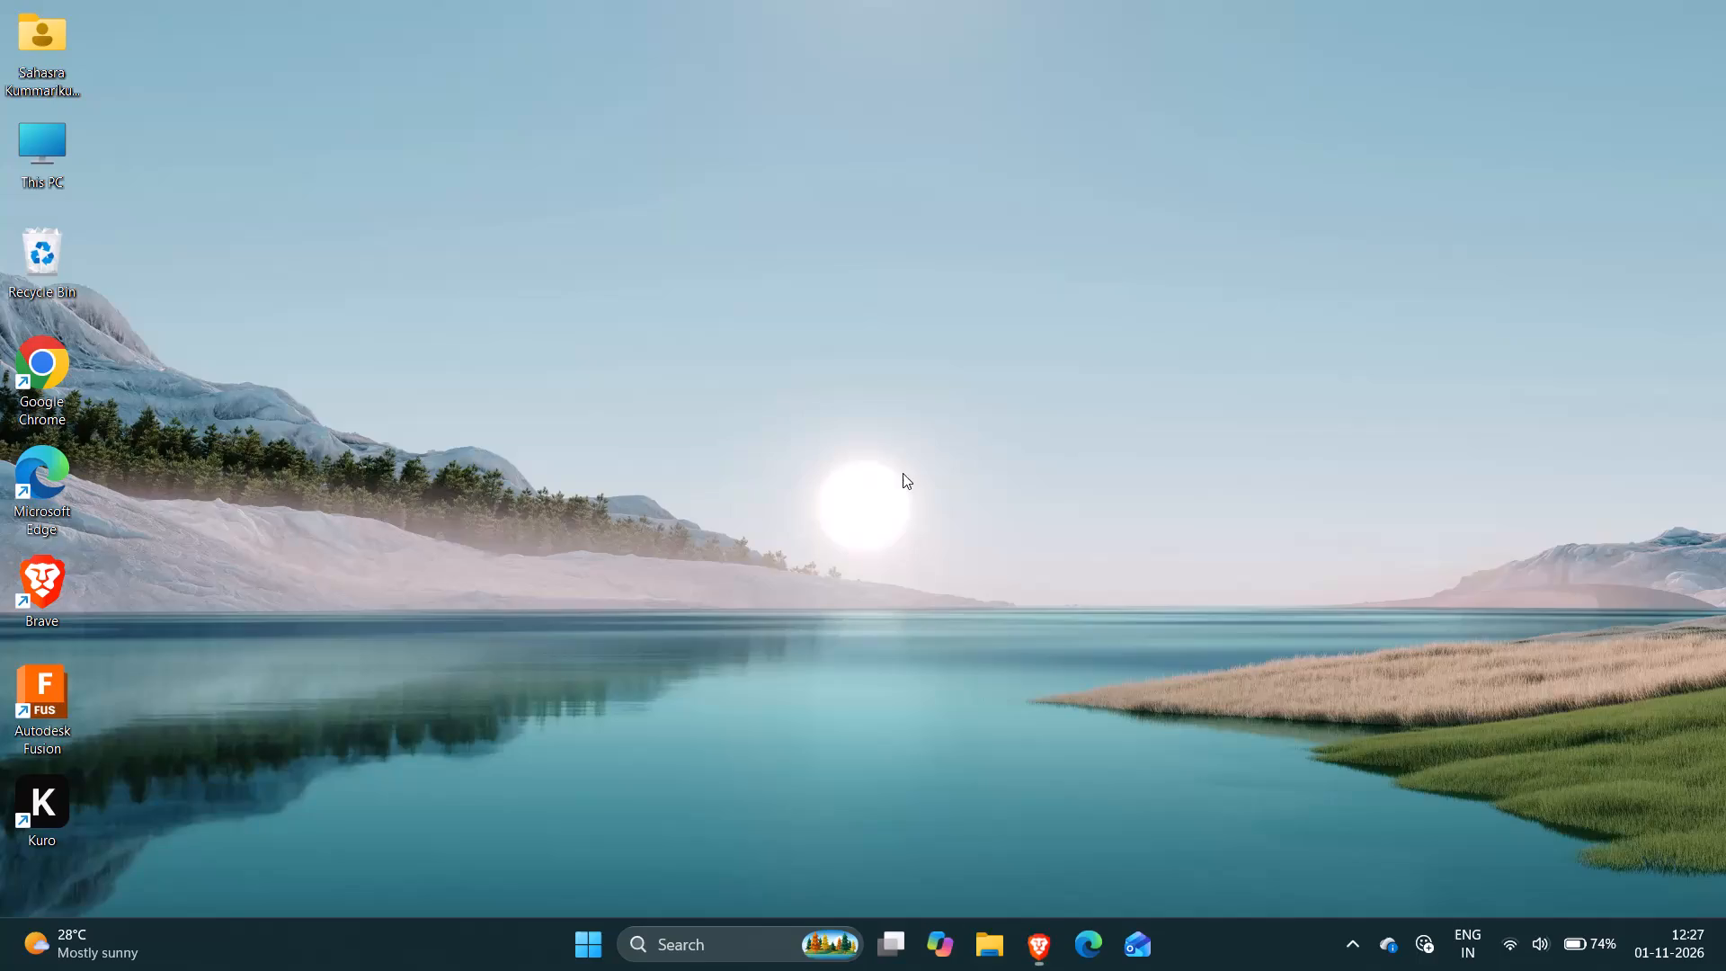
Browse the user folder, personal OneDrive, Gallery, Downloads and Desktop folders to examine their contents.
double_click(43, 54)
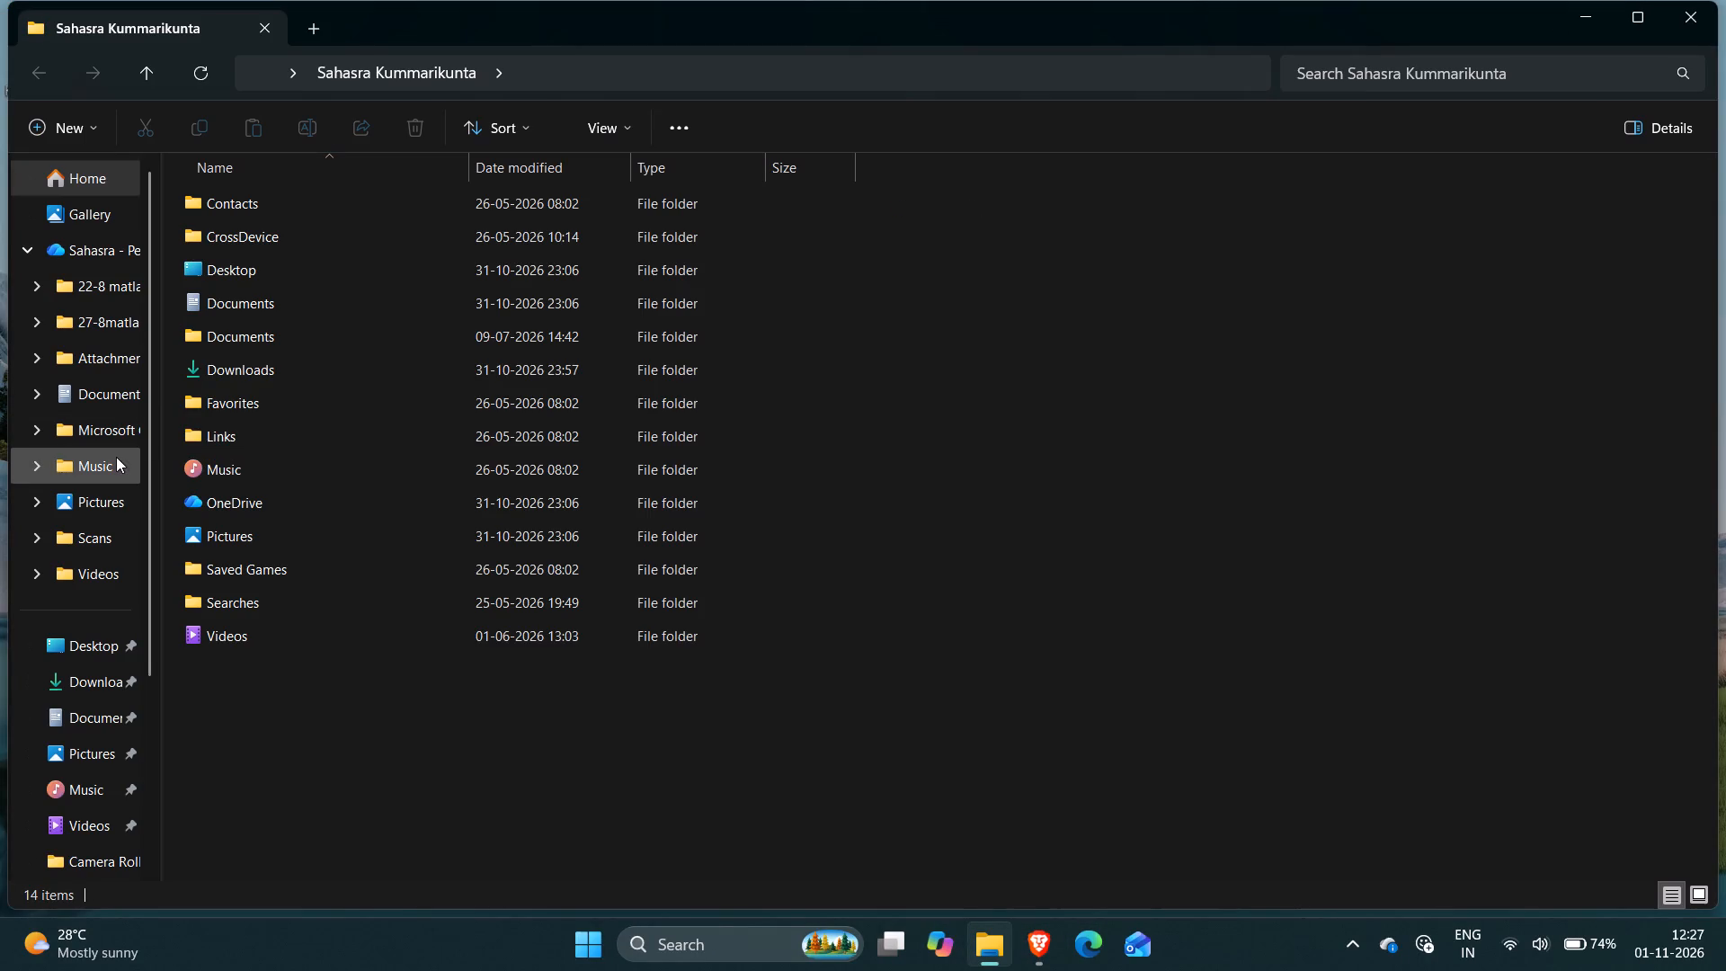
click(99, 266)
click(99, 266)
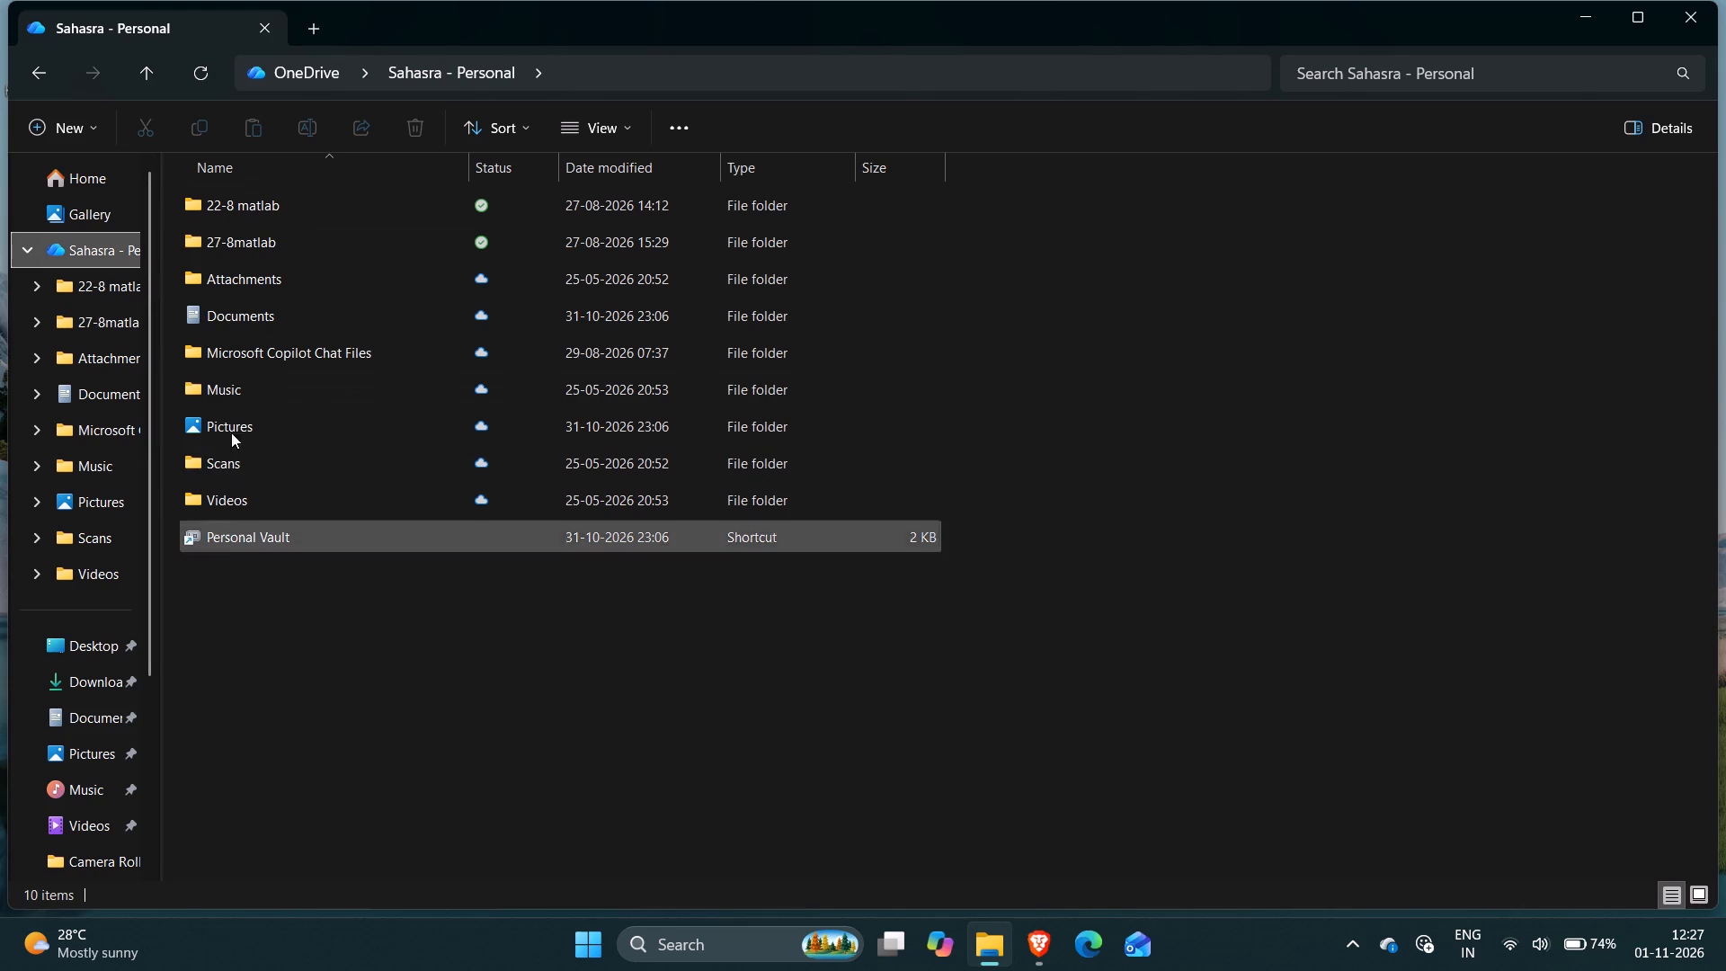
click(82, 290)
click(85, 225)
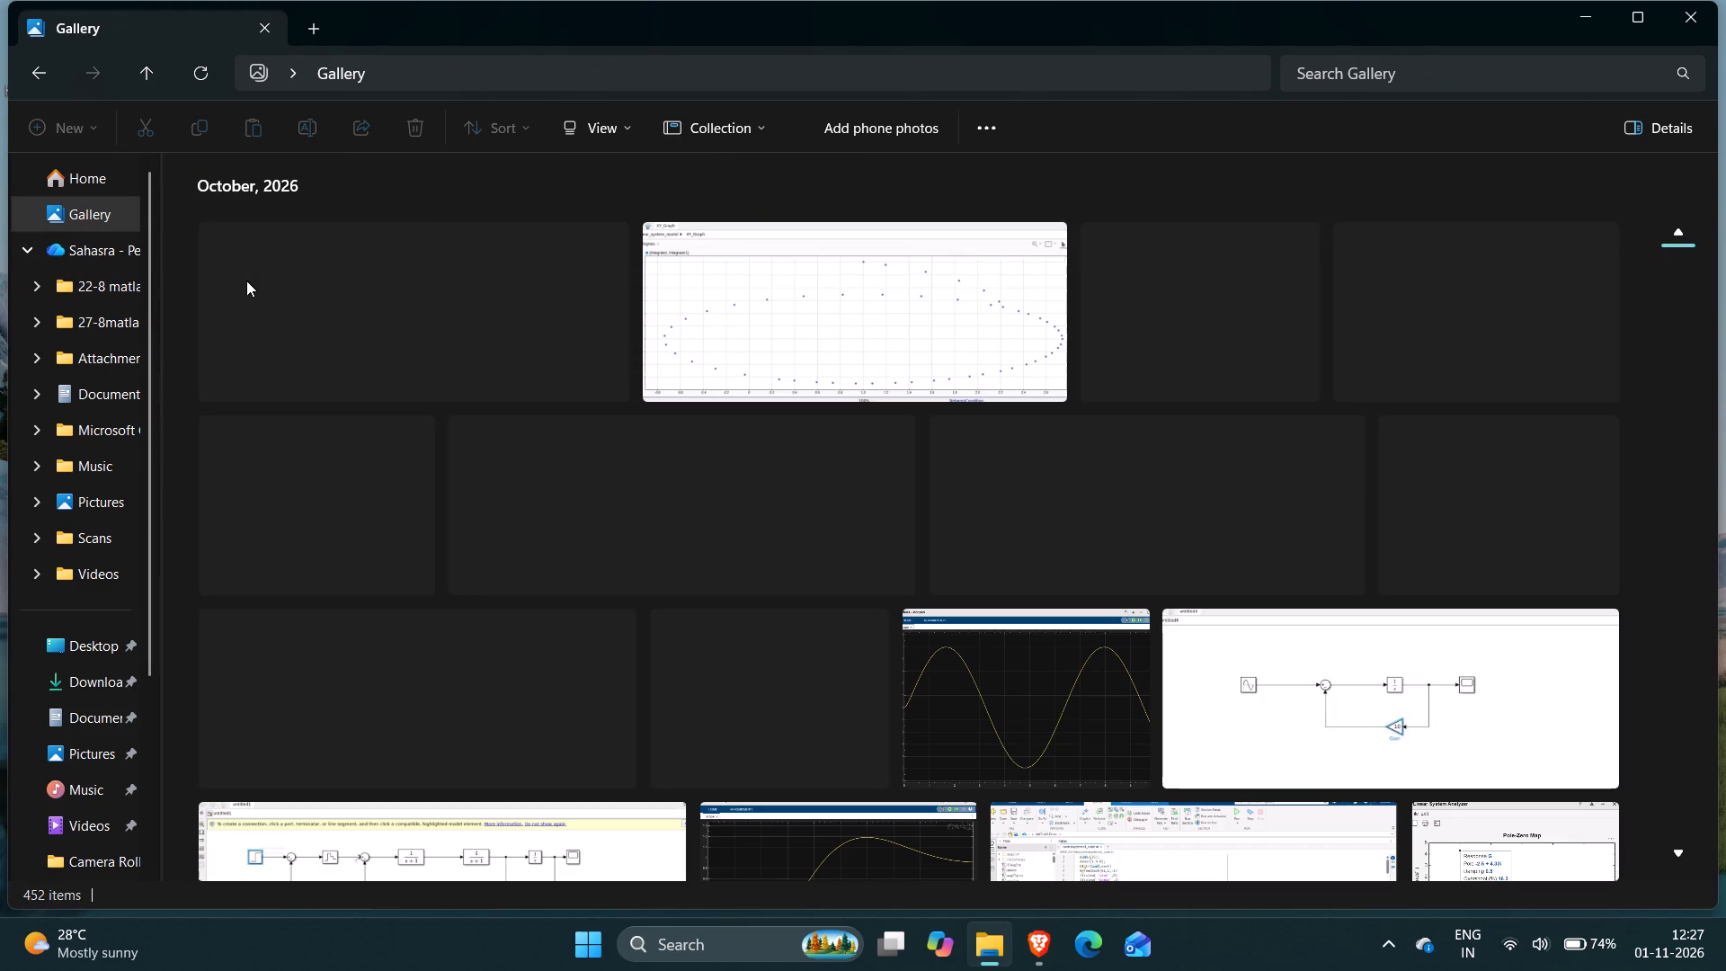
scroll(558, 461, down, 10)
scroll(558, 461, up, 2)
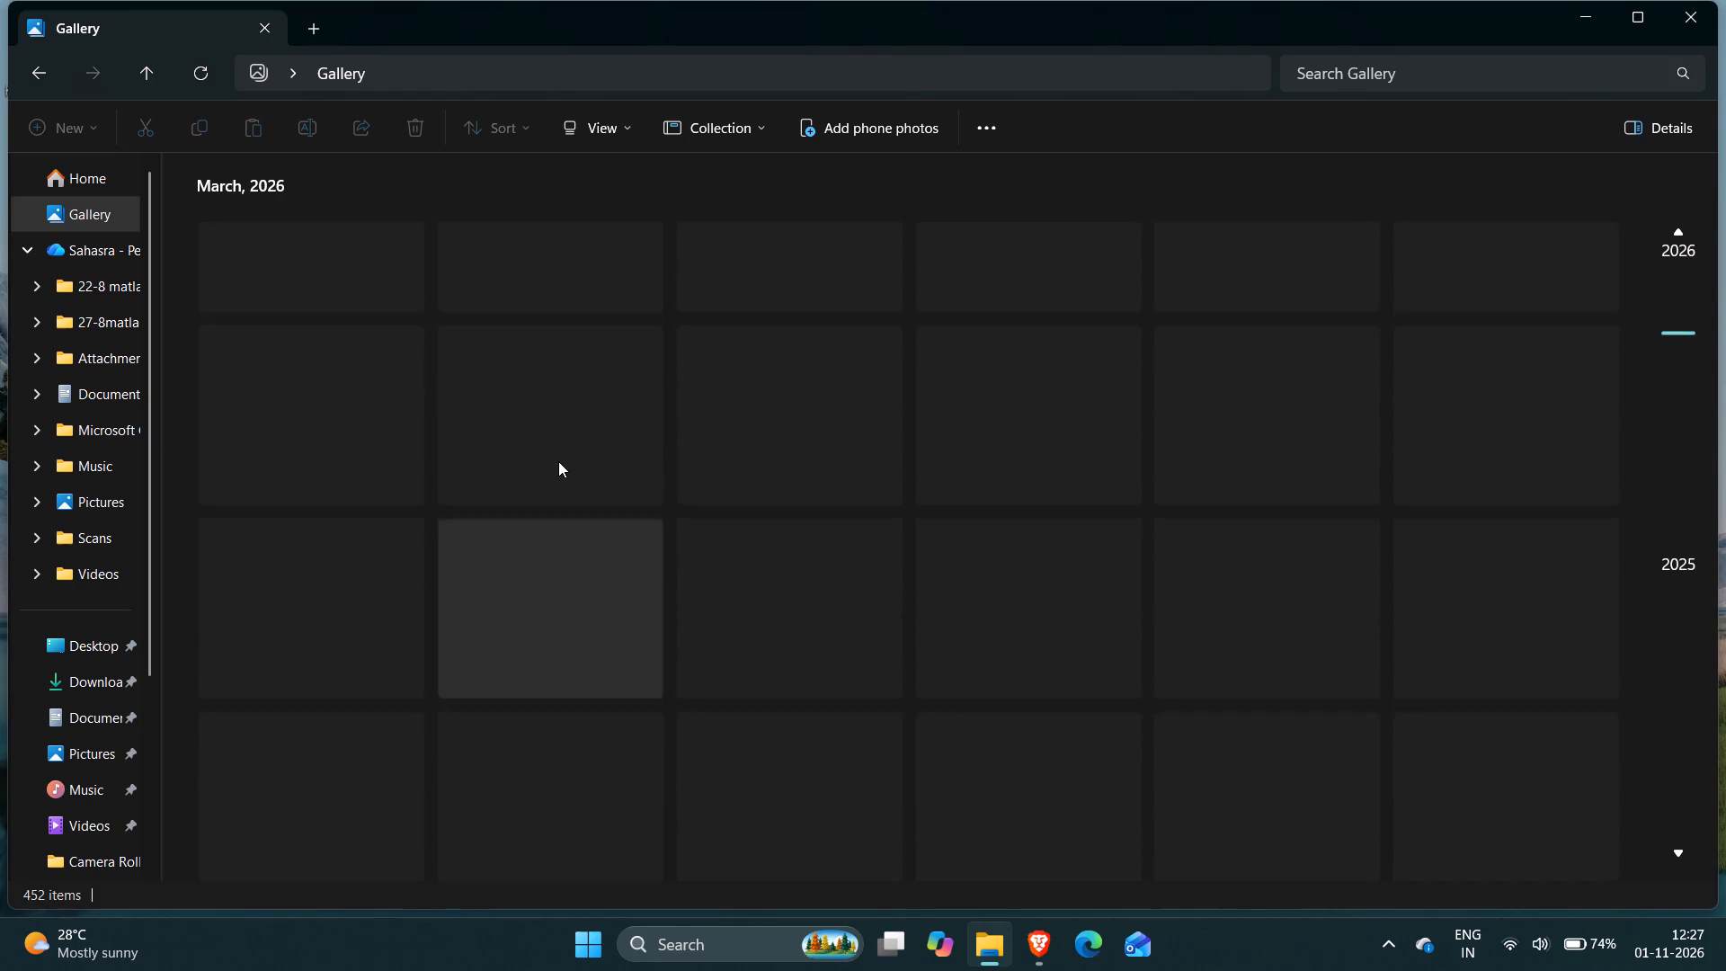
scroll(558, 461, up, 7)
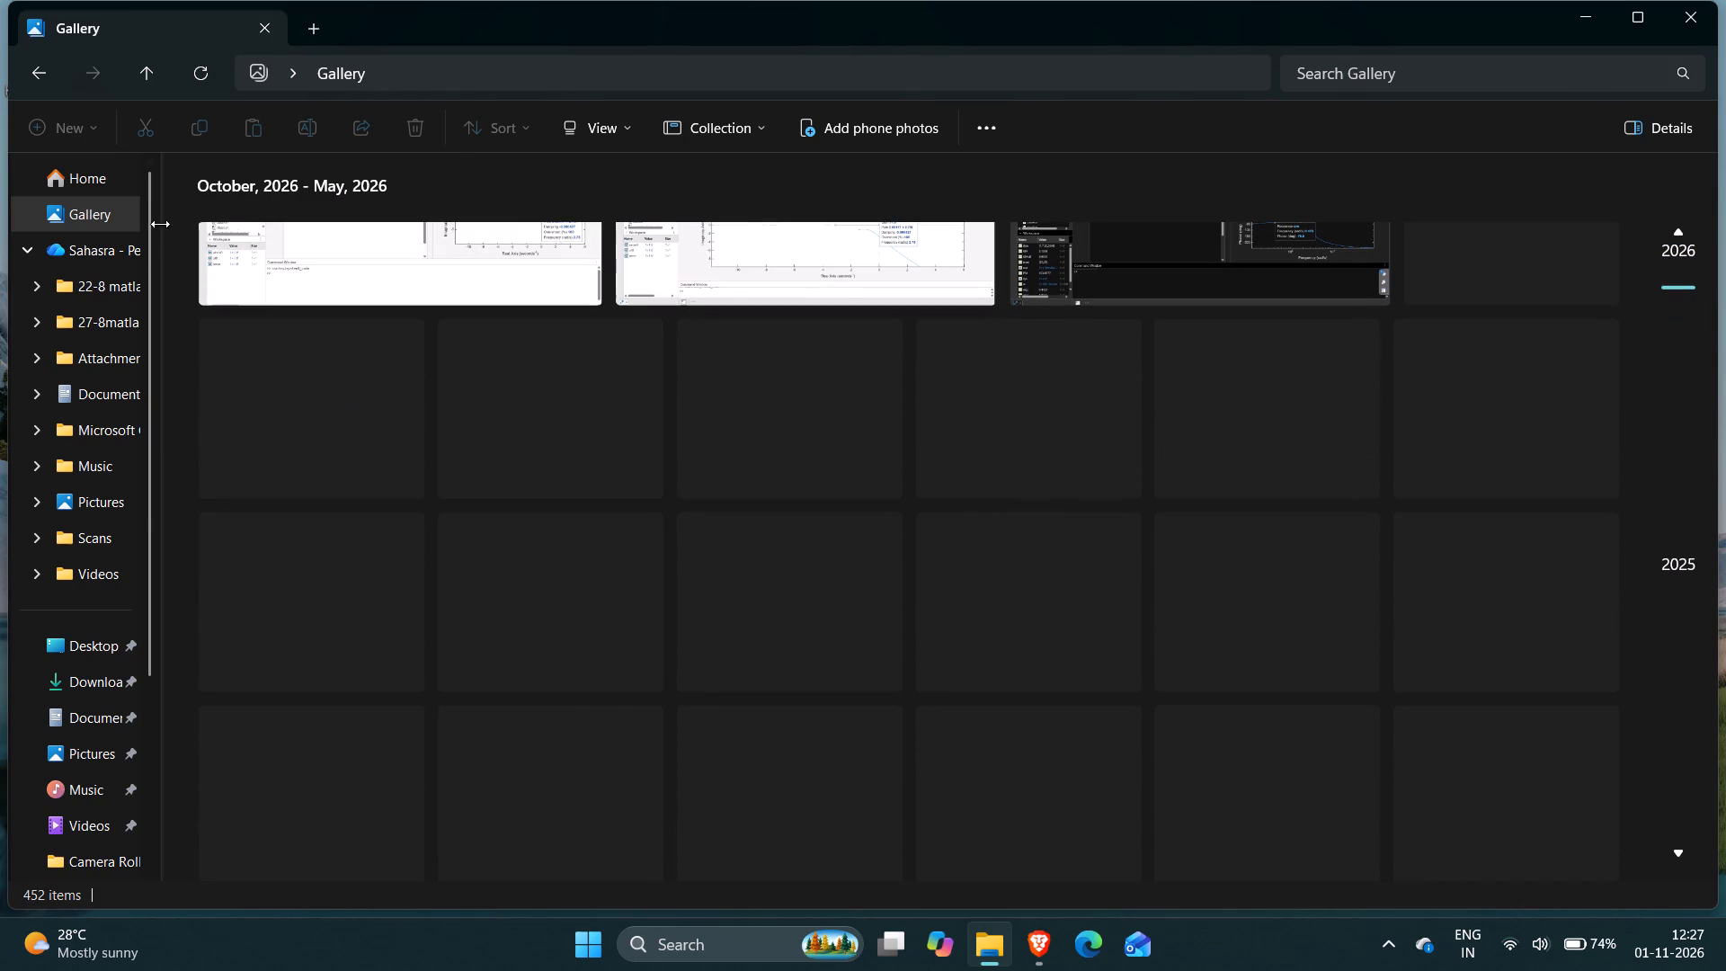
click(88, 691)
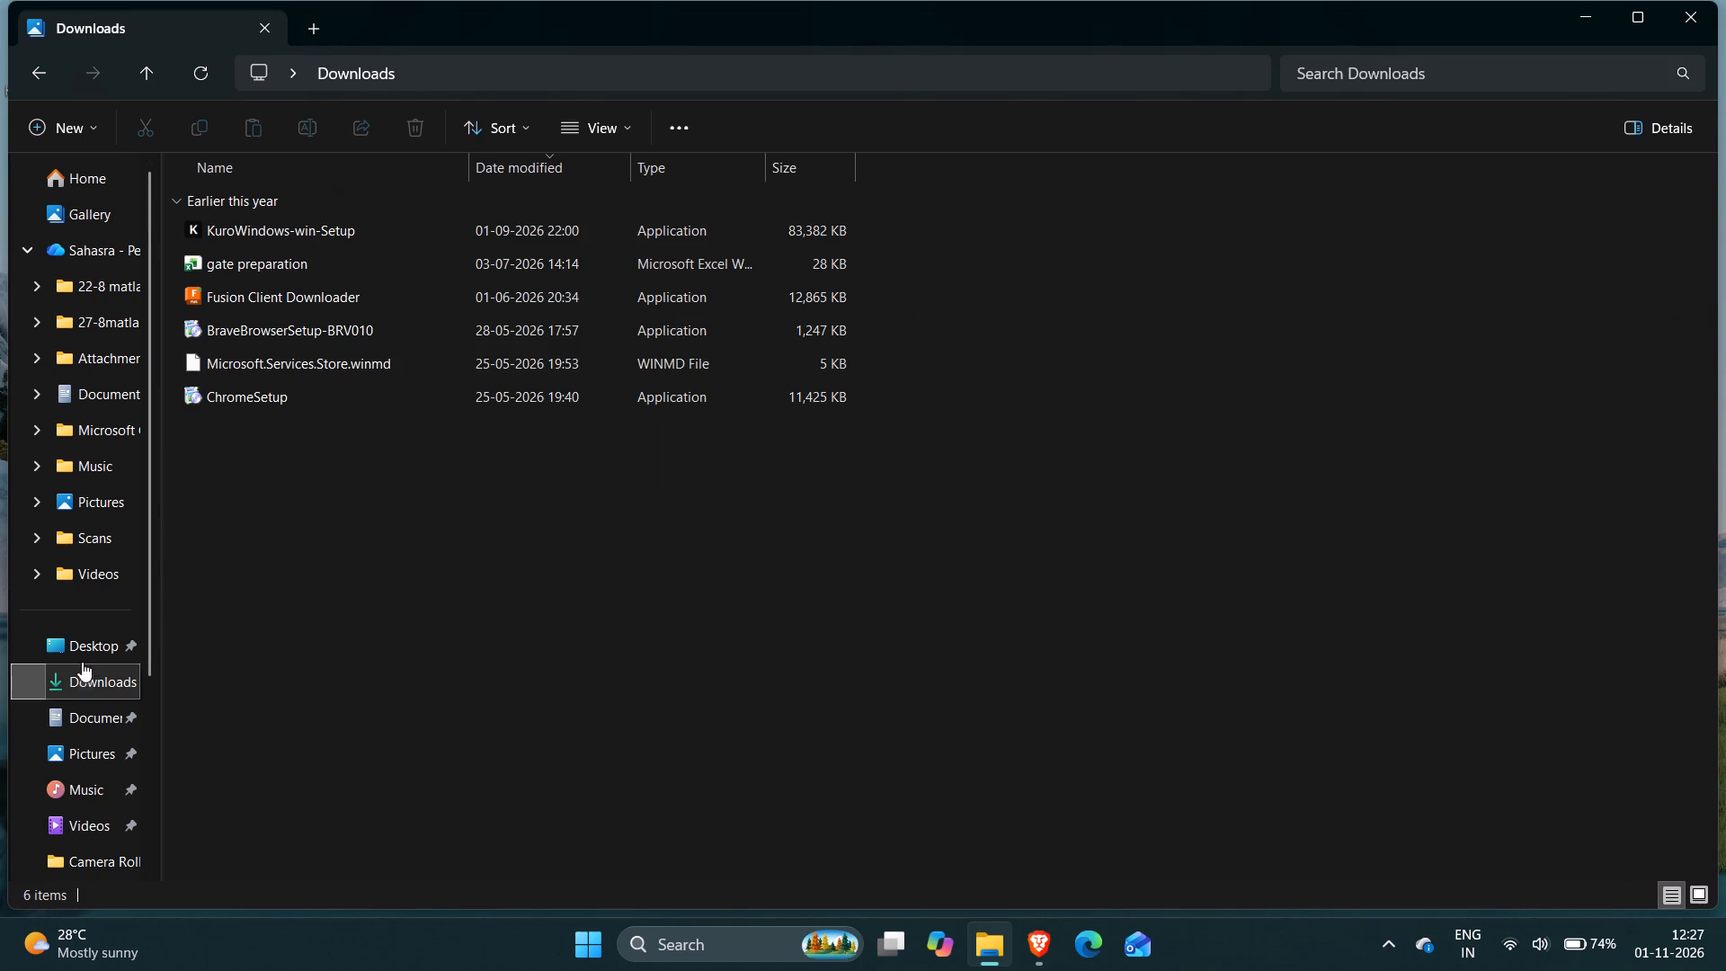
click(81, 648)
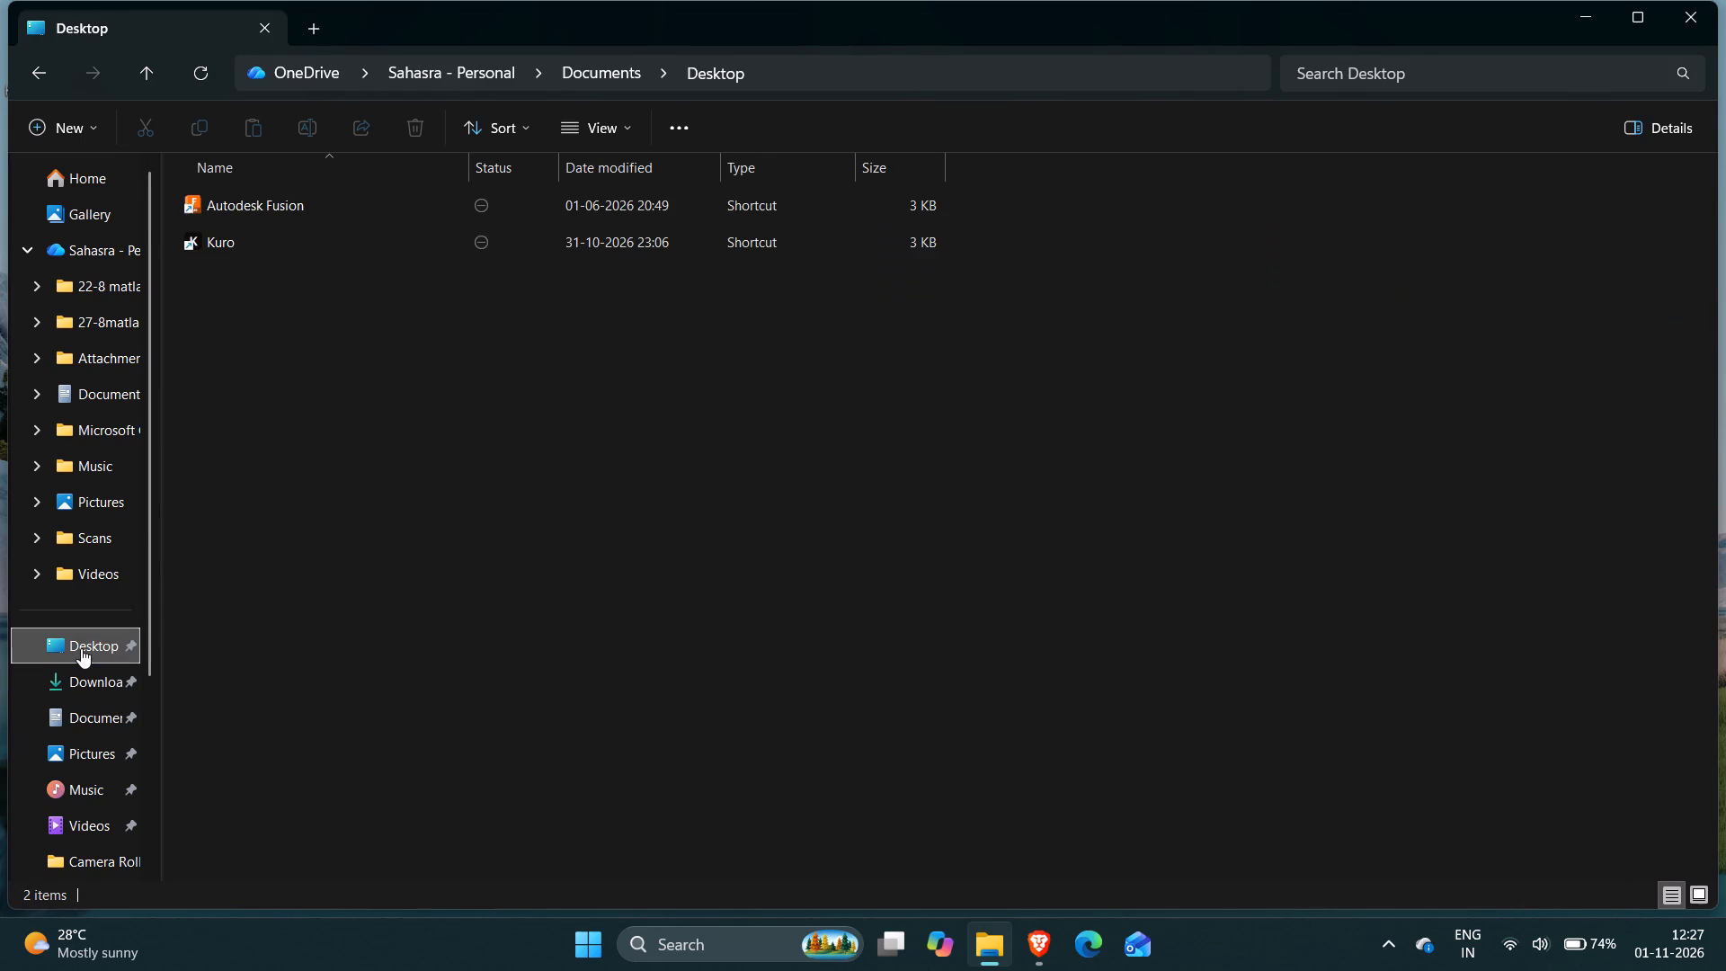
Open Screenshot 2026-10-27 181359.png from the Screenshots folder in Pictures and maximize its viewer window.
click(84, 755)
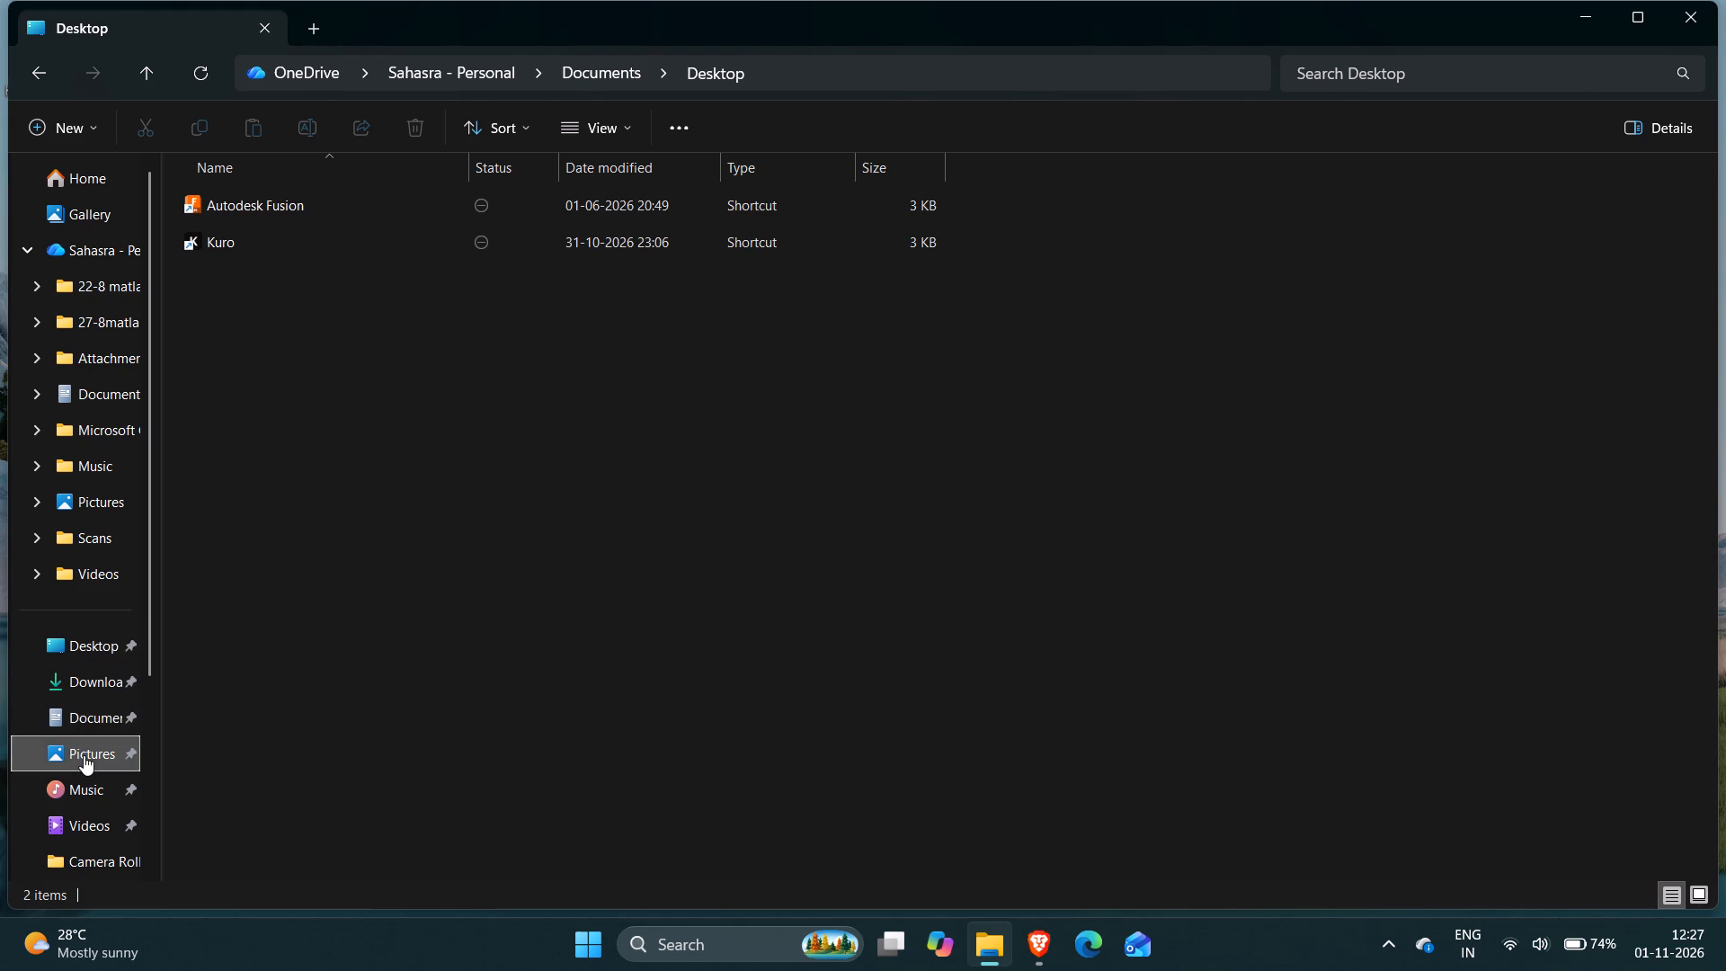
double_click(344, 242)
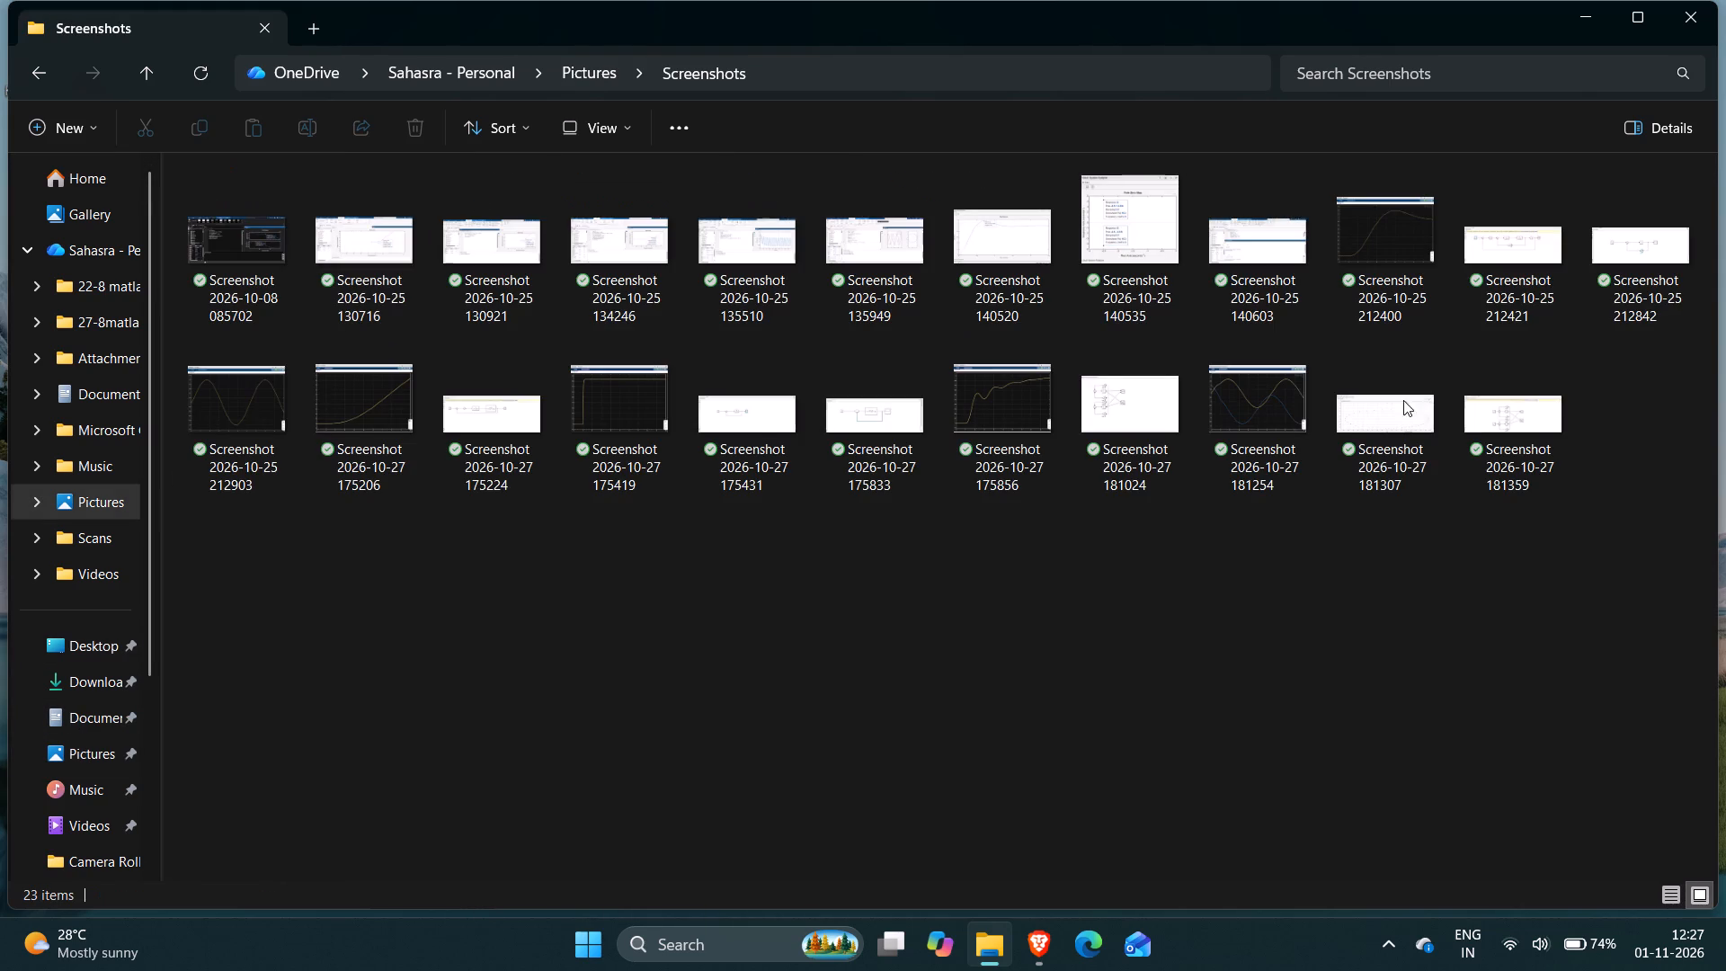
double_click(1511, 424)
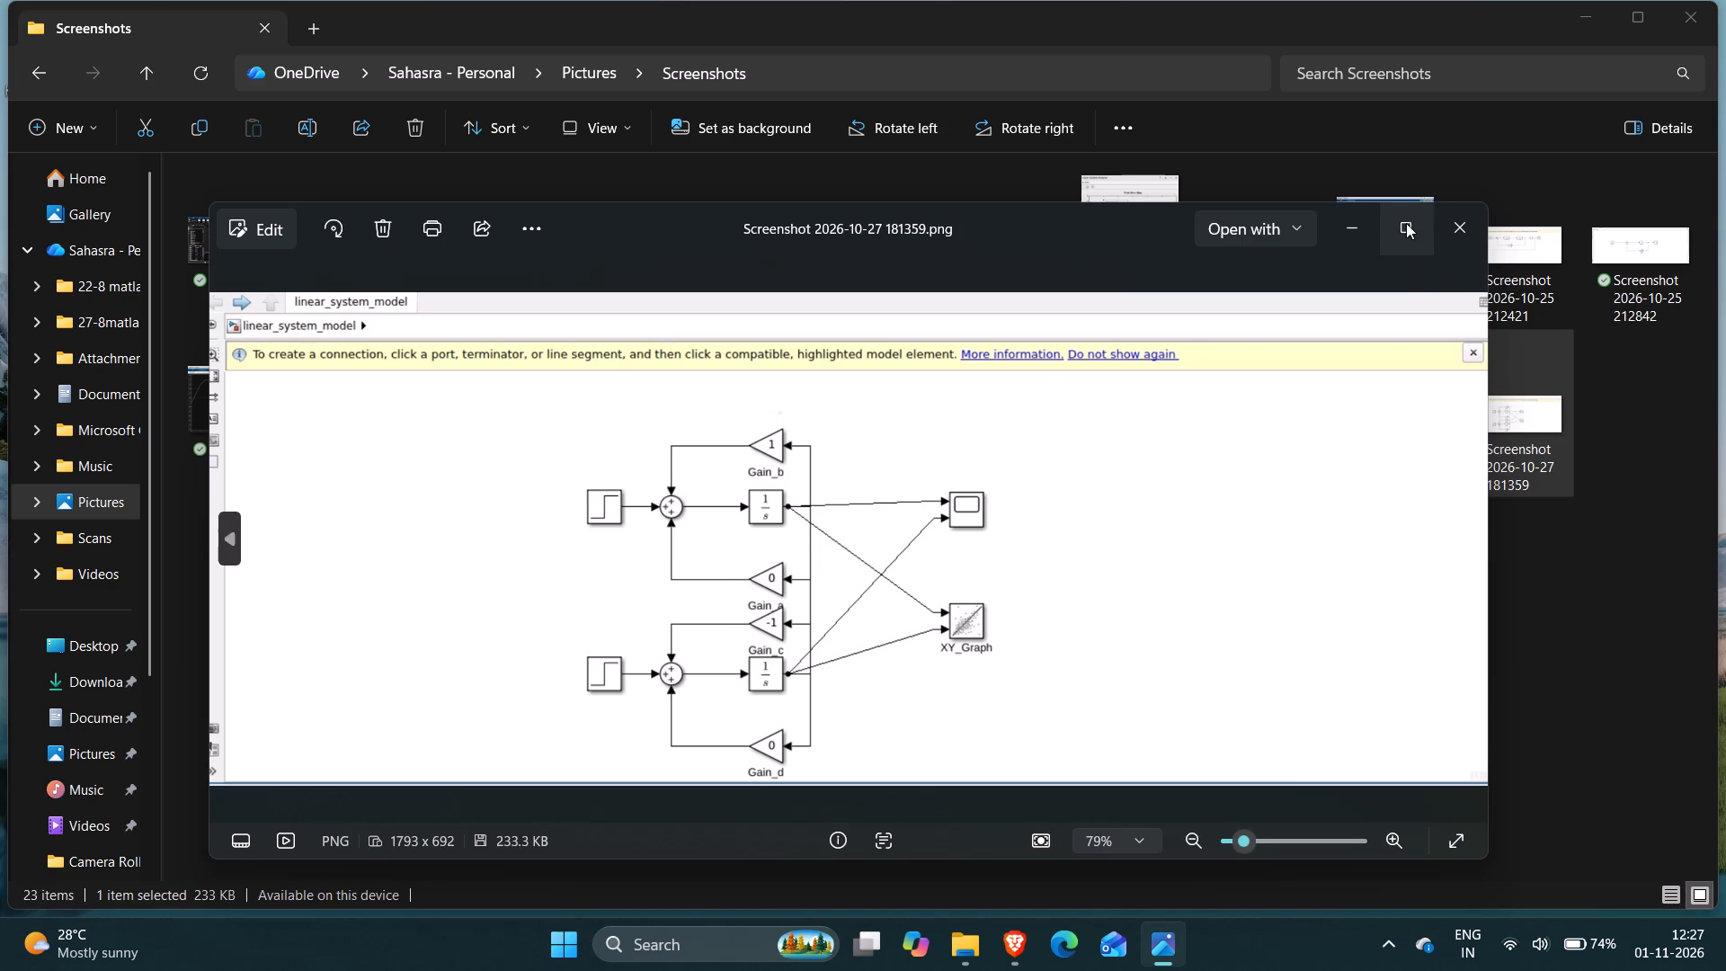
click(1410, 223)
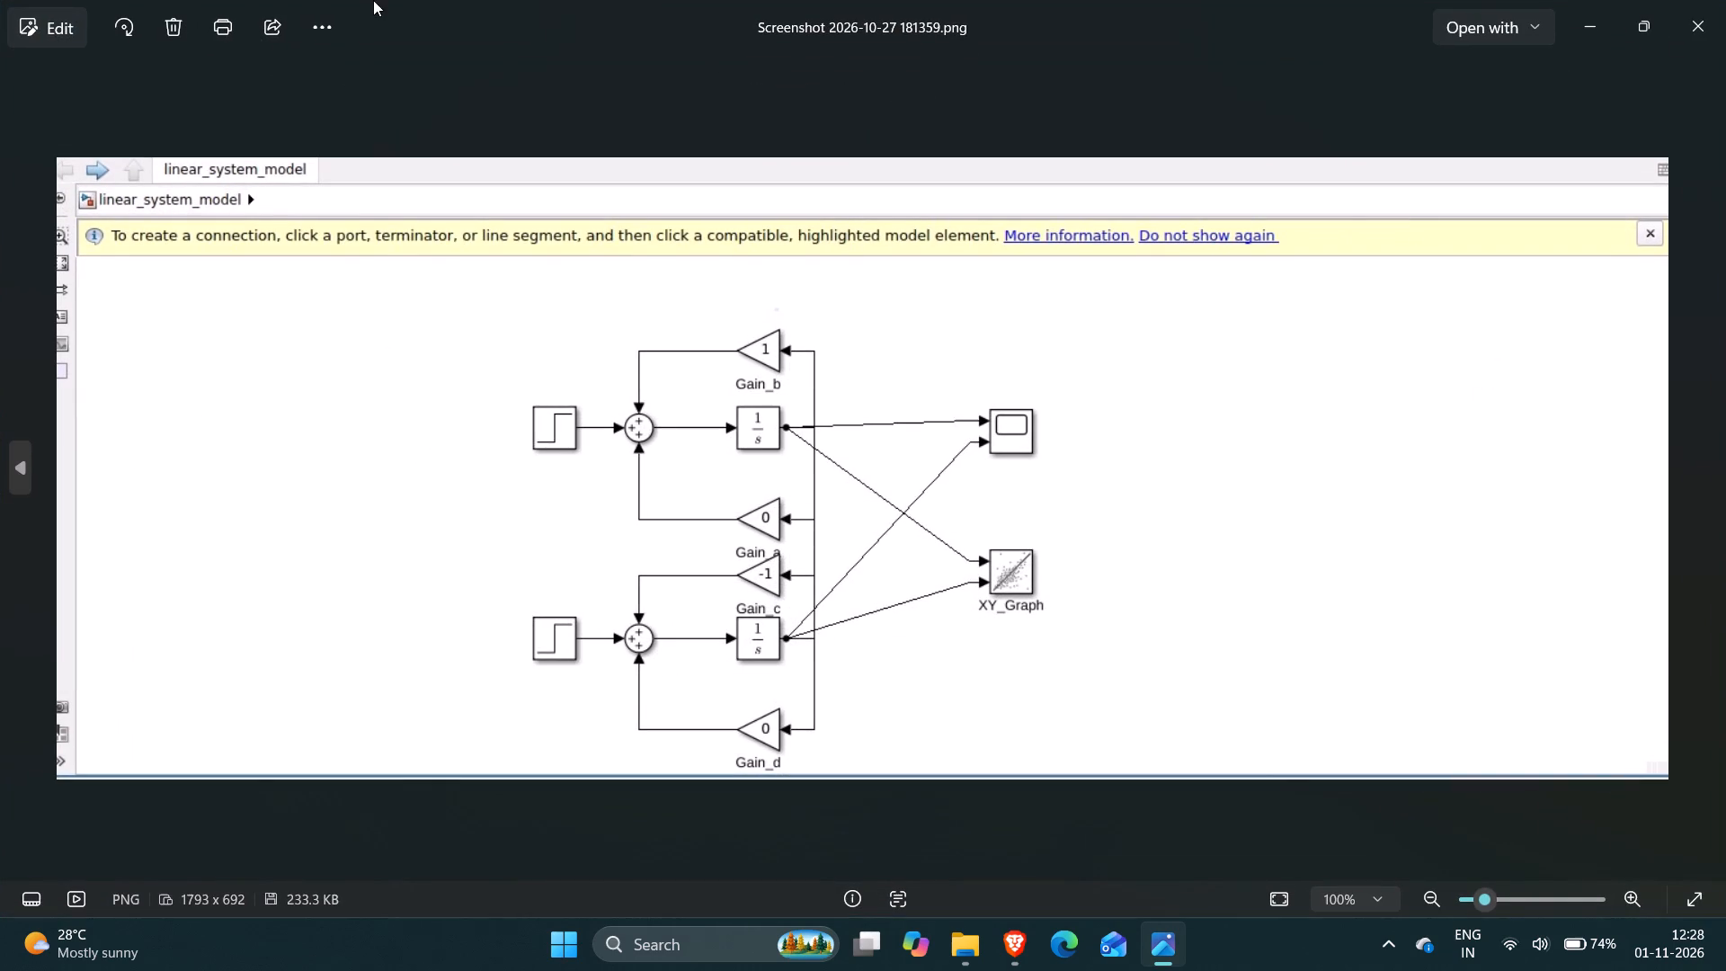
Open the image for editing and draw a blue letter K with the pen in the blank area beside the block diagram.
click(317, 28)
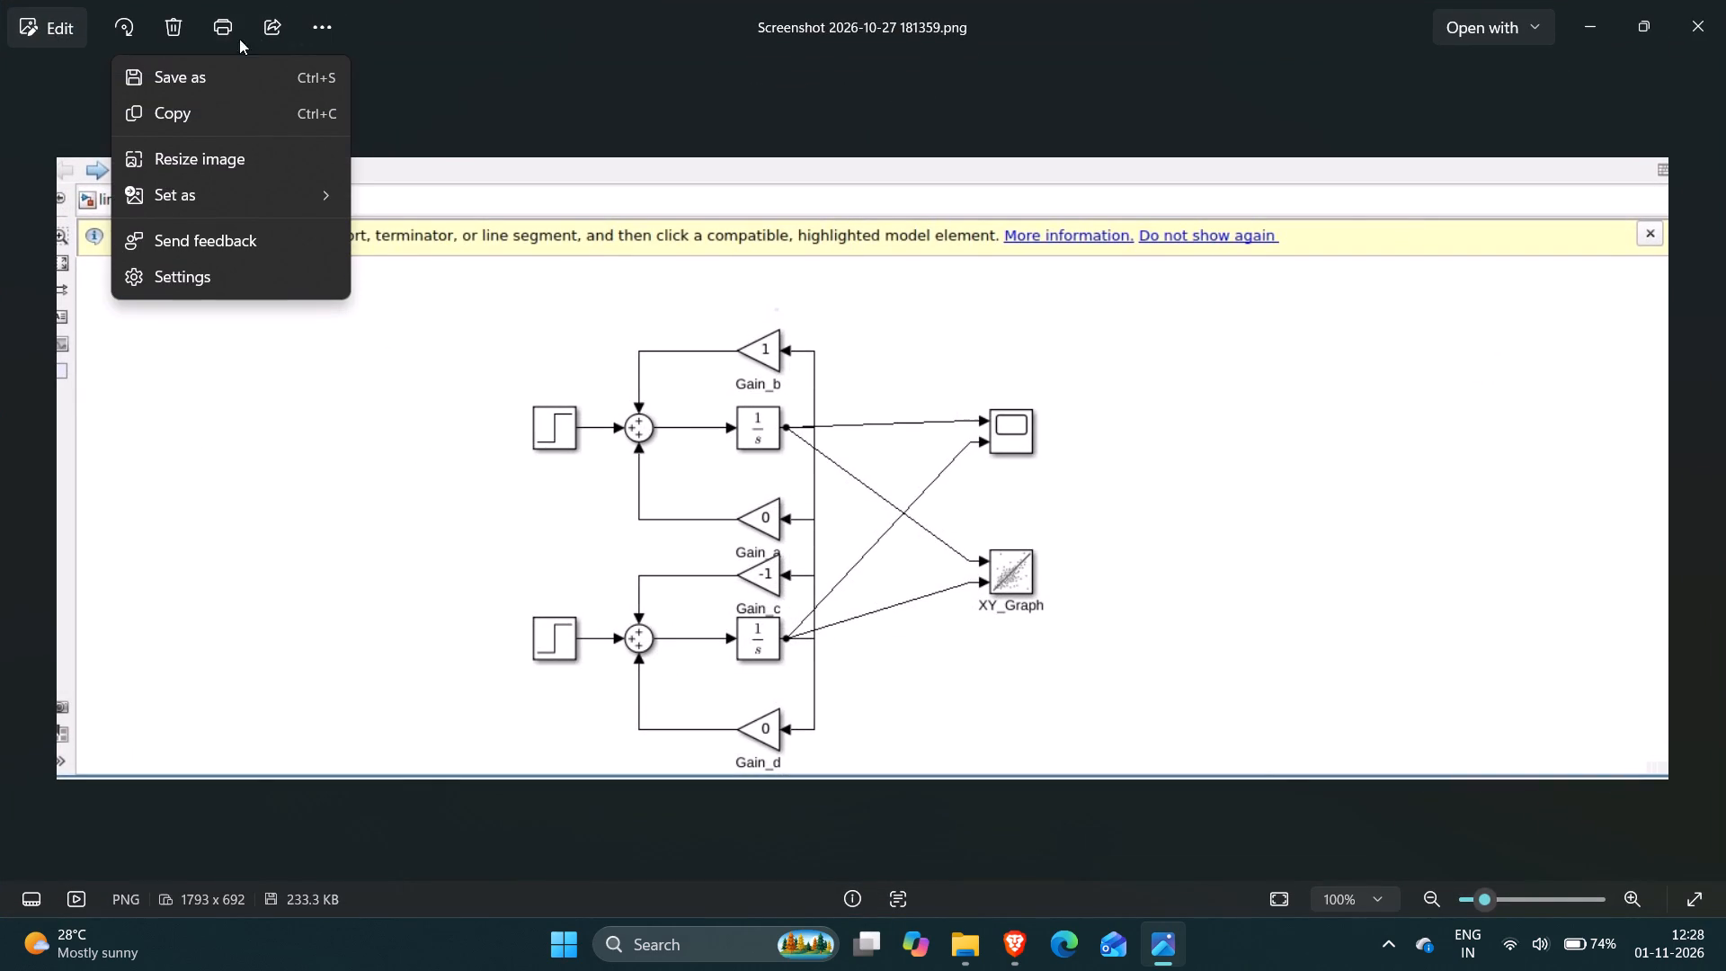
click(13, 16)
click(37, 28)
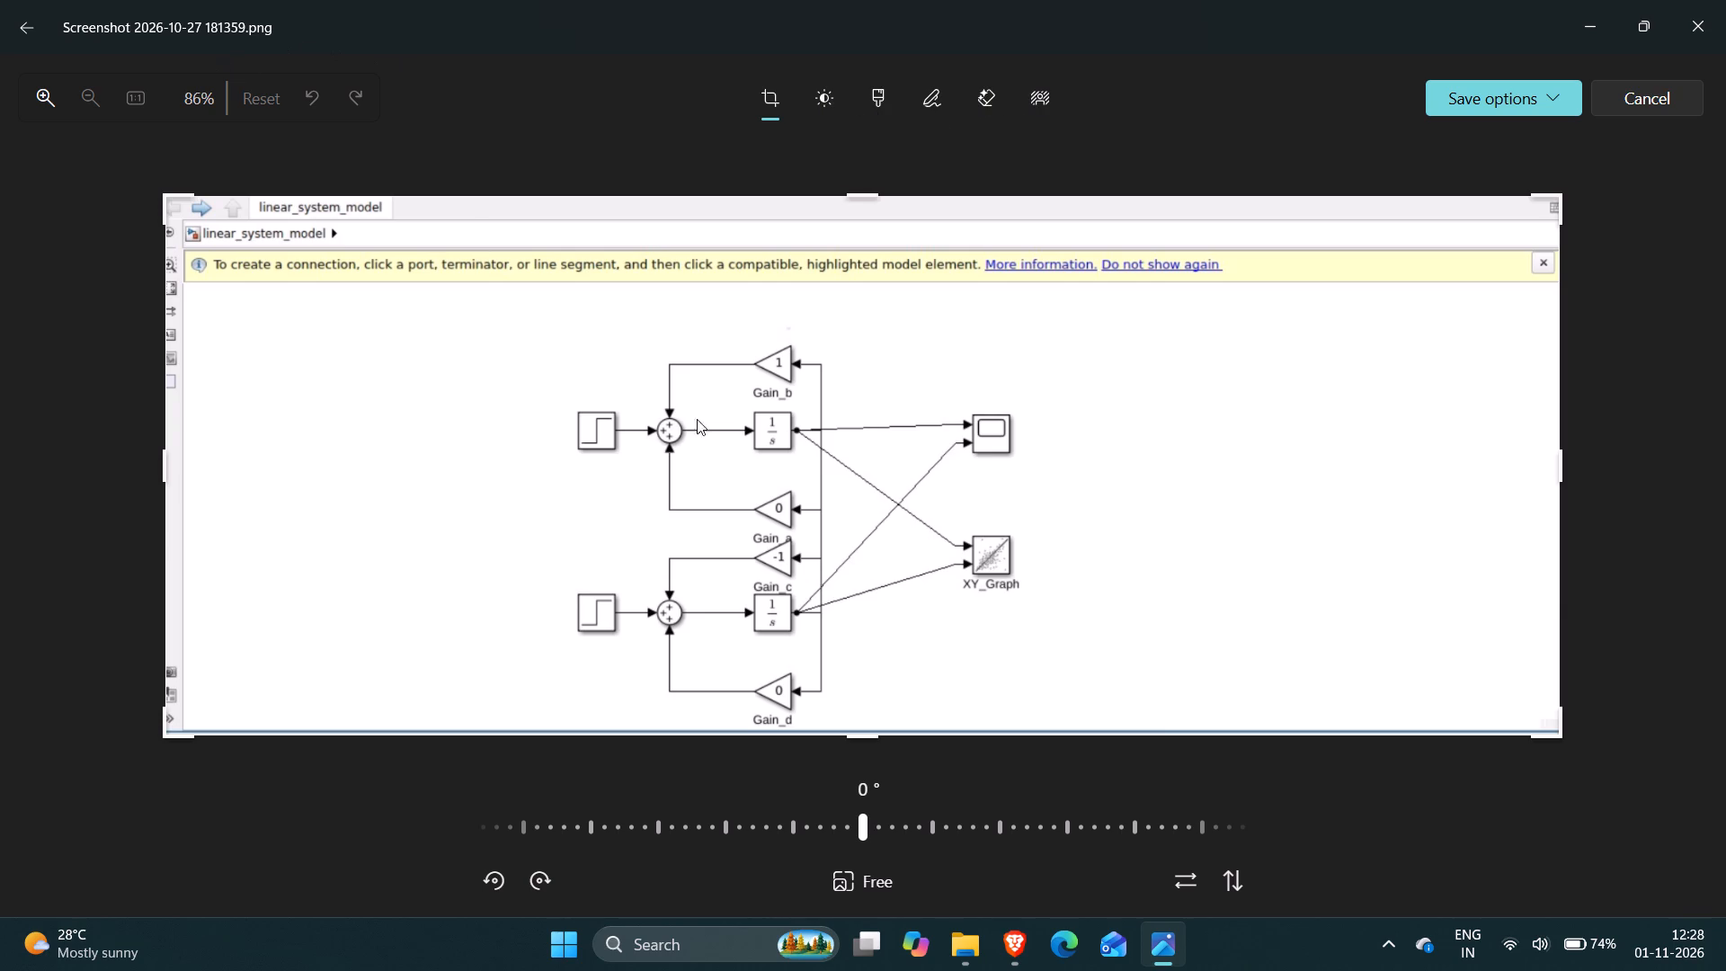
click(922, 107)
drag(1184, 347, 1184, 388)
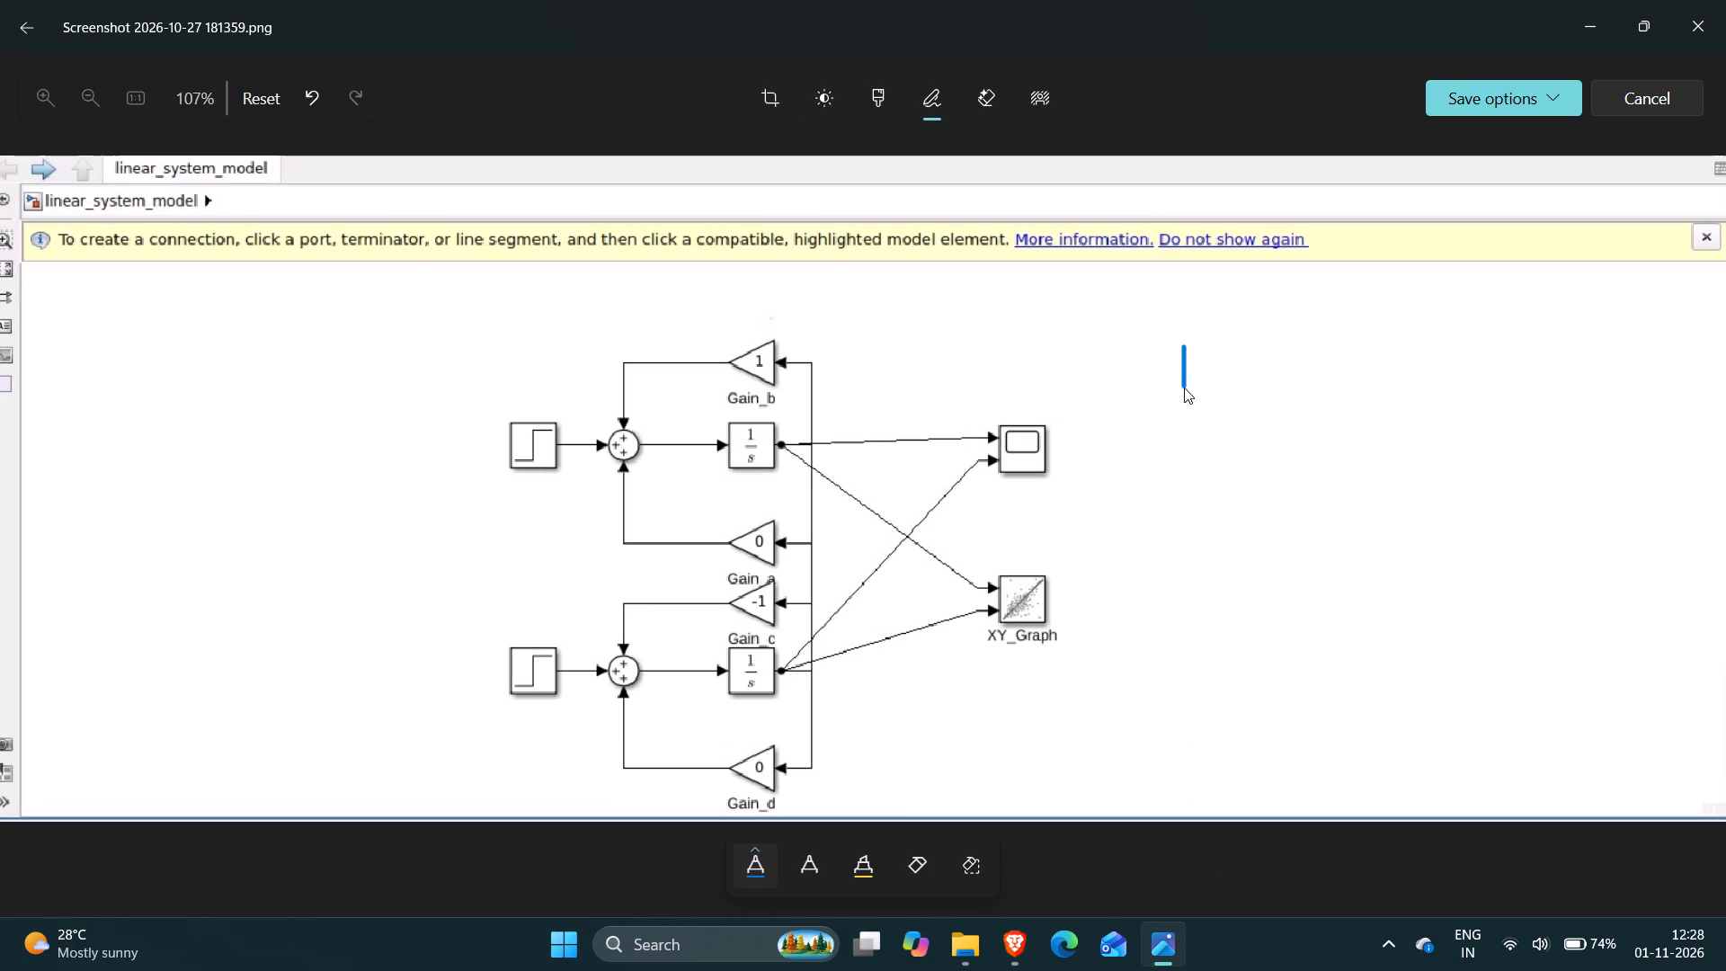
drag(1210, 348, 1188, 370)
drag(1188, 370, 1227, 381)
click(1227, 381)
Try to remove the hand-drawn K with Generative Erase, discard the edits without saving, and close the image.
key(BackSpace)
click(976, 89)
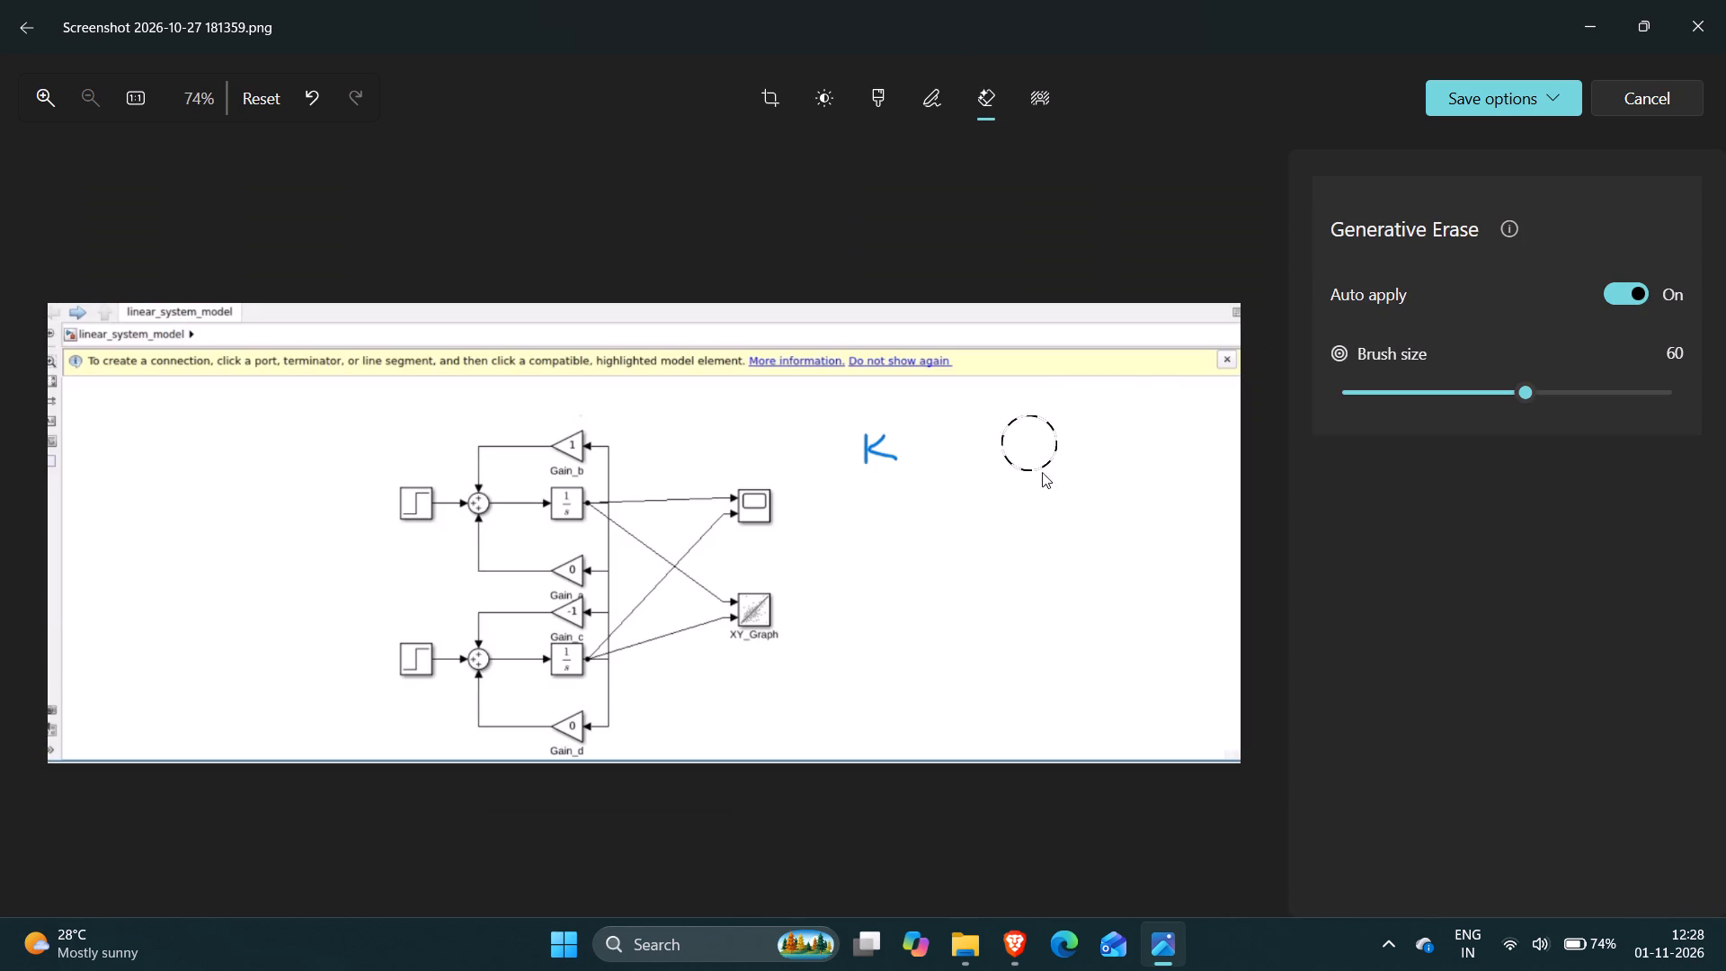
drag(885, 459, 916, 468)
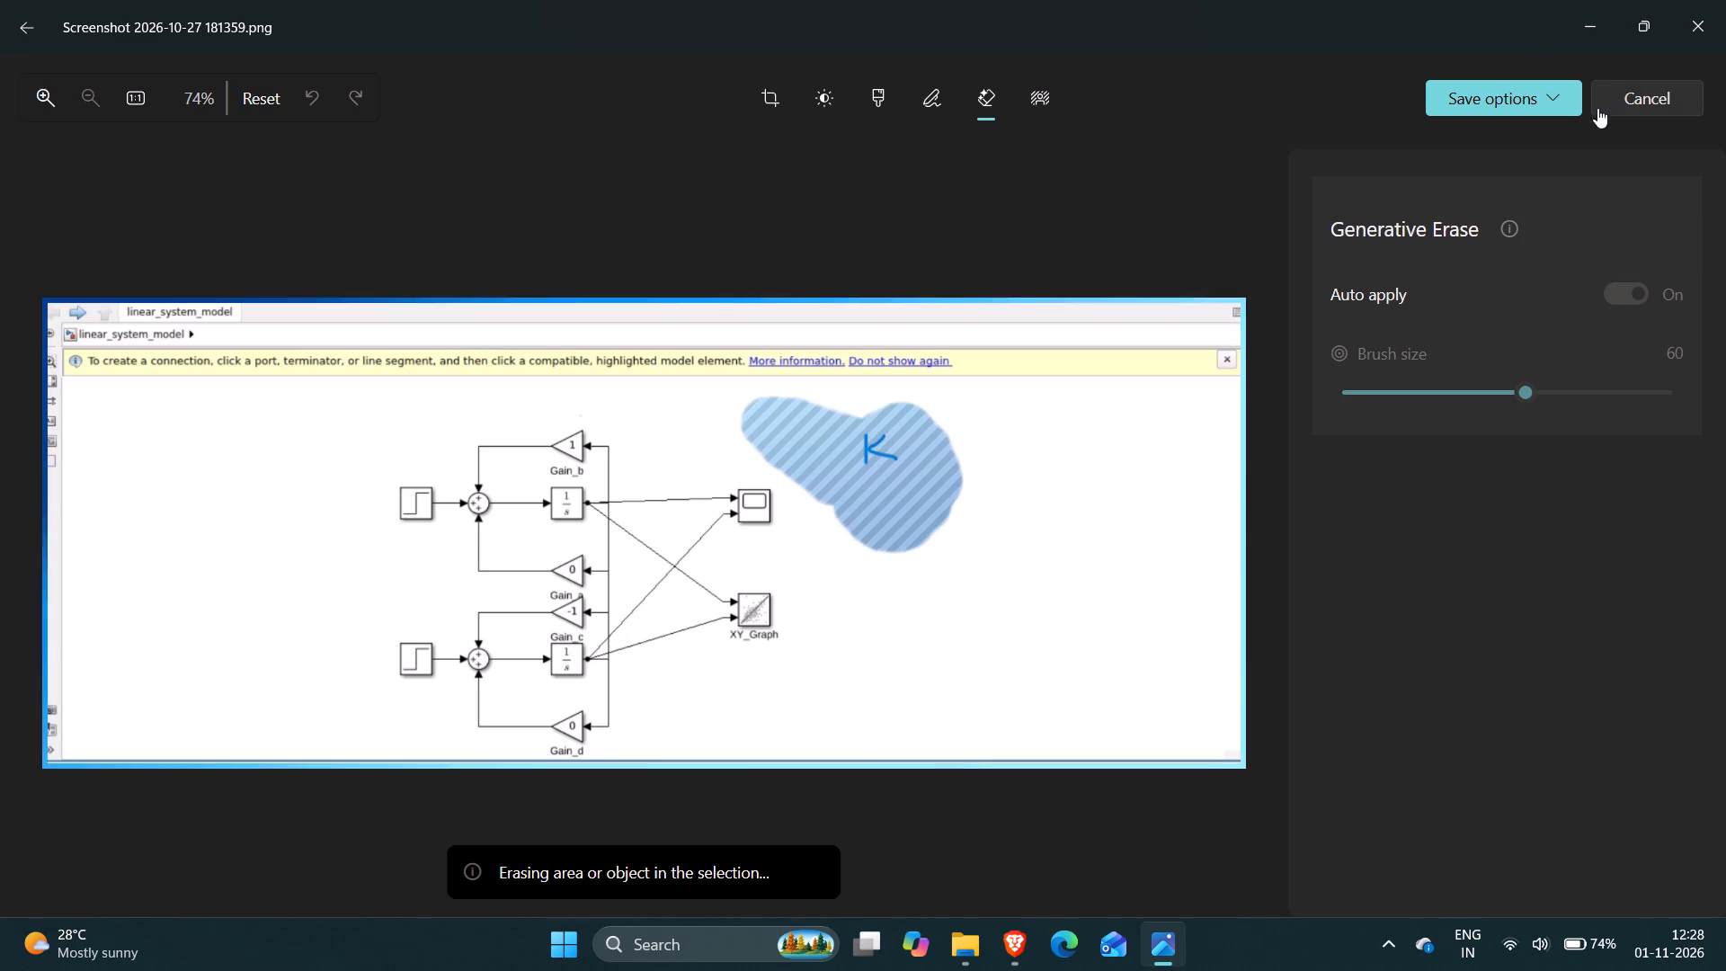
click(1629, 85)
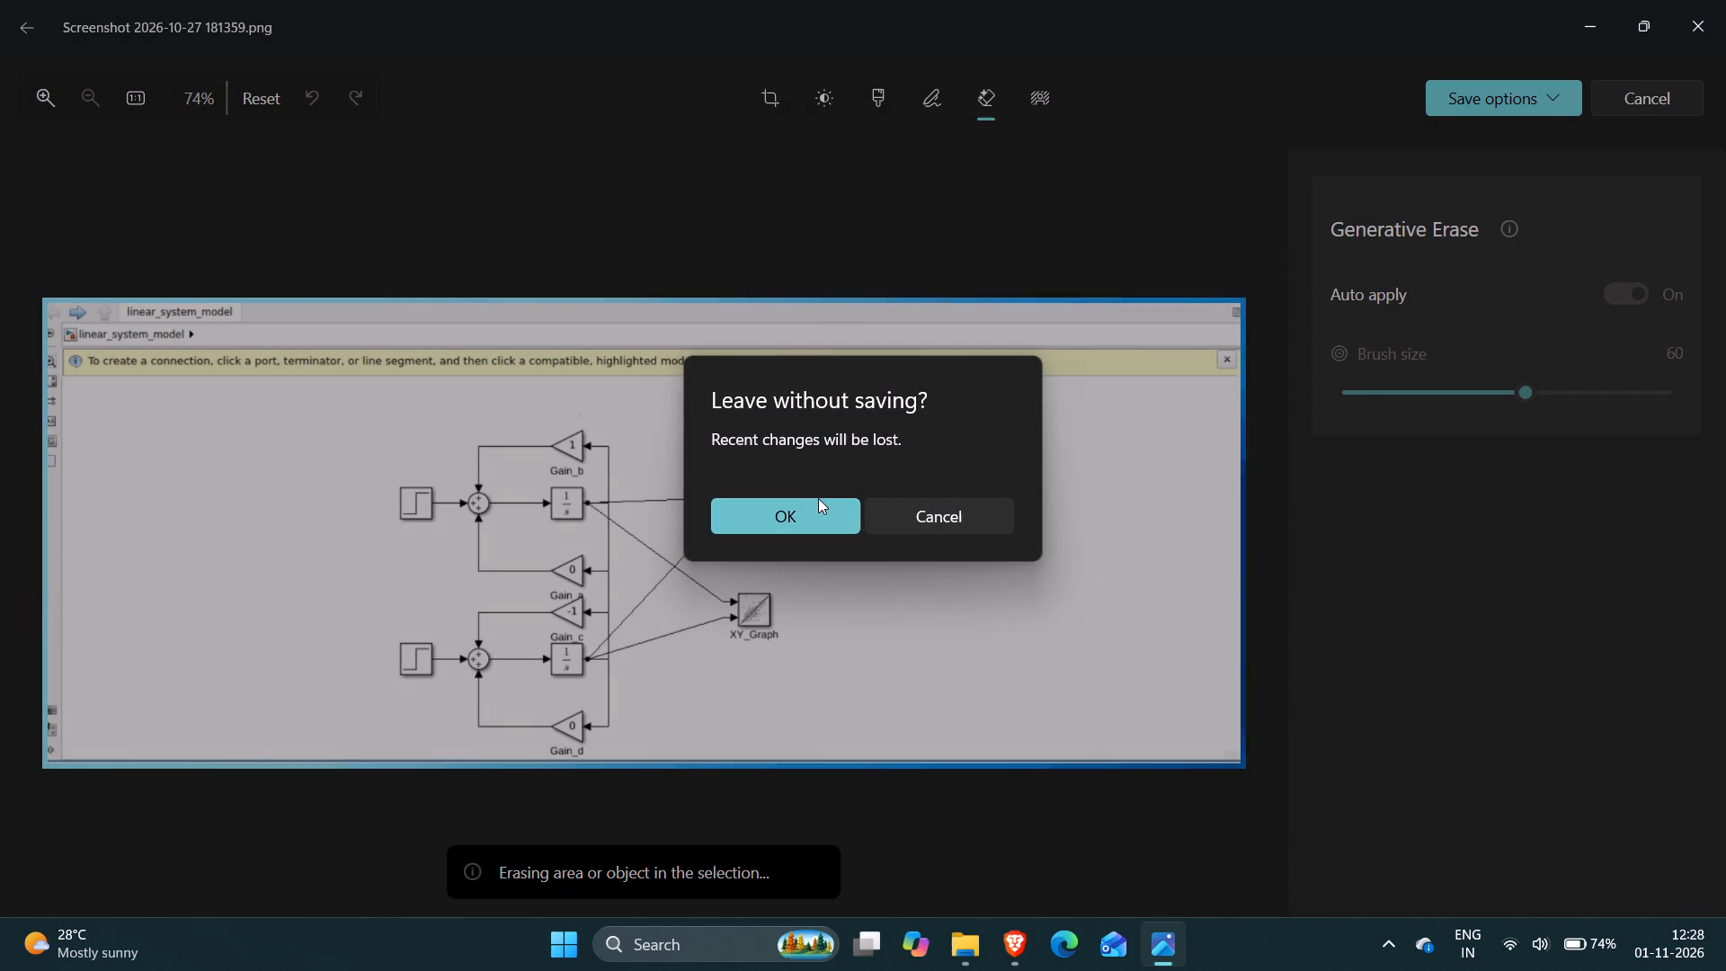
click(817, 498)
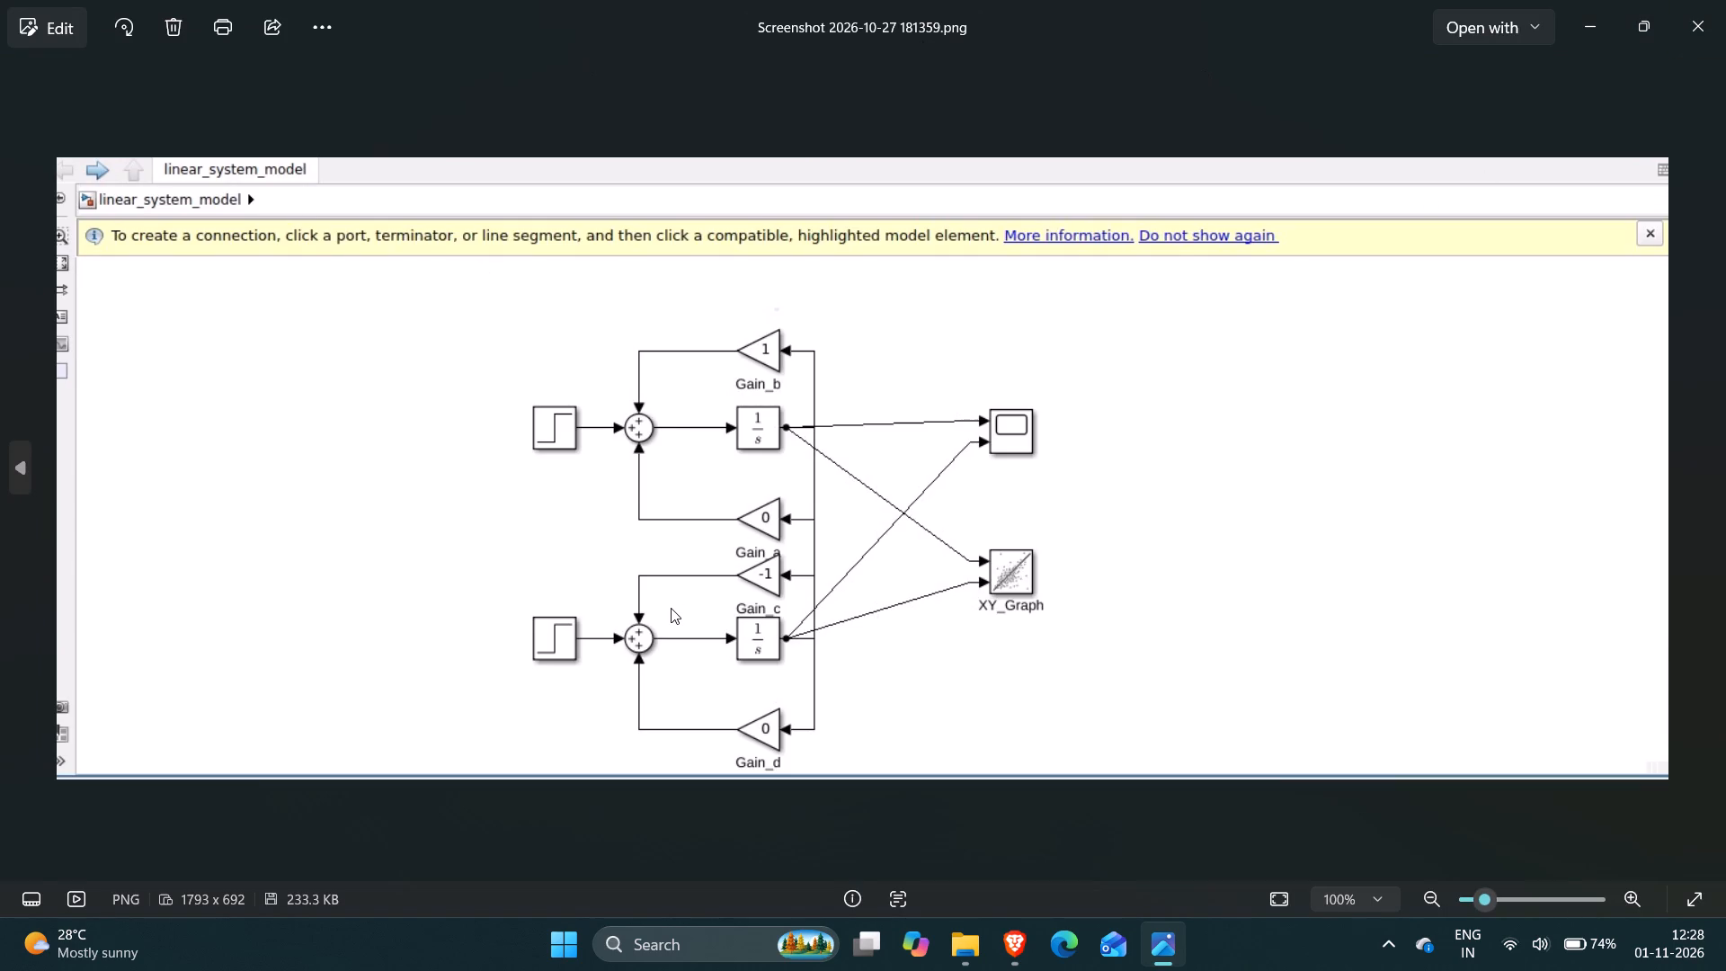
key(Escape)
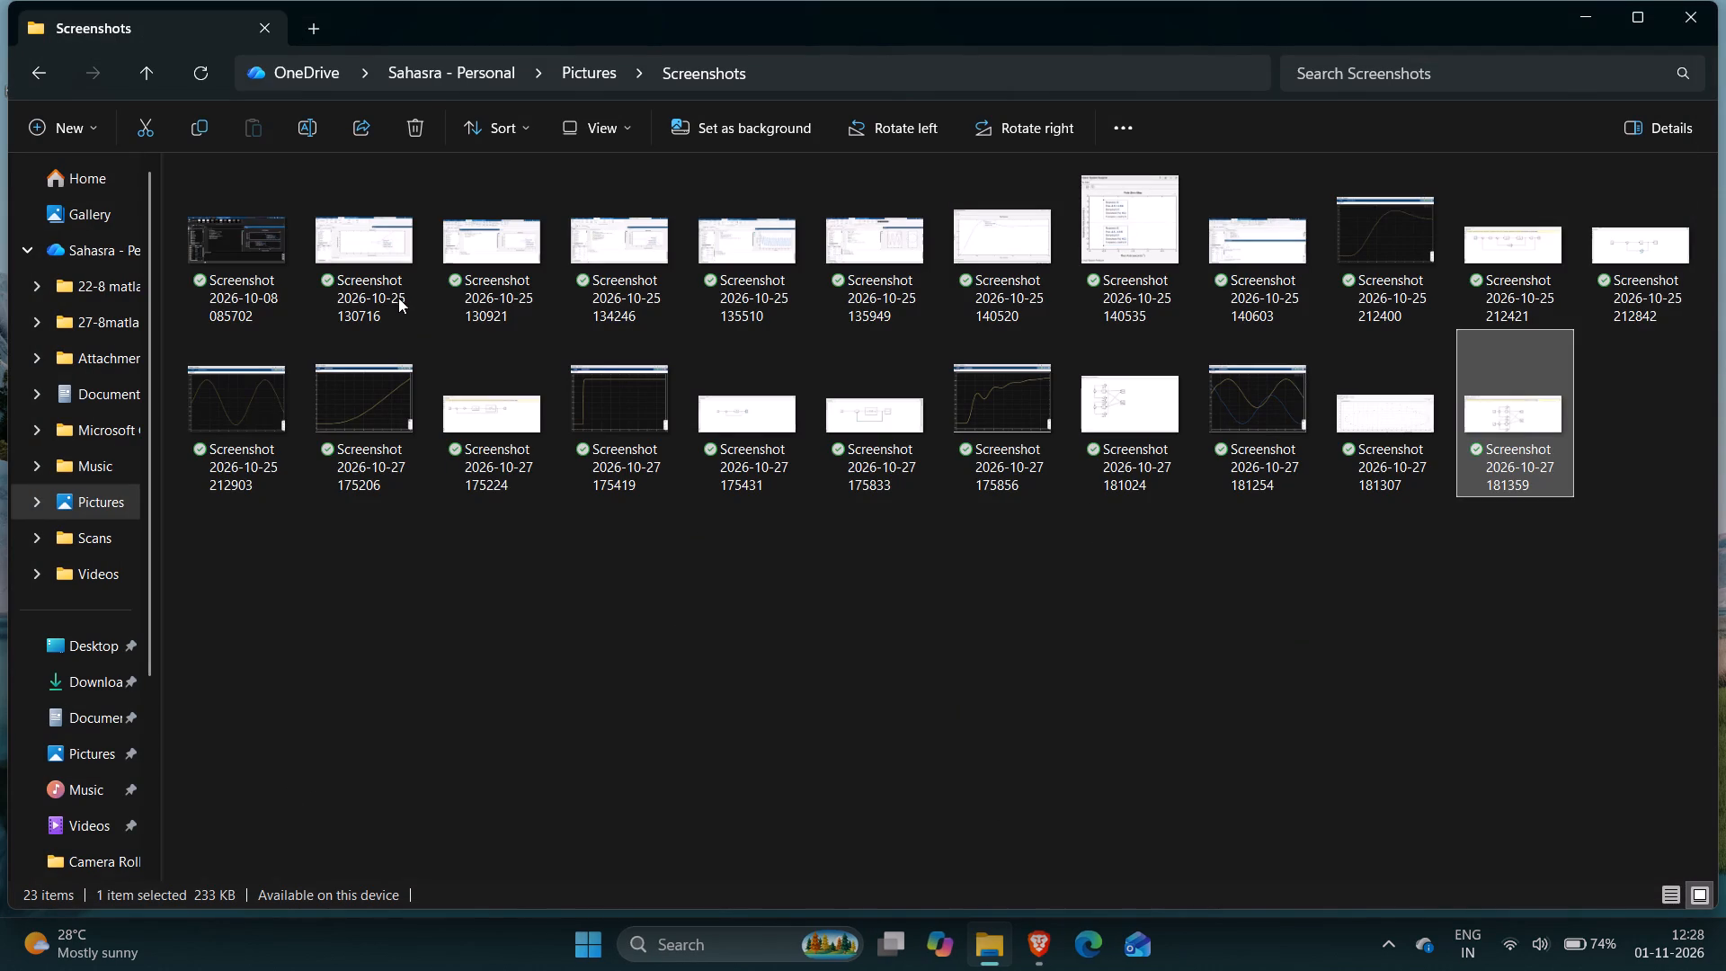
Open Screenshot 2026-10-08 085702.png, view the Photos settings, and close the settings window.
double_click(285, 253)
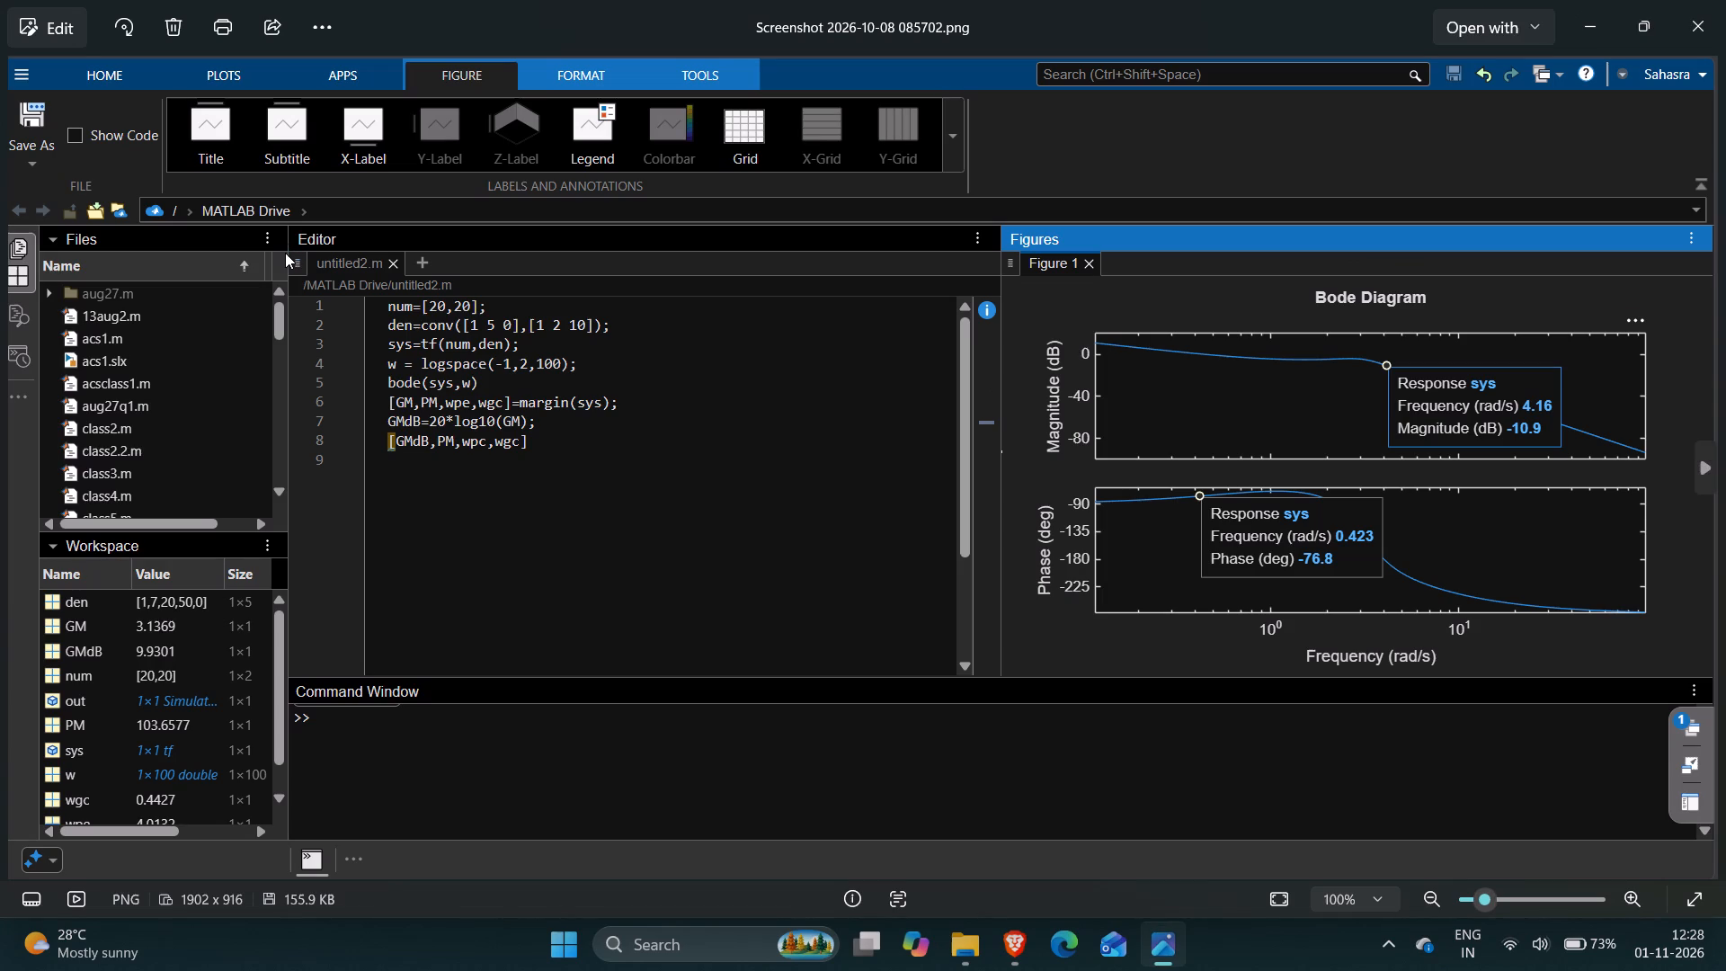
click(302, 27)
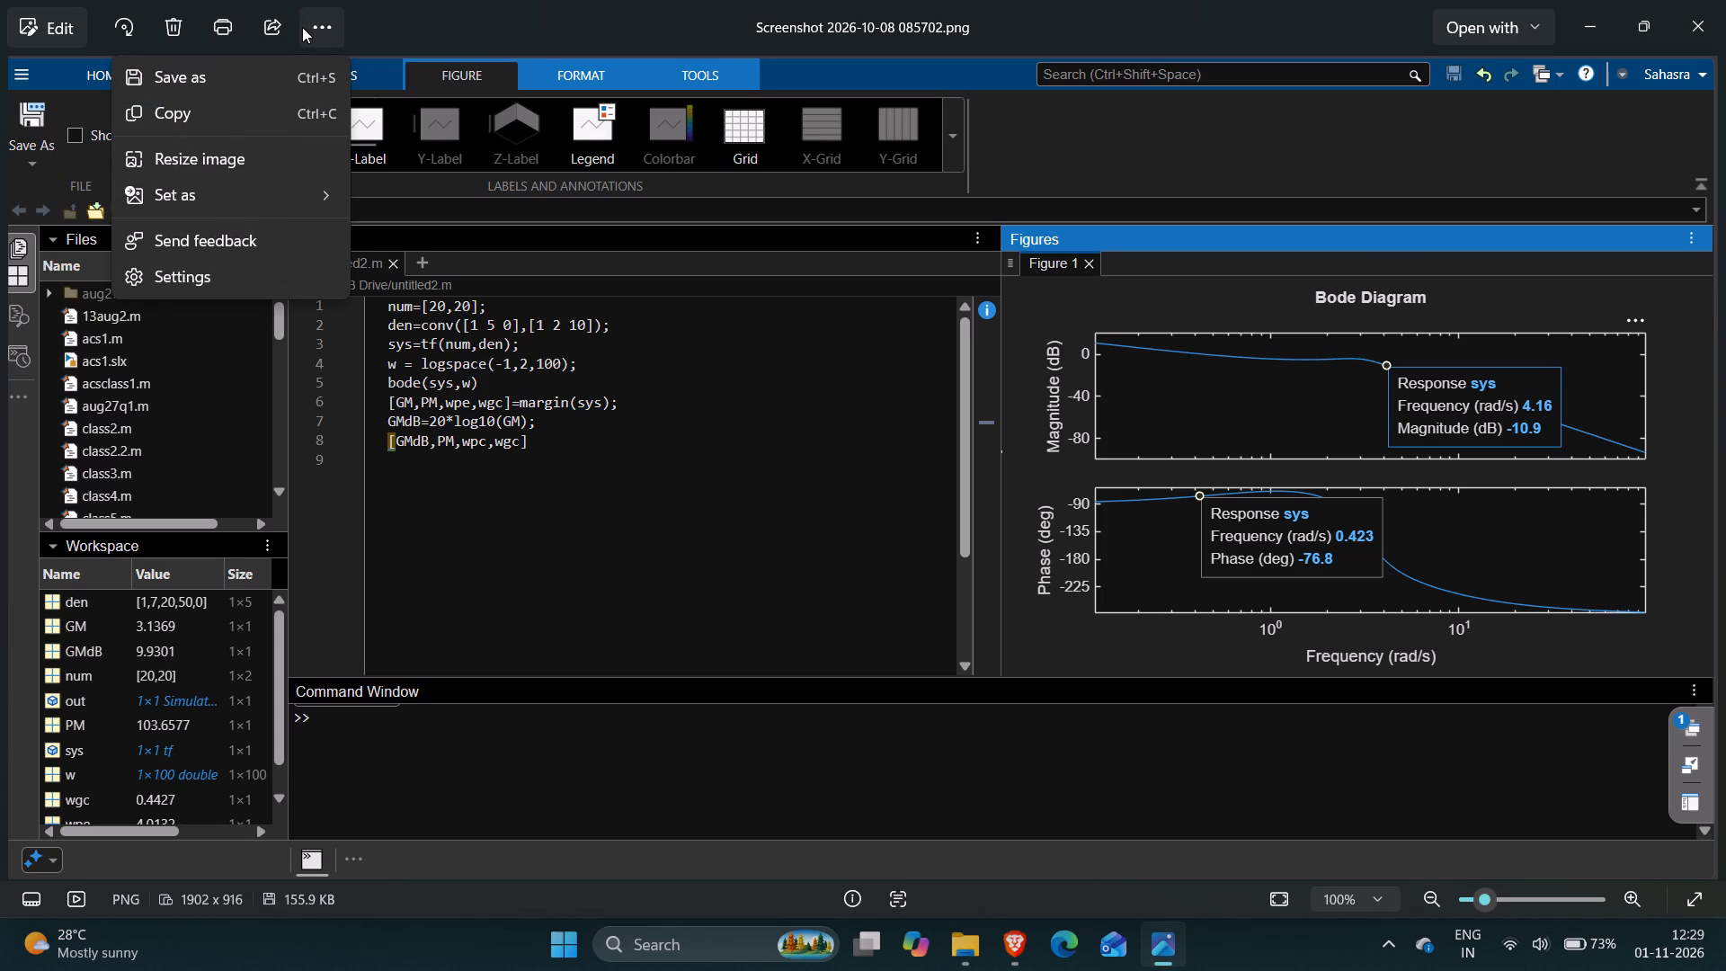
click(290, 266)
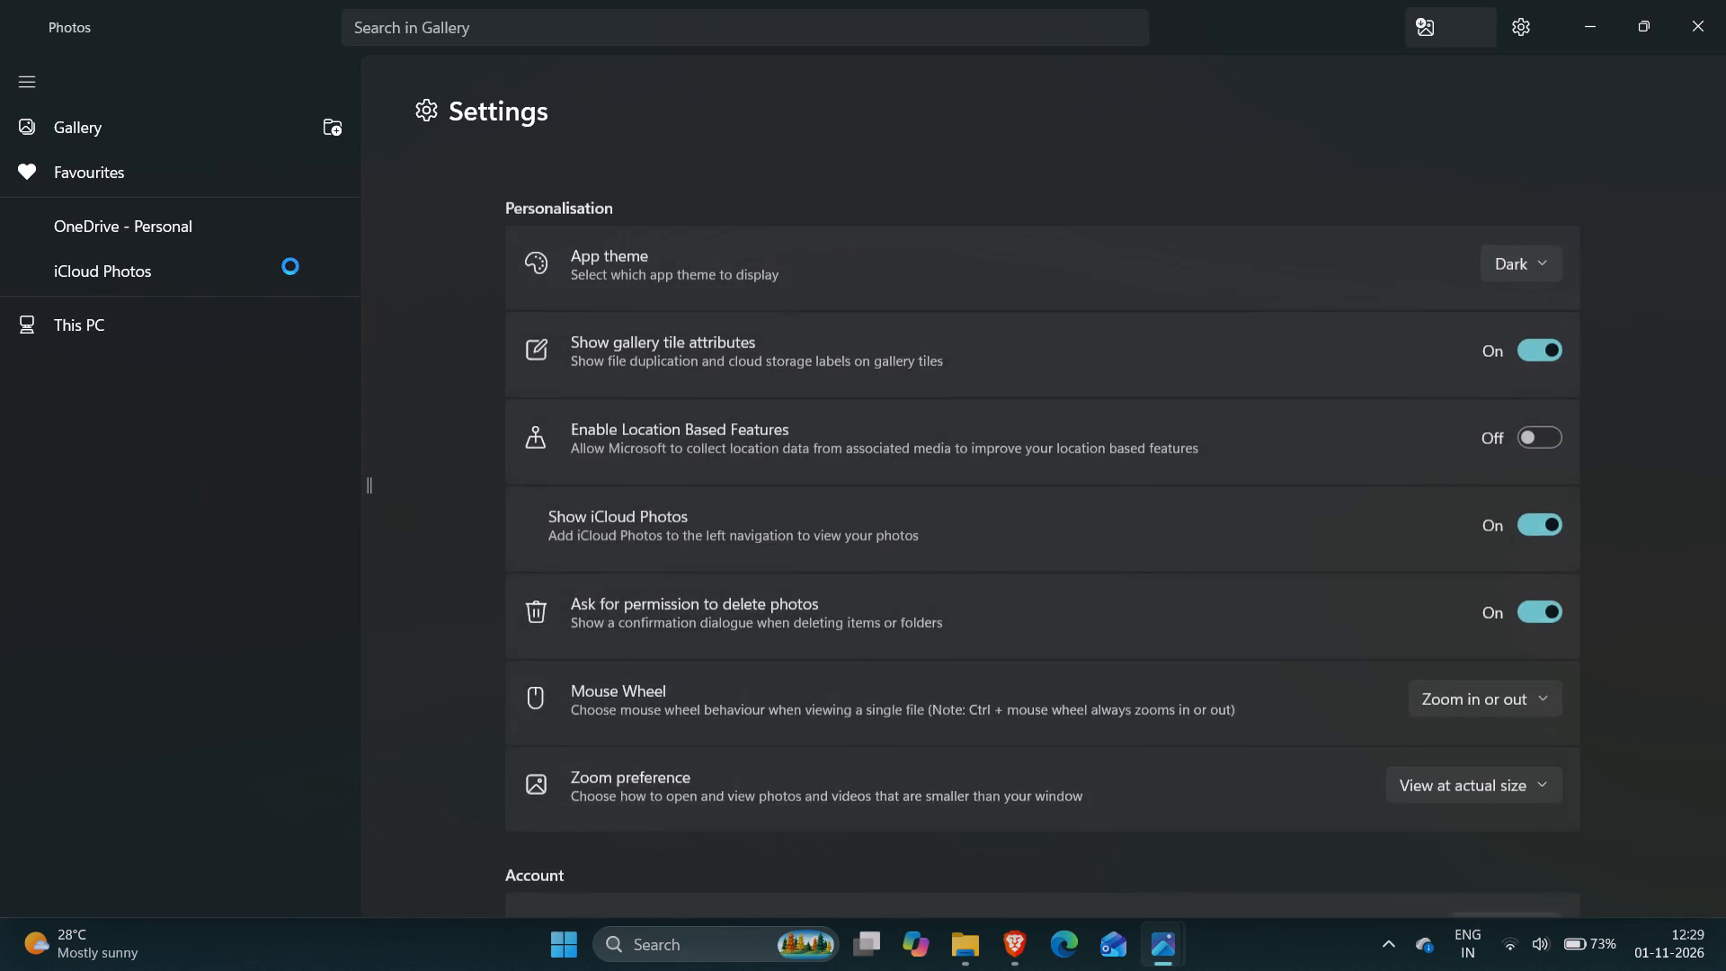
click(1725, 10)
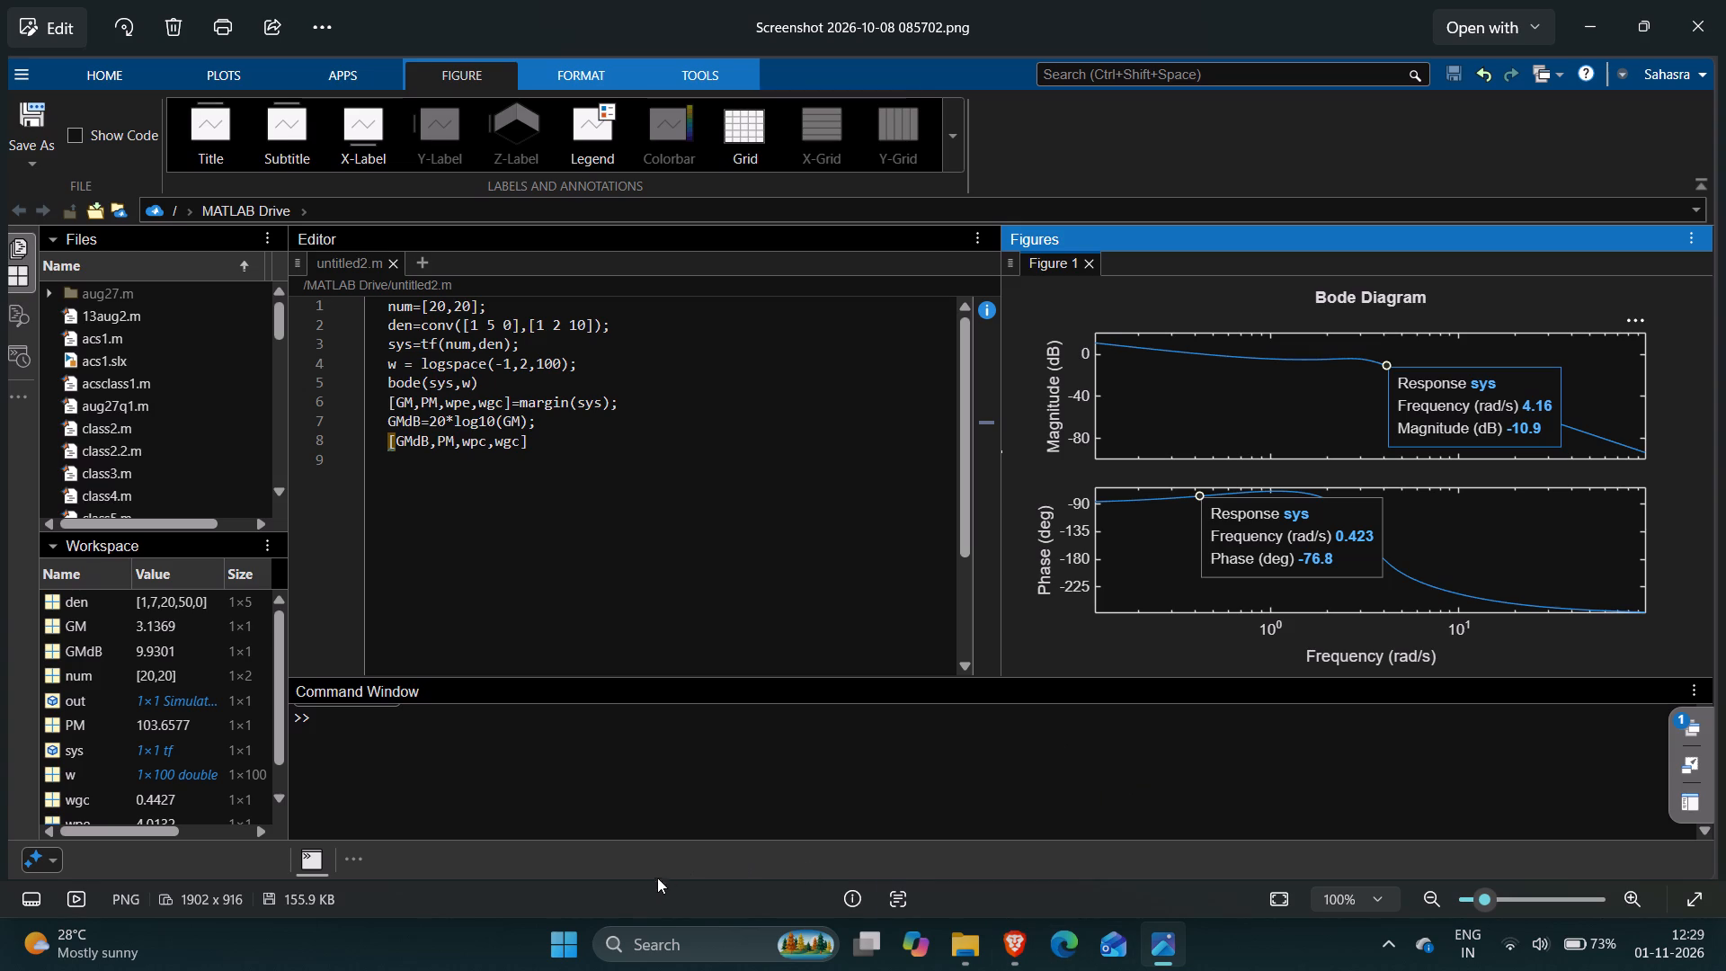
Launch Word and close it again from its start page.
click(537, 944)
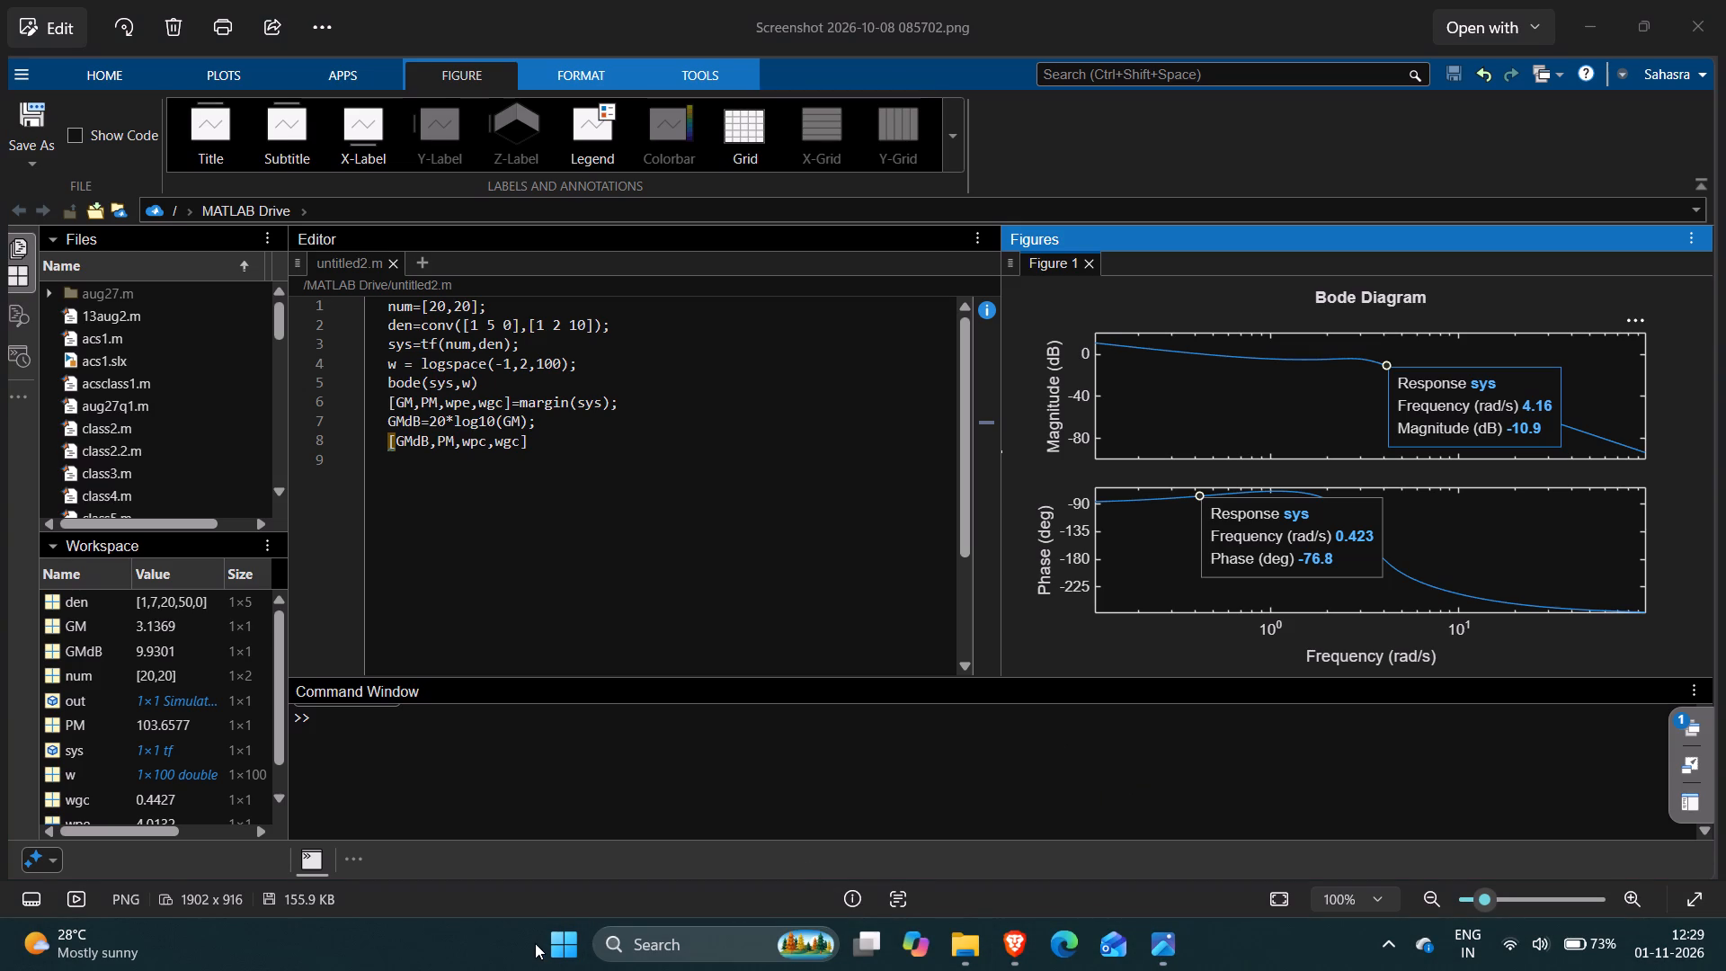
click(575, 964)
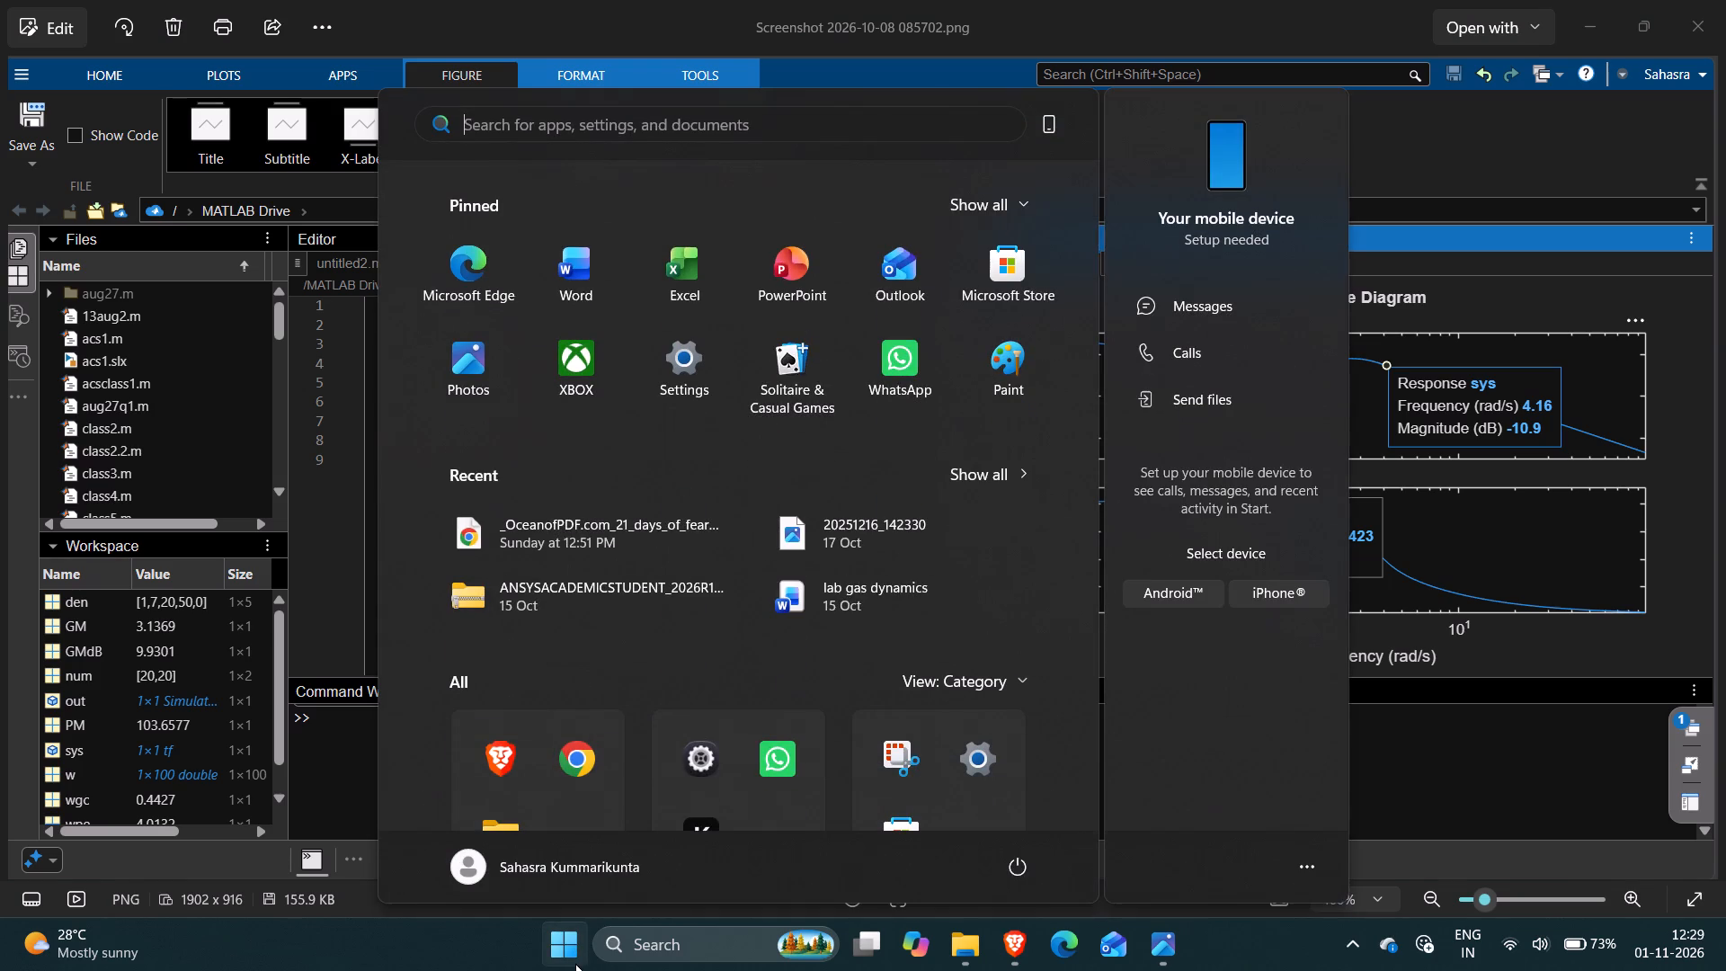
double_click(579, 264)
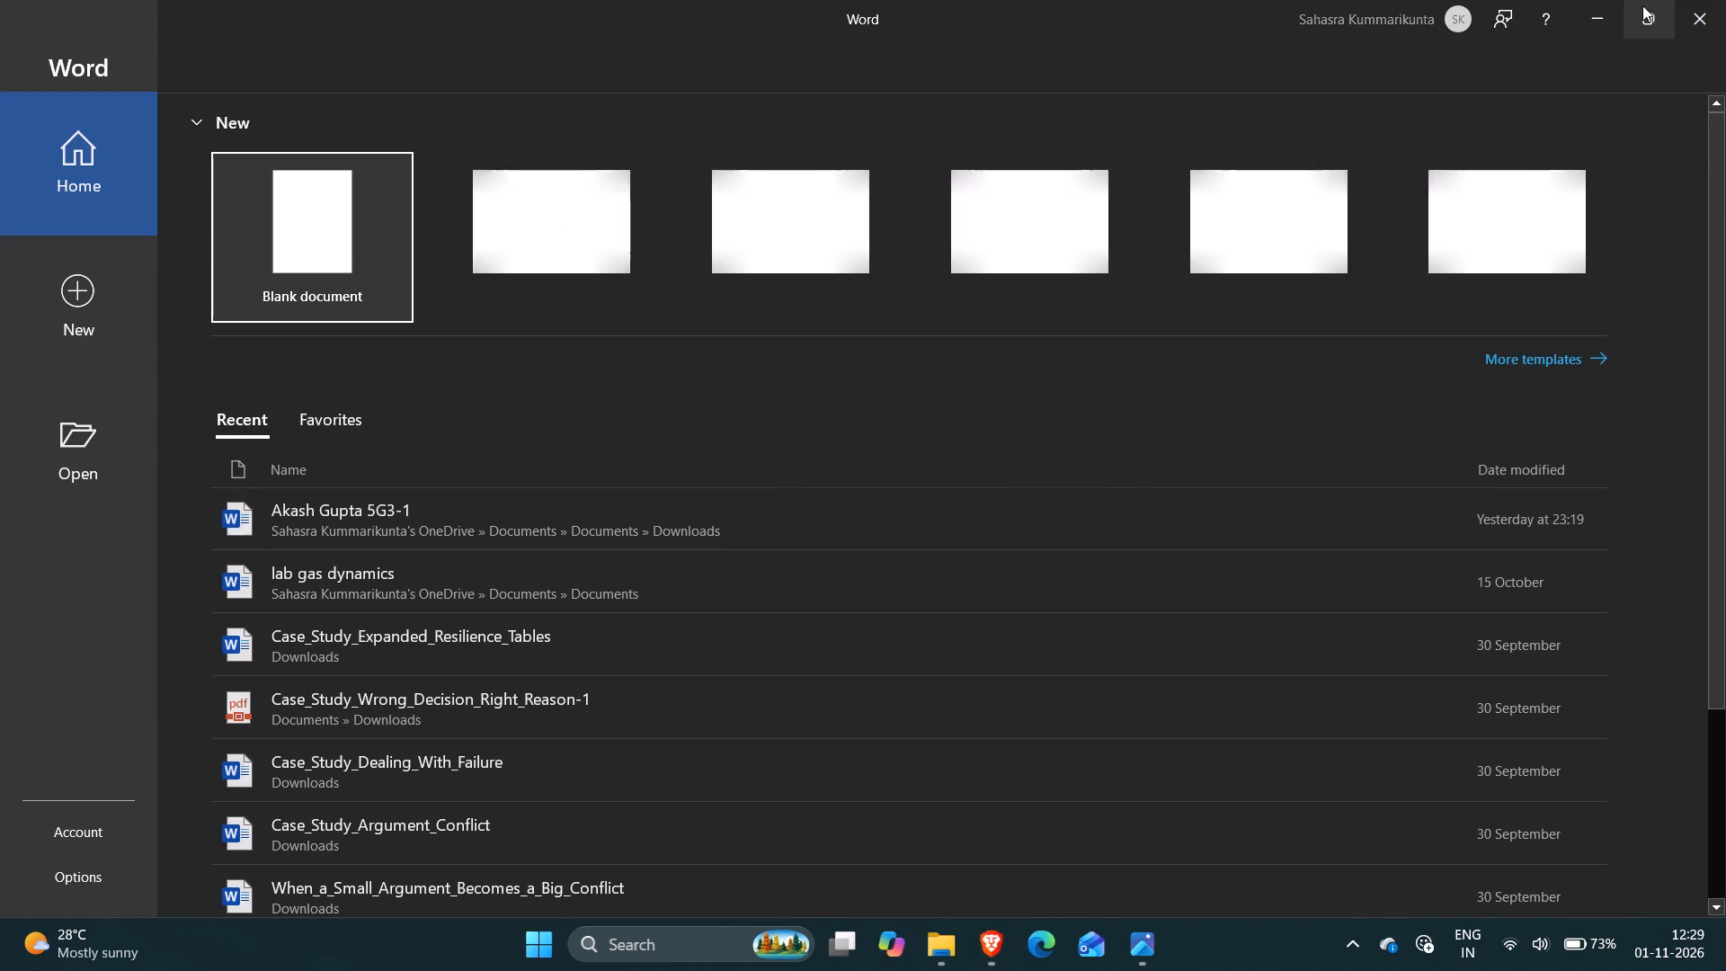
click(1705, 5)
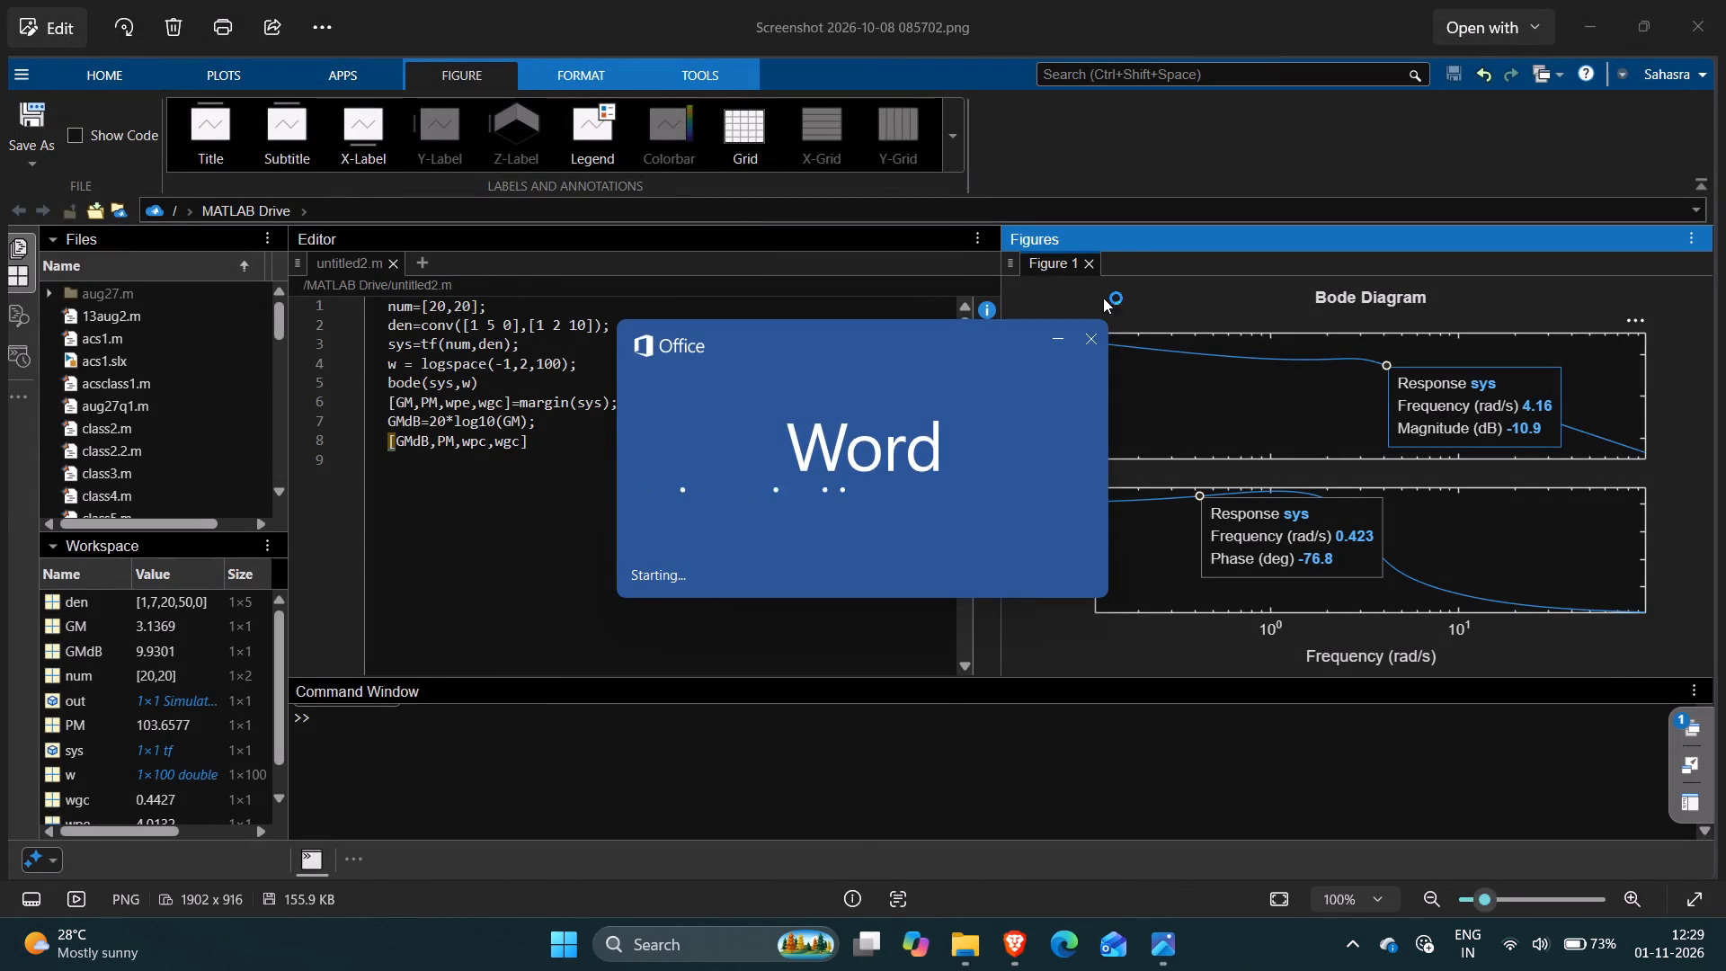
Launch Word again and minimize its window.
click(566, 943)
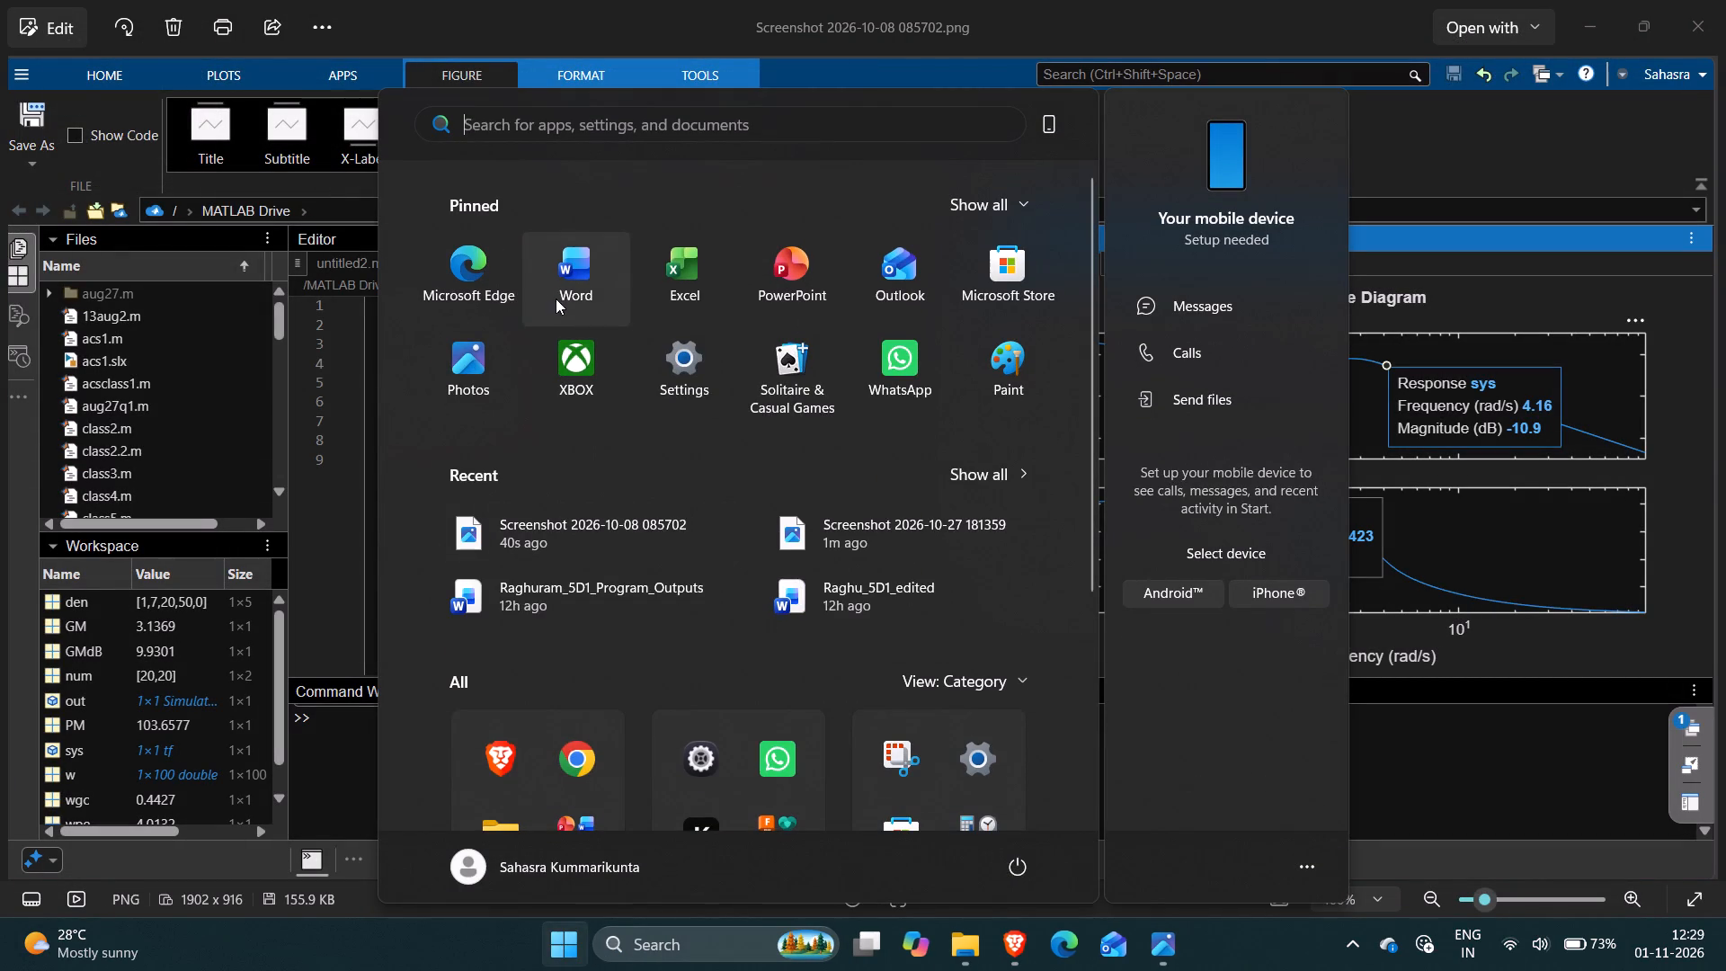
click(558, 275)
click(558, 275)
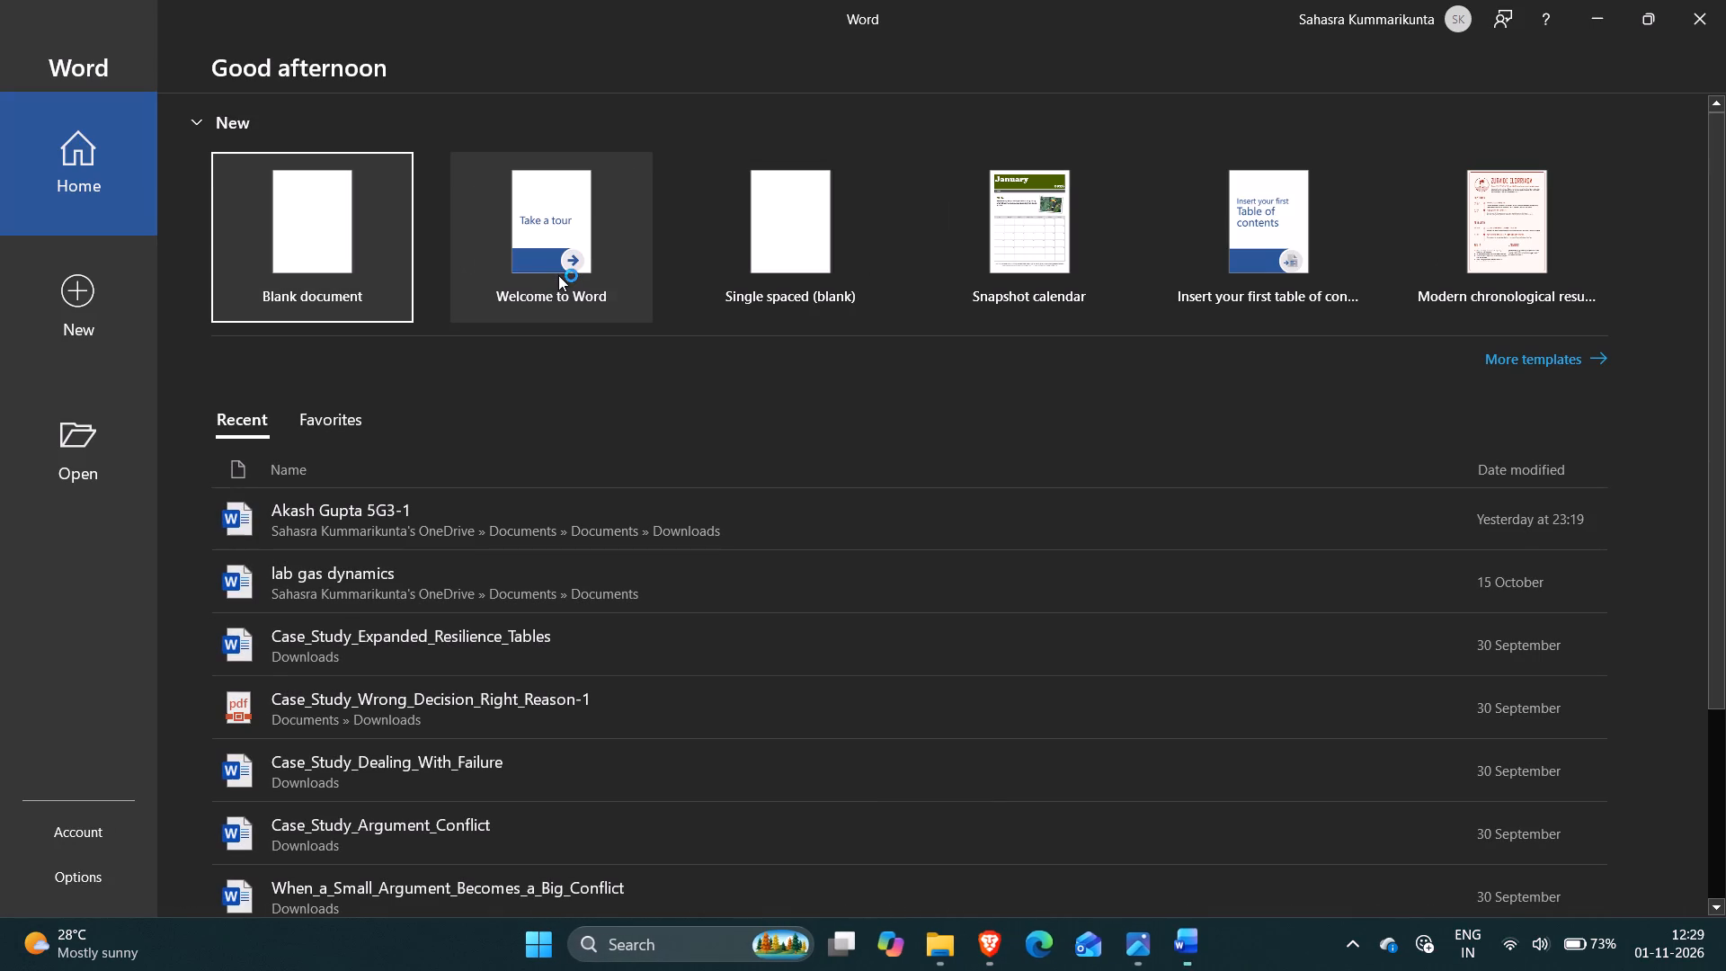
click(1586, 0)
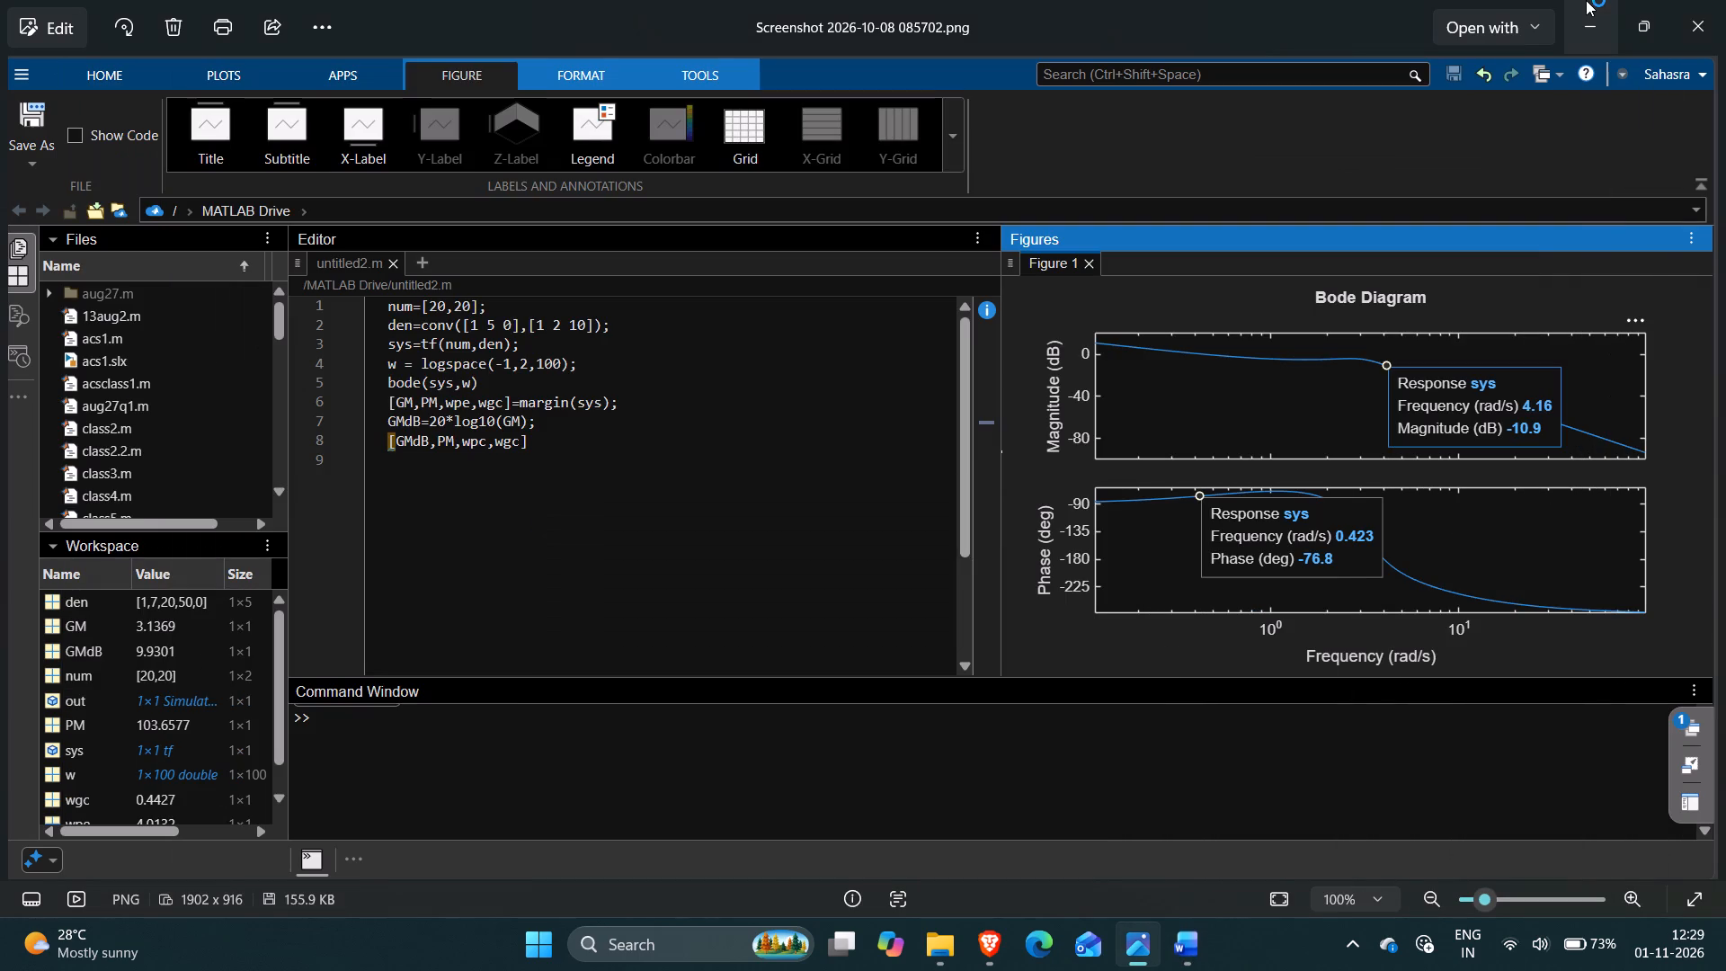
Close the open screenshot image and the Screenshots folder window.
click(1691, 13)
click(1688, 13)
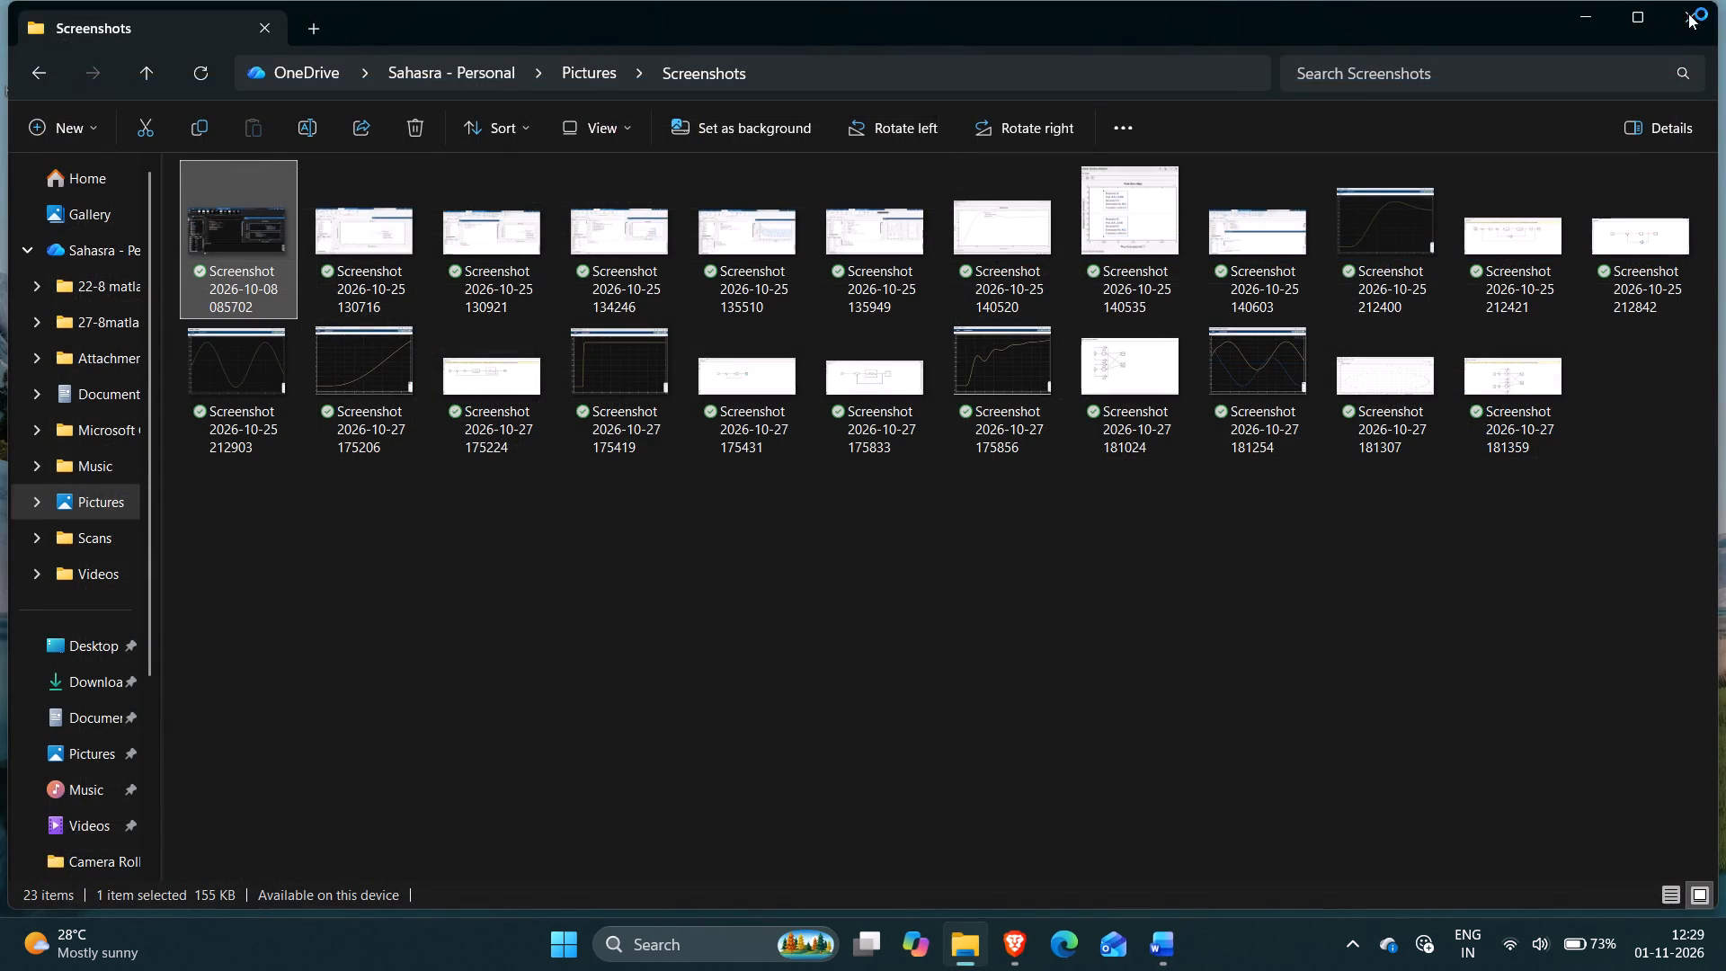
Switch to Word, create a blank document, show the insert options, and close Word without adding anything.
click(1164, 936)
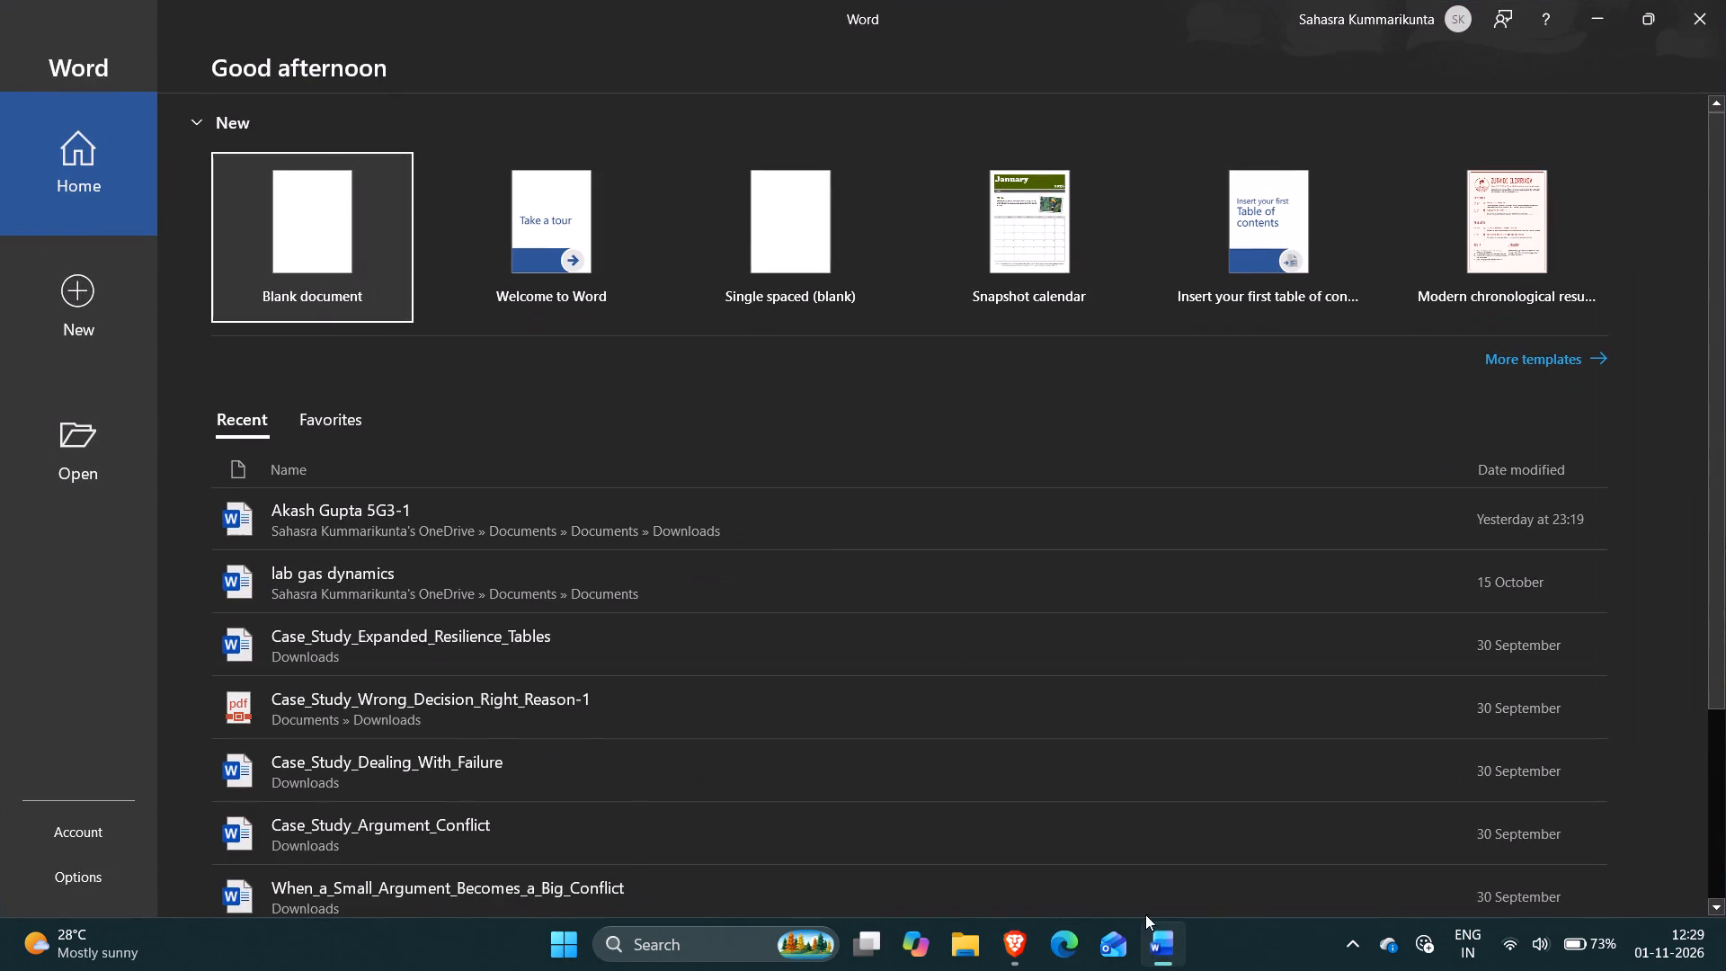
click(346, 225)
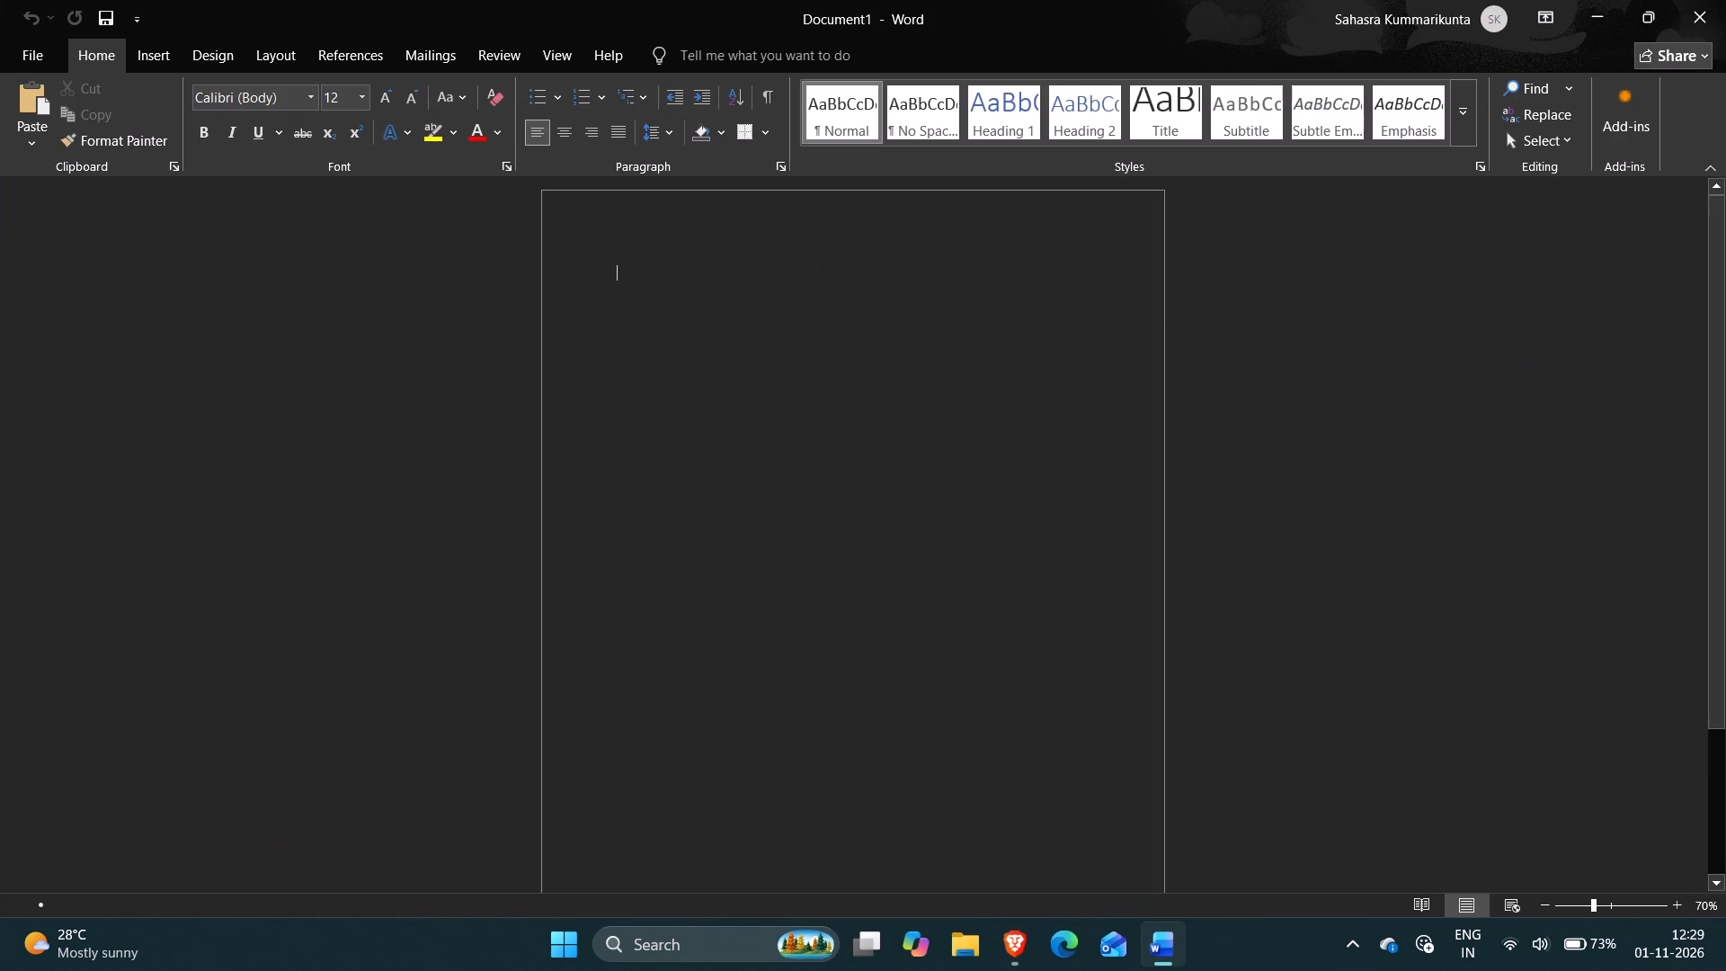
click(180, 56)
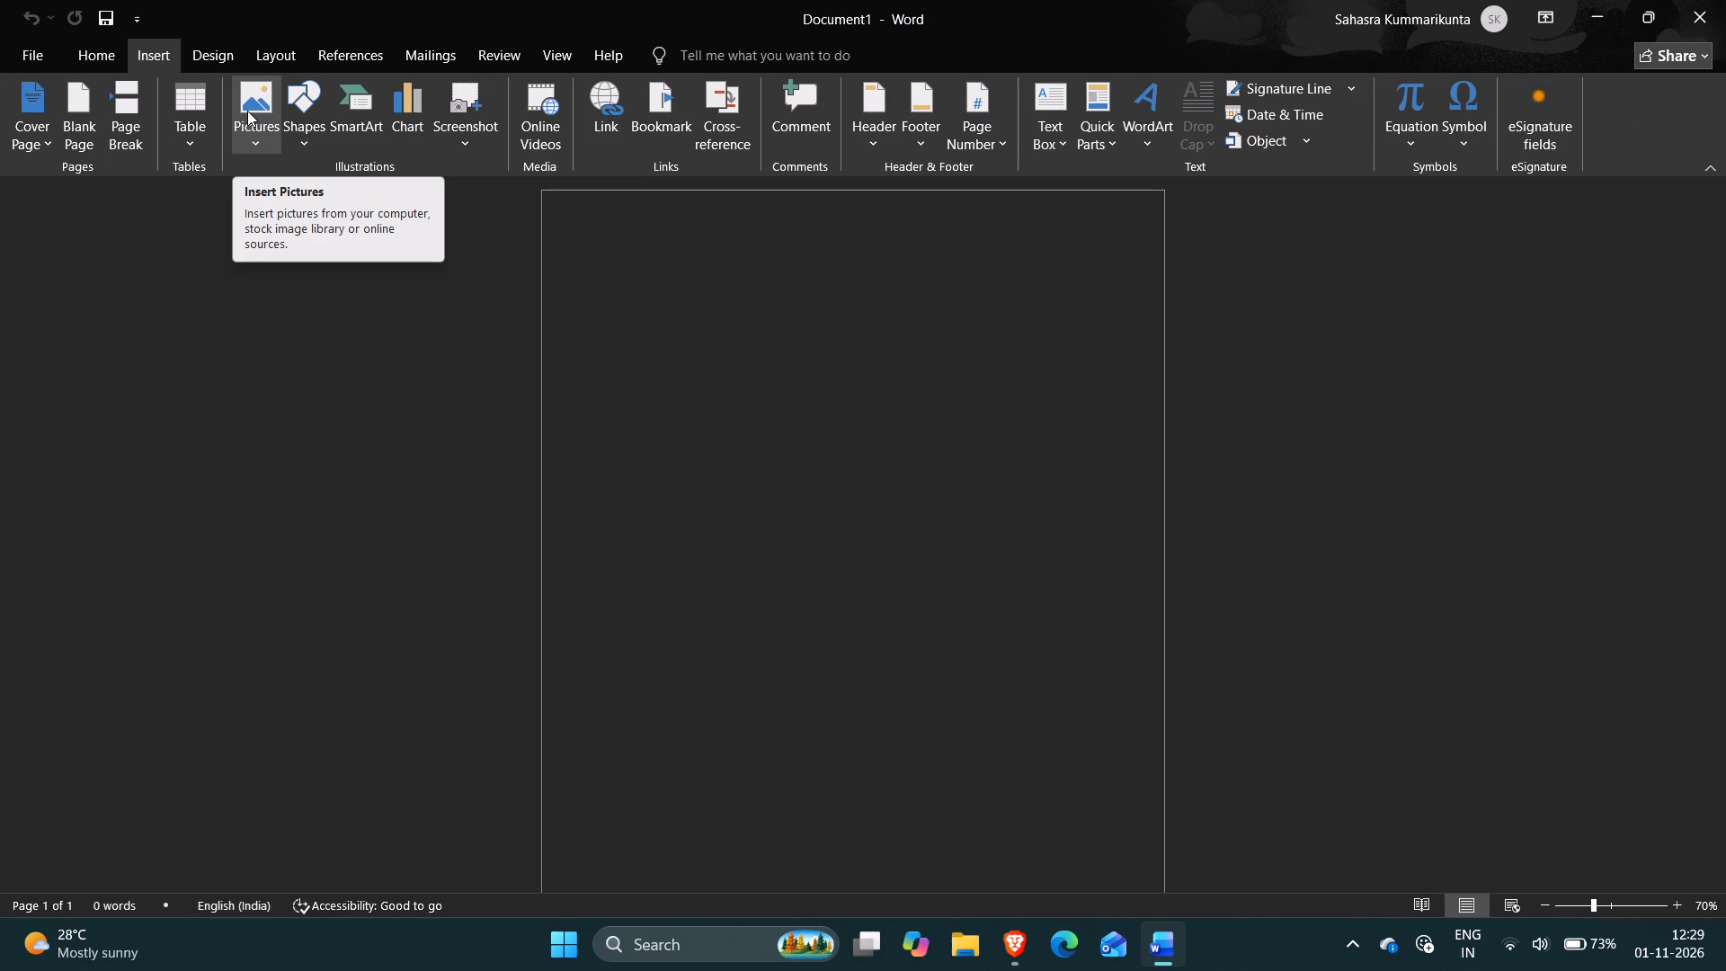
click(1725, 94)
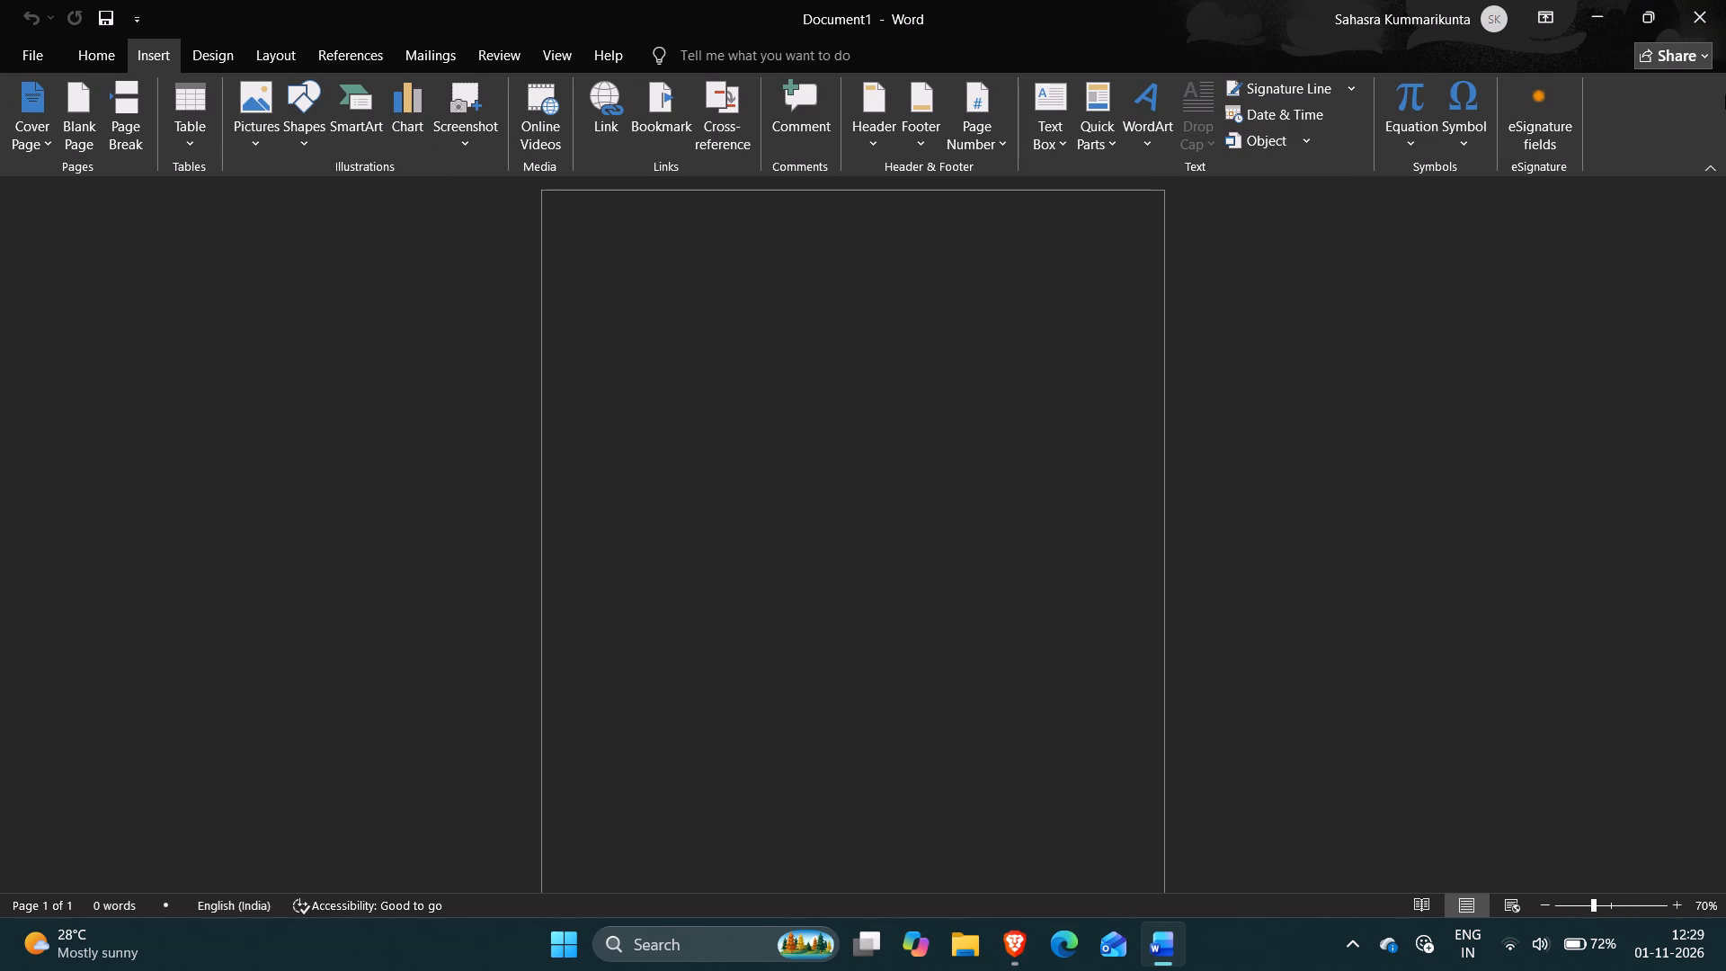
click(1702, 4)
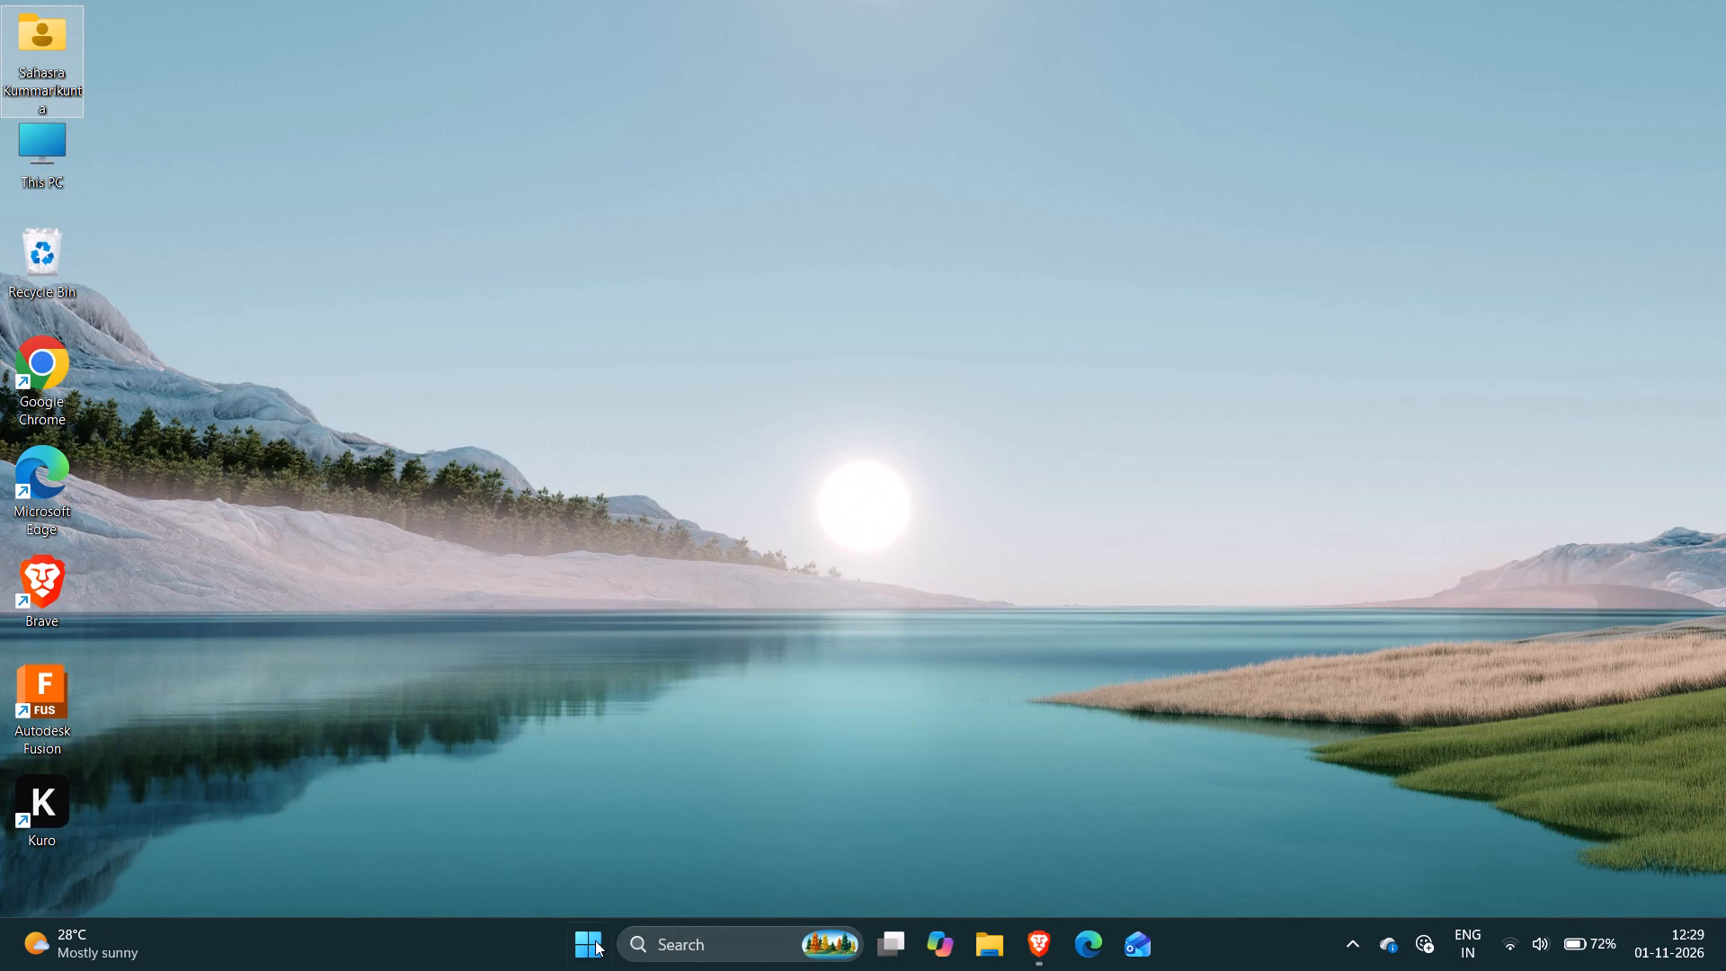
Open Brave, search the web for "pdf maker", and open iLovePDF's JPG to PDF converter.
double_click(30, 570)
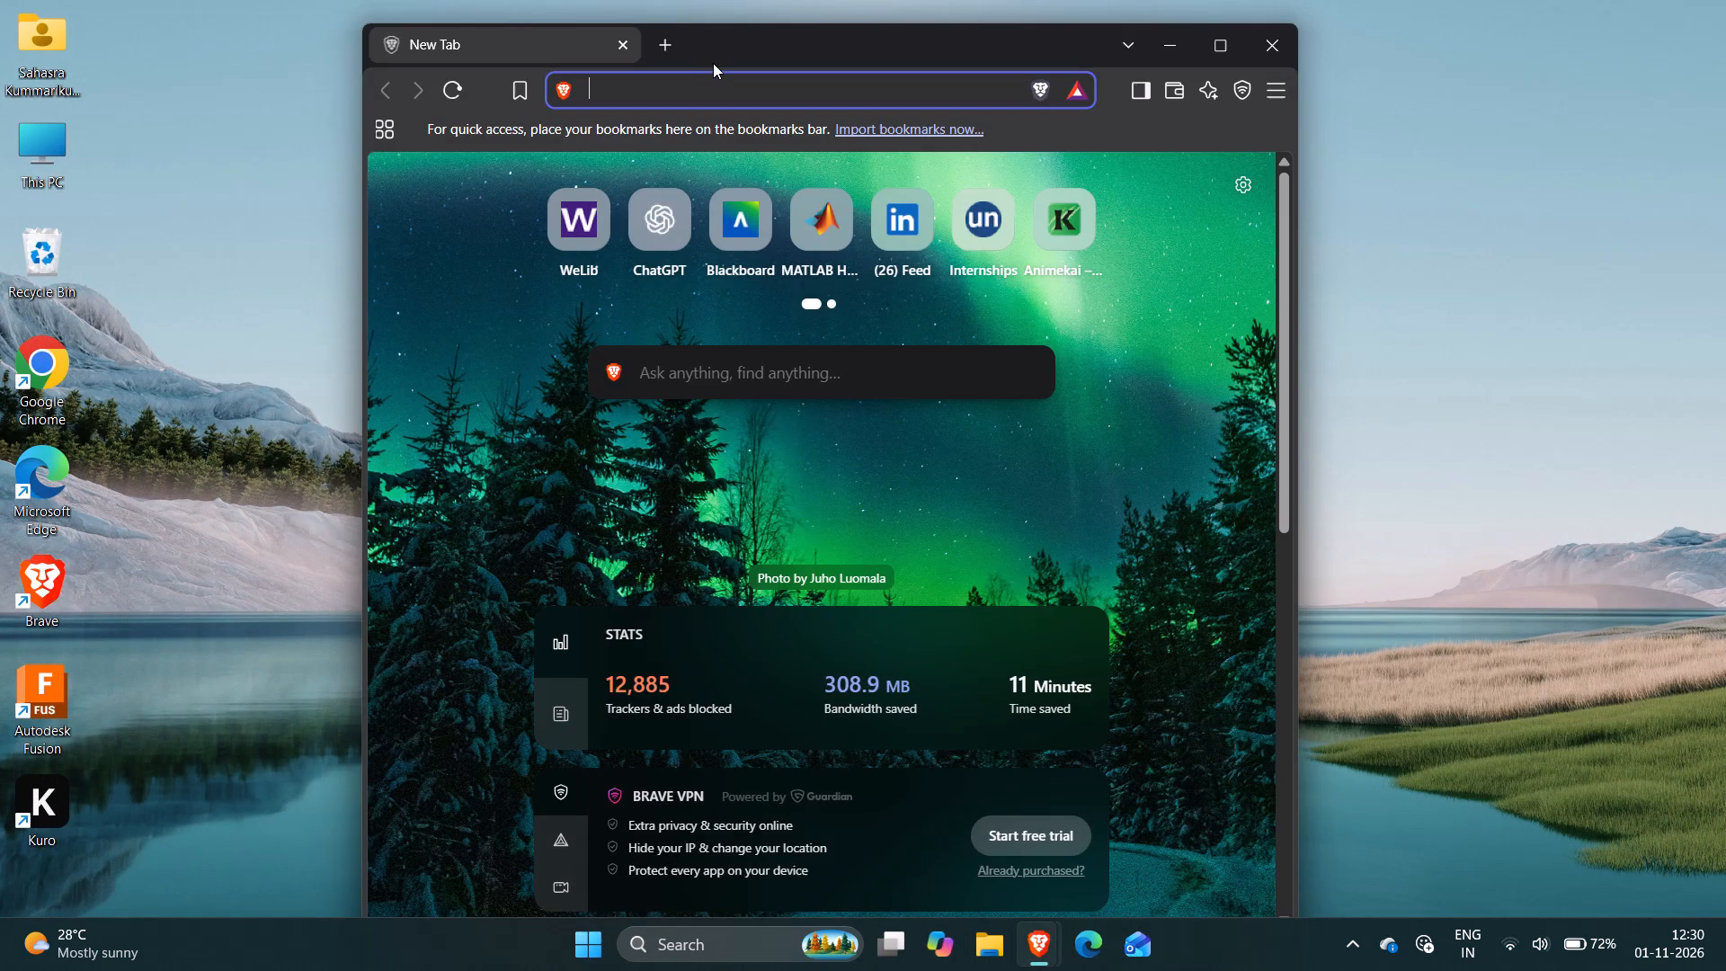
text(pdf maker)
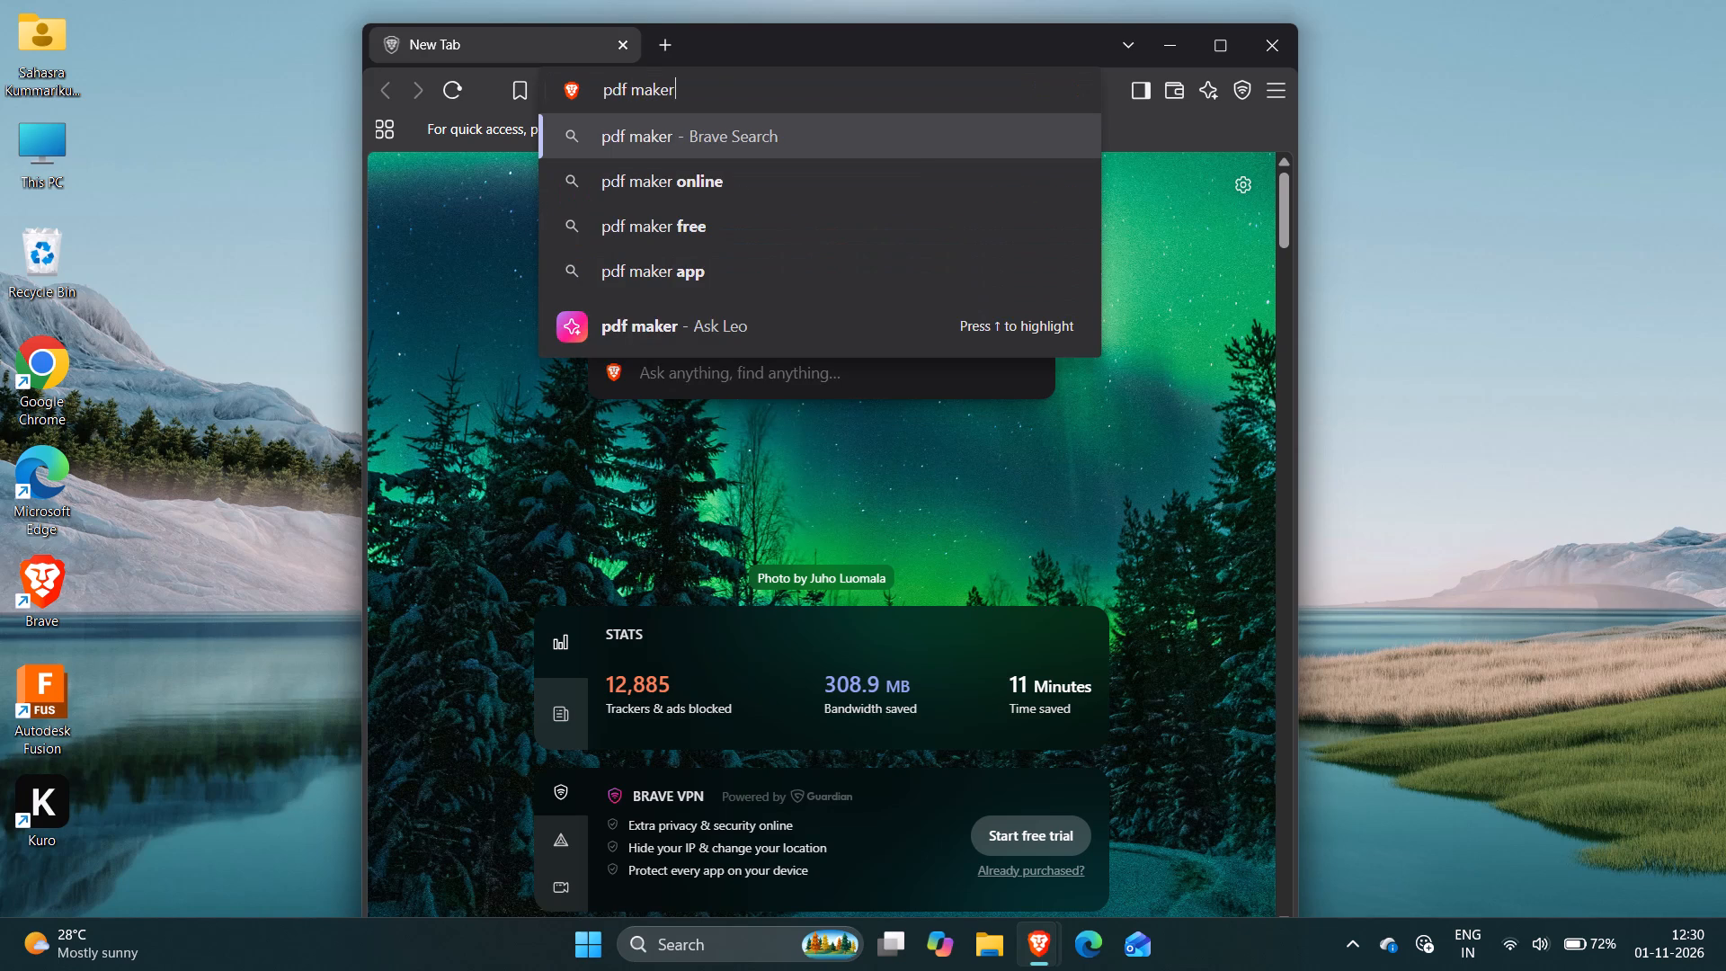
key(Return)
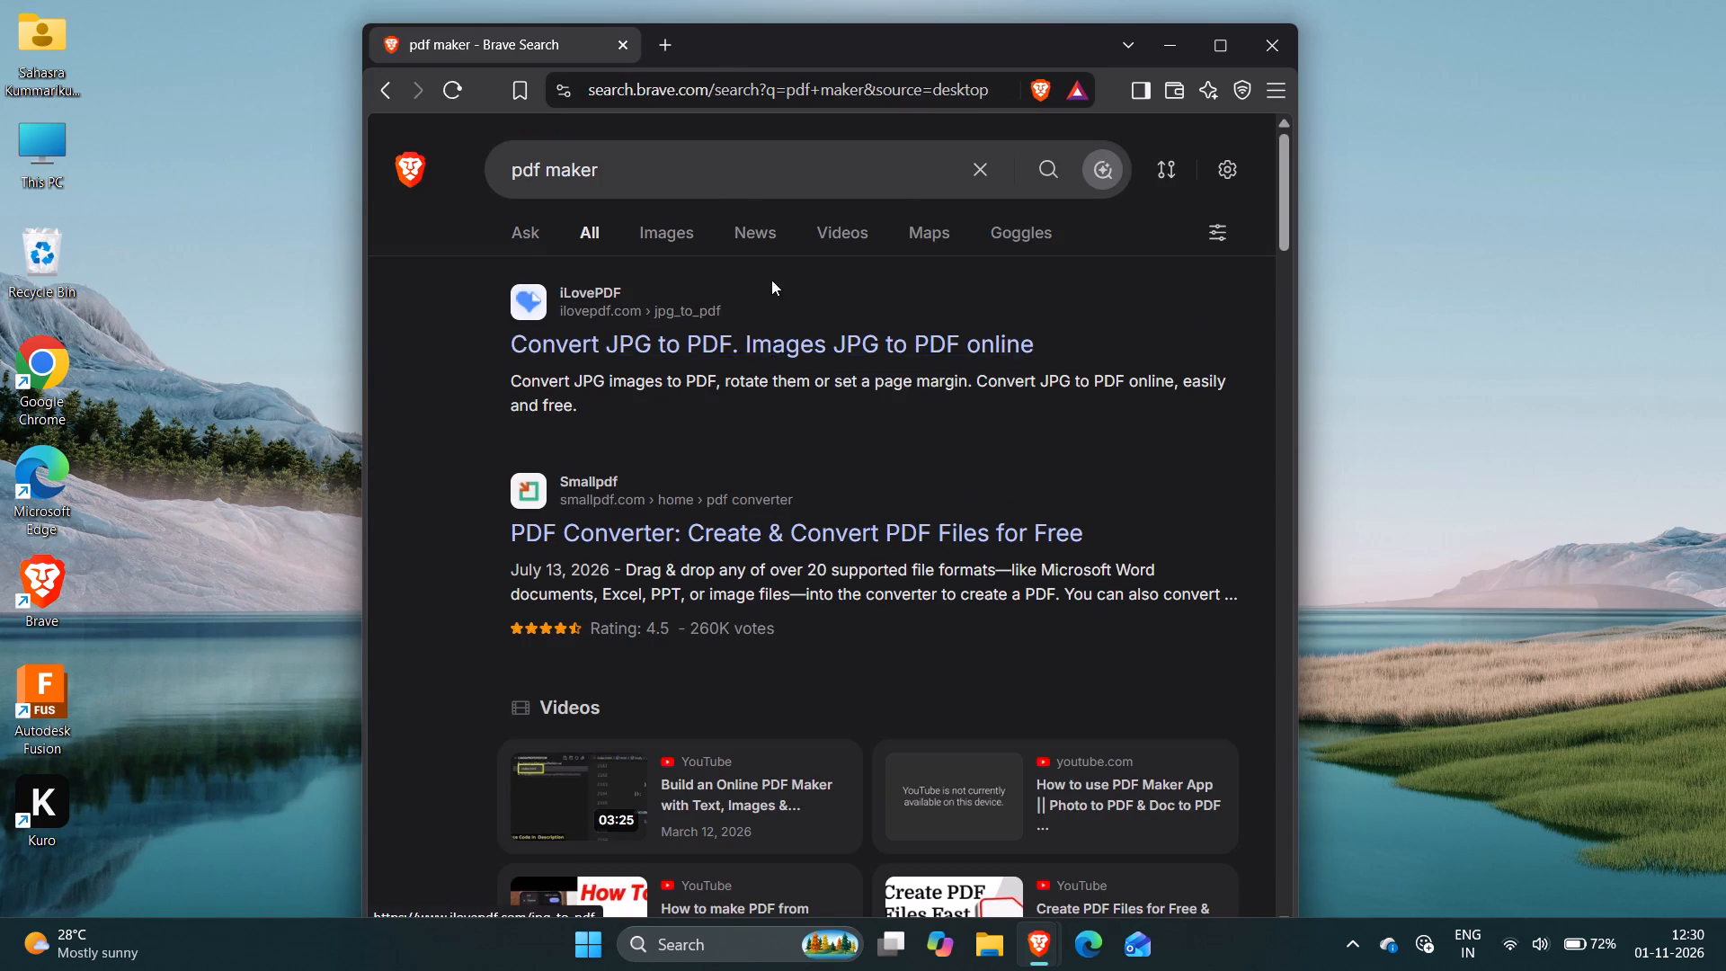
click(775, 350)
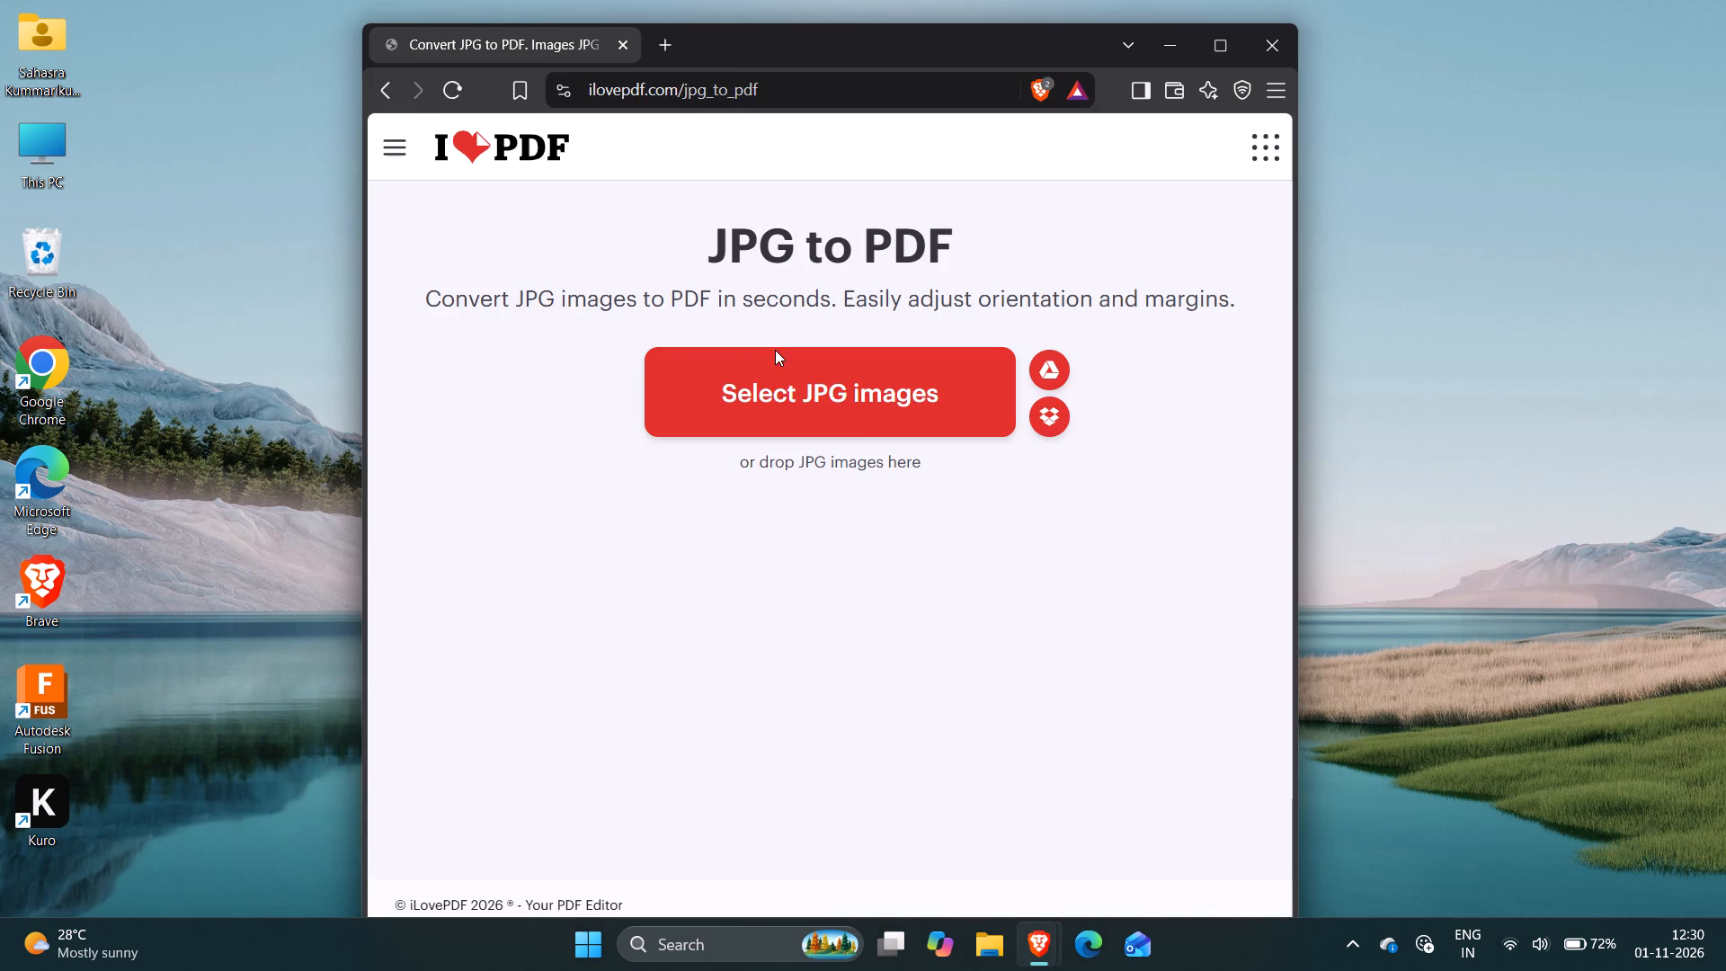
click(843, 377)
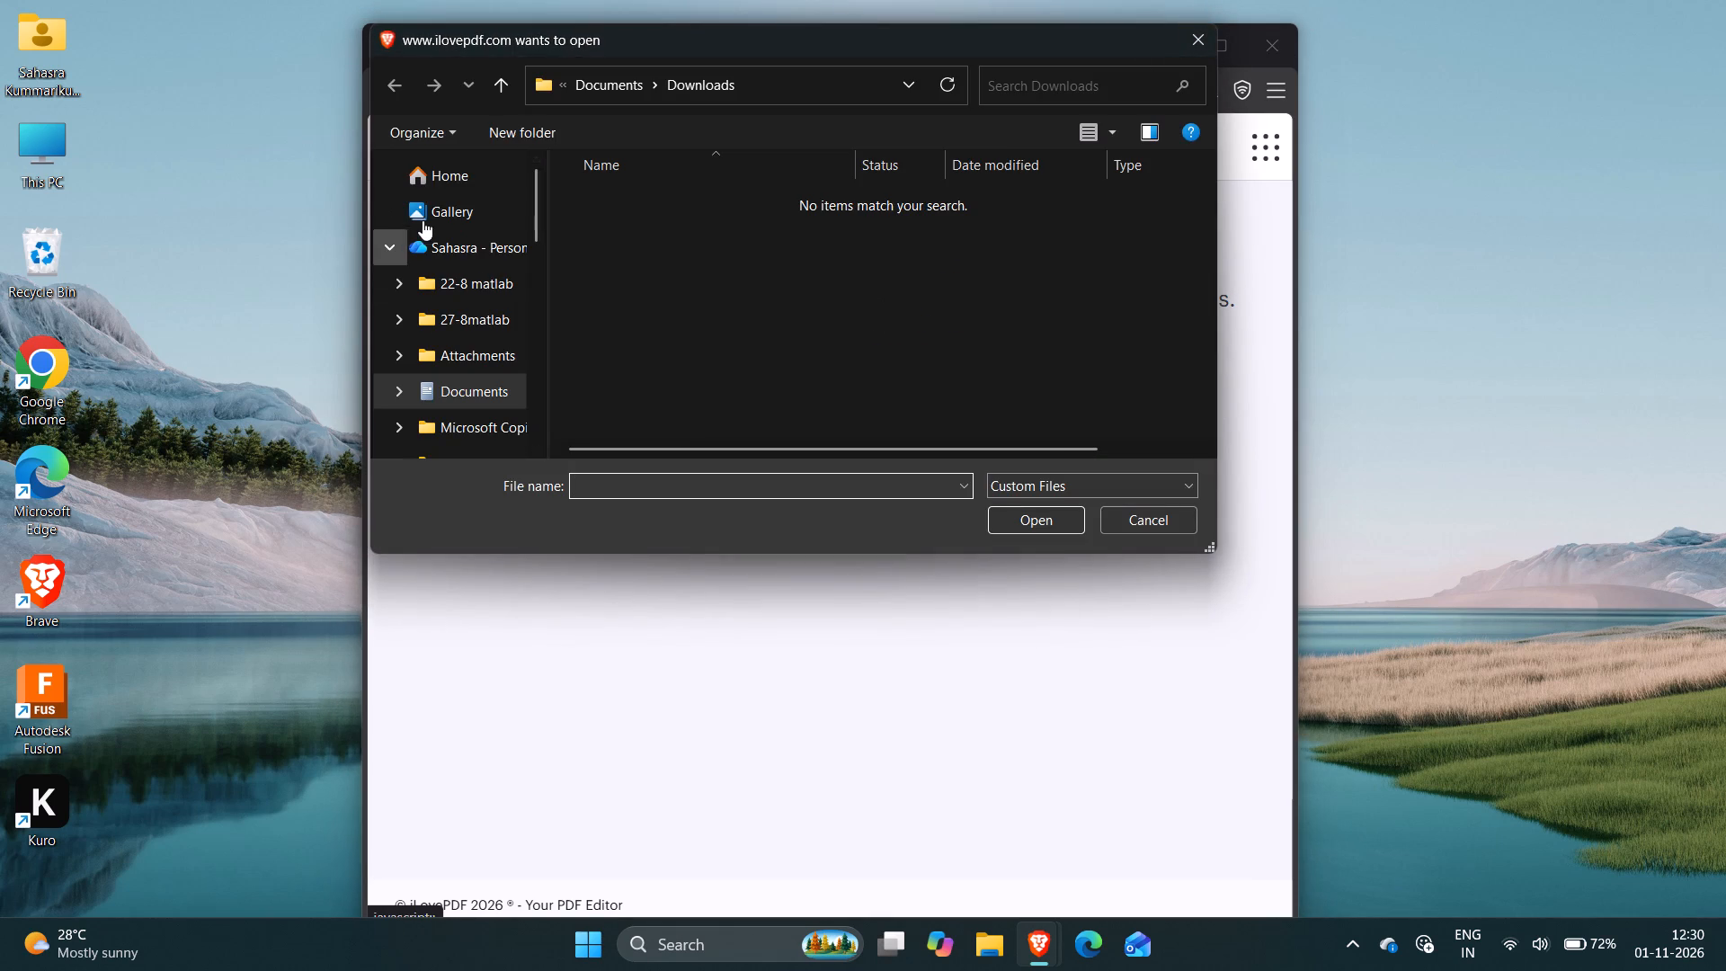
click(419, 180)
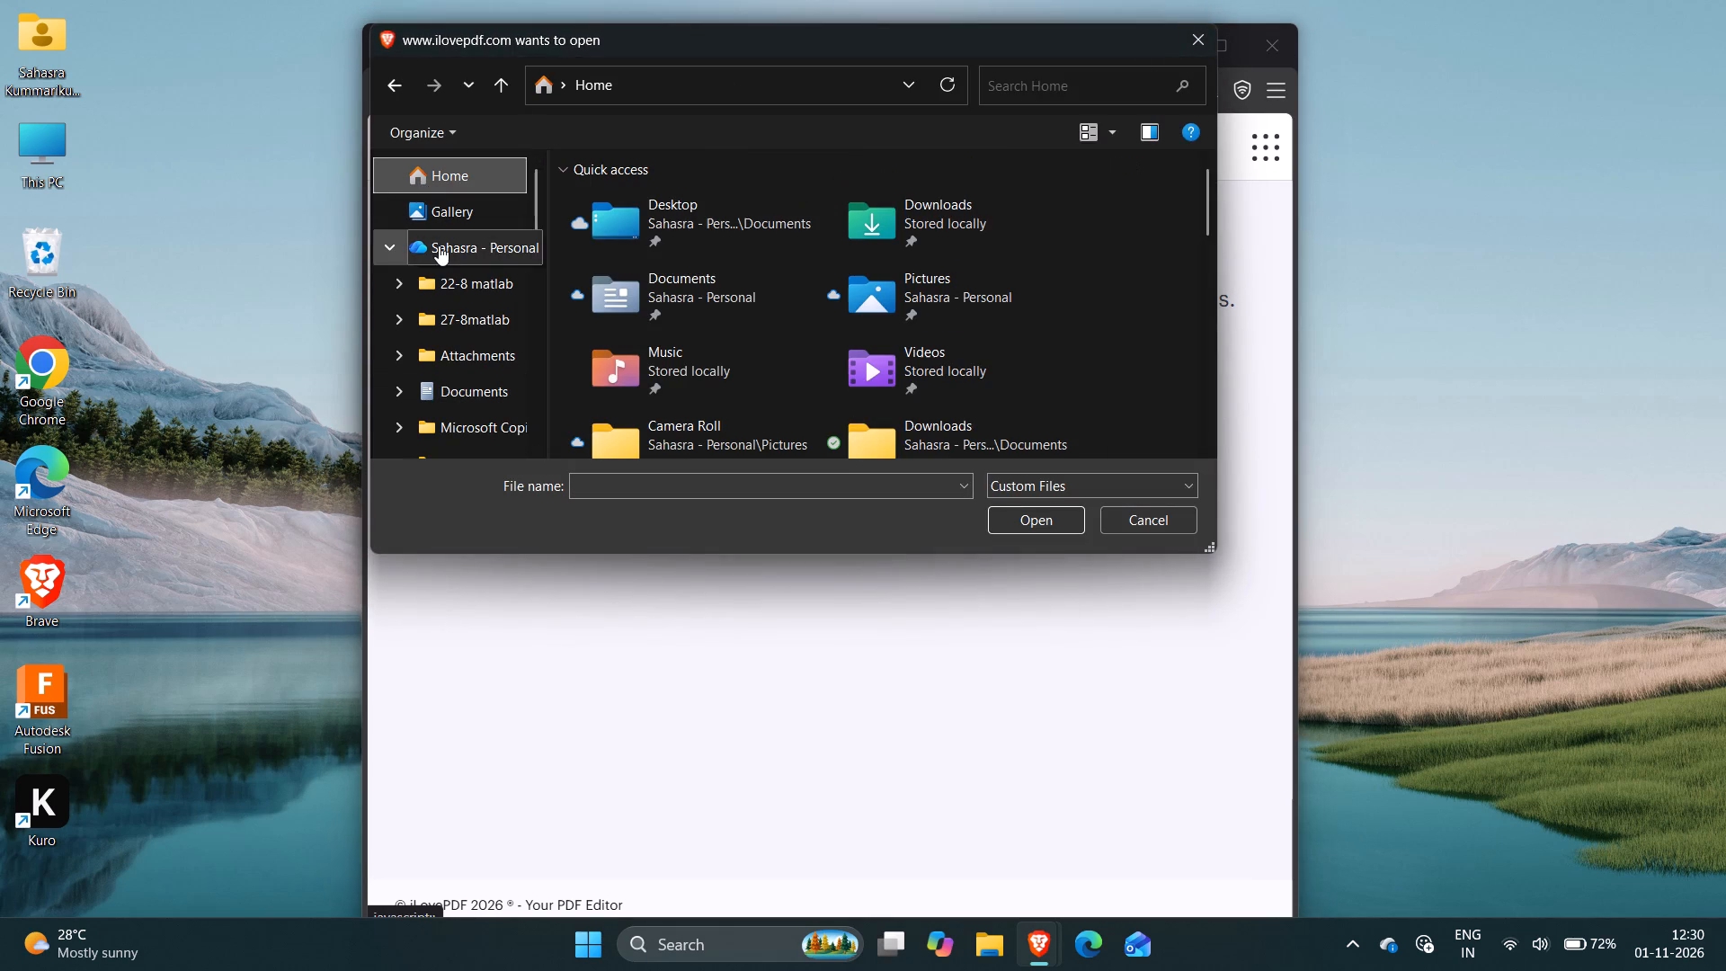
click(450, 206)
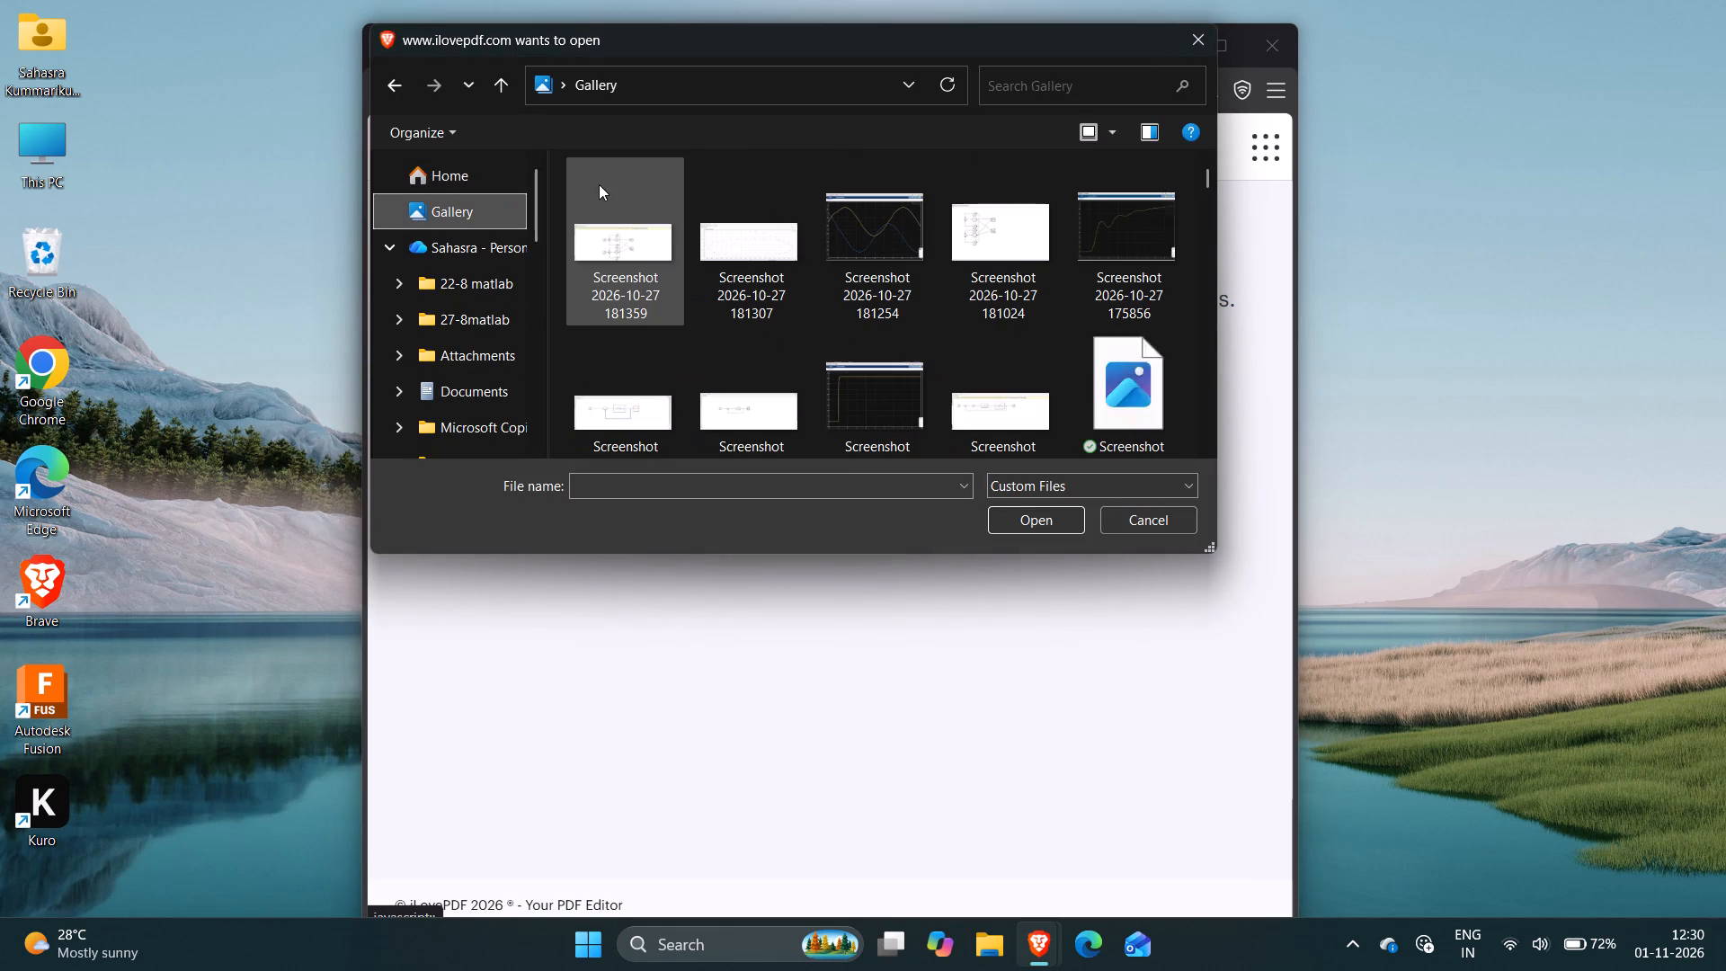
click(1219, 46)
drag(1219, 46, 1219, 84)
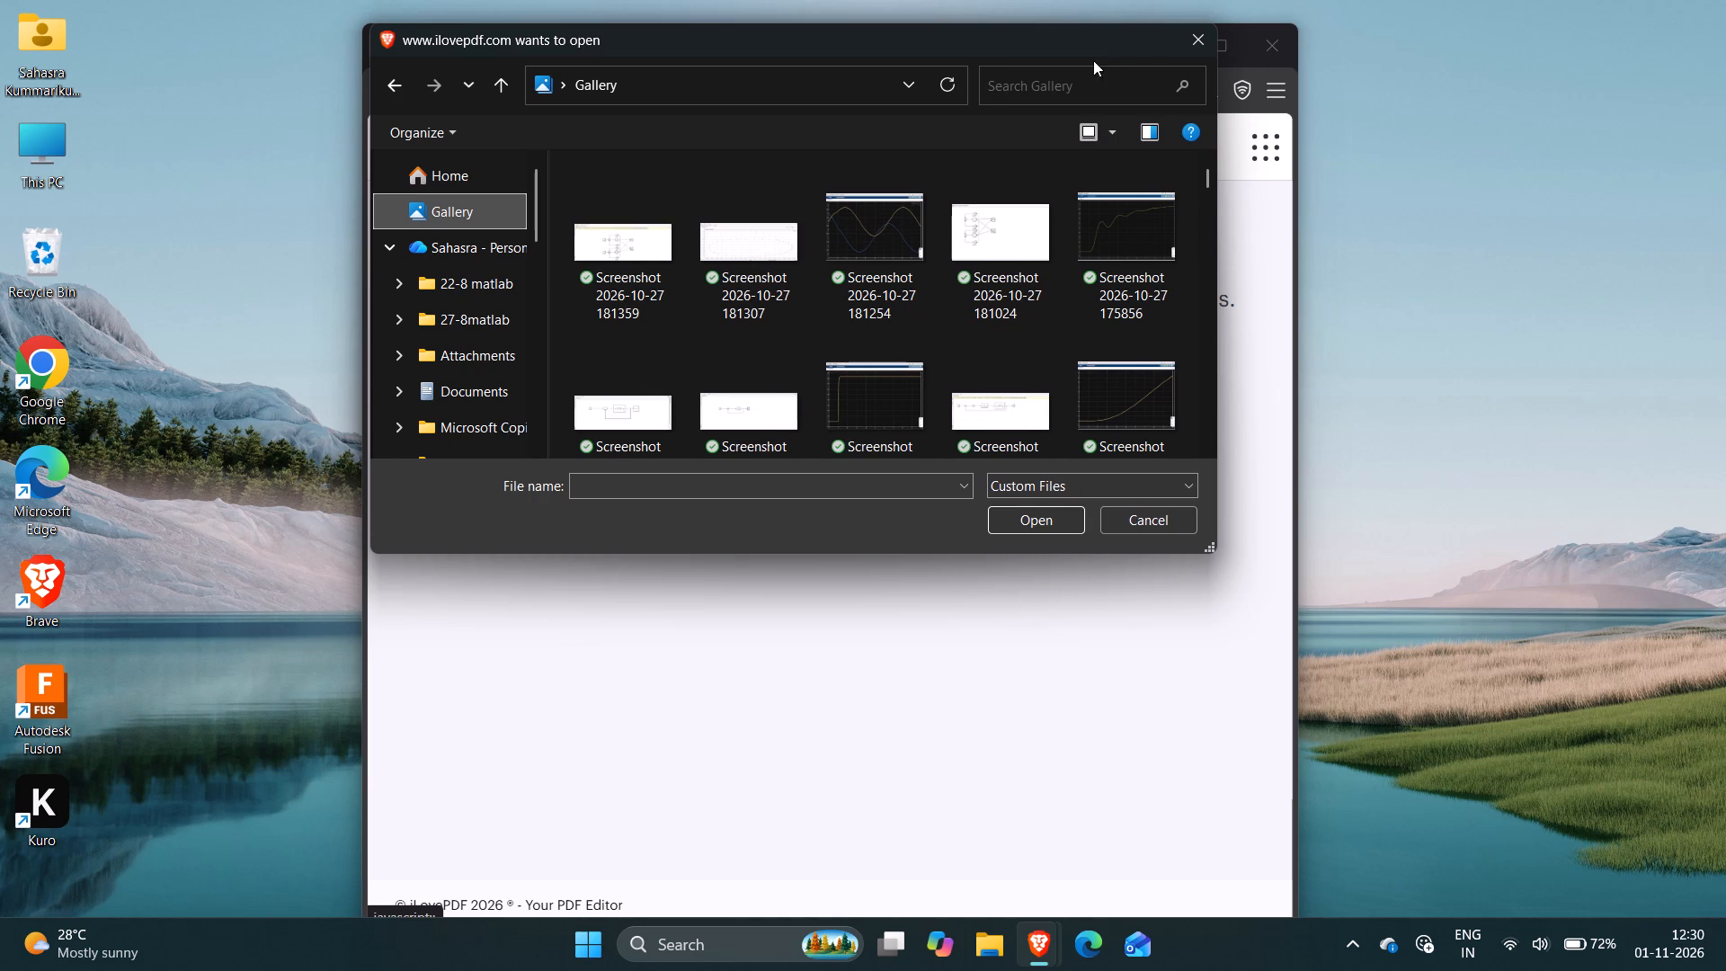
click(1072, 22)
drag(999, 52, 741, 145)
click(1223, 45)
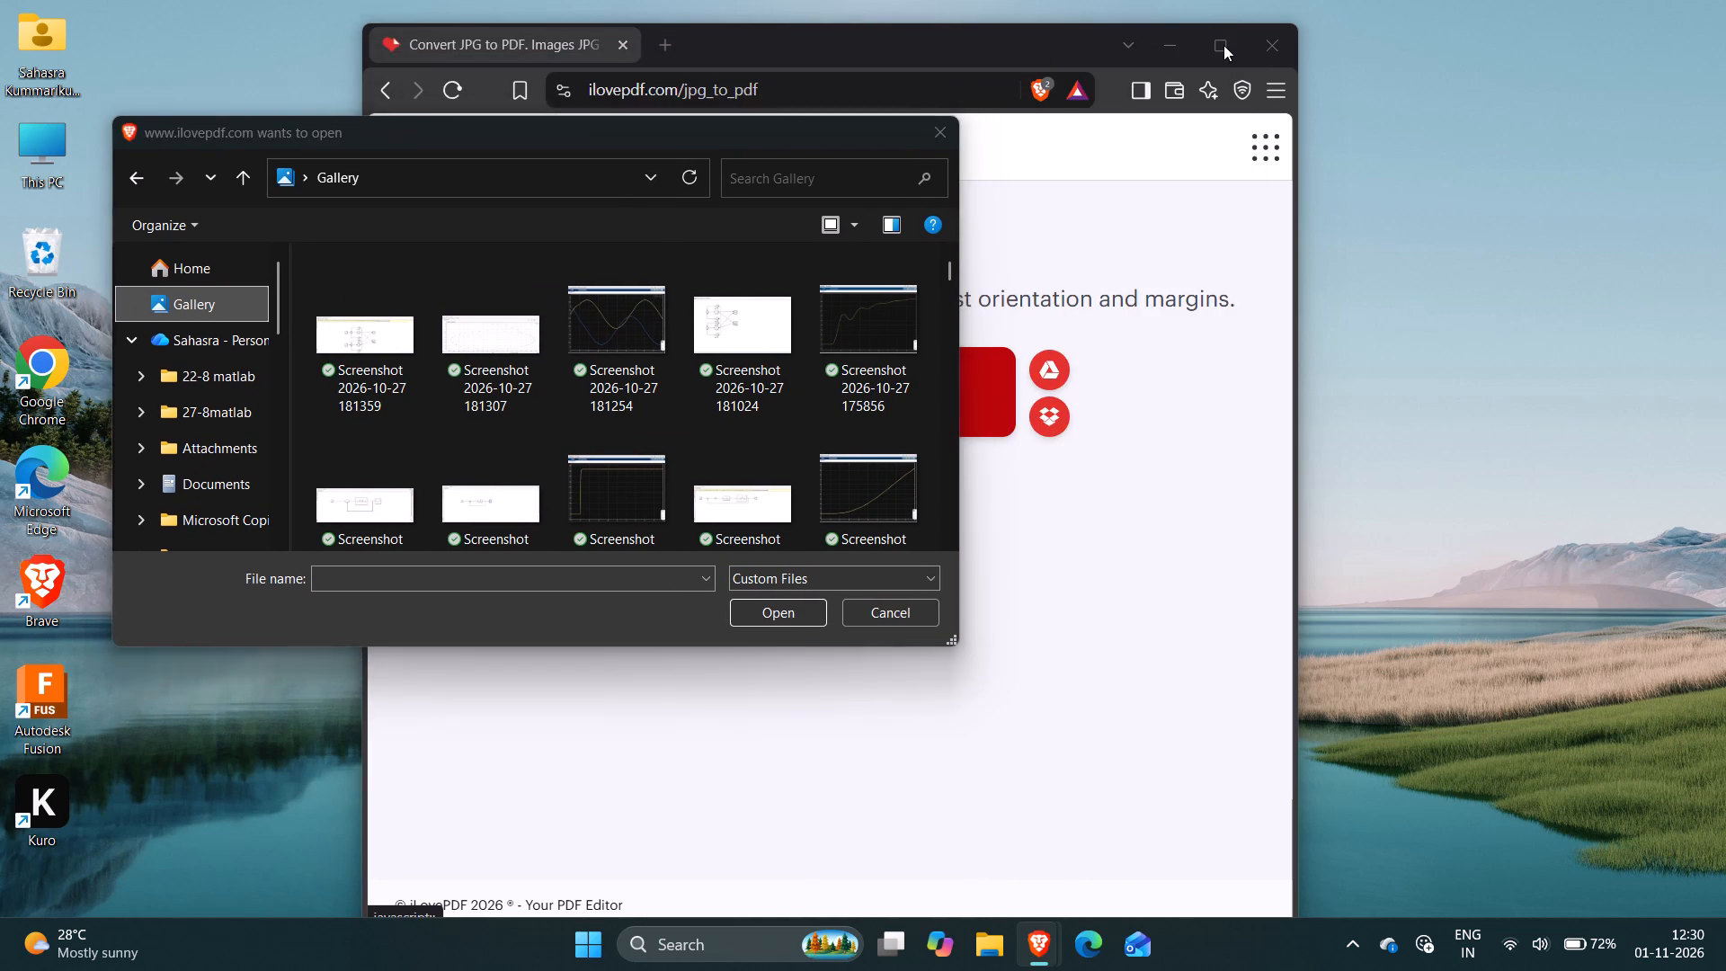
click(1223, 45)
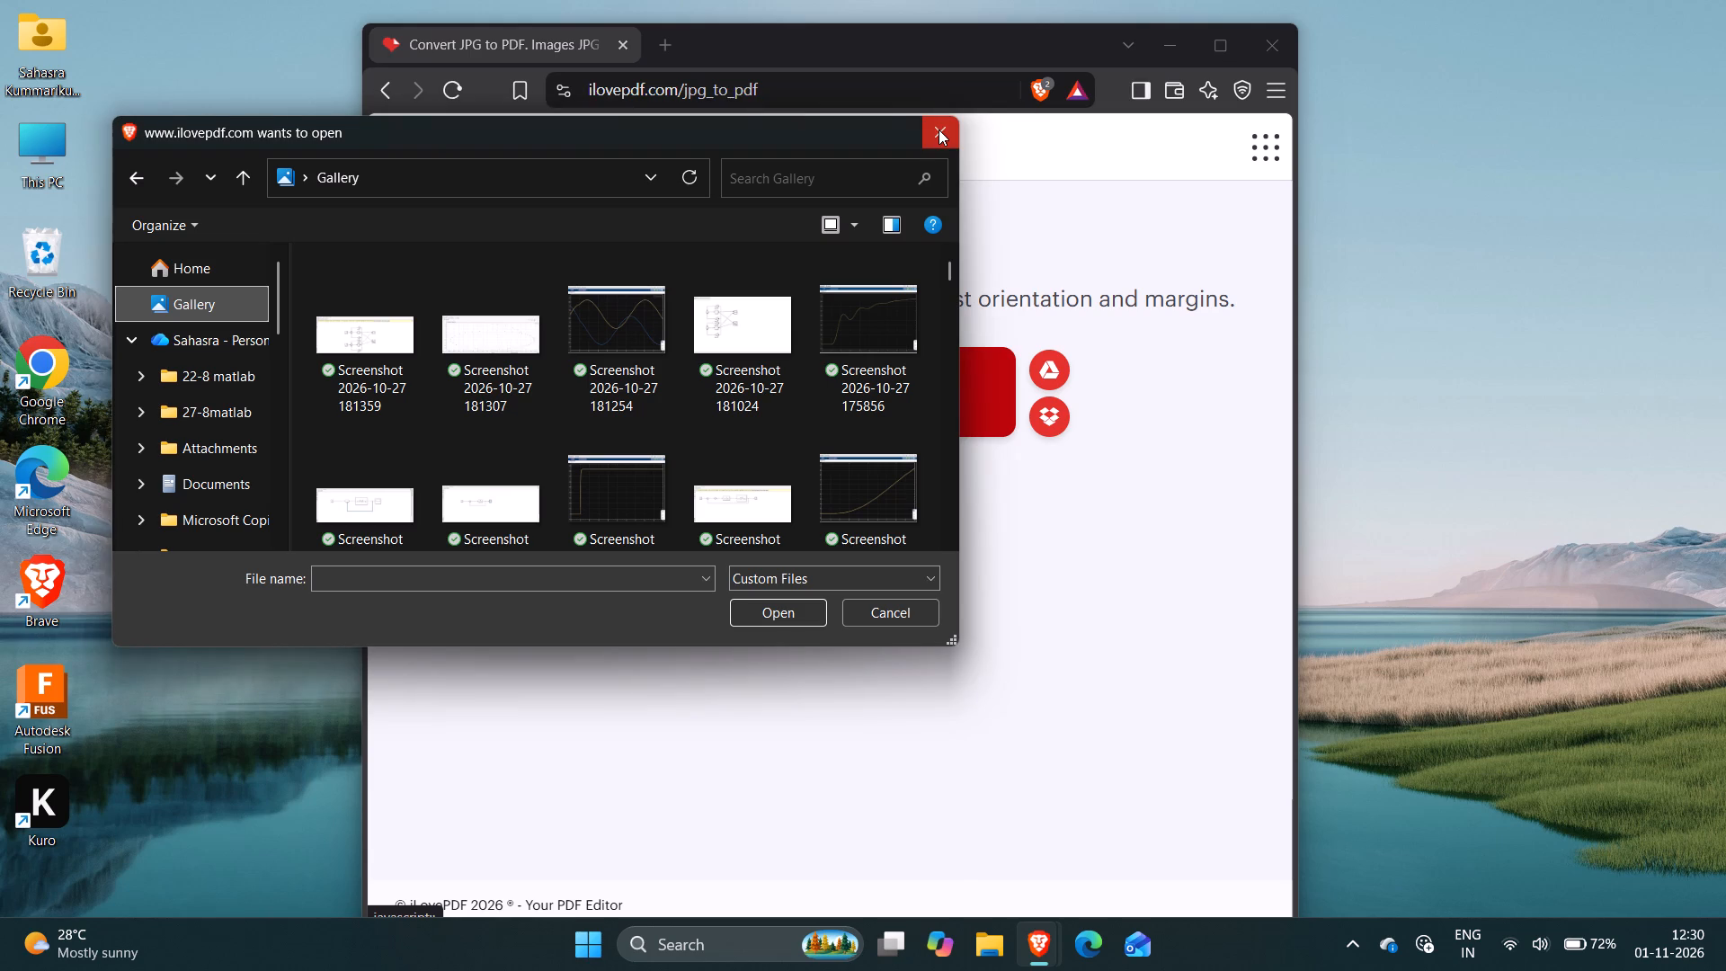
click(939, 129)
click(1215, 38)
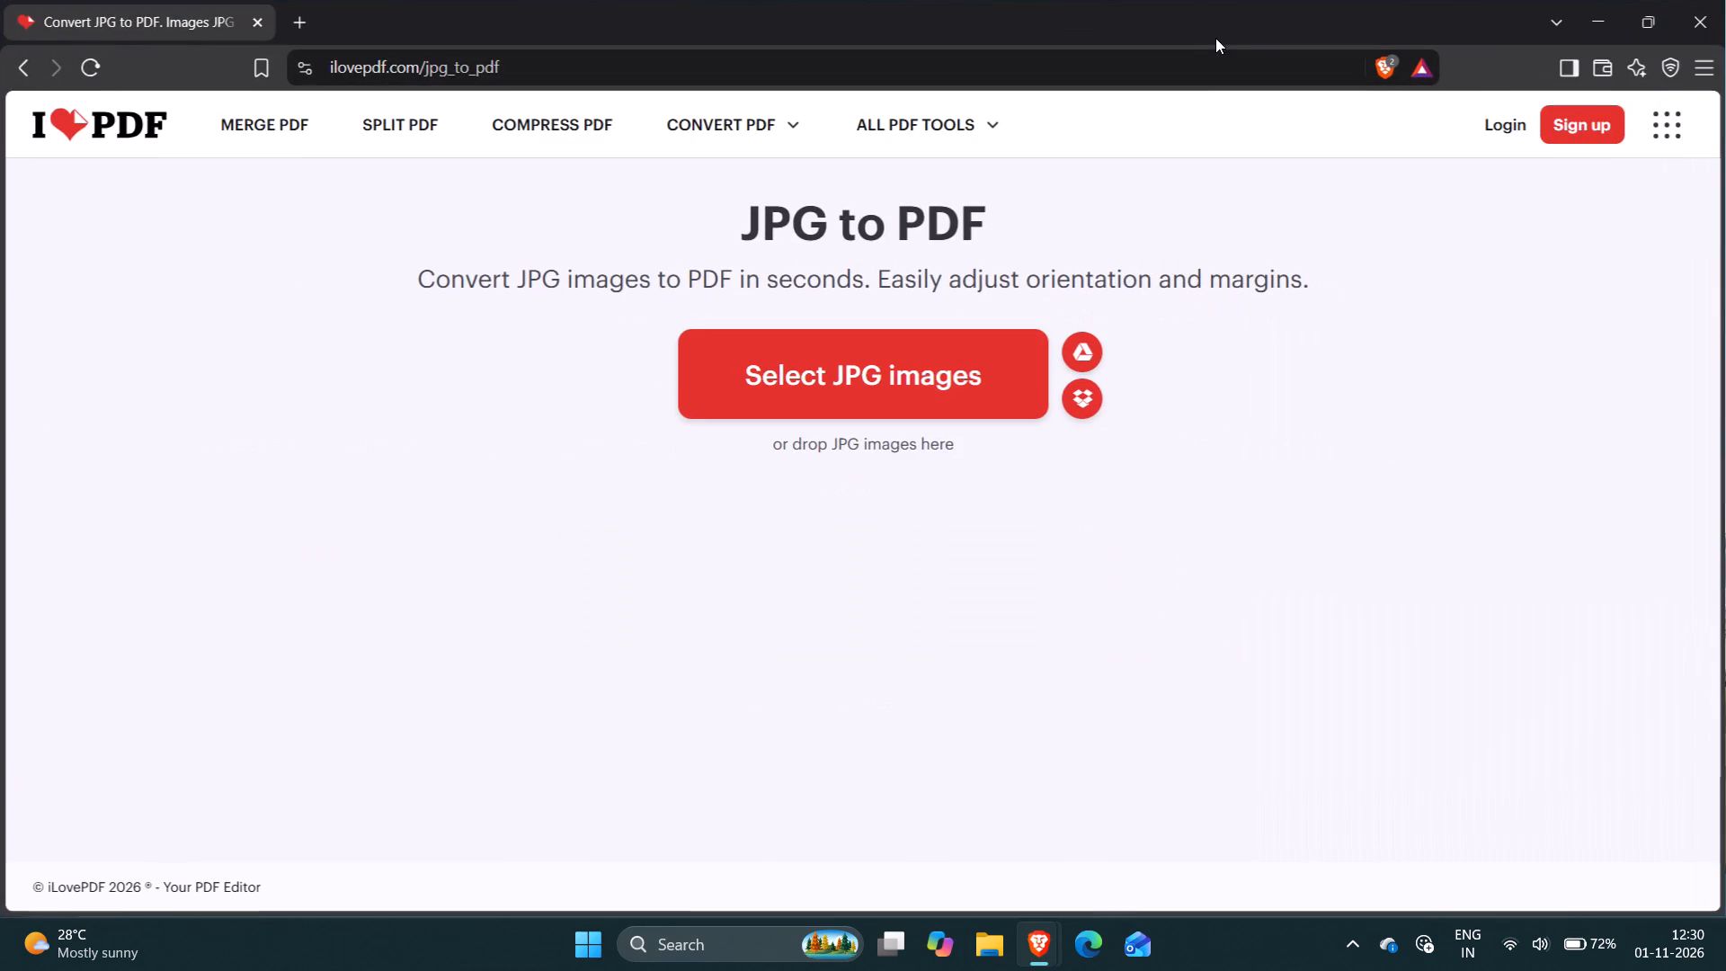
click(844, 380)
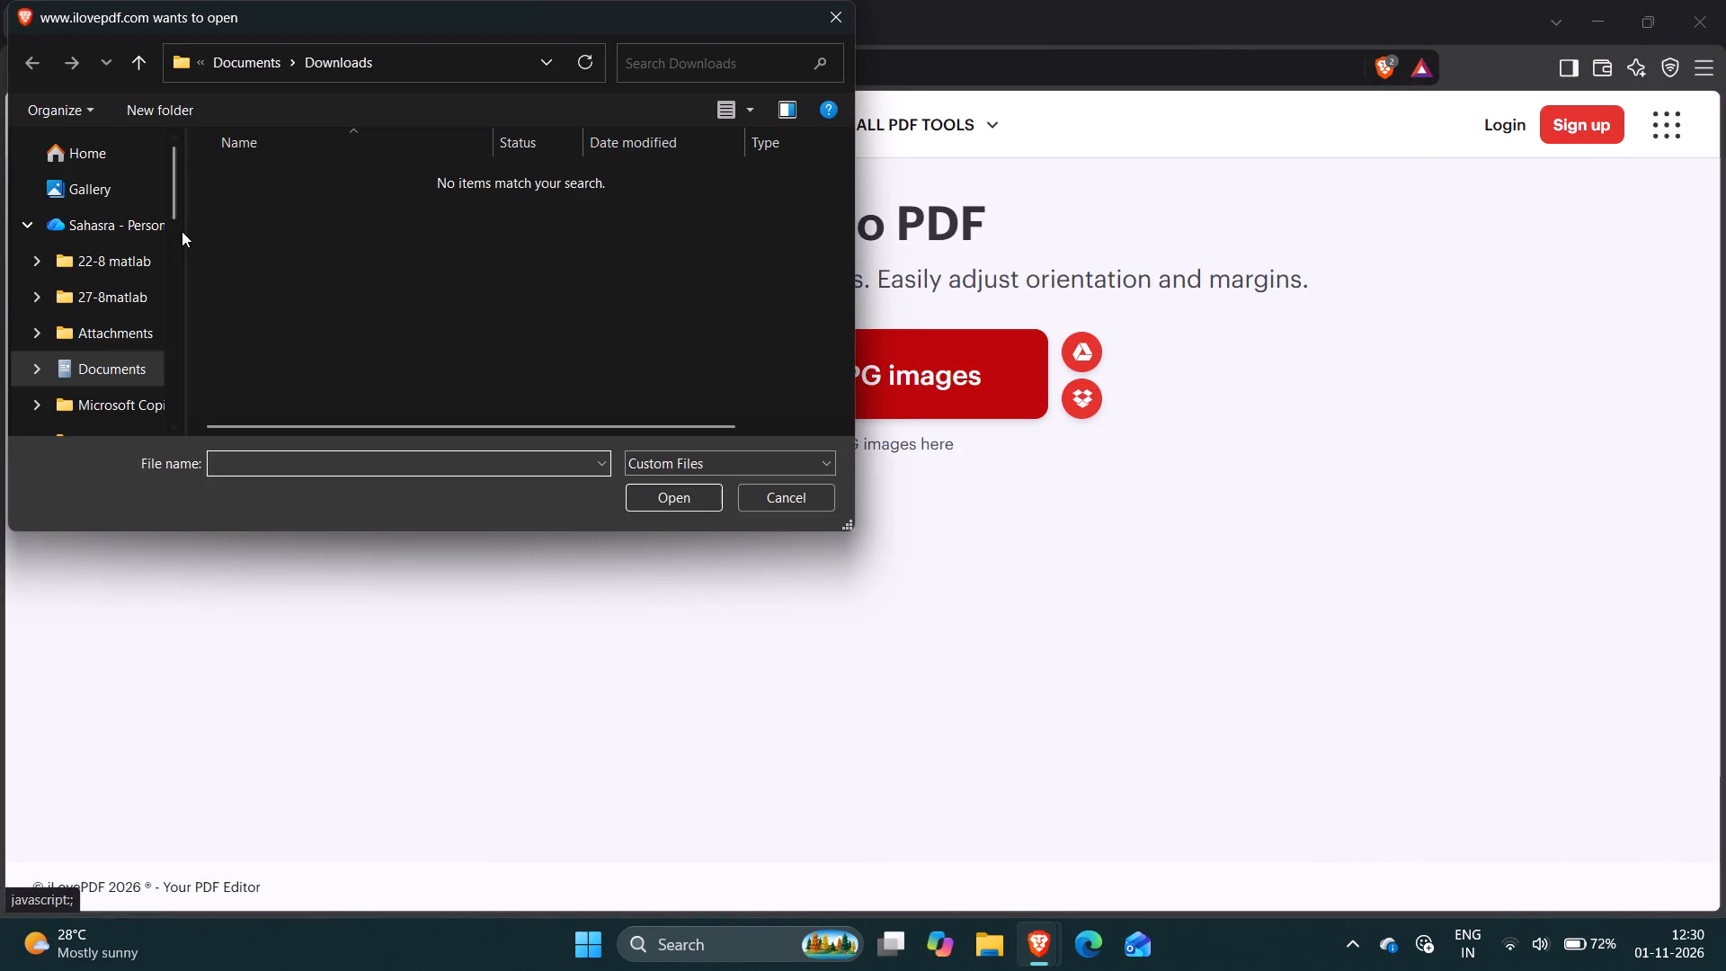
click(55, 192)
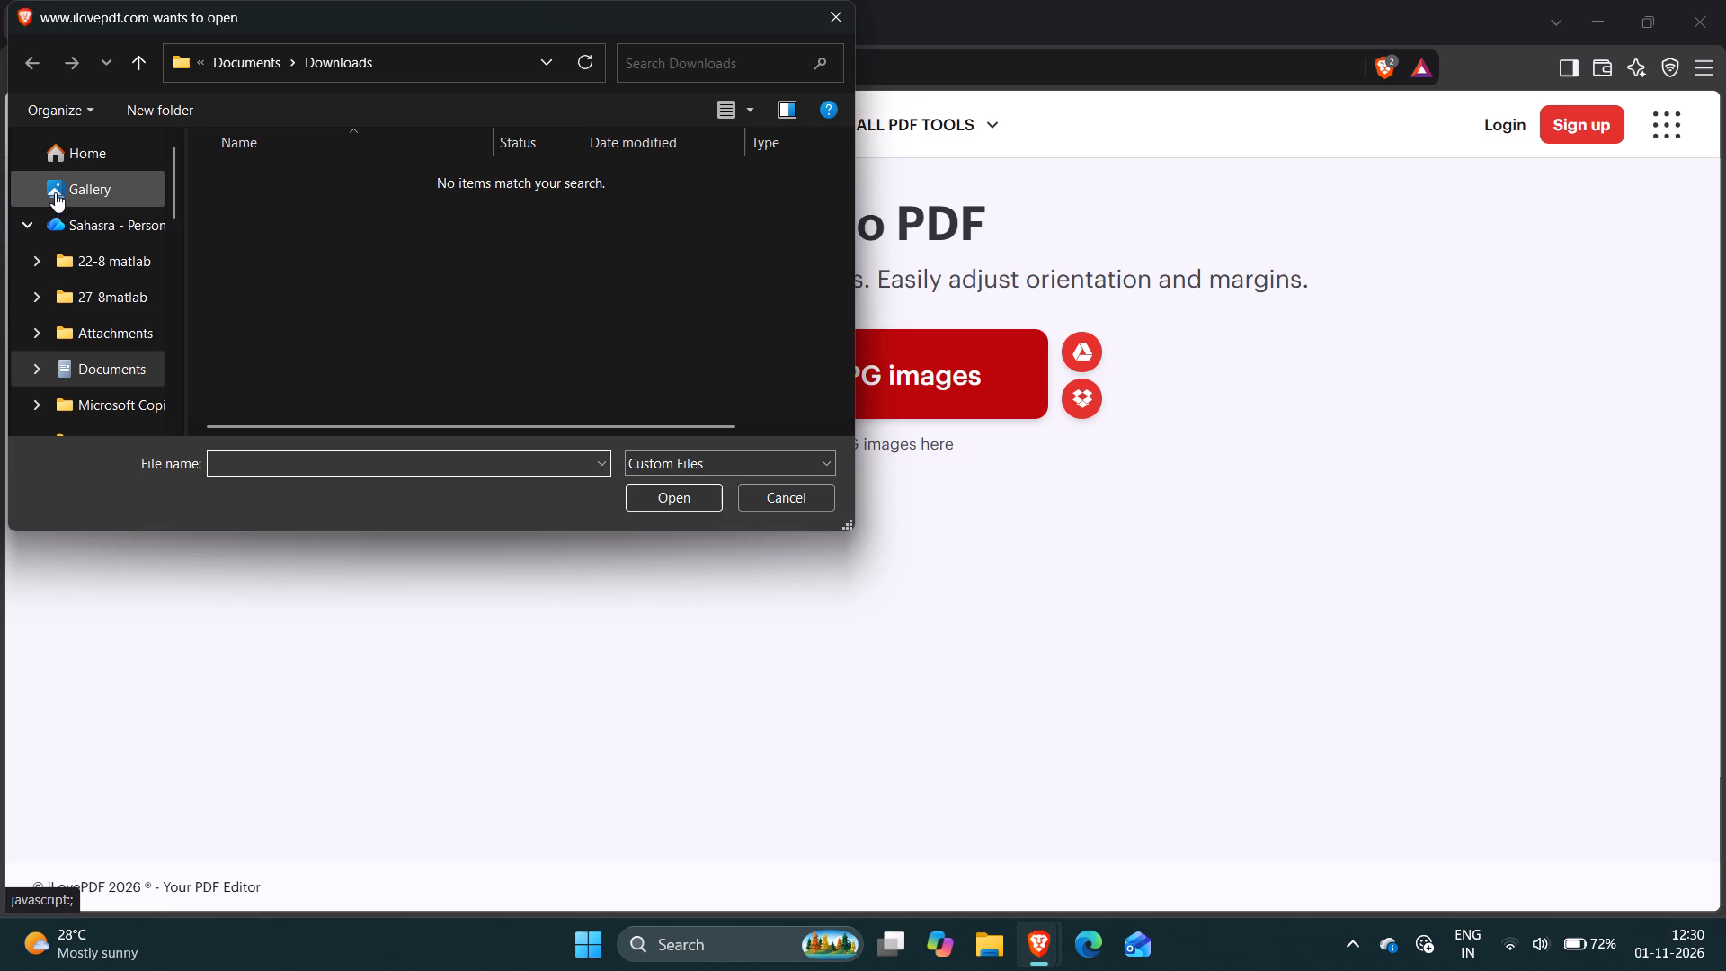
scroll(400, 320, up, 1)
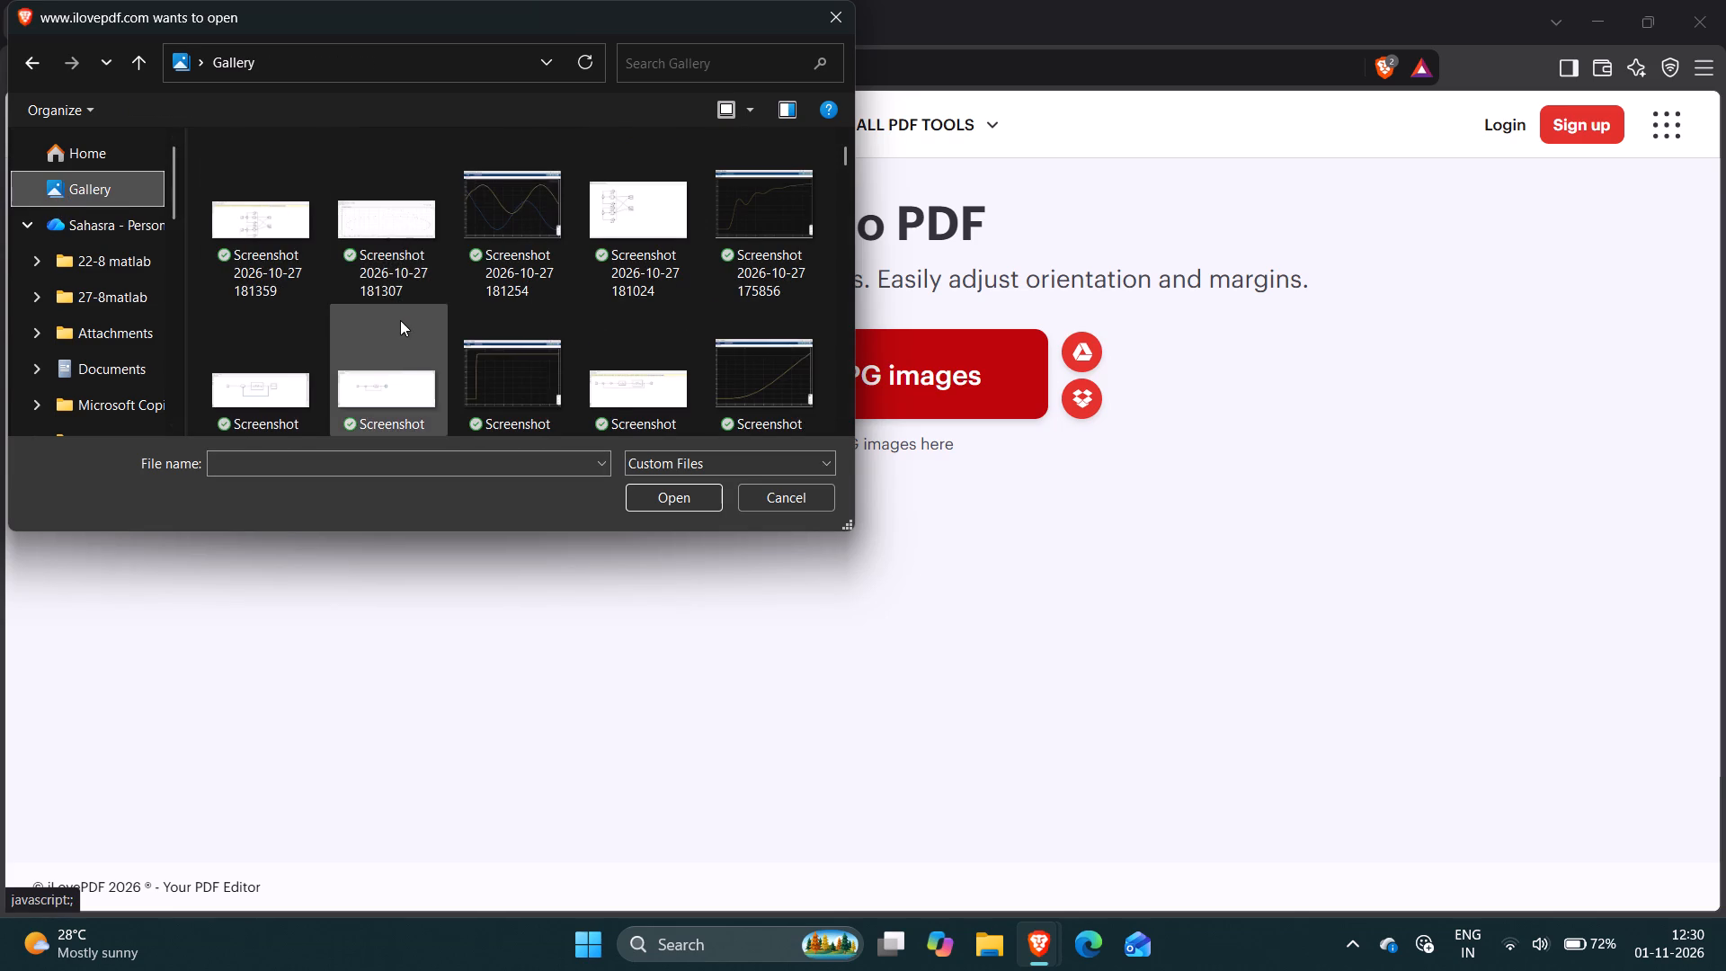
scroll(400, 320, up, 1)
scroll(335, 238, up, 3)
drag(236, 158, 799, 555)
scroll(786, 528, up, 1)
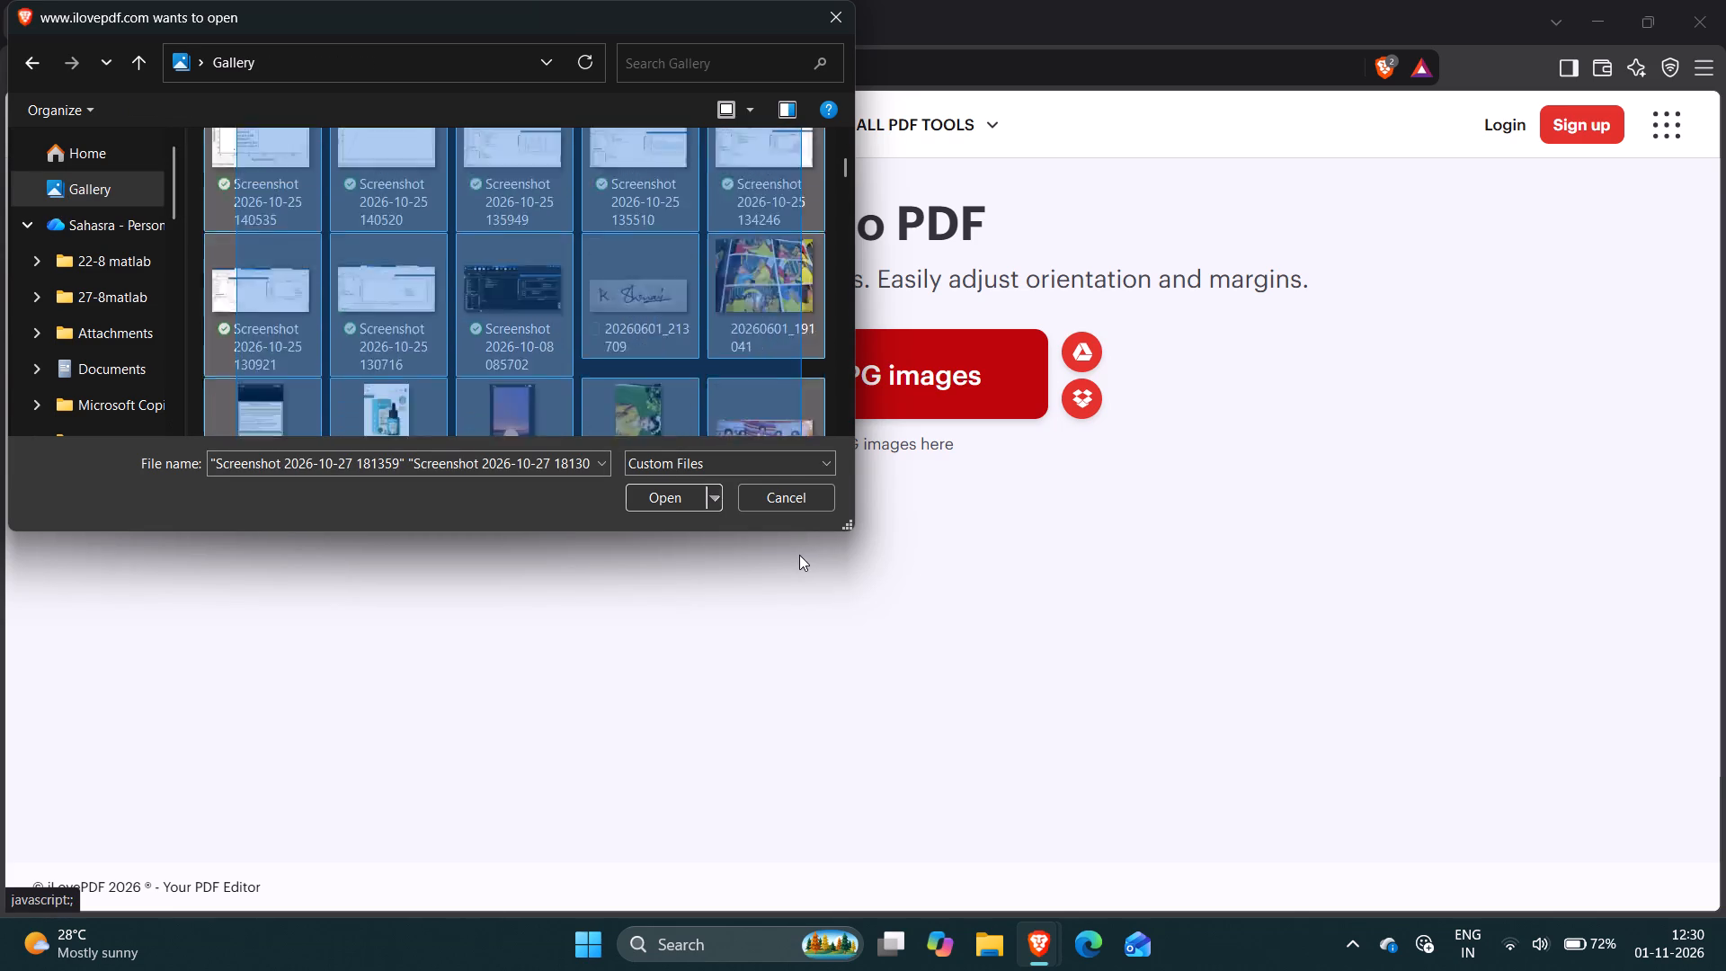
drag(799, 555, 743, 192)
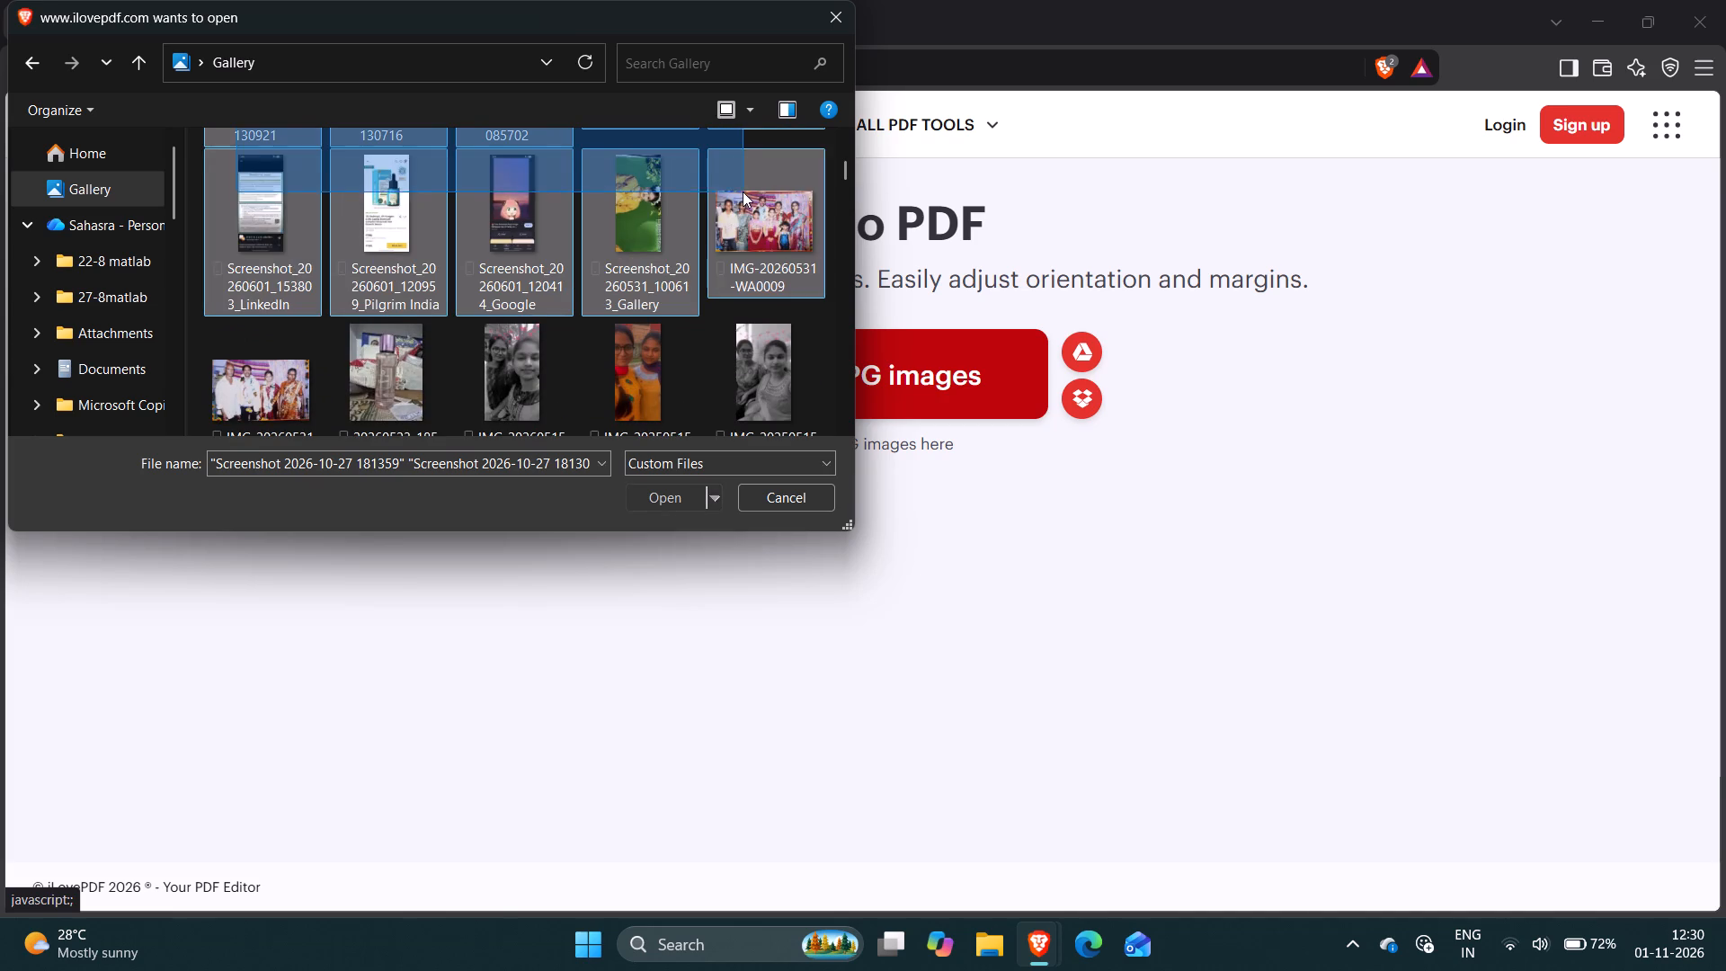
drag(743, 192, 503, 310)
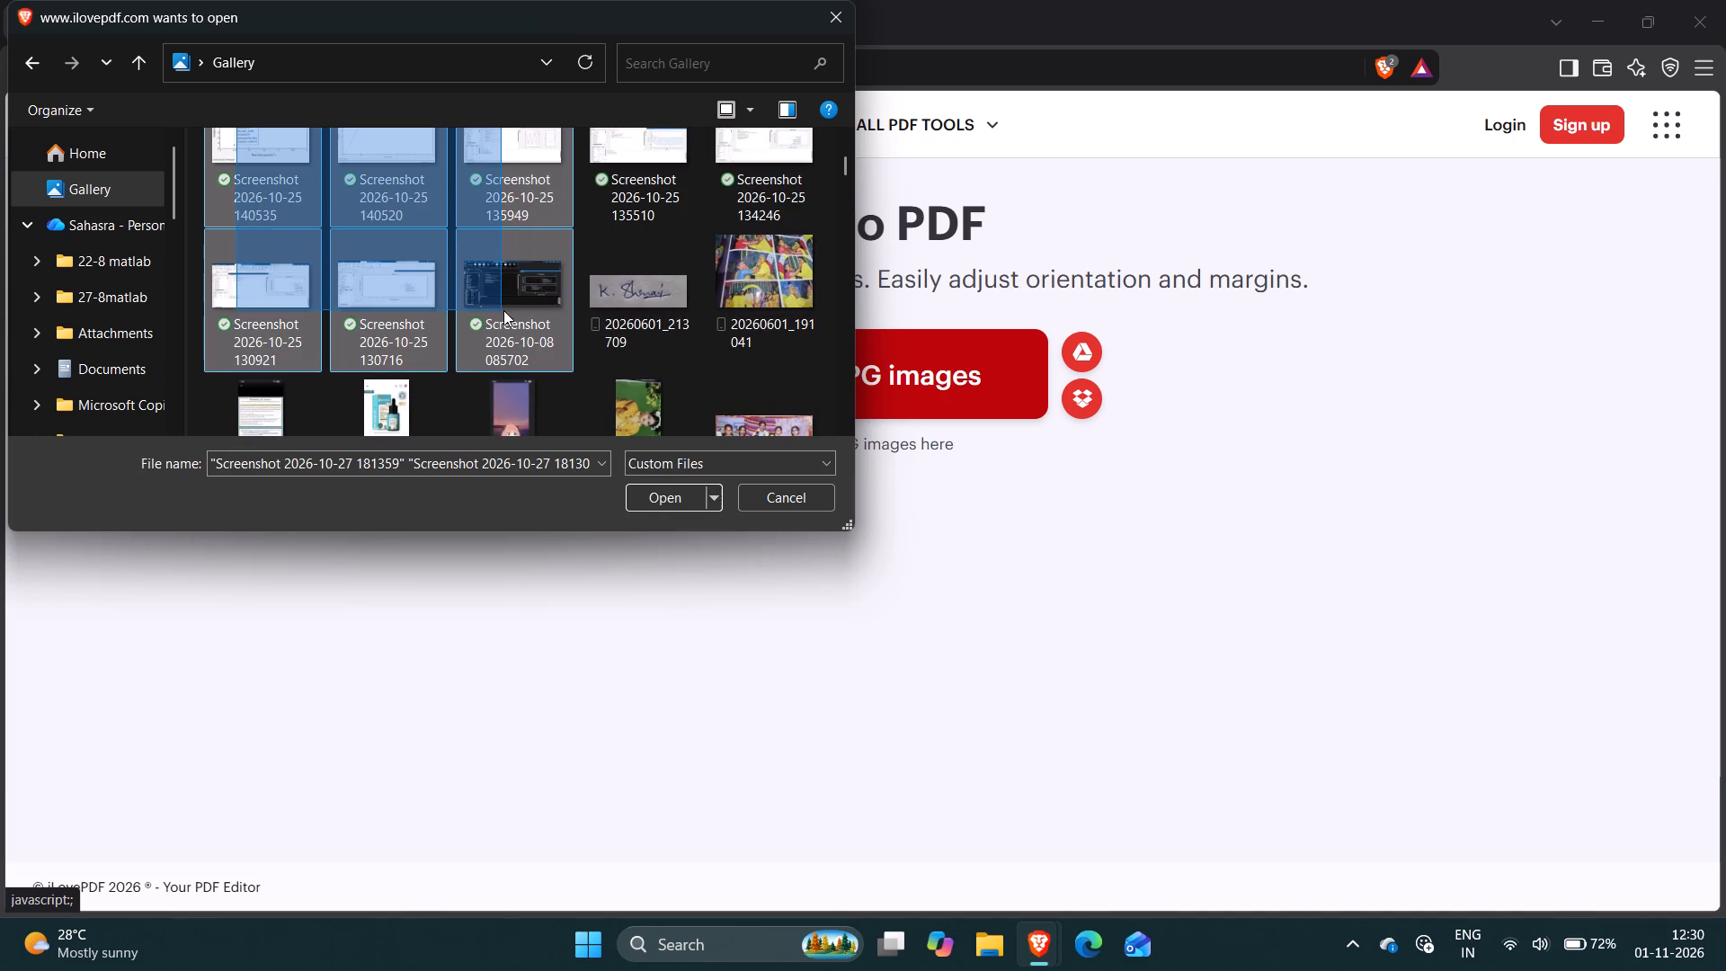
drag(503, 310, 768, 187)
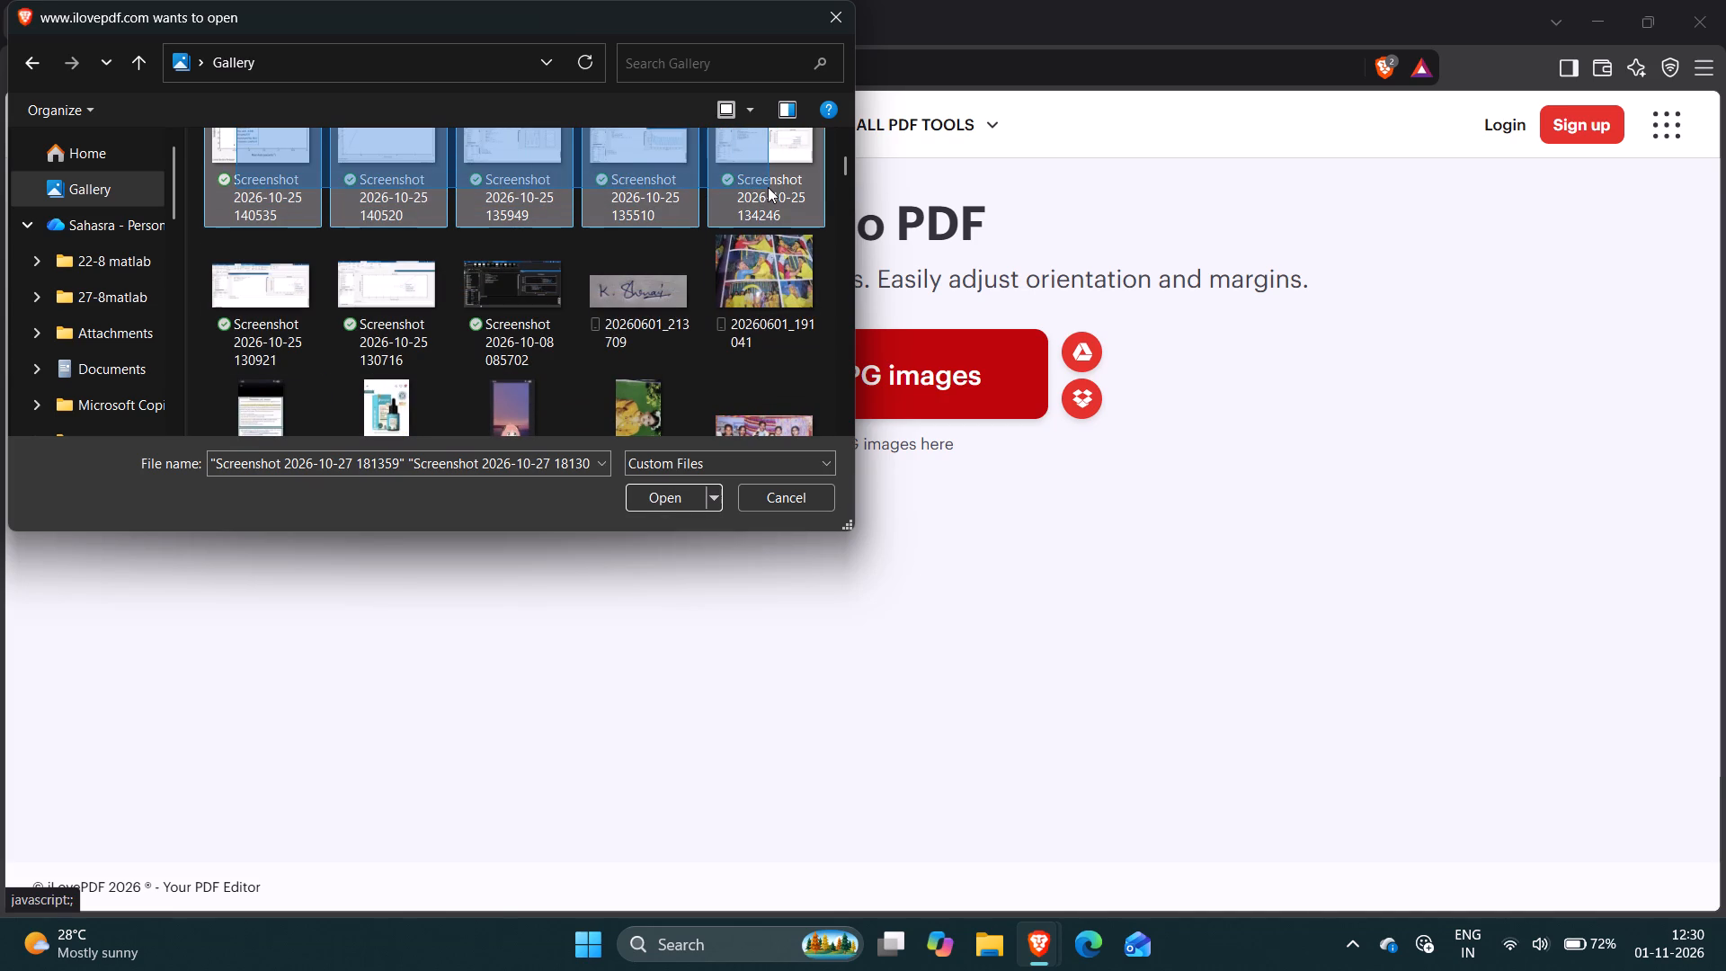
click(676, 498)
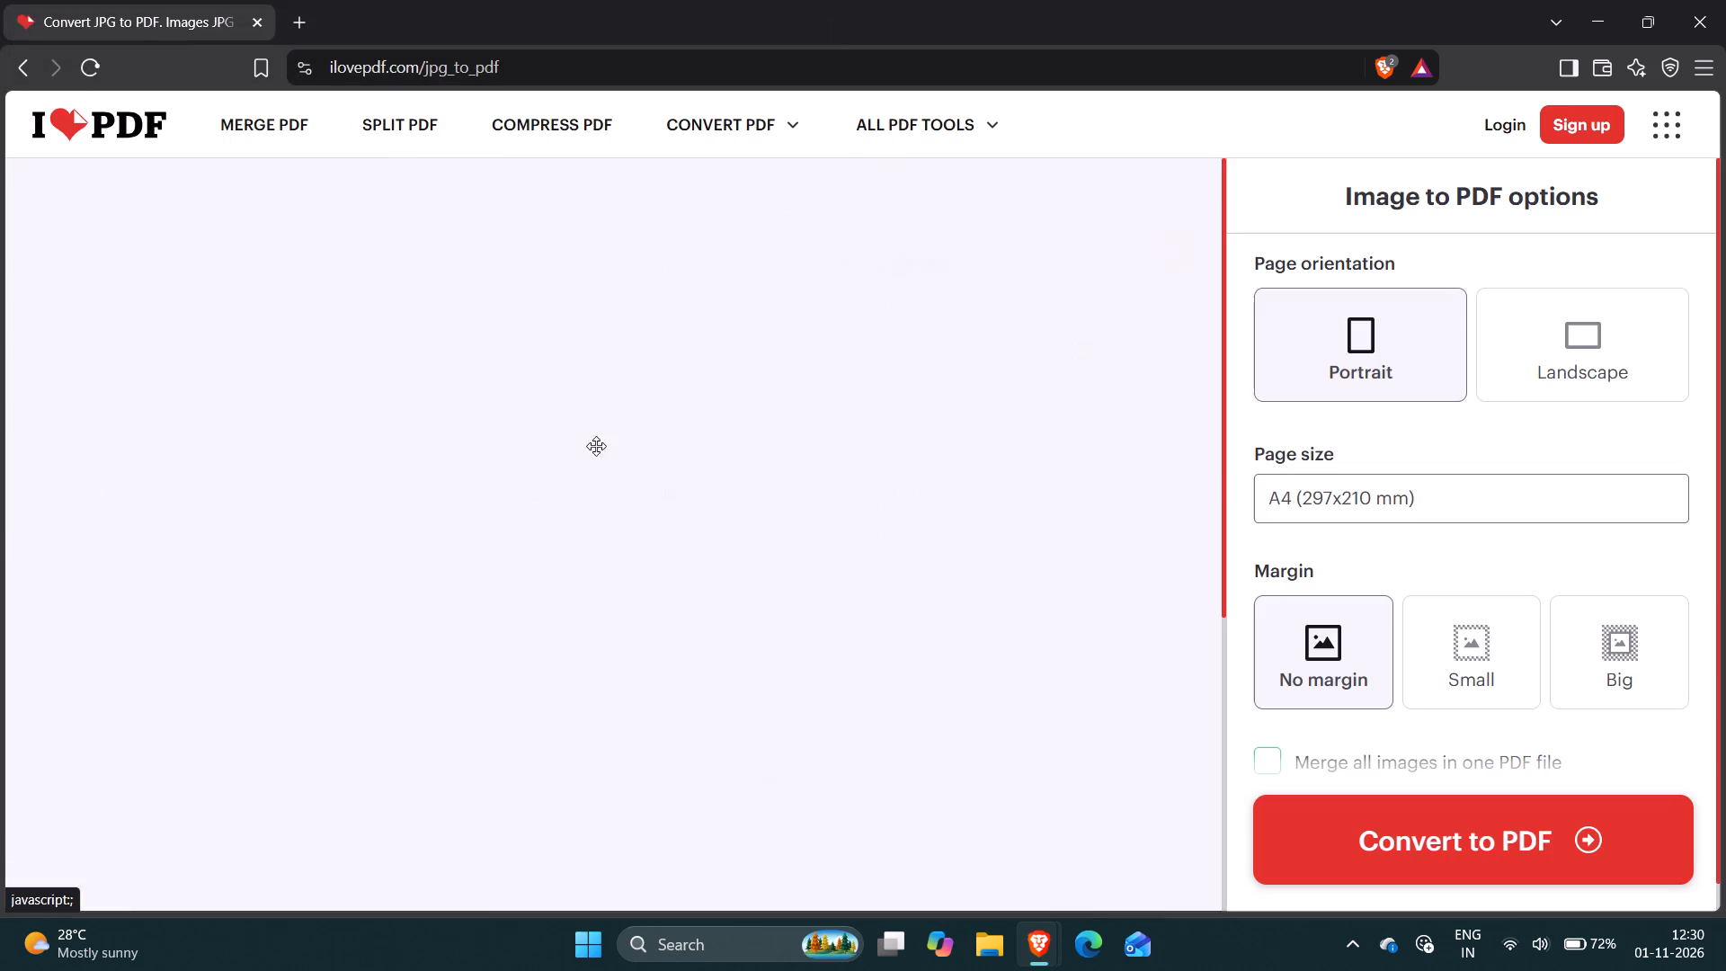
scroll(965, 449, down, 5)
scroll(965, 449, up, 5)
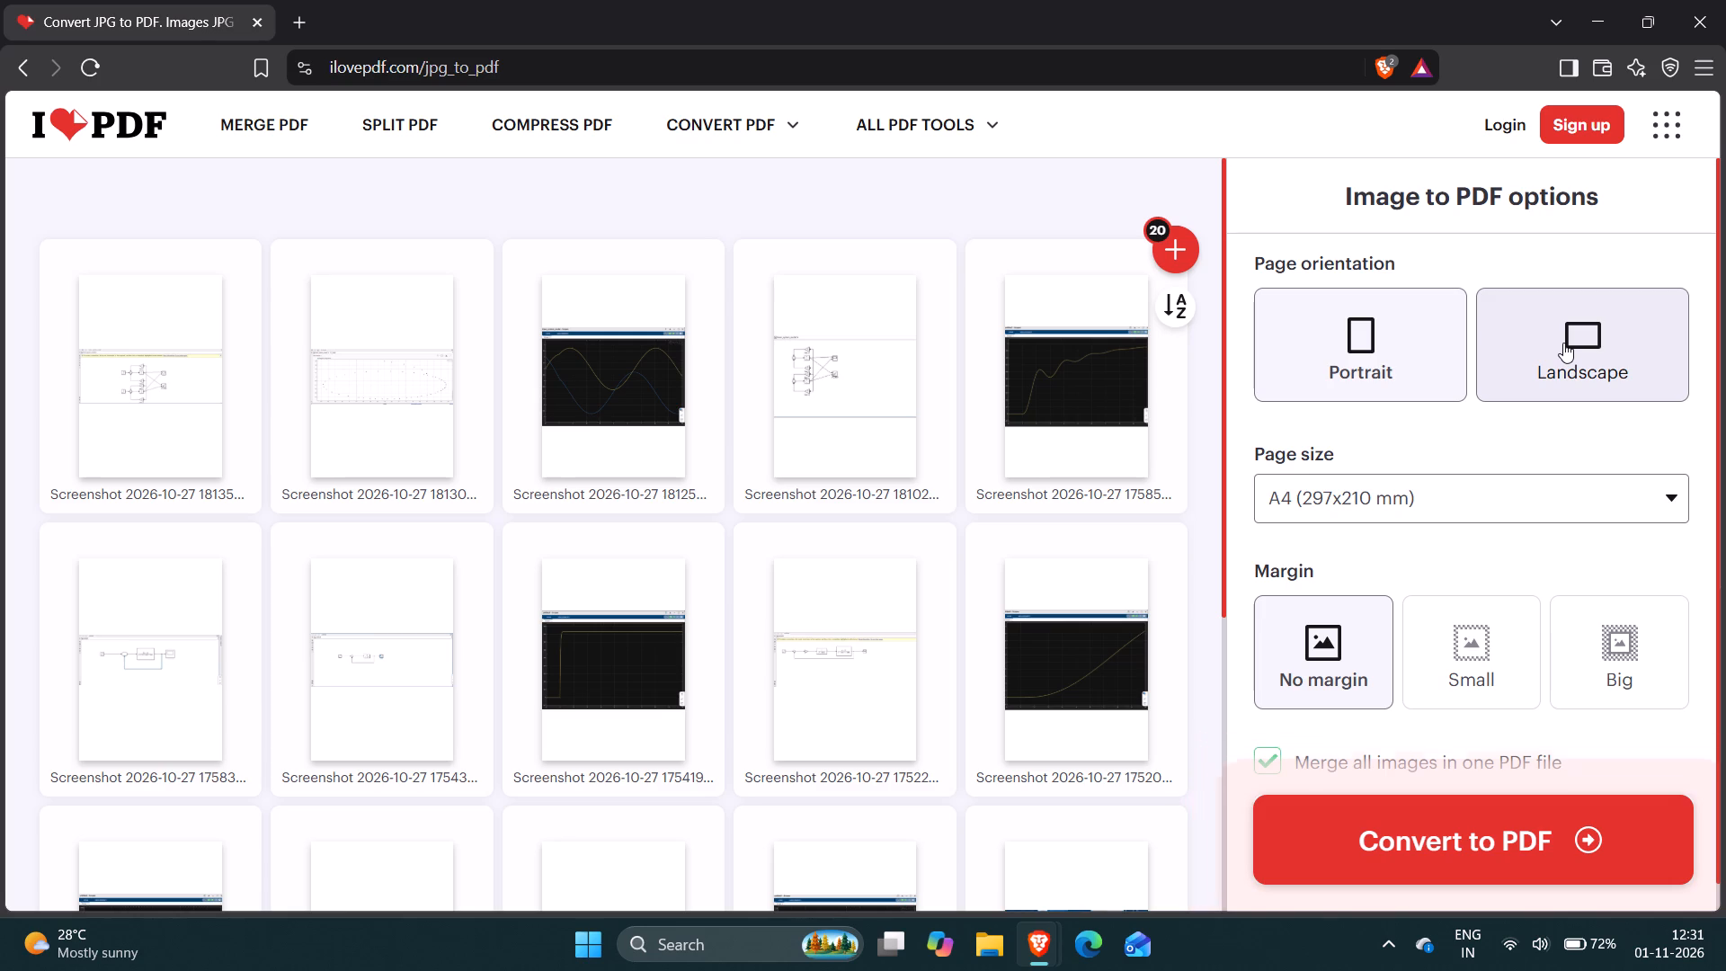
click(1188, 250)
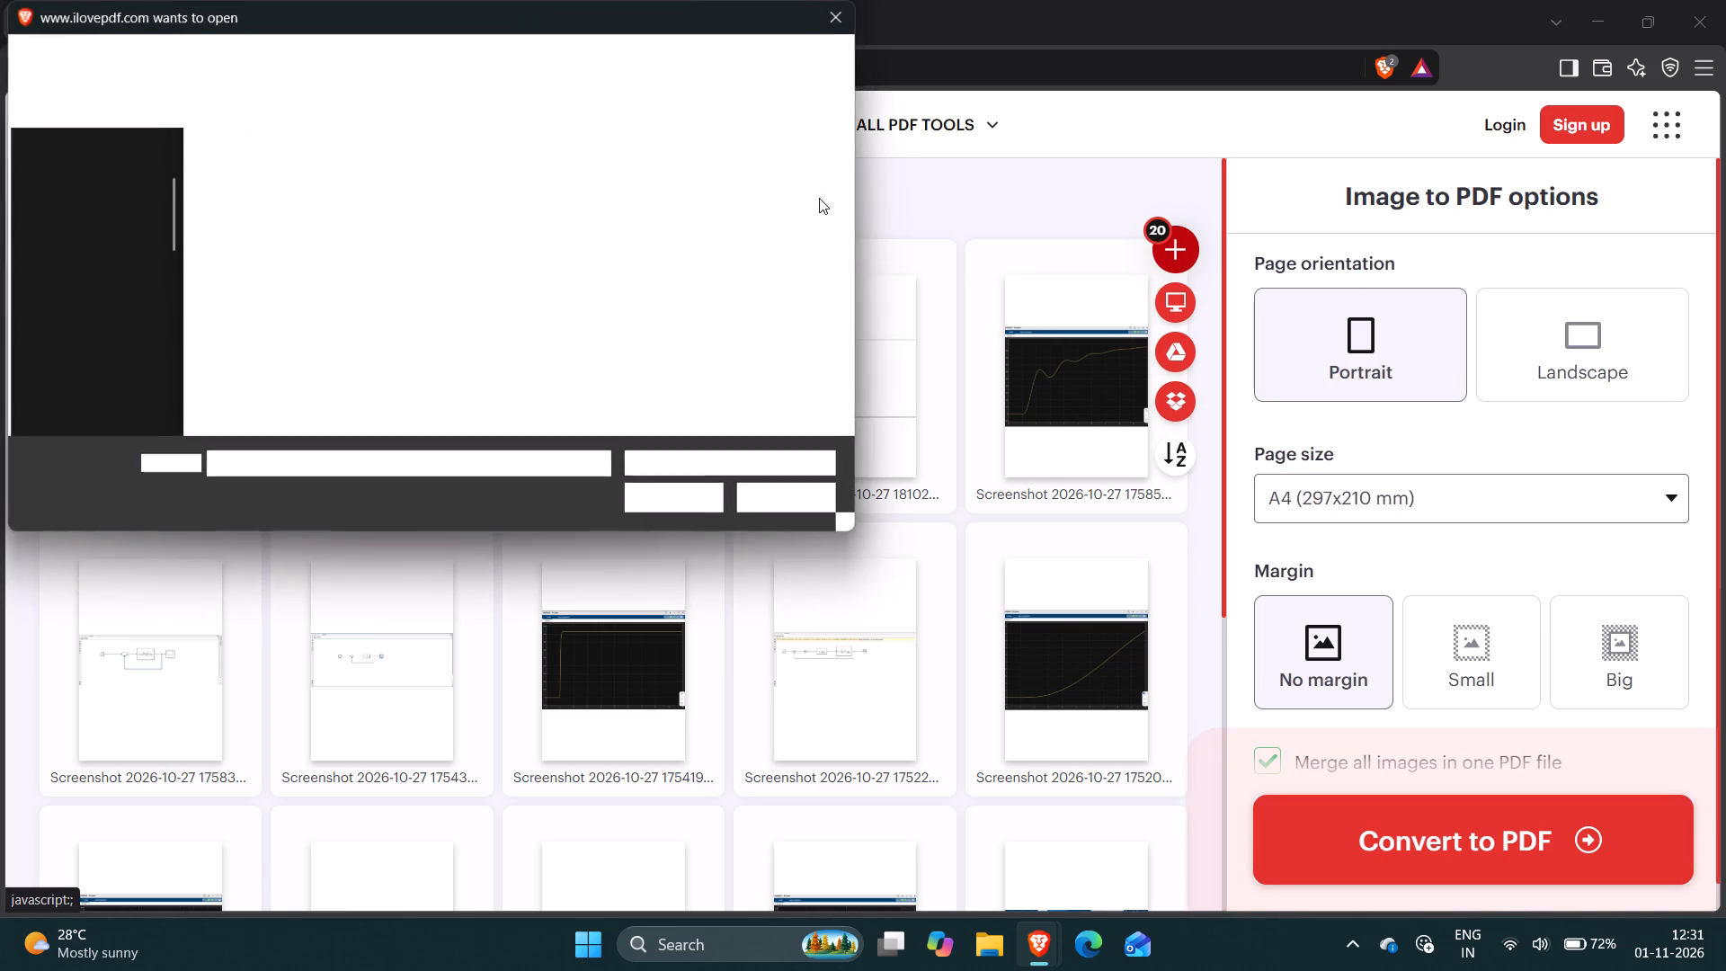
scroll(529, 331, down, 2)
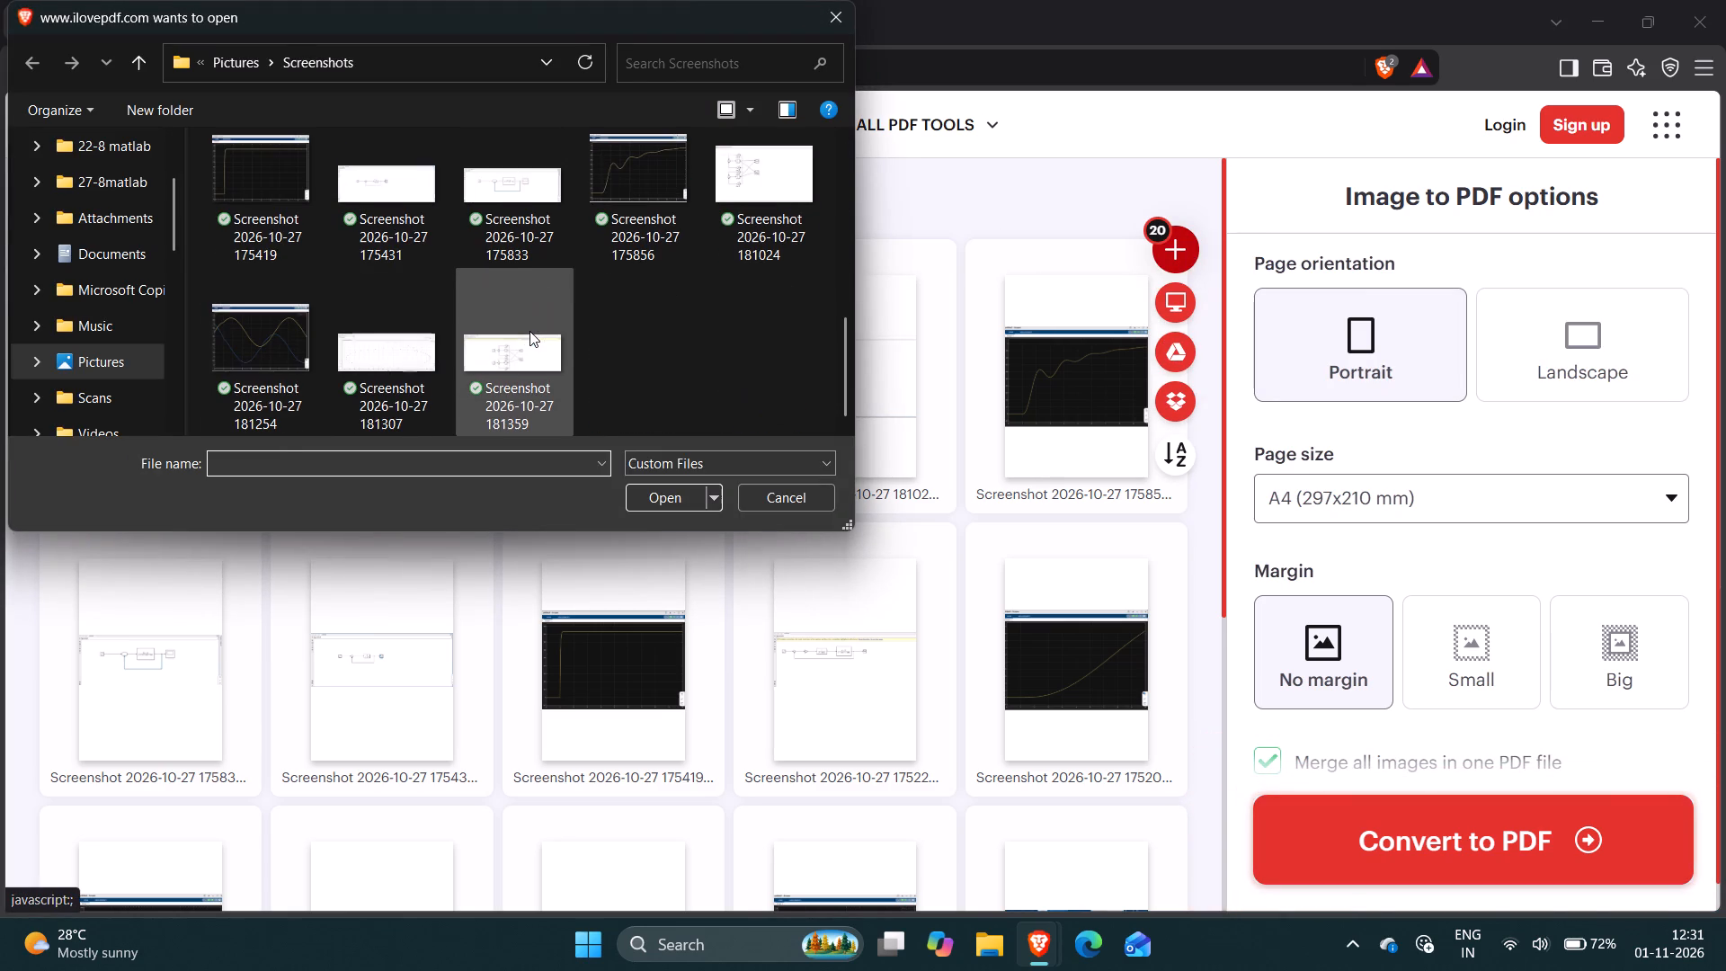
scroll(529, 331, down, 2)
drag(617, 362, 213, 324)
click(699, 497)
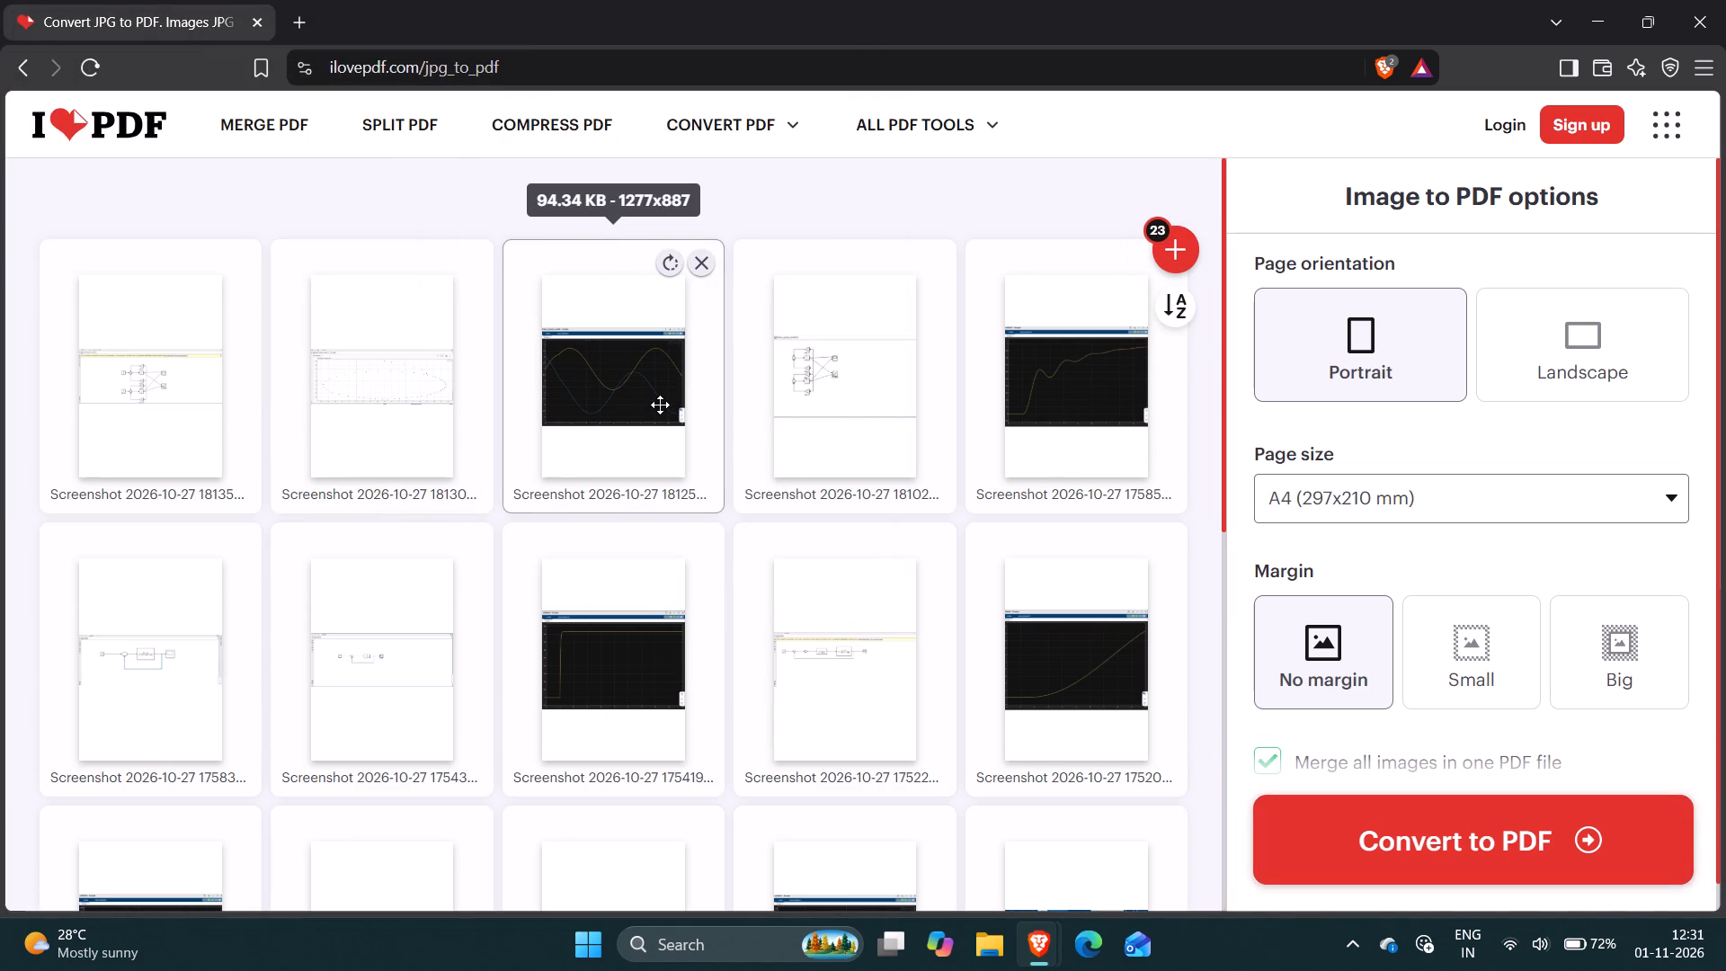
Compare the Landscape and Portrait page orientations, set the PDF pages to Landscape, and review the image list.
scroll(660, 405, down, 8)
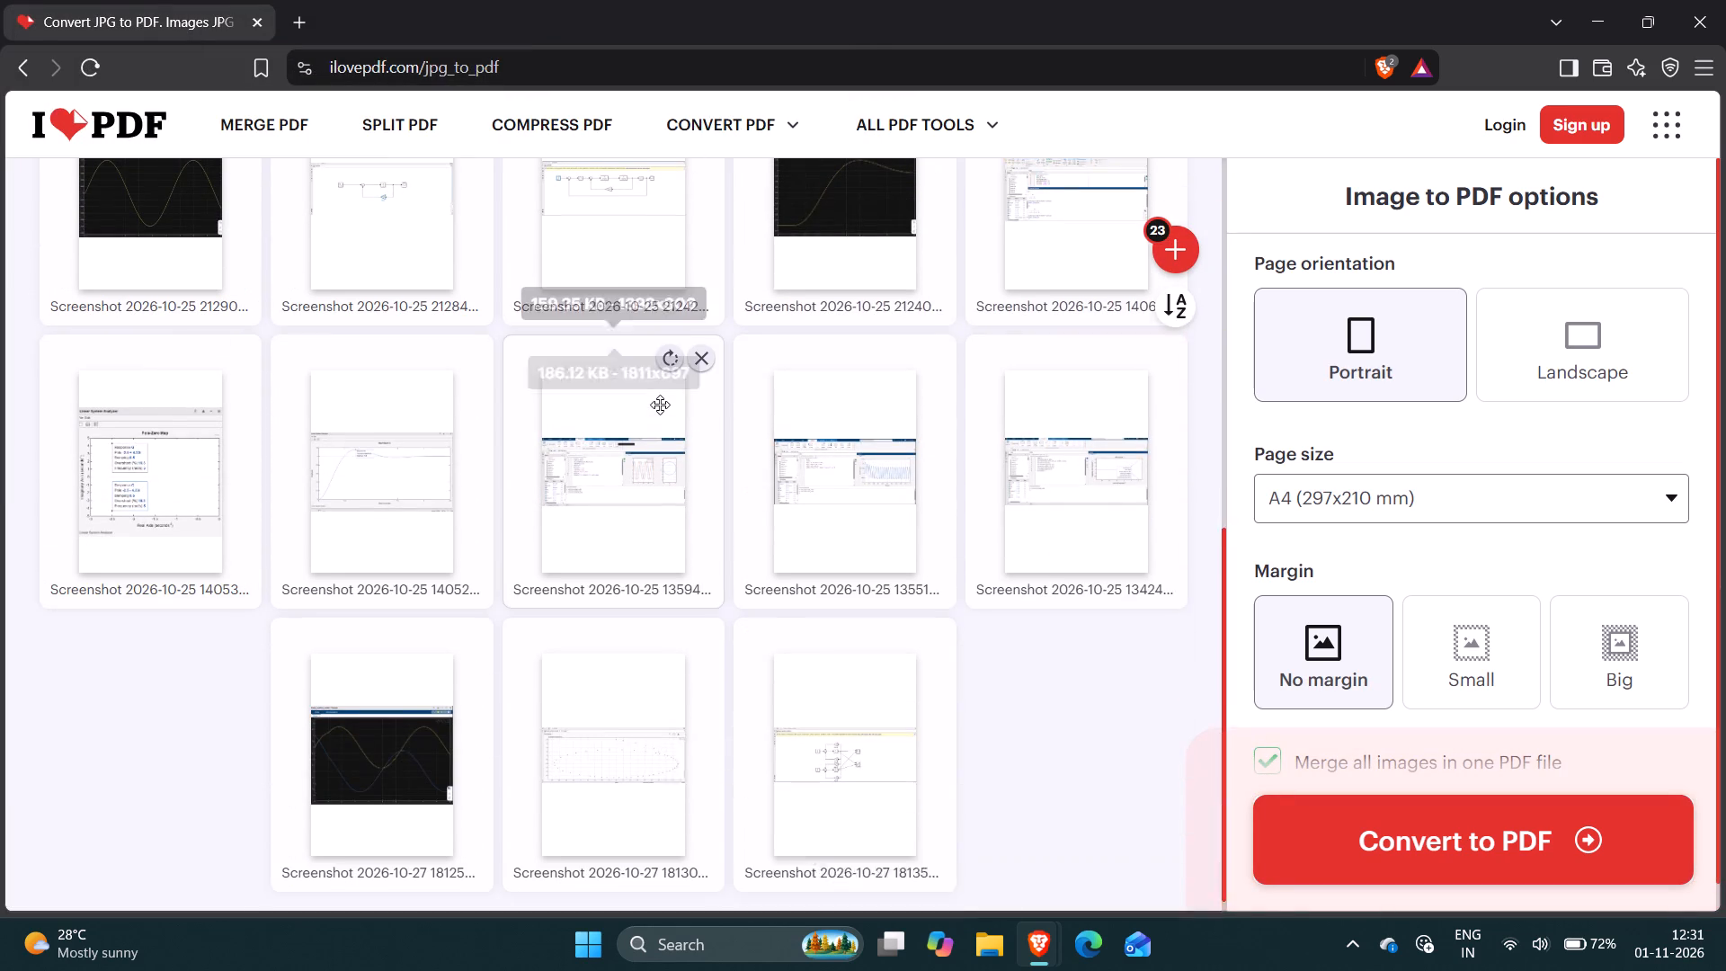
scroll(660, 405, down, 5)
scroll(381, 537, up, 9)
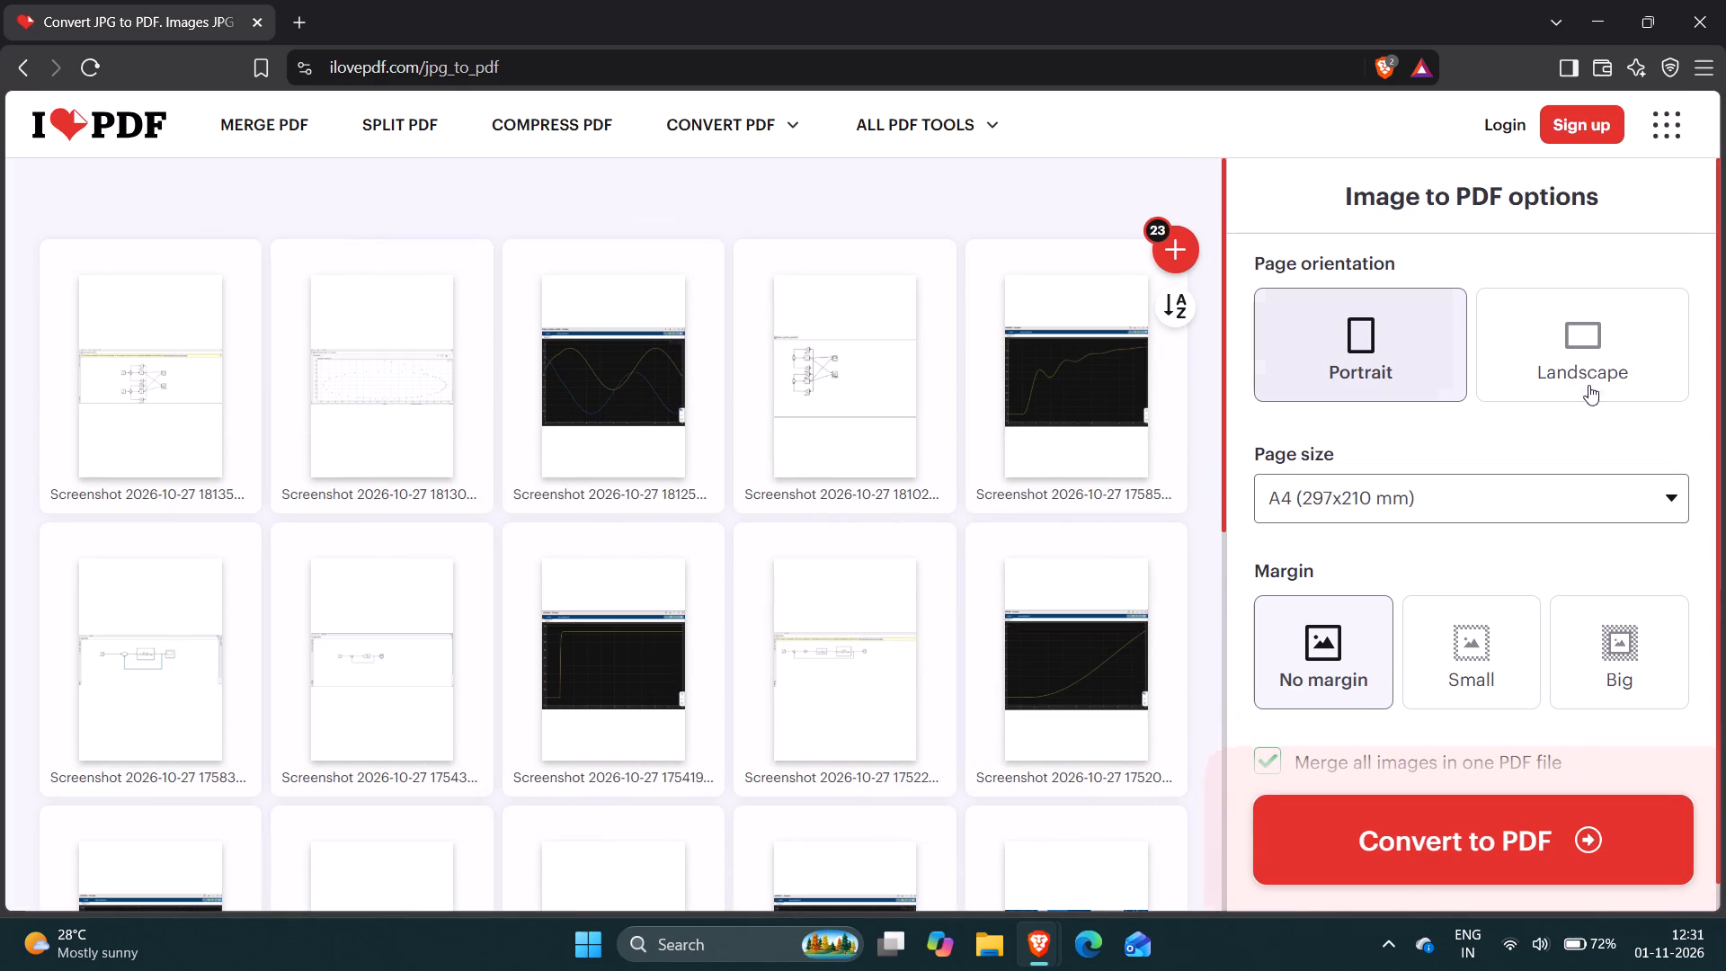
click(1568, 347)
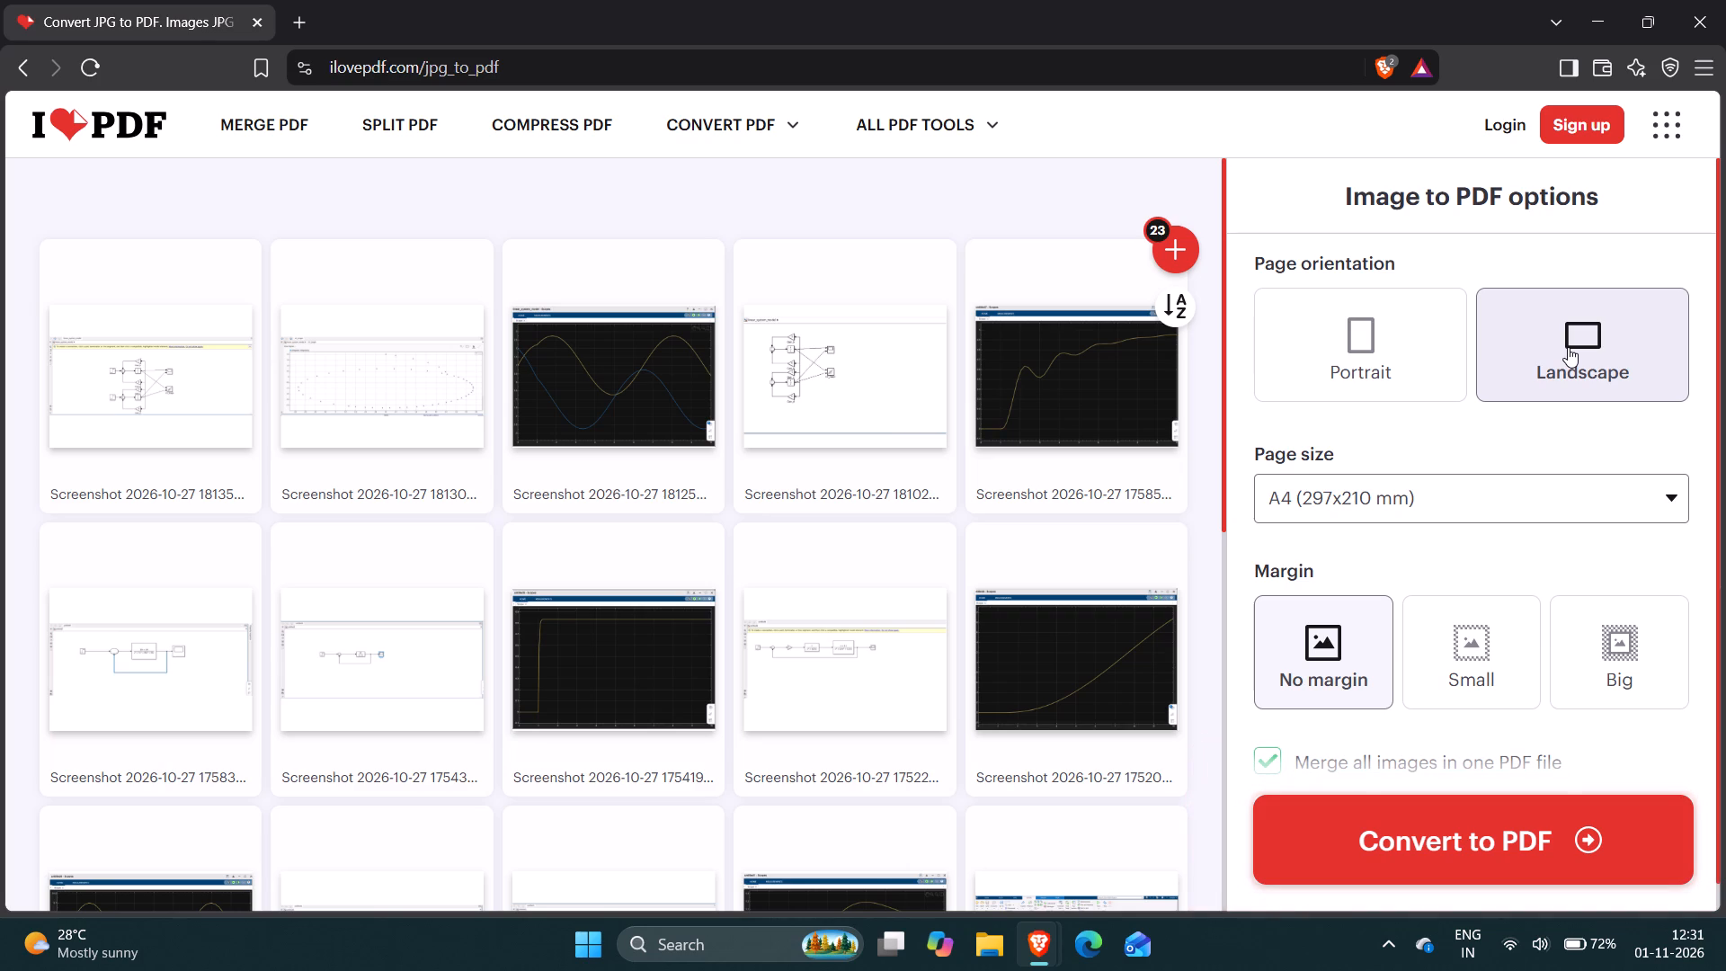
click(1399, 358)
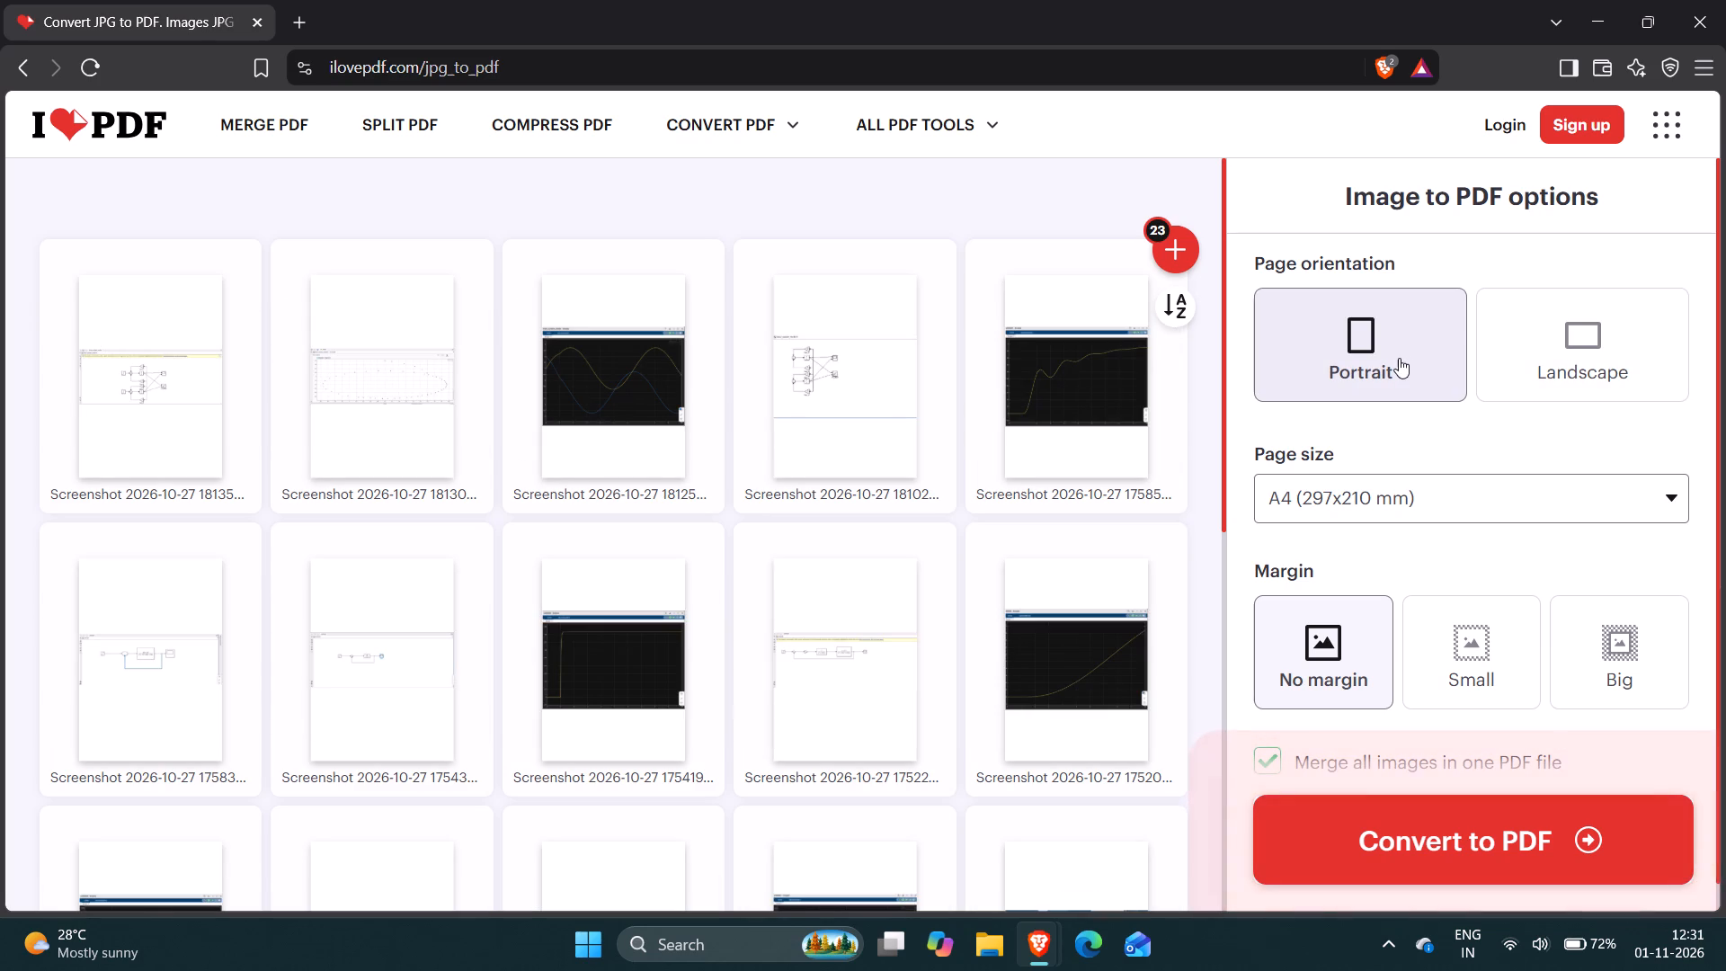
click(1562, 357)
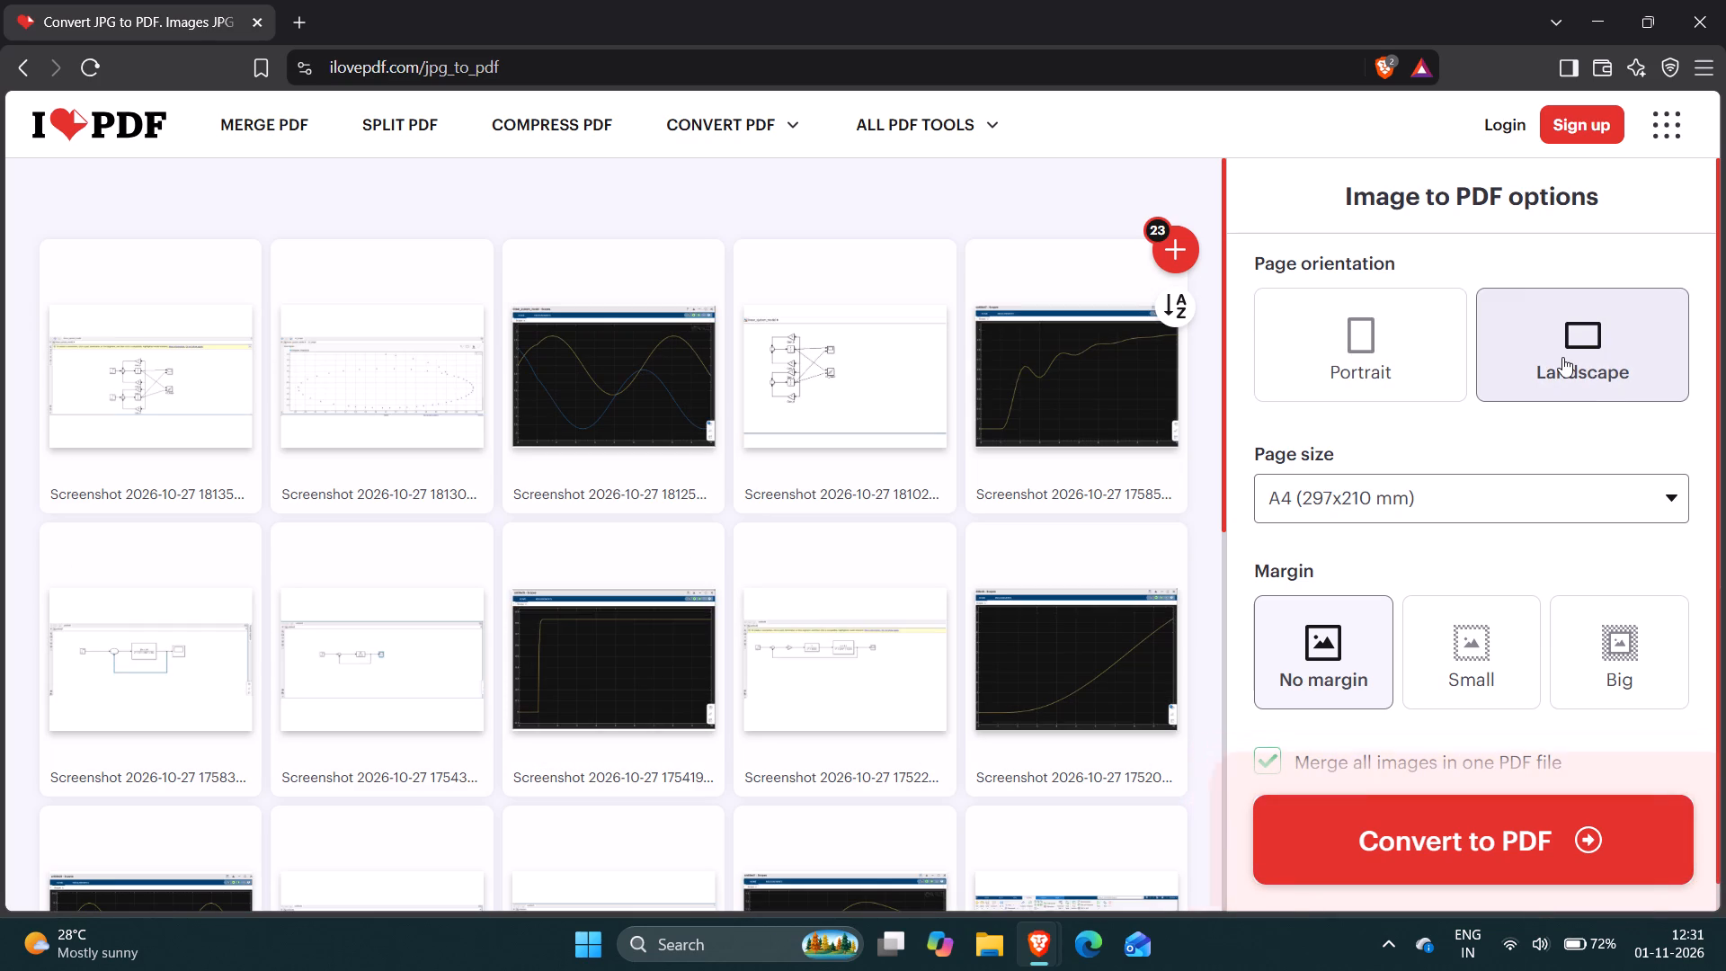
scroll(828, 686, down, 11)
scroll(828, 686, up, 1)
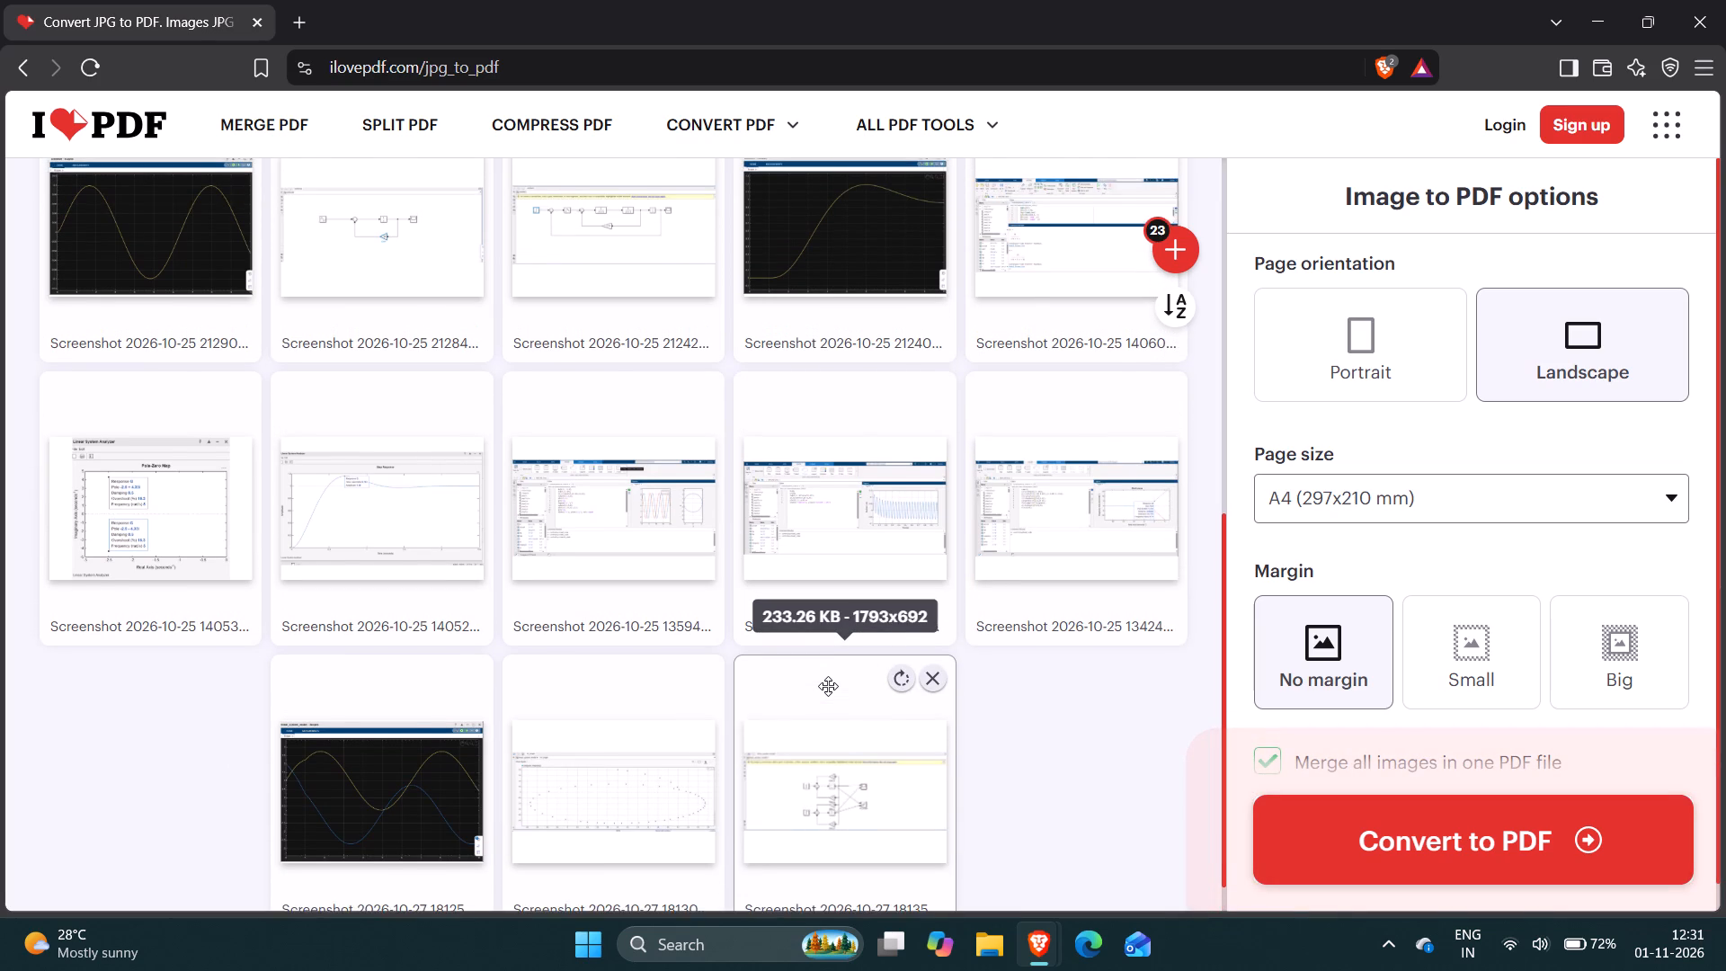
scroll(828, 686, up, 11)
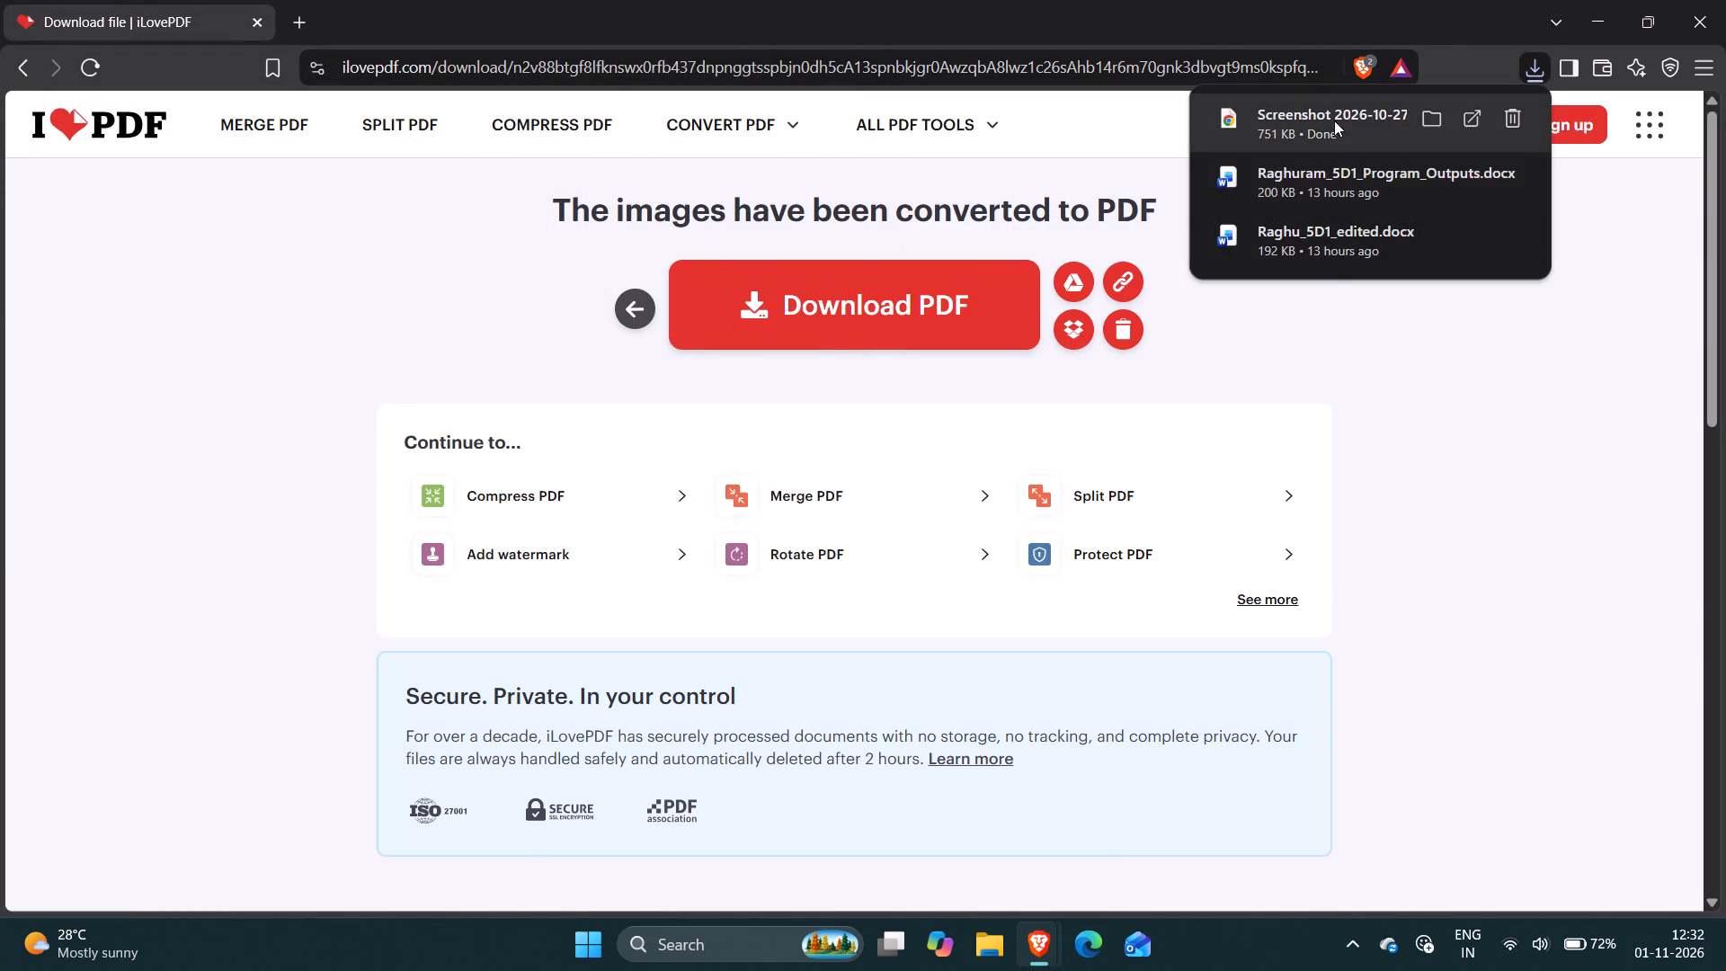
Open the downloaded PDF and look through its pages from first to last, ending back on page 1.
click(1334, 120)
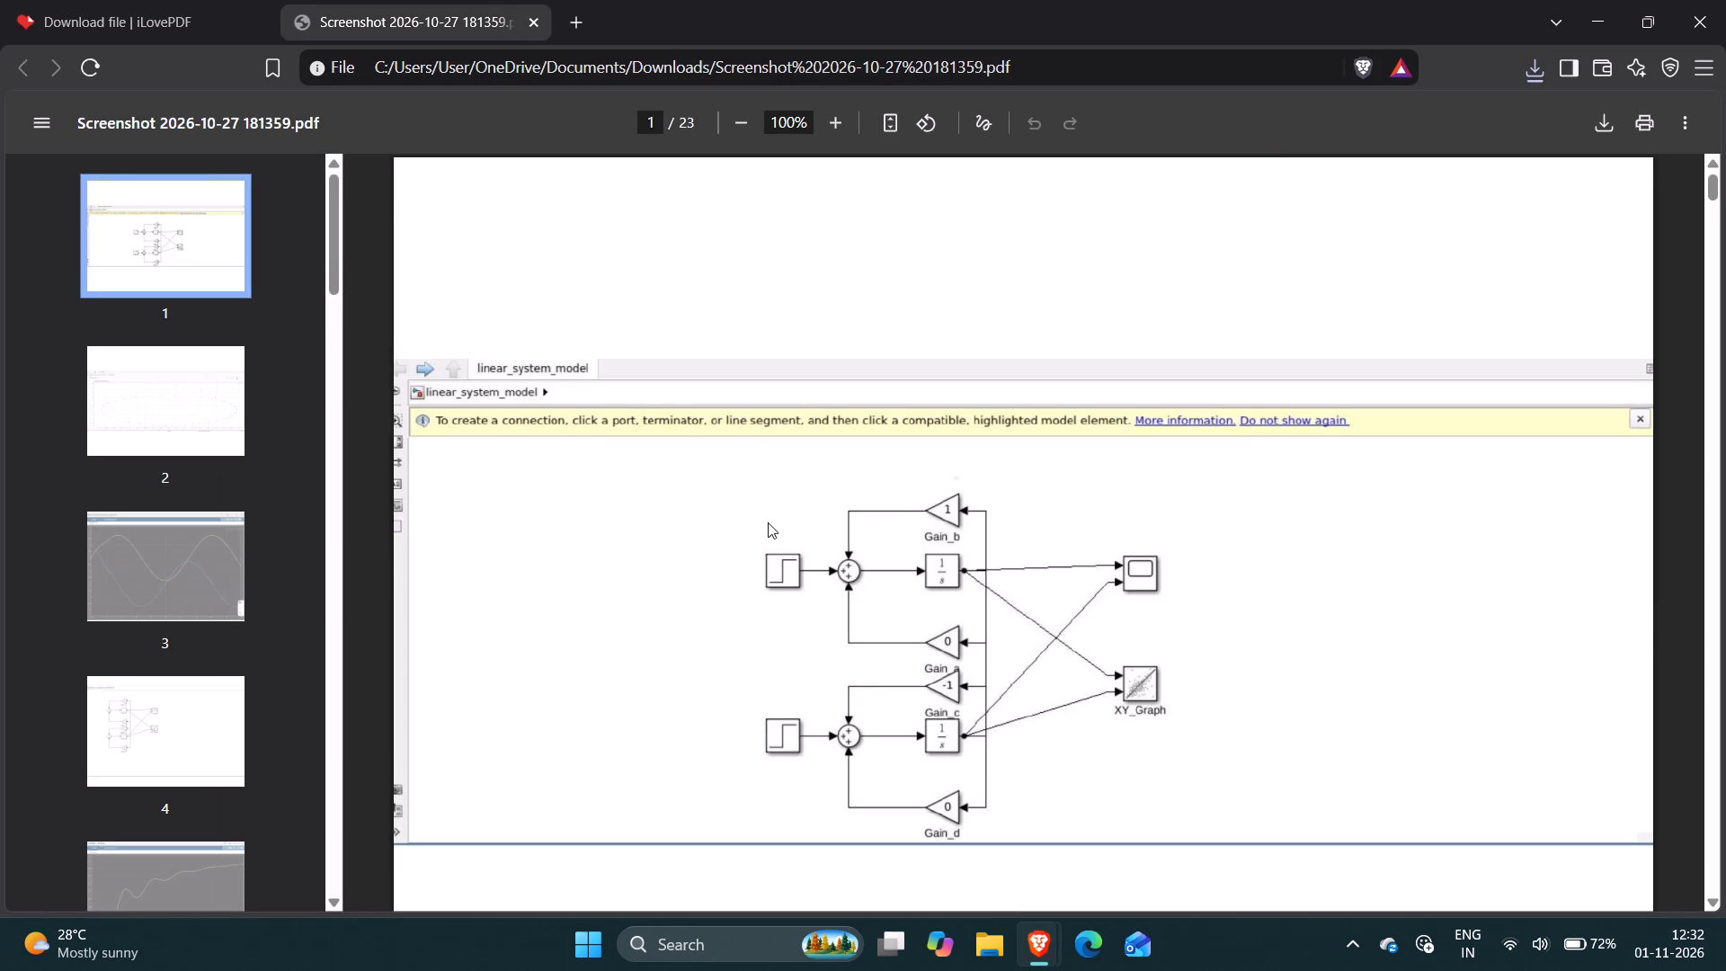
scroll(768, 522, down, 20)
scroll(768, 522, down, 18)
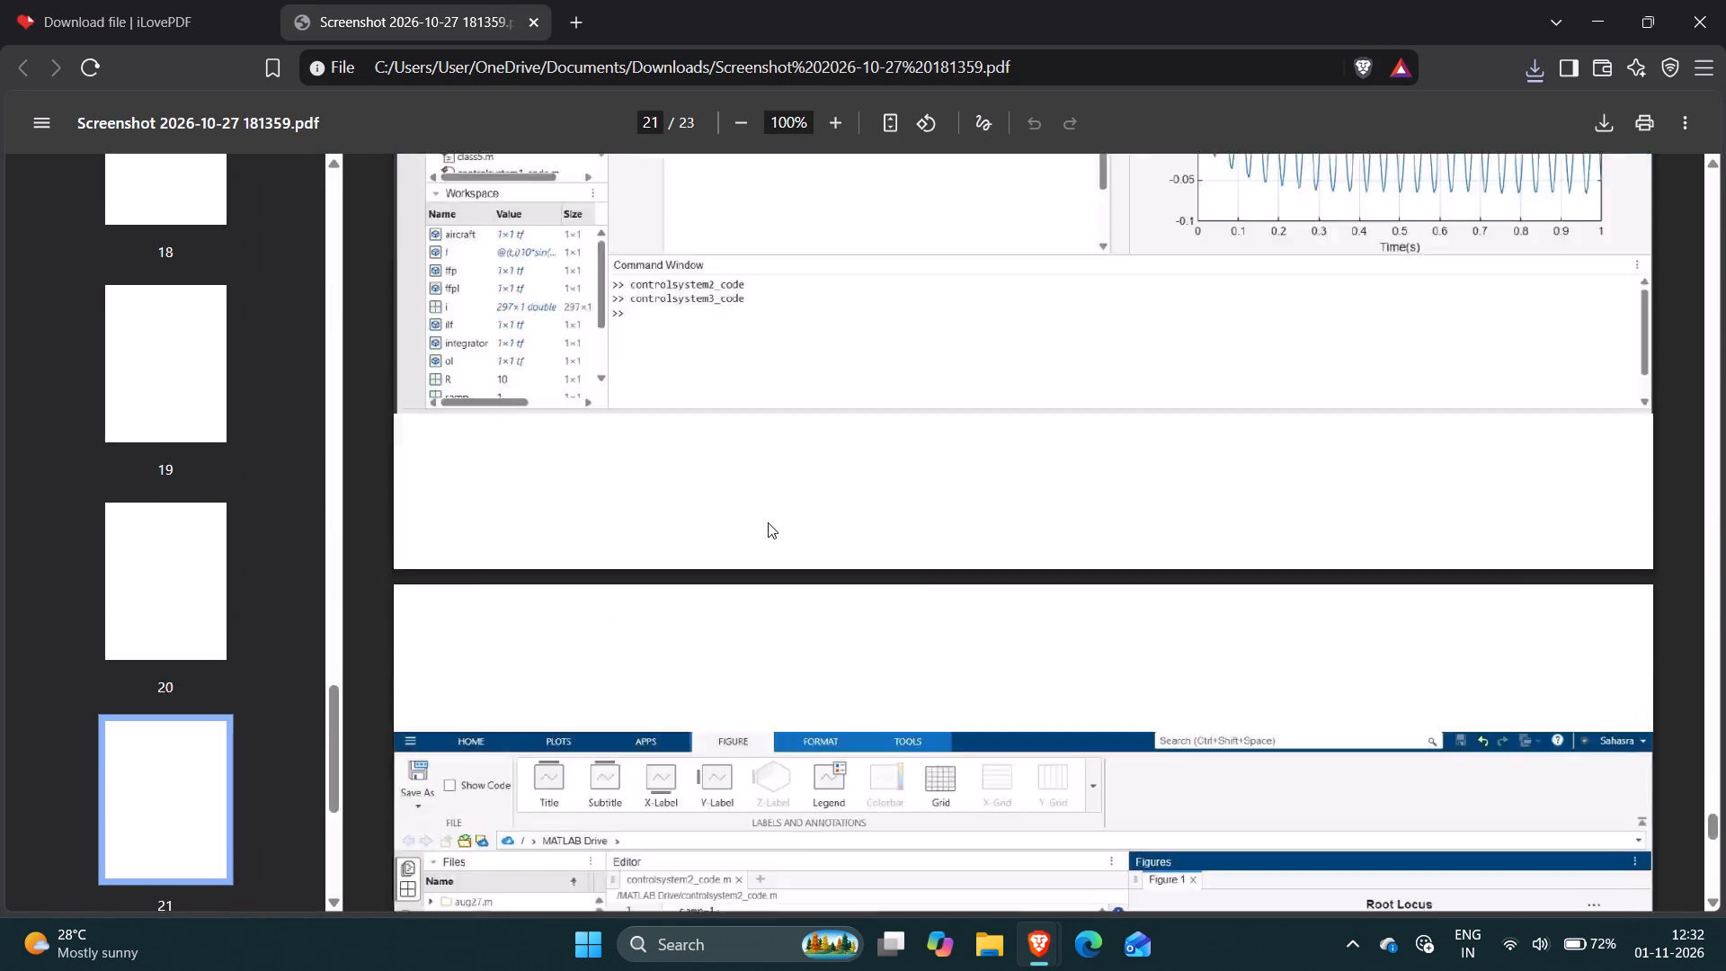
scroll(768, 522, down, 10)
scroll(768, 522, up, 20)
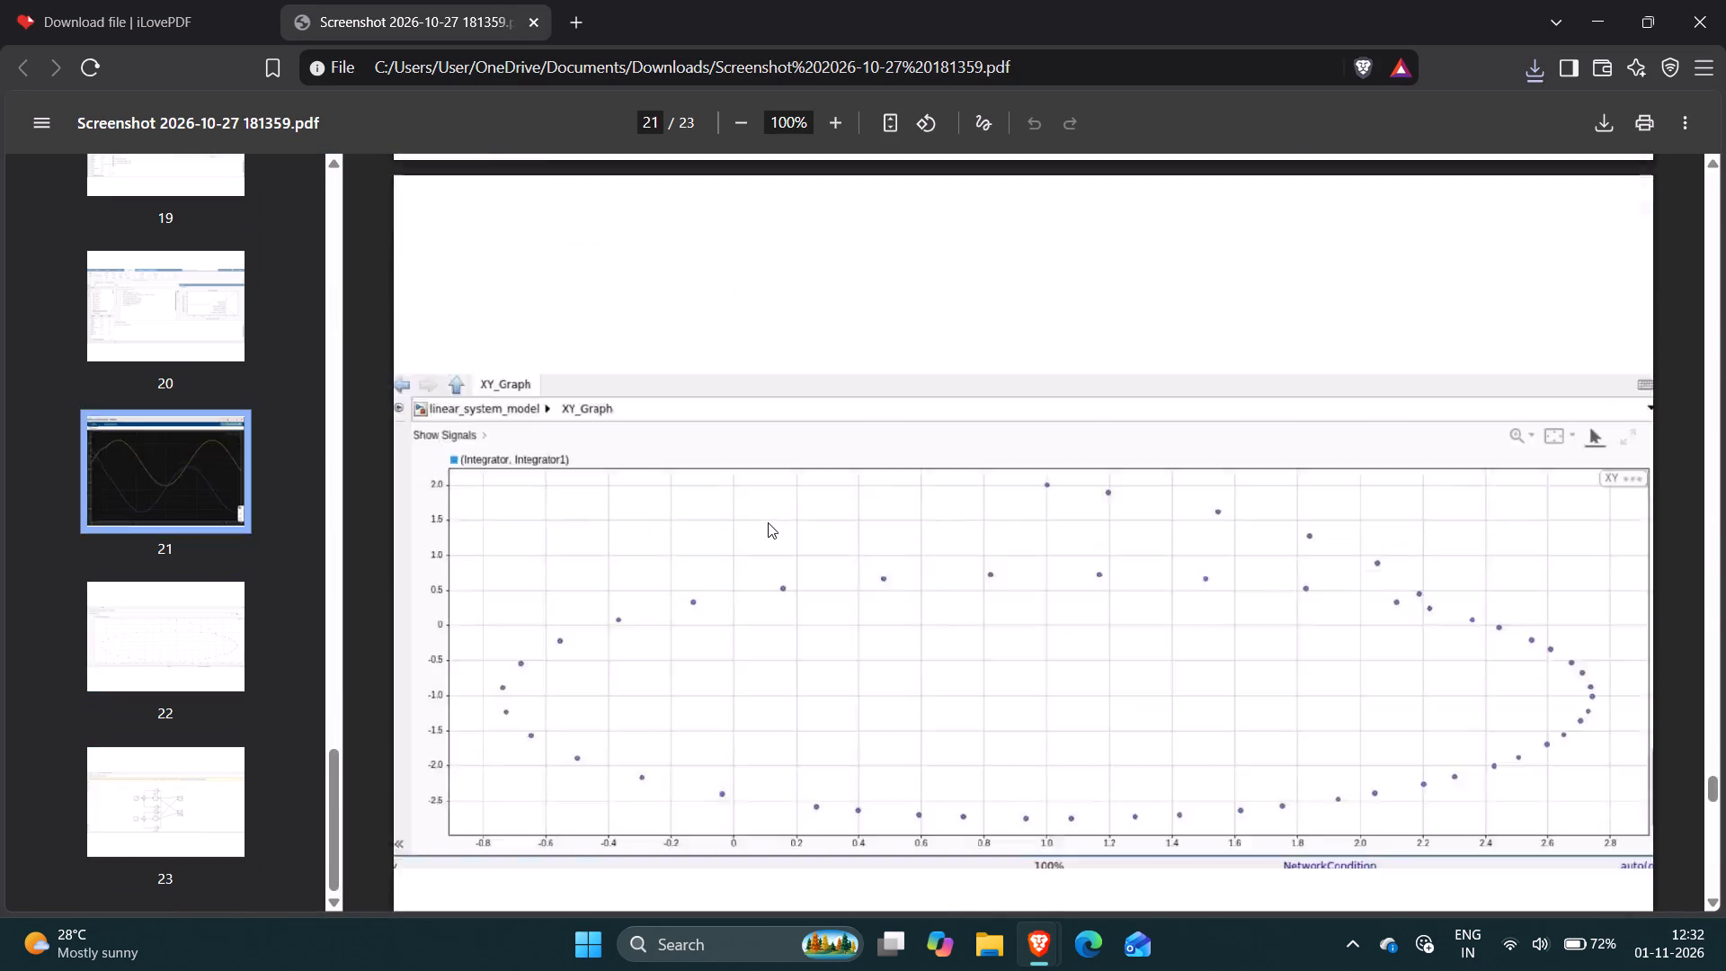
scroll(768, 522, up, 17)
scroll(768, 522, up, 18)
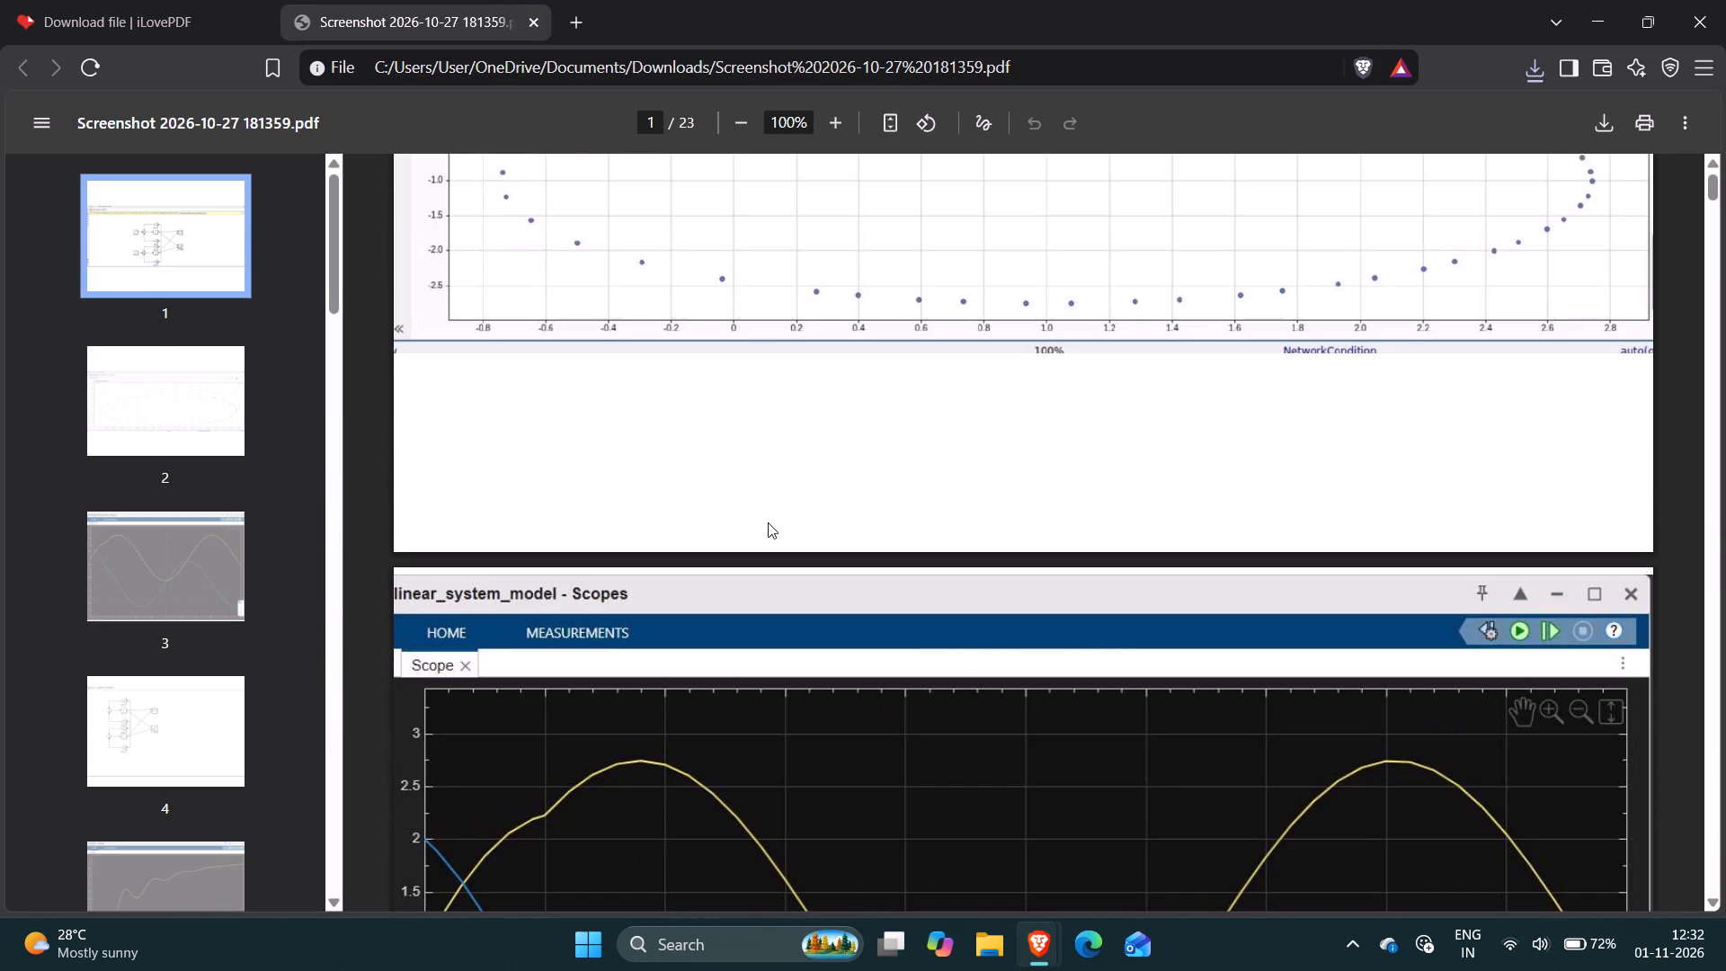
scroll(768, 522, up, 5)
scroll(565, 537, down, 10)
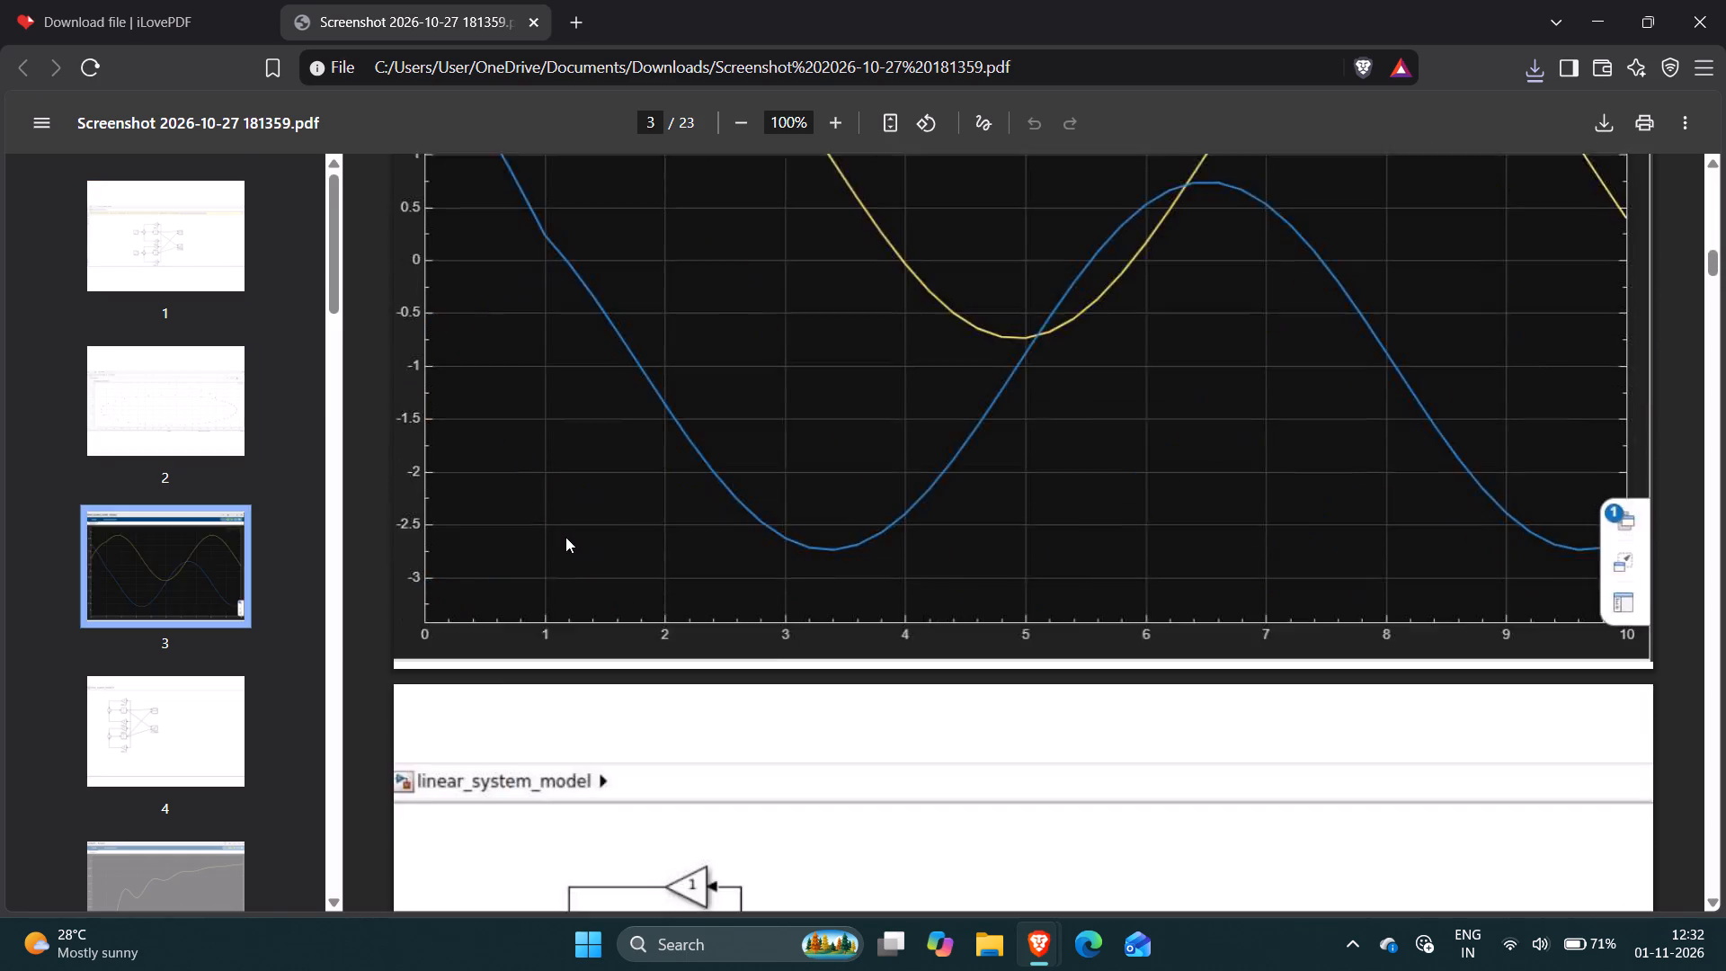
scroll(565, 537, down, 20)
scroll(565, 537, down, 5)
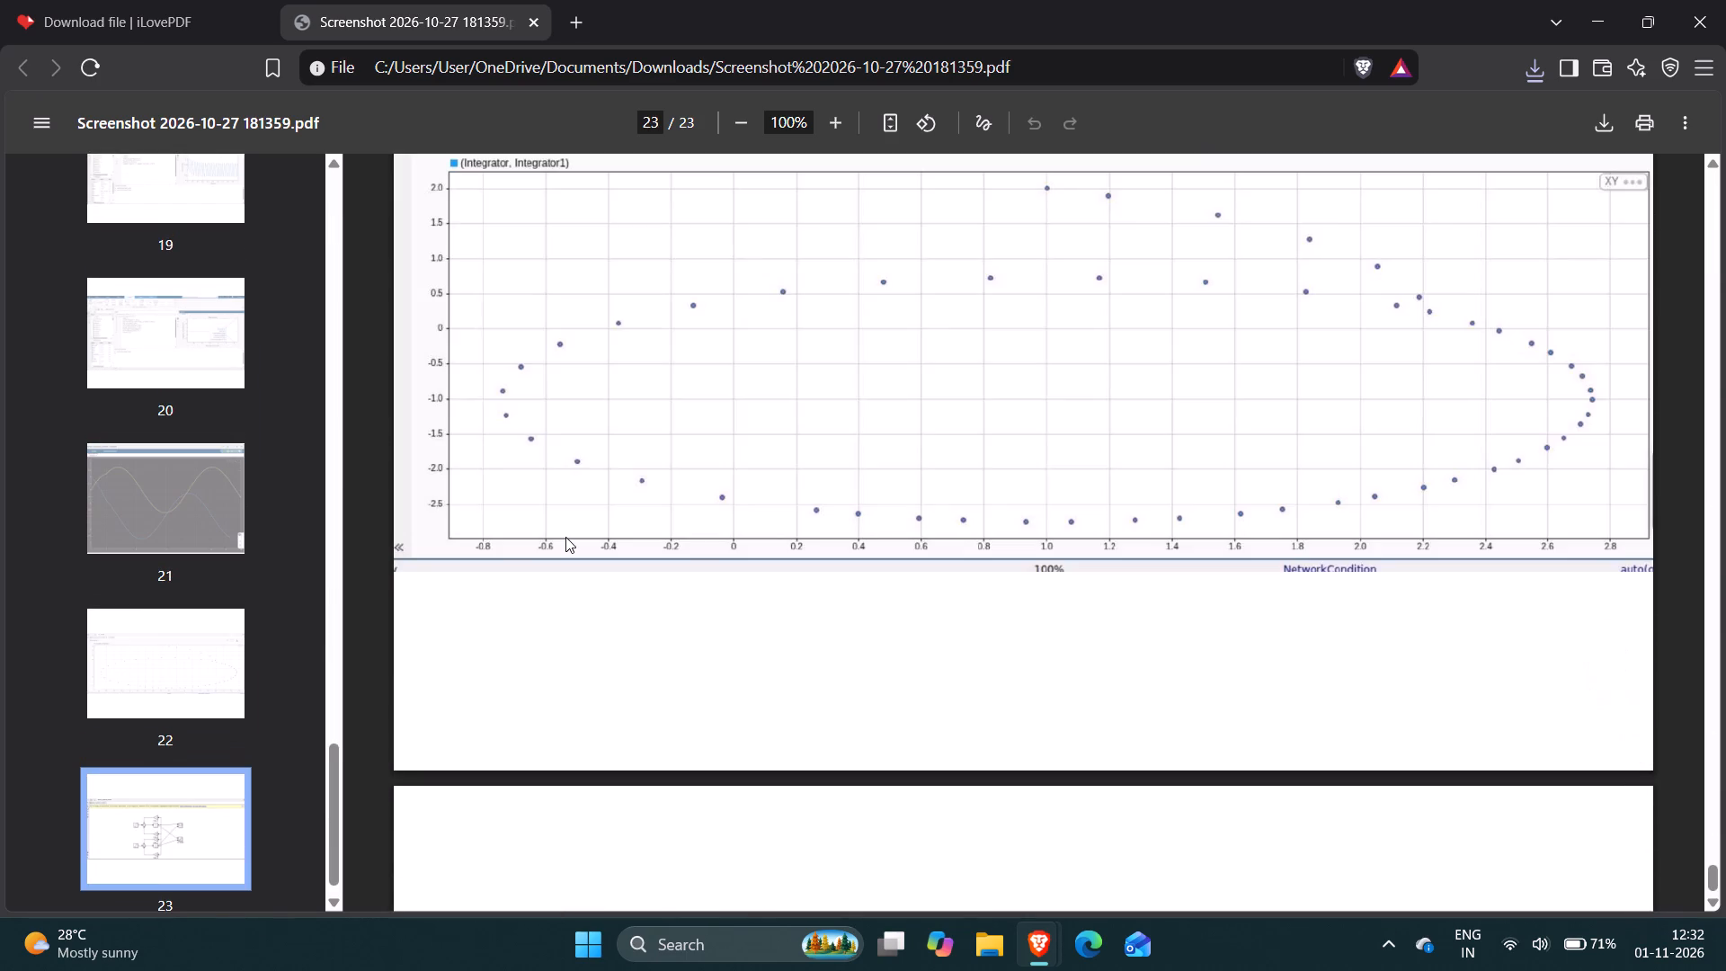
scroll(565, 537, down, 1)
scroll(565, 537, up, 20)
scroll(565, 537, up, 1)
scroll(565, 537, up, 20)
scroll(565, 537, up, 7)
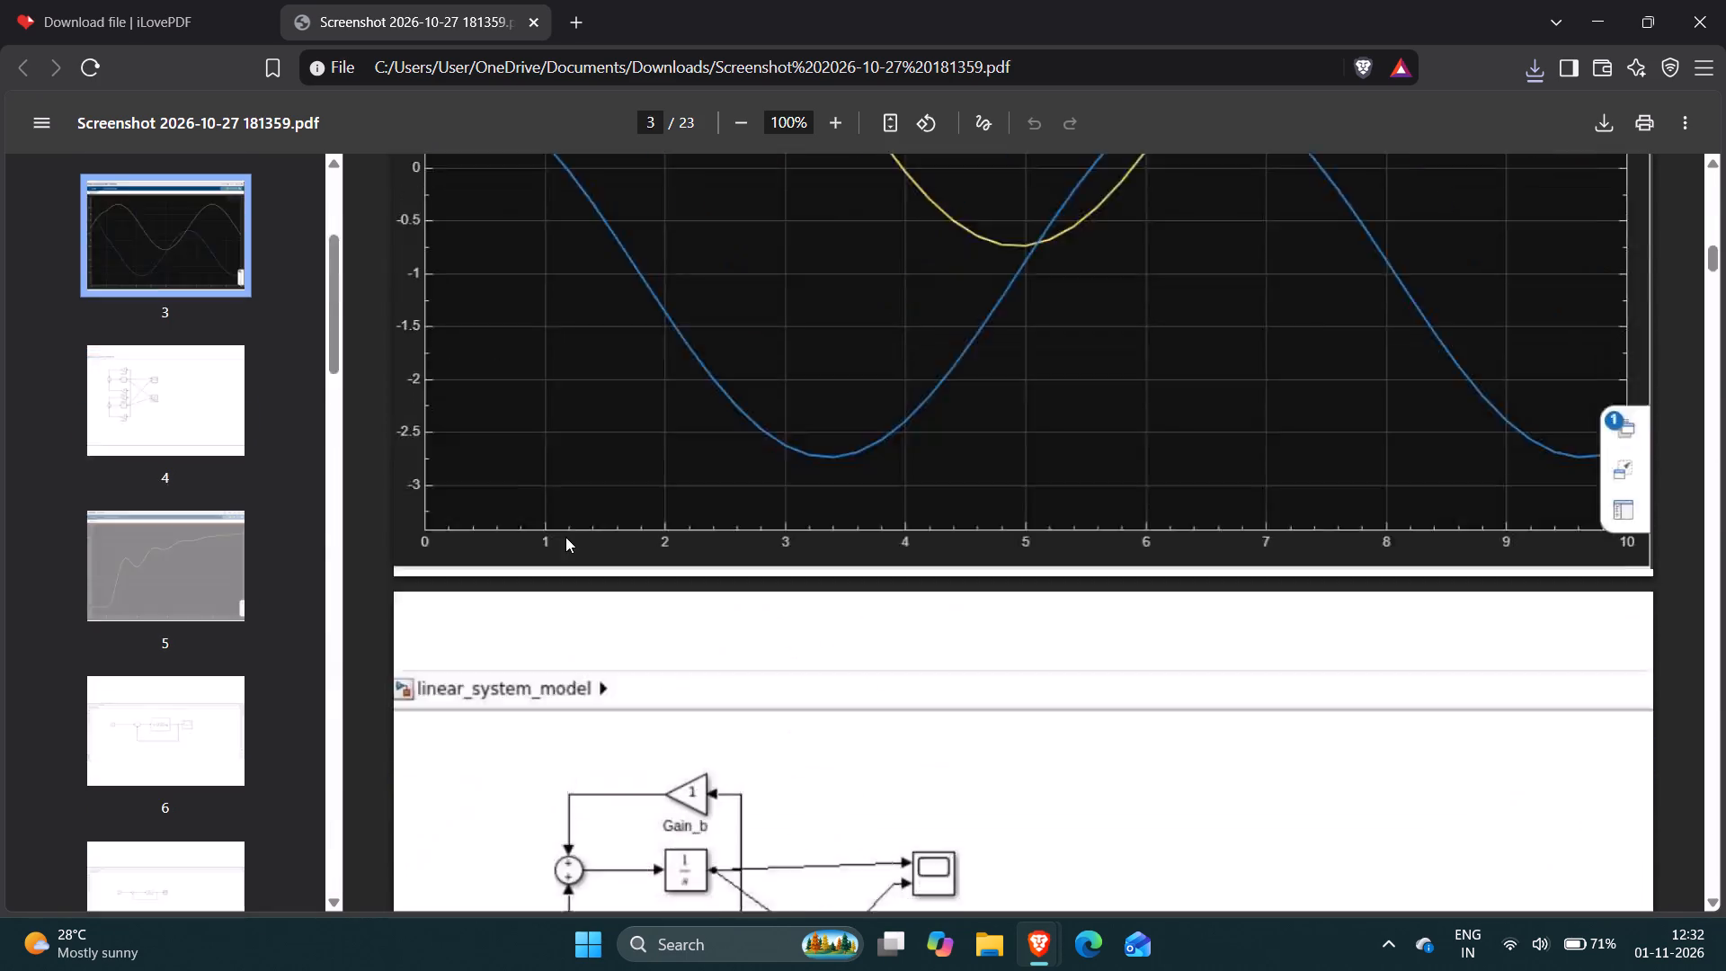
scroll(565, 537, up, 5)
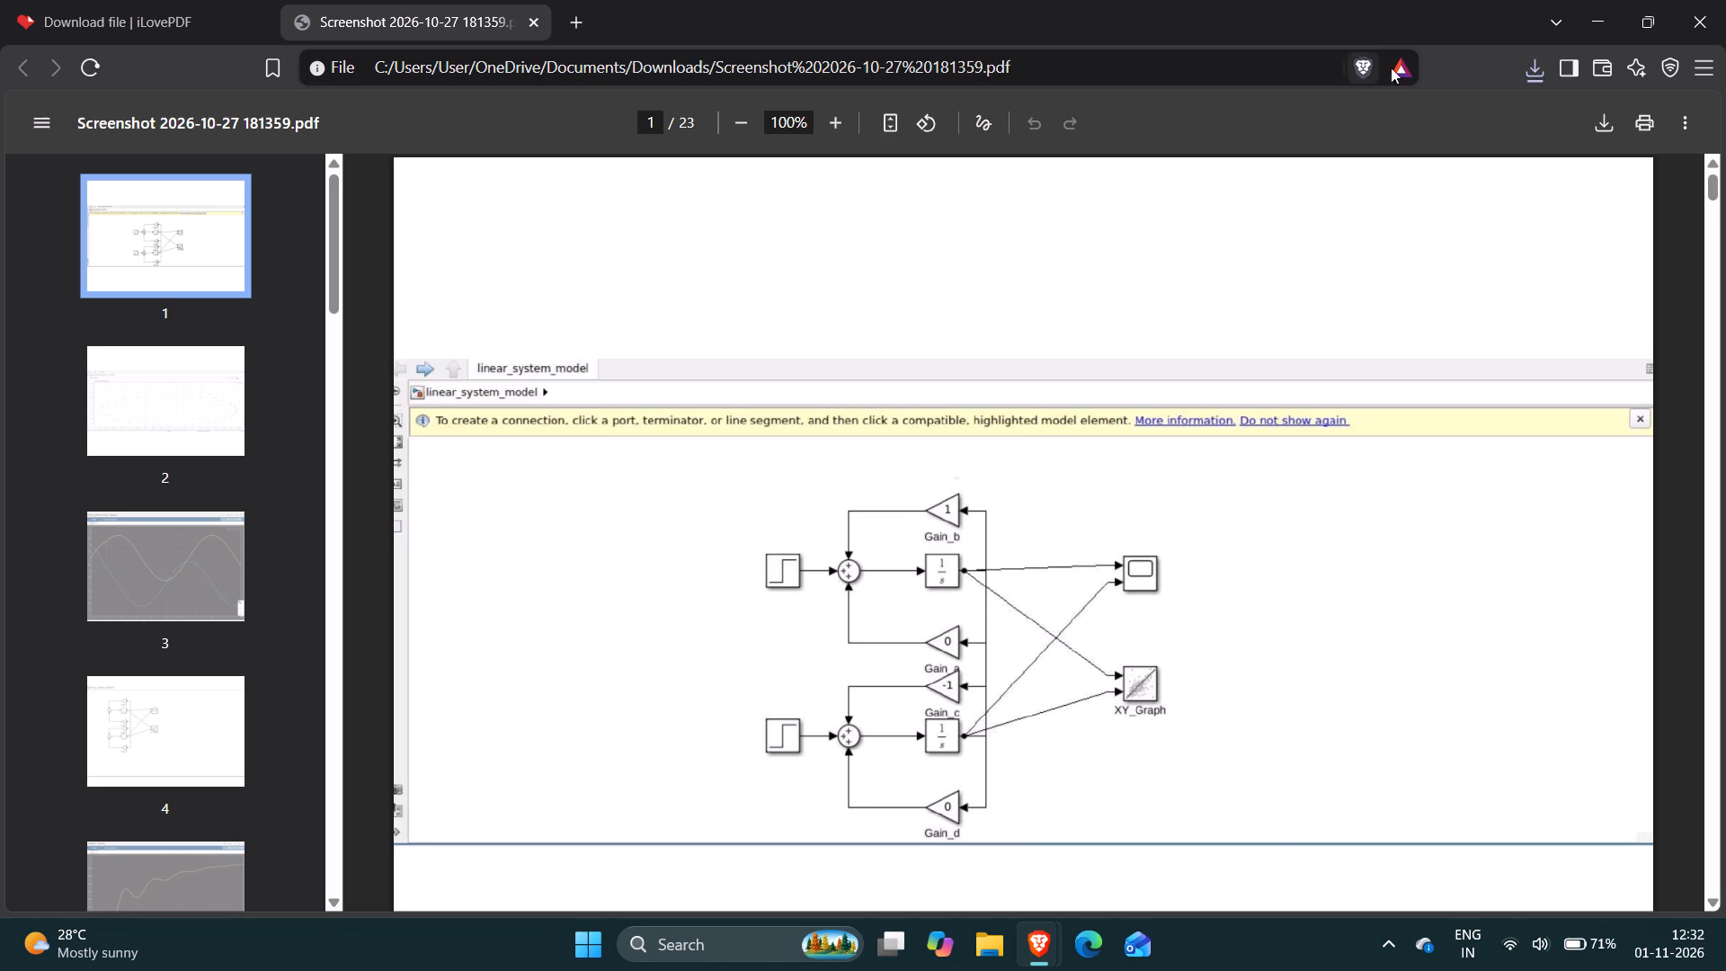
Check the PDF viewer's extra options and go through the pages to the end and back to page 1 again.
click(1689, 130)
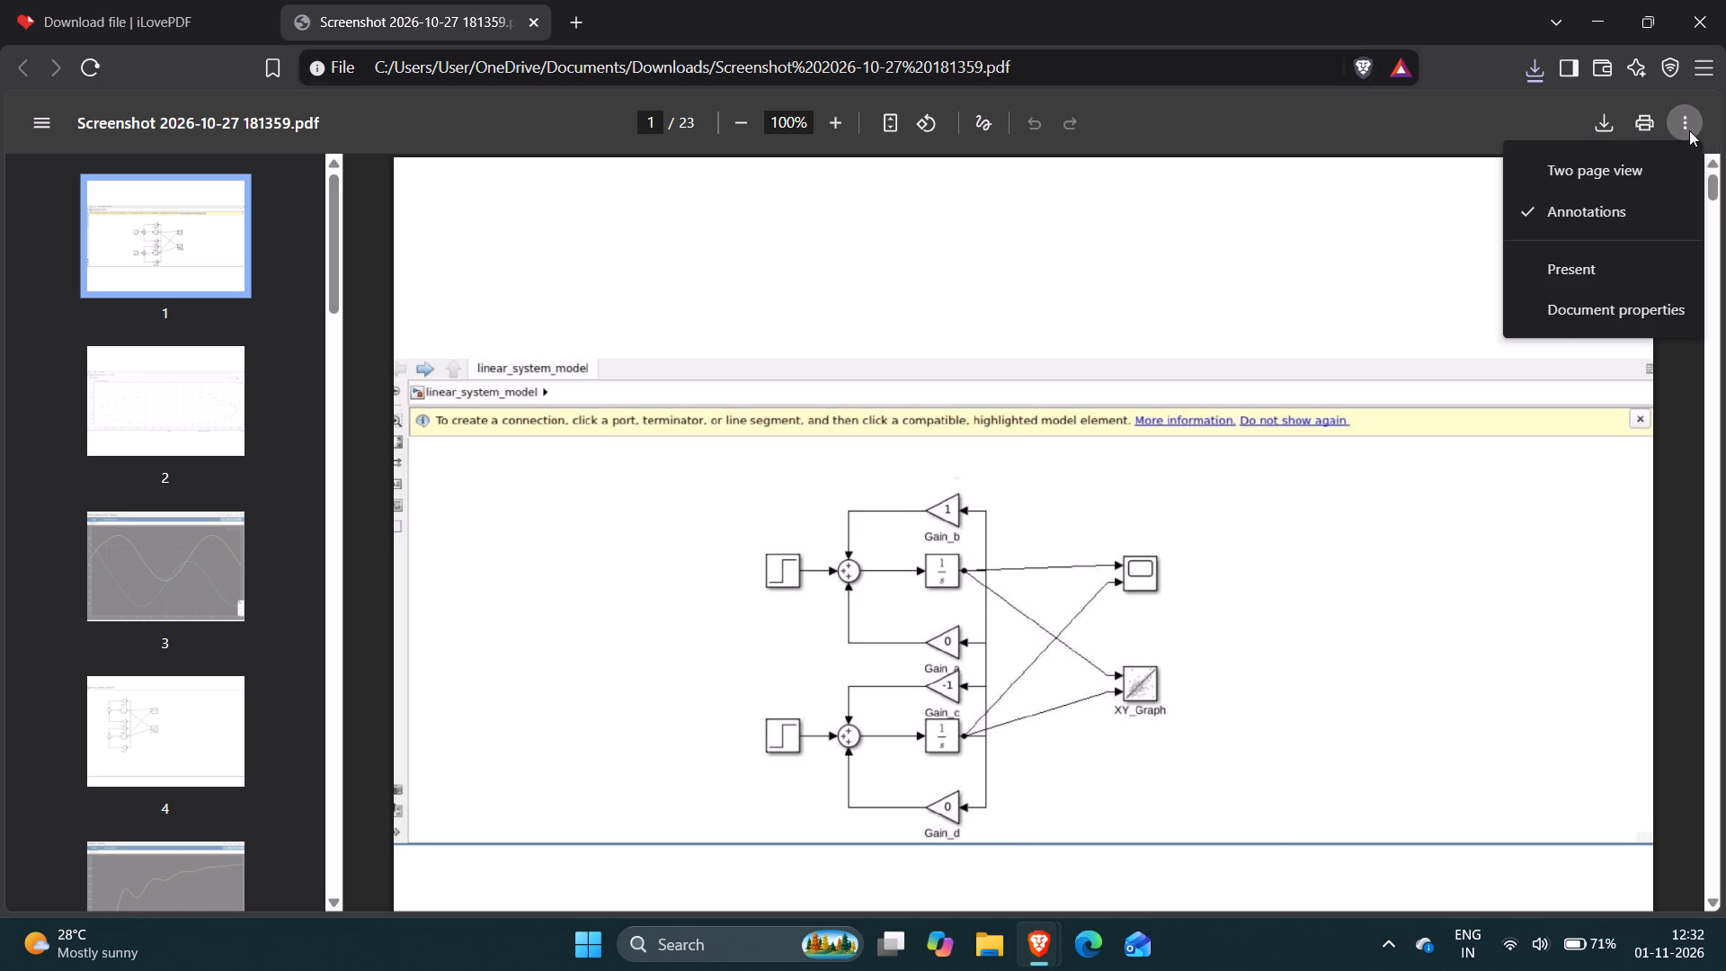
click(1546, 363)
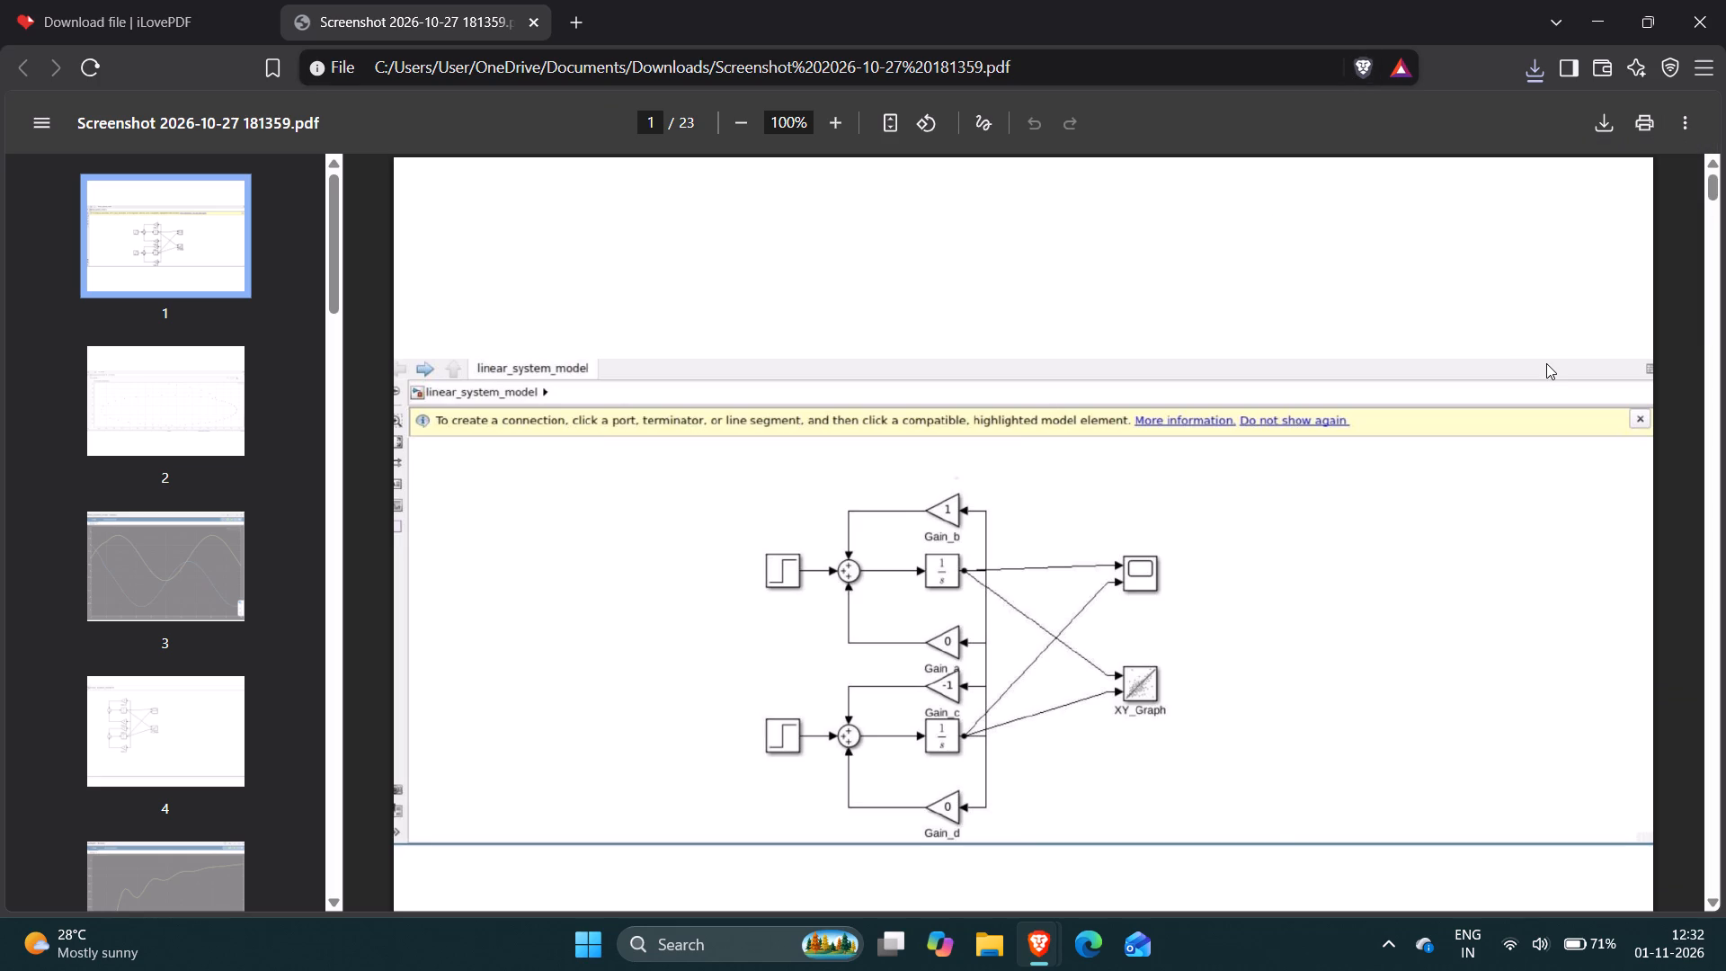
scroll(954, 459, right, 1)
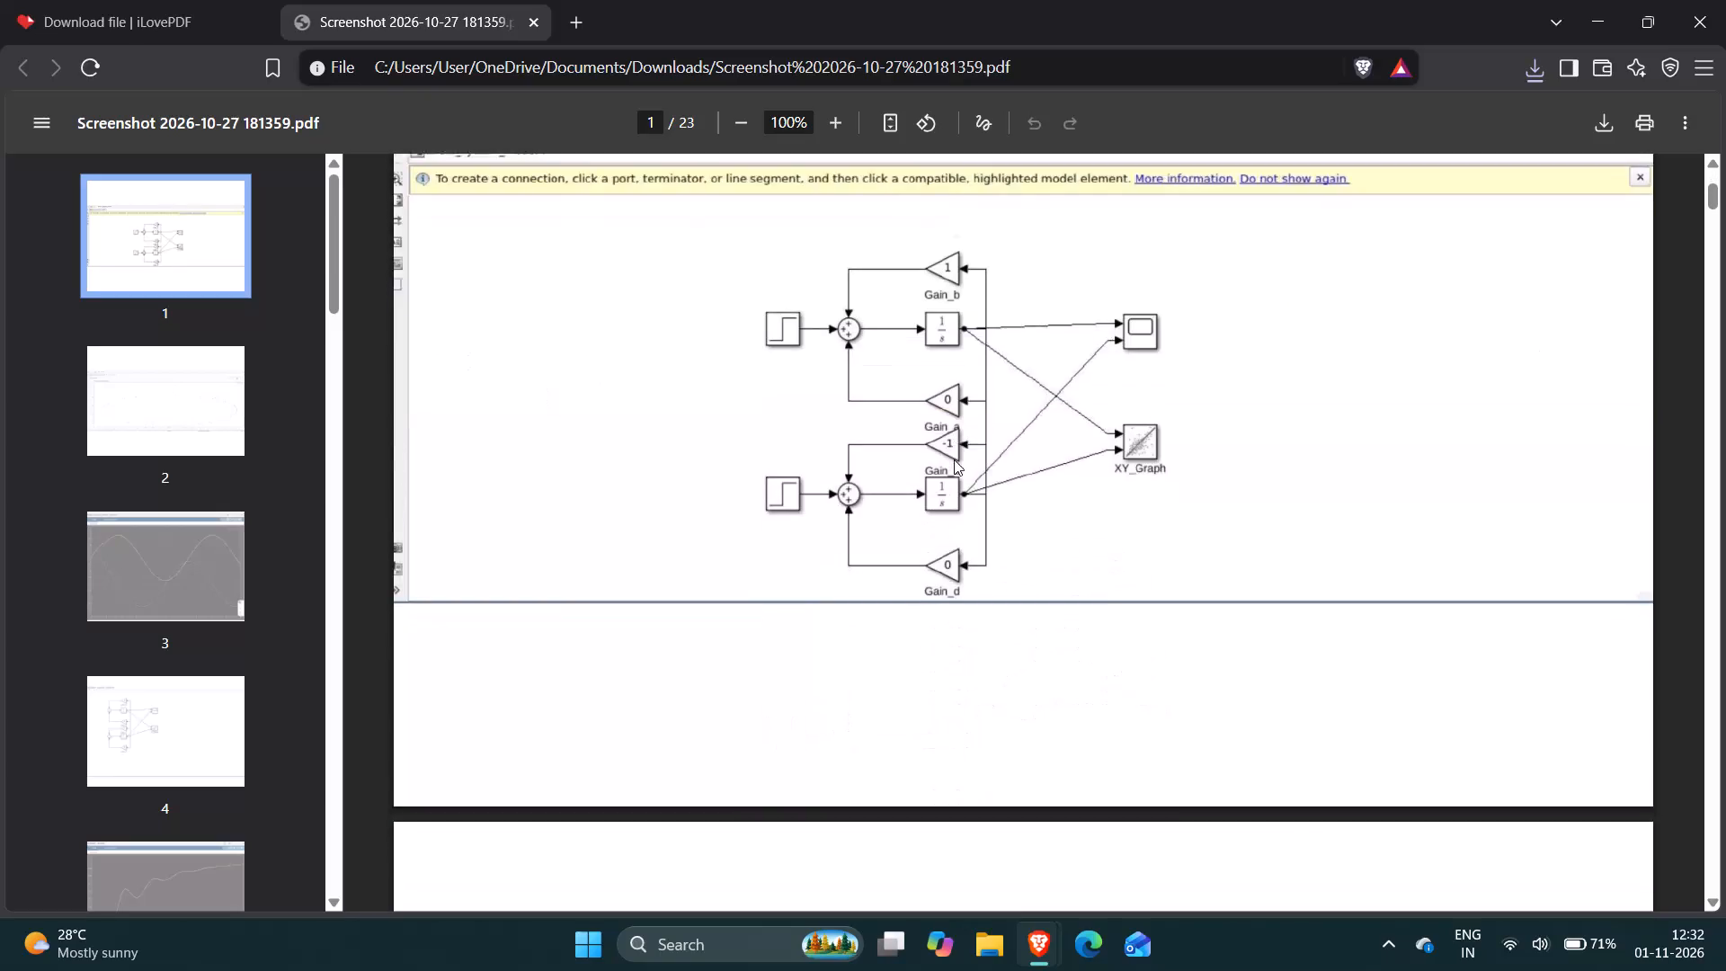
scroll(954, 459, right, 1)
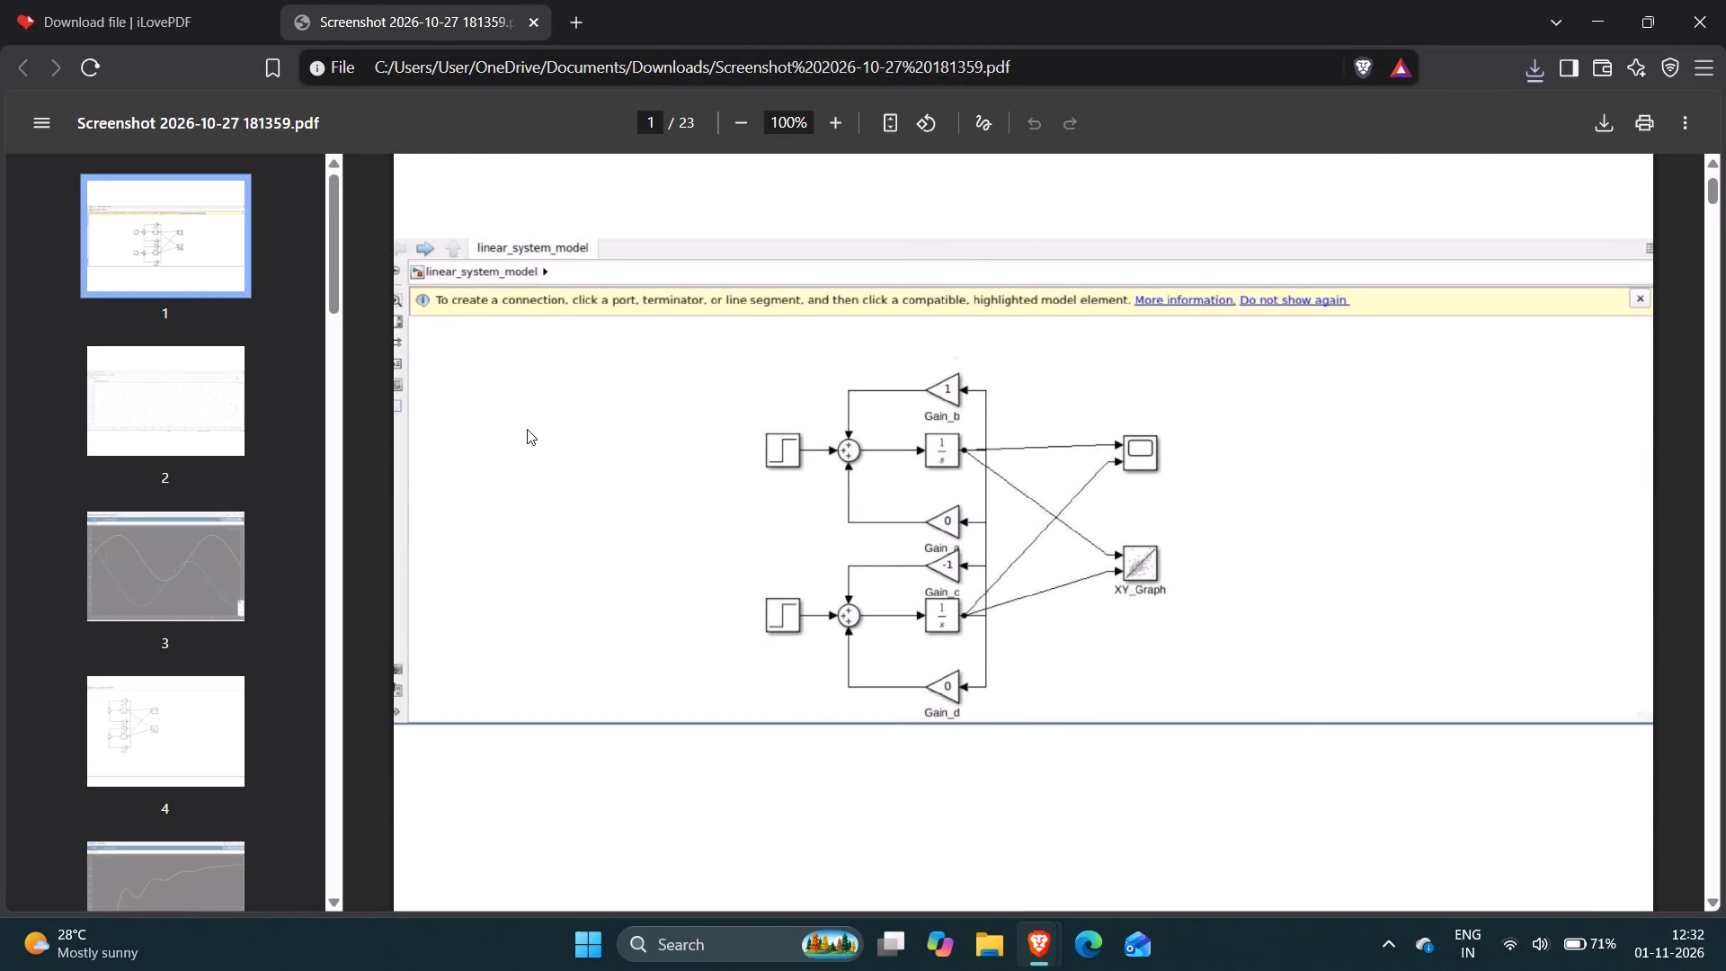
scroll(527, 429, down, 20)
scroll(527, 429, down, 6)
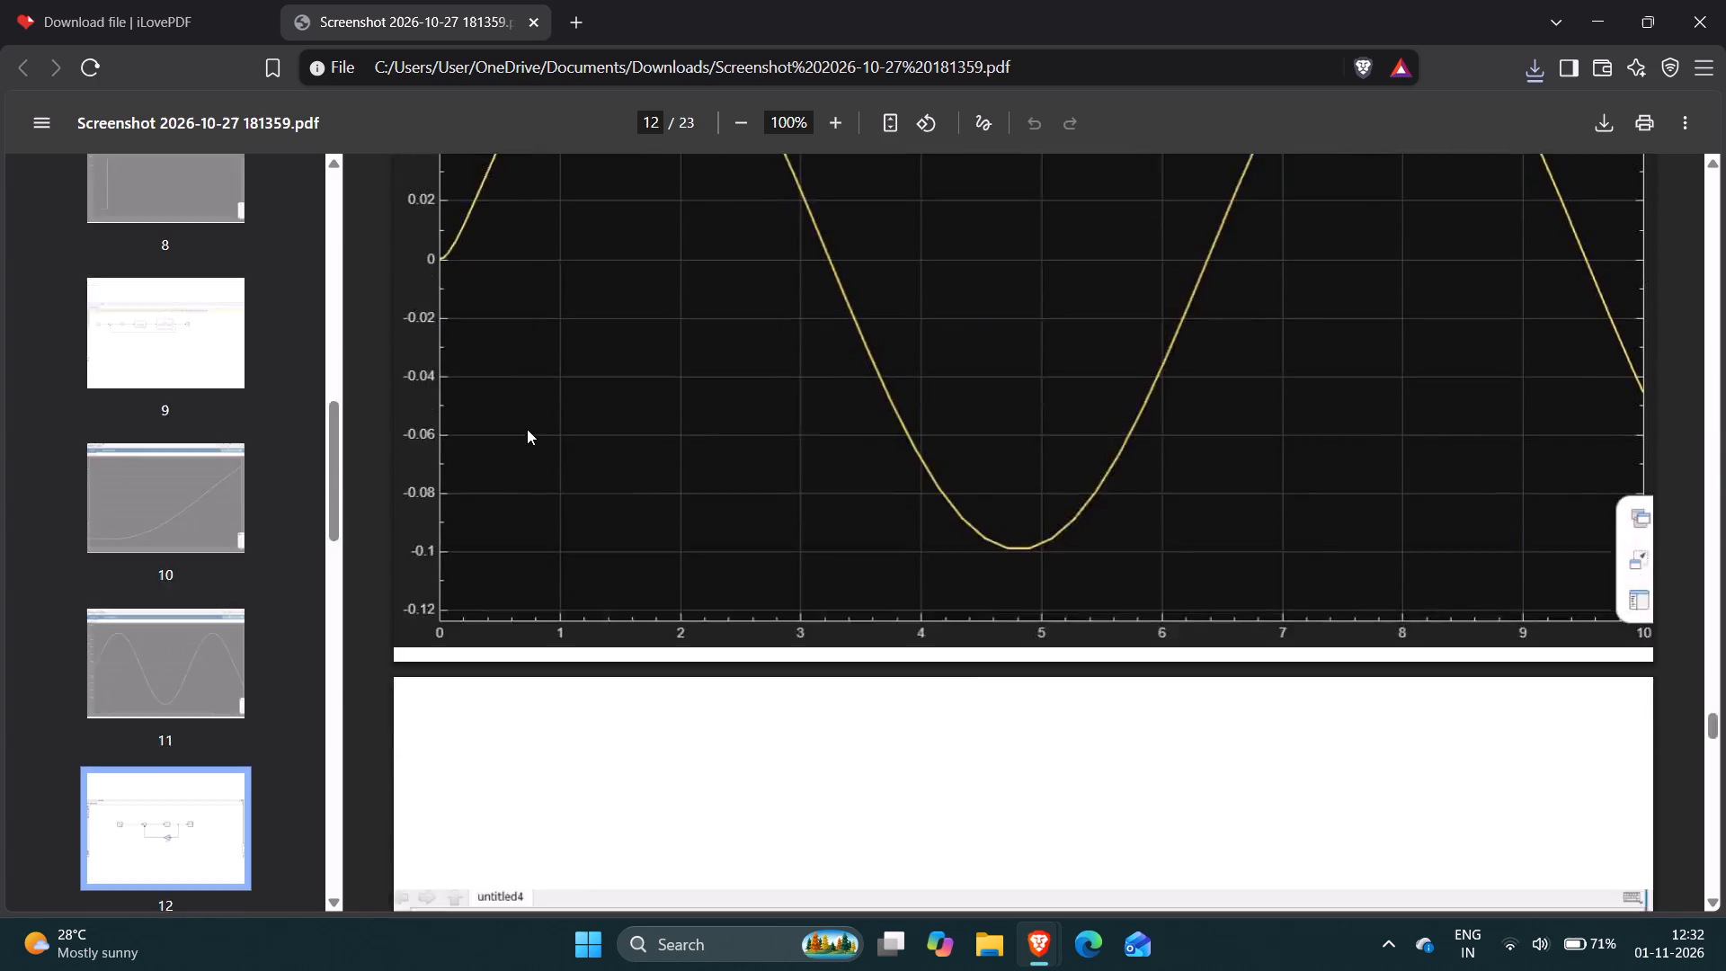
scroll(527, 429, down, 15)
scroll(527, 429, up, 6)
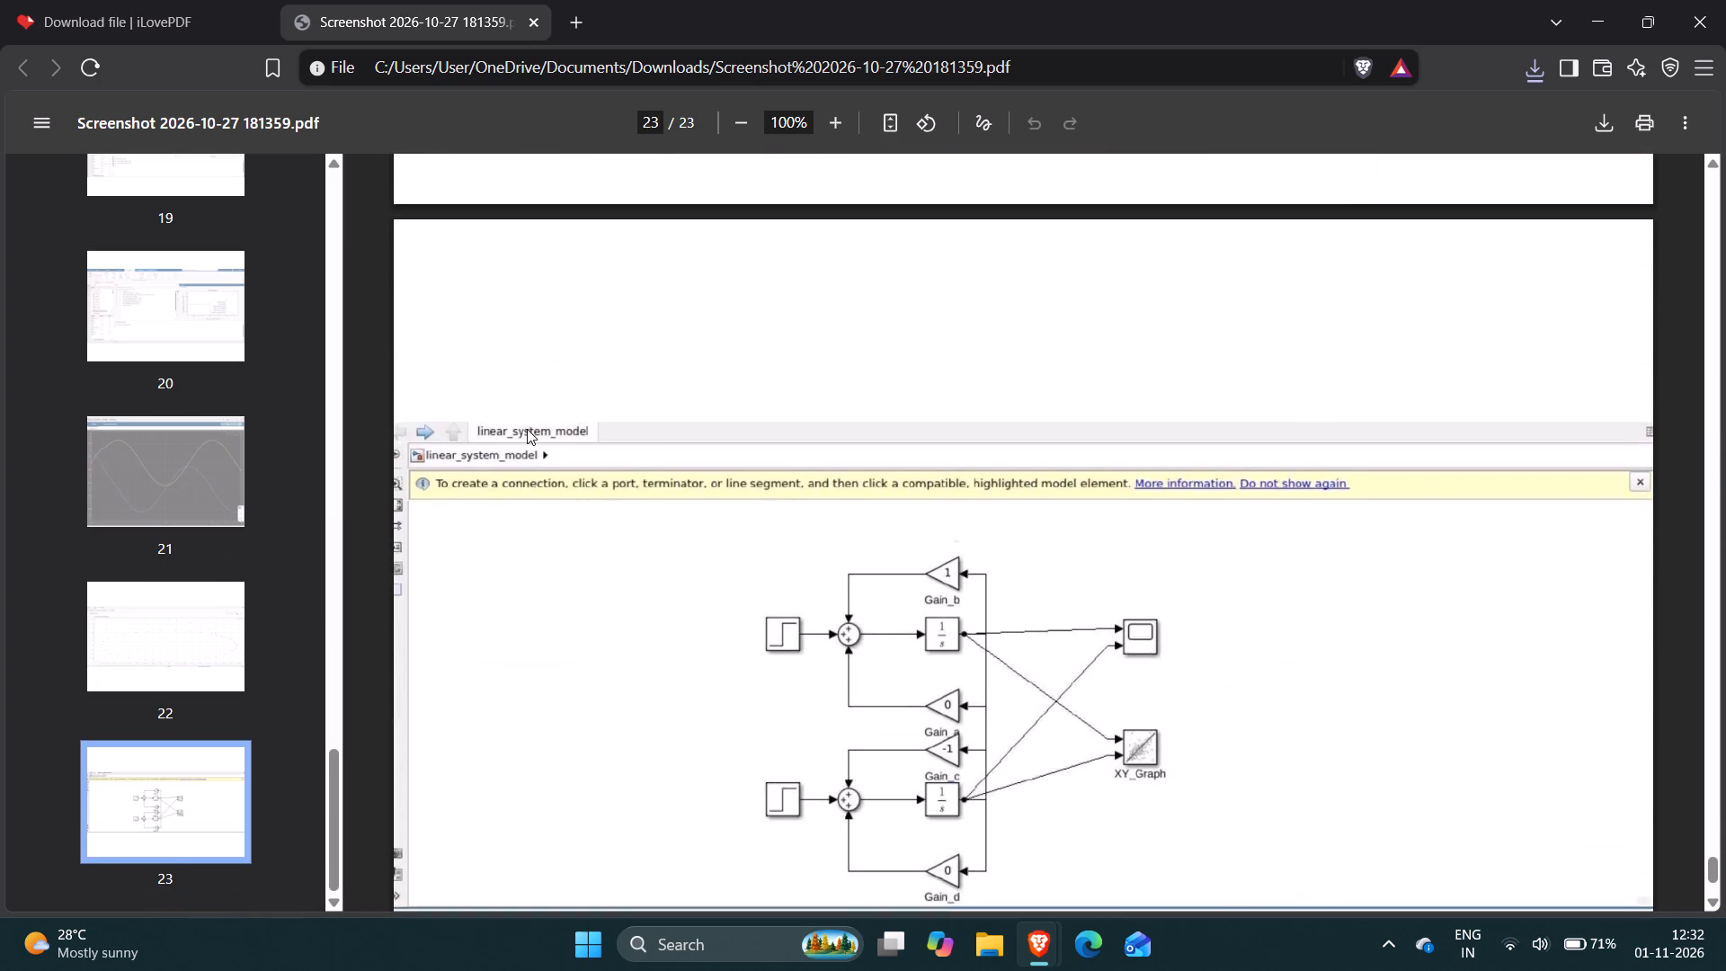
scroll(527, 429, up, 3)
scroll(527, 429, down, 9)
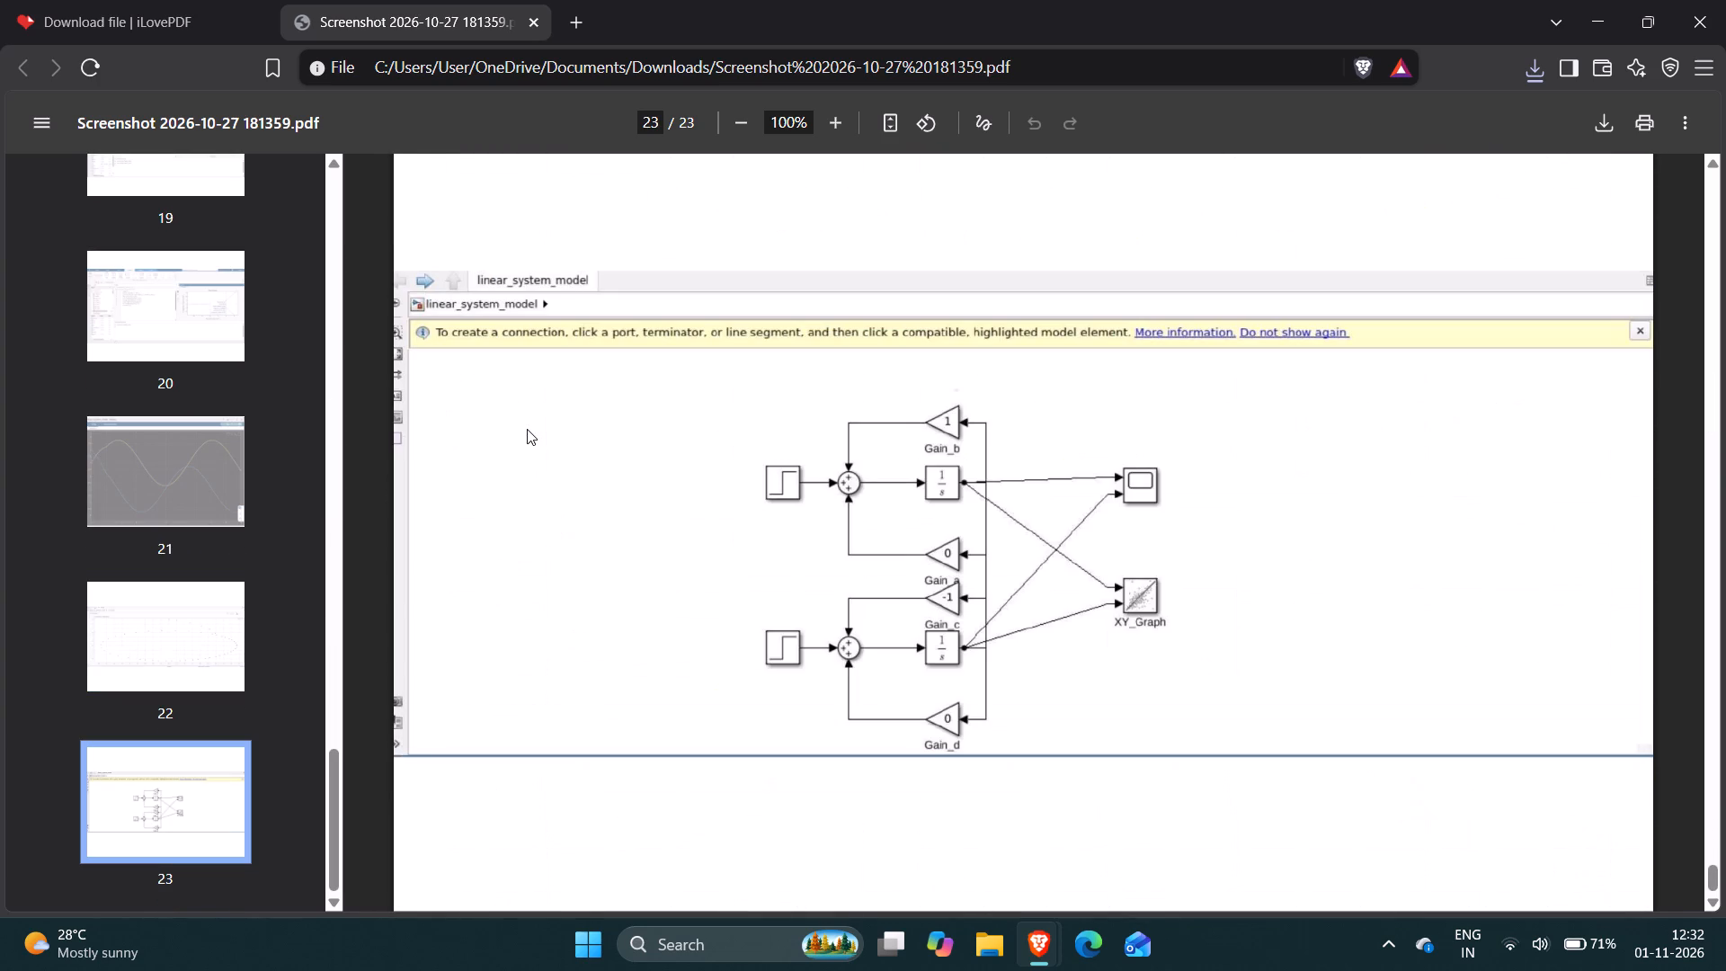
scroll(527, 429, up, 3)
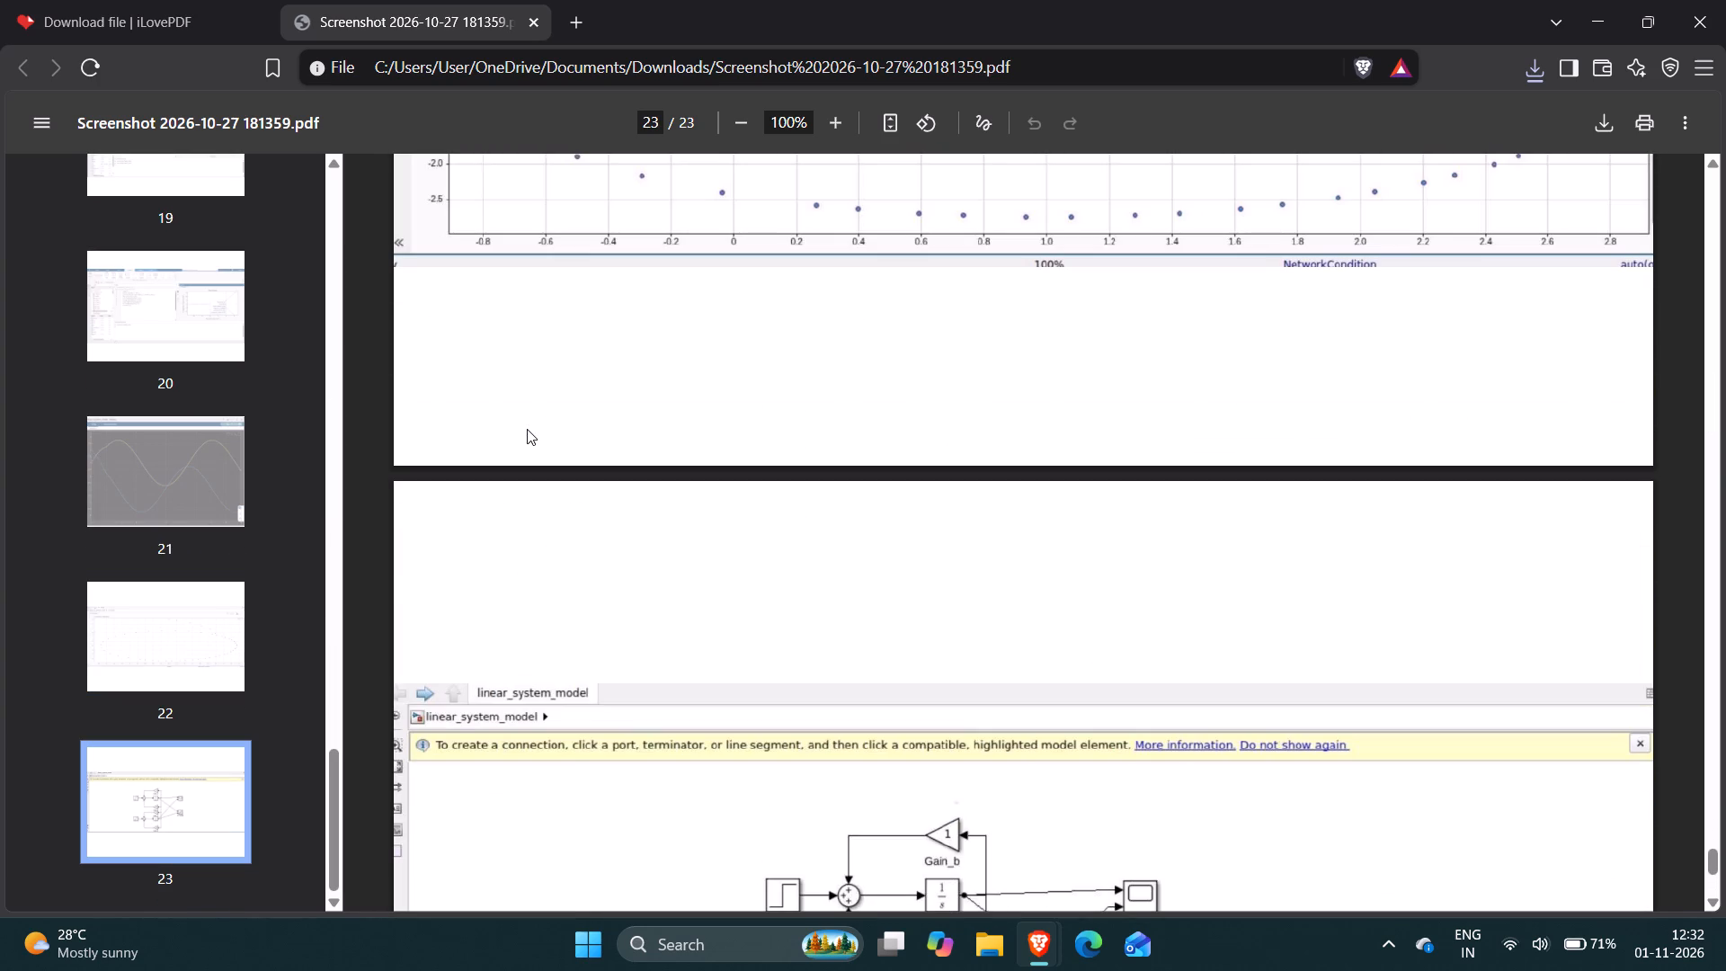
scroll(527, 429, up, 3)
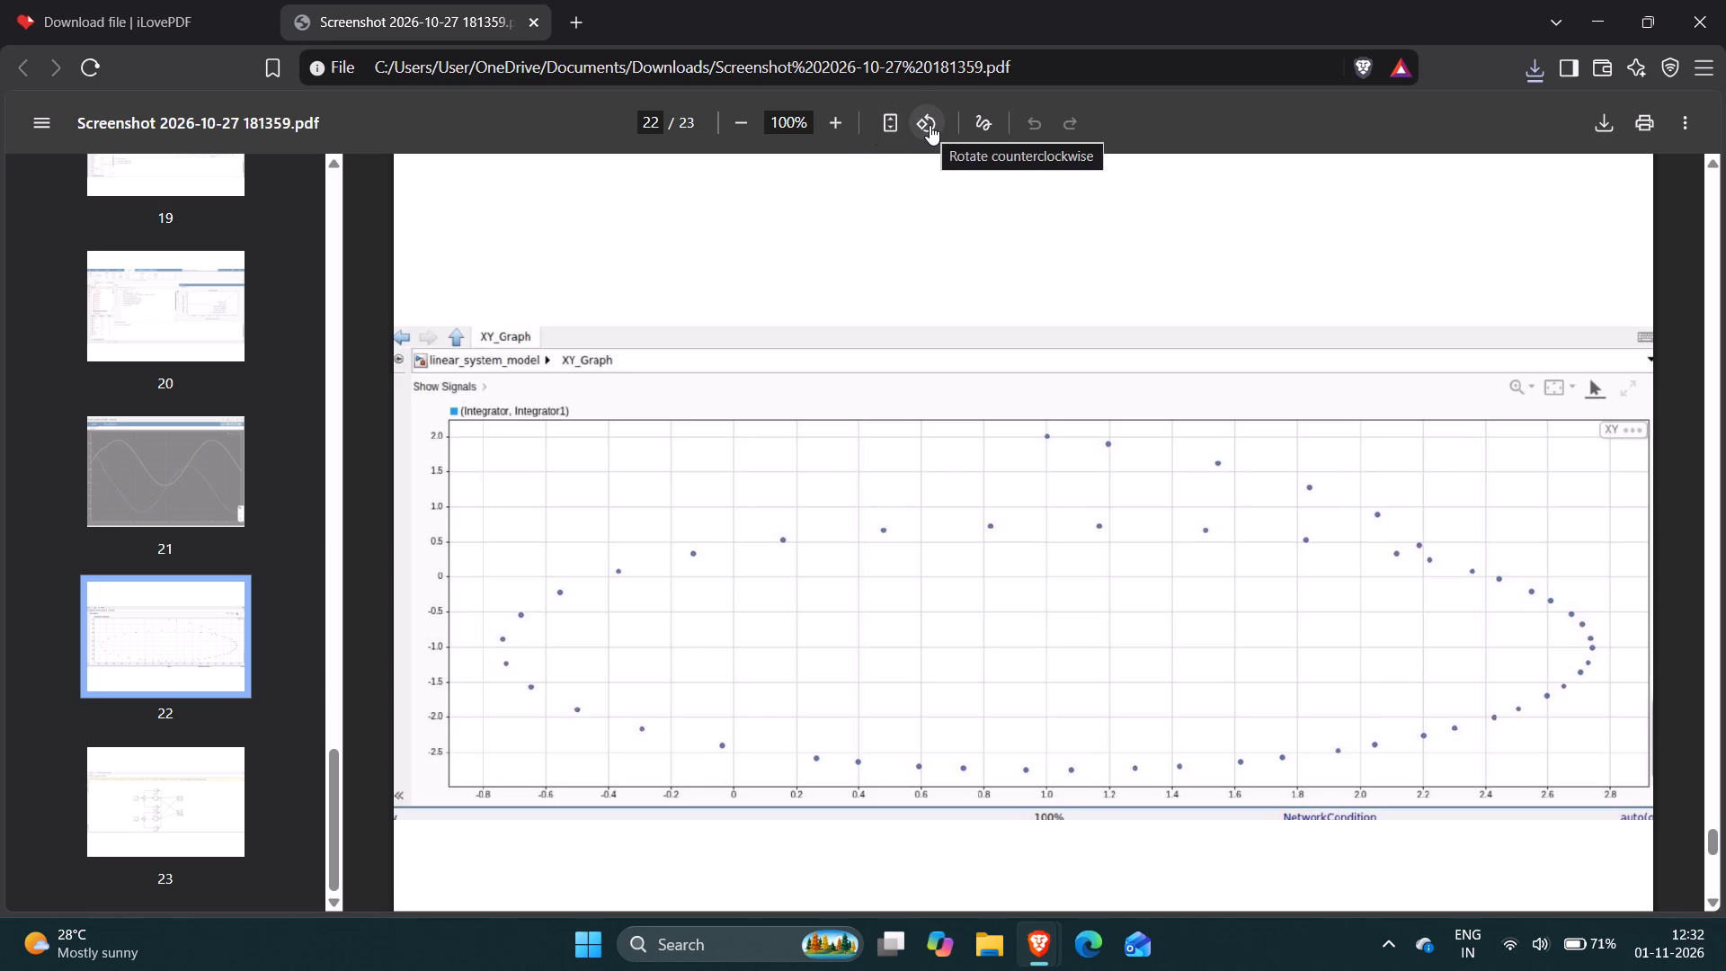
scroll(791, 182, up, 20)
scroll(791, 182, up, 7)
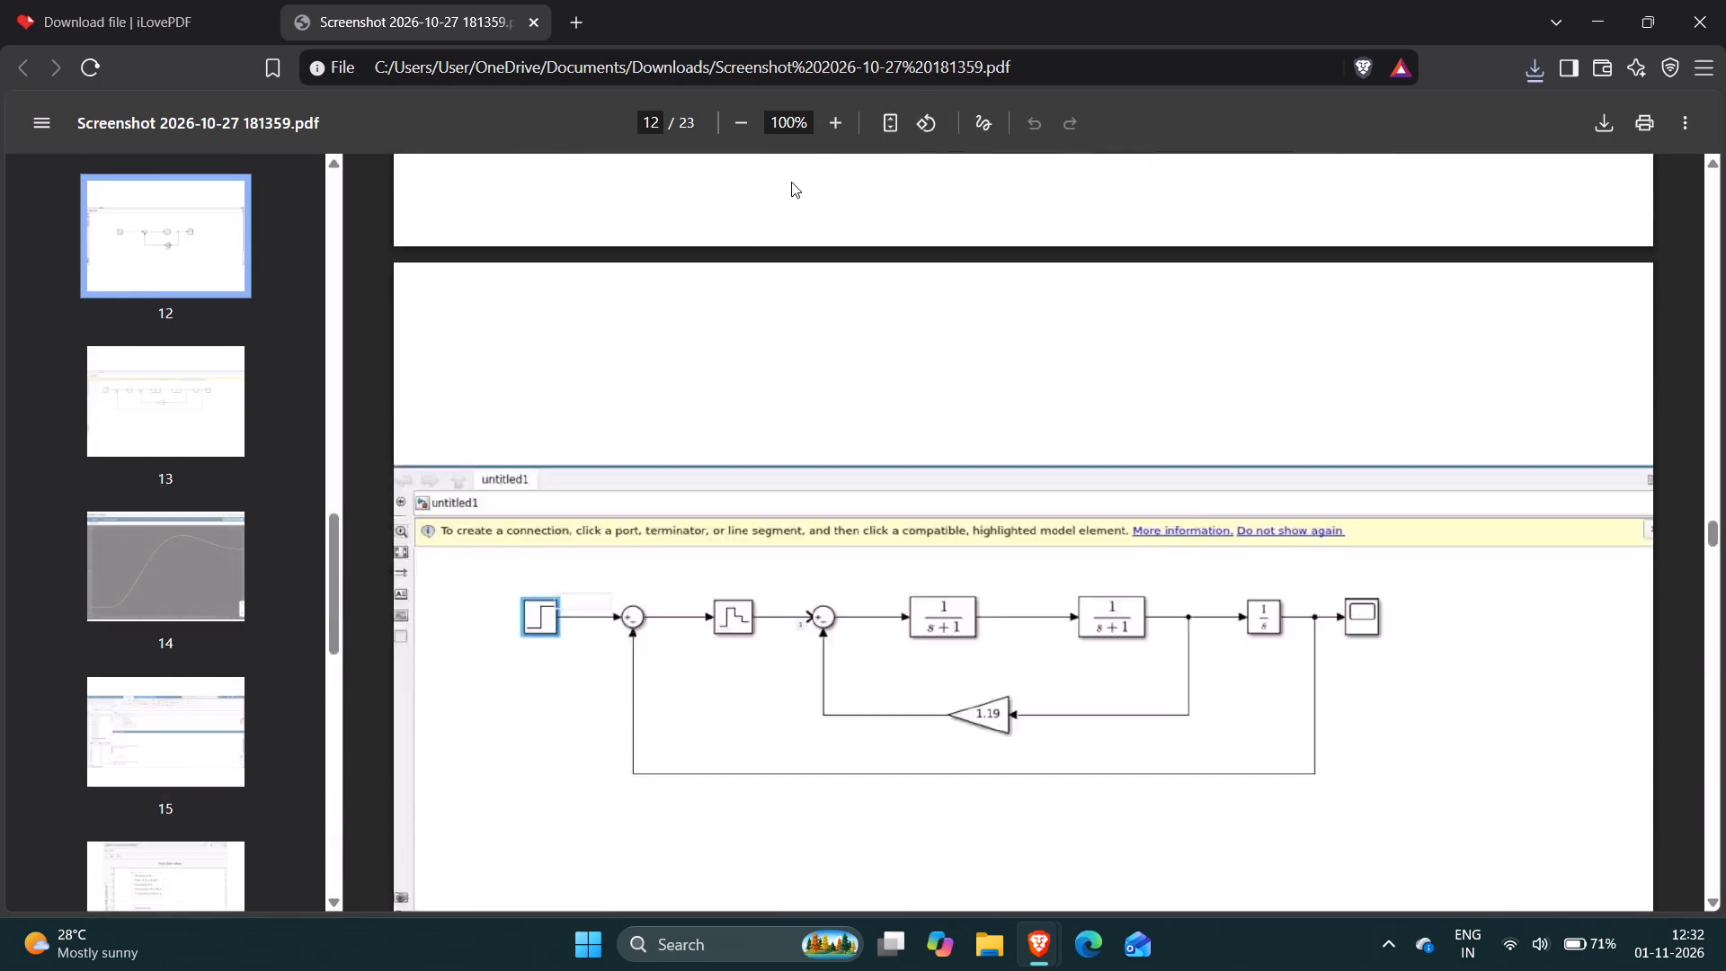
scroll(791, 182, up, 18)
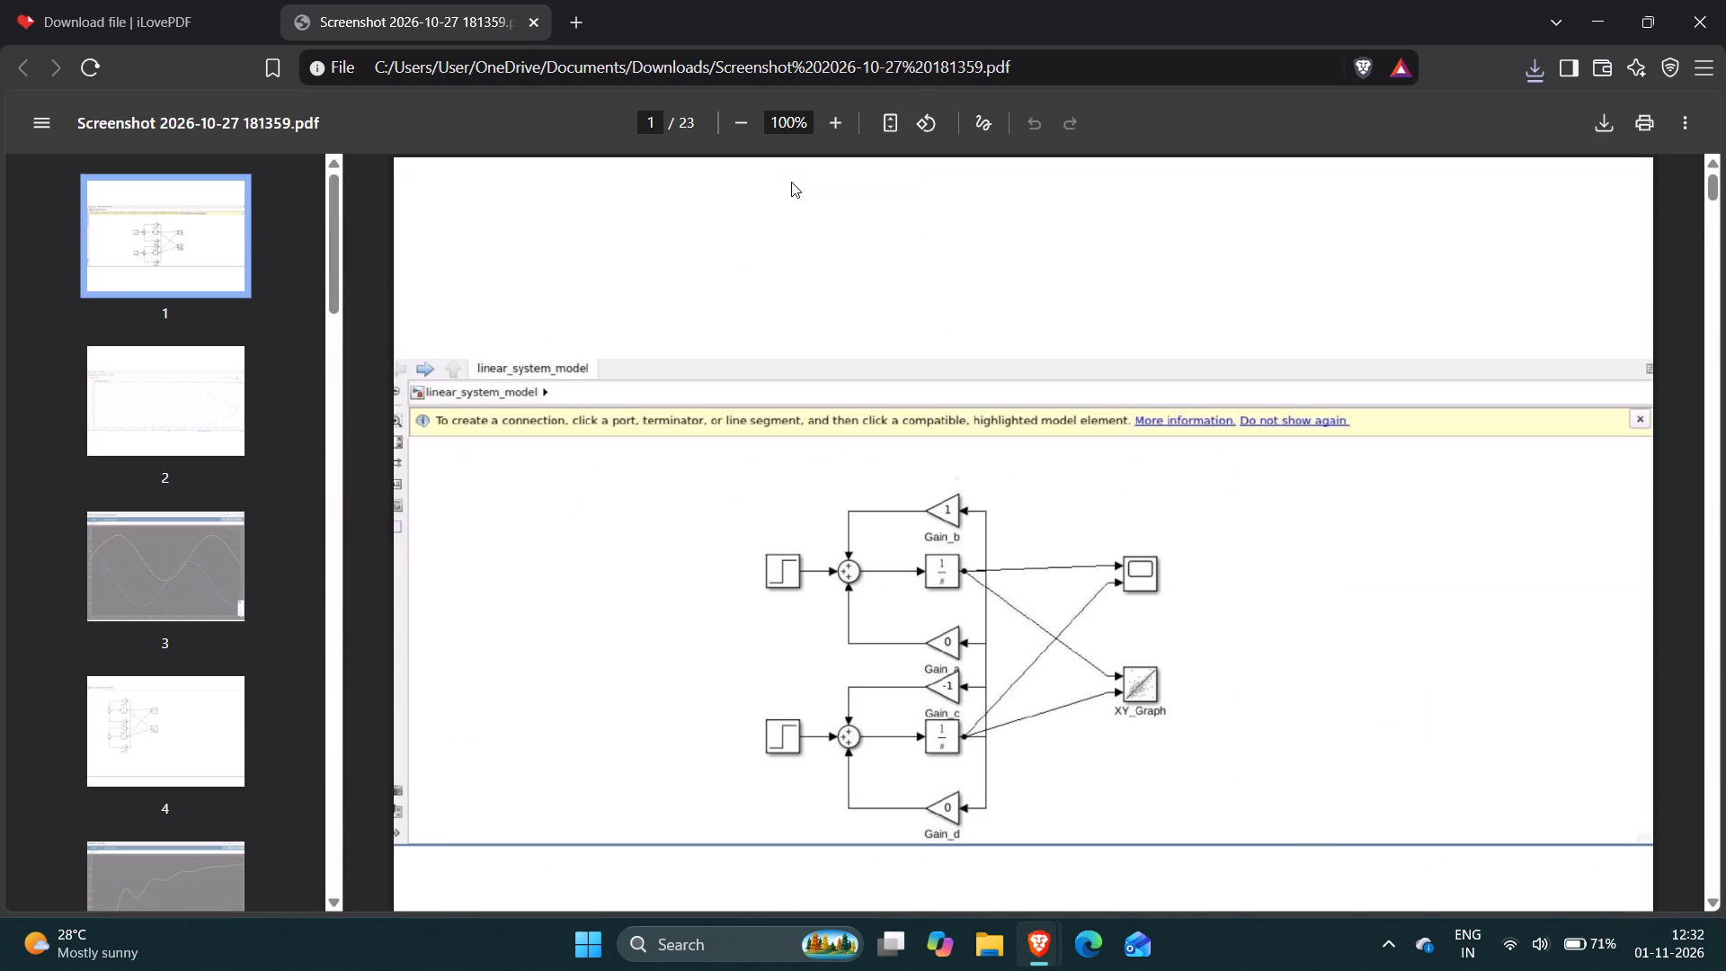
scroll(1120, 334, down, 1)
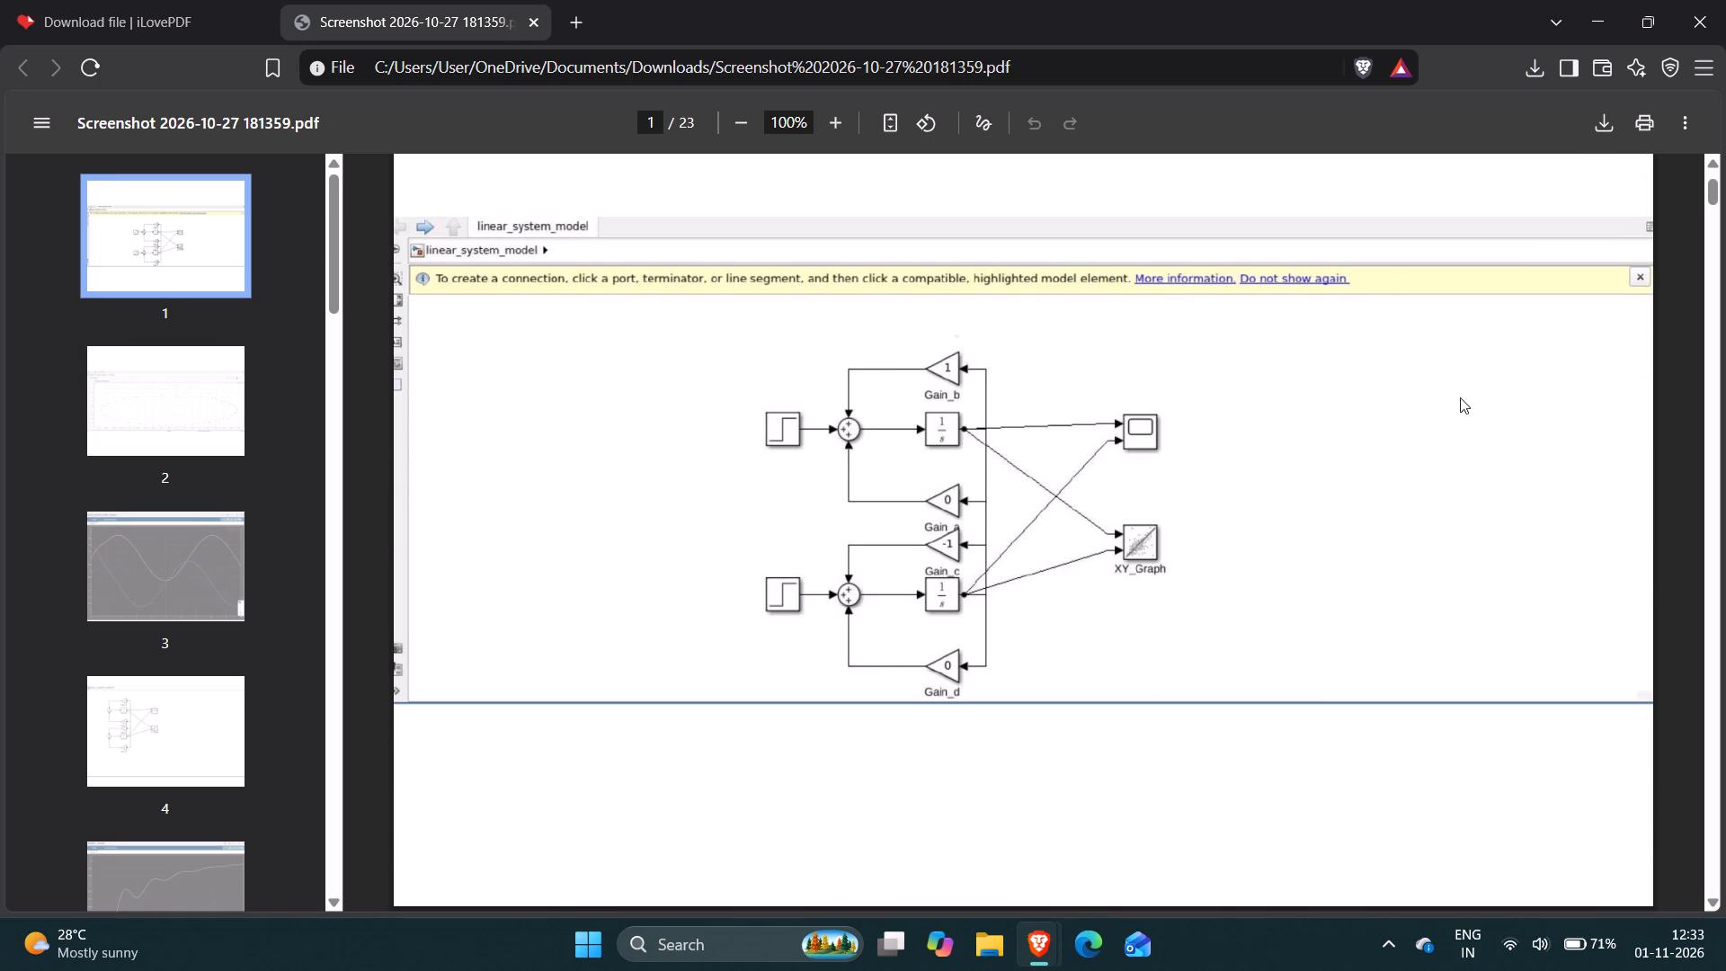
Close the browser window with the PDF and the converter page.
click(1684, 111)
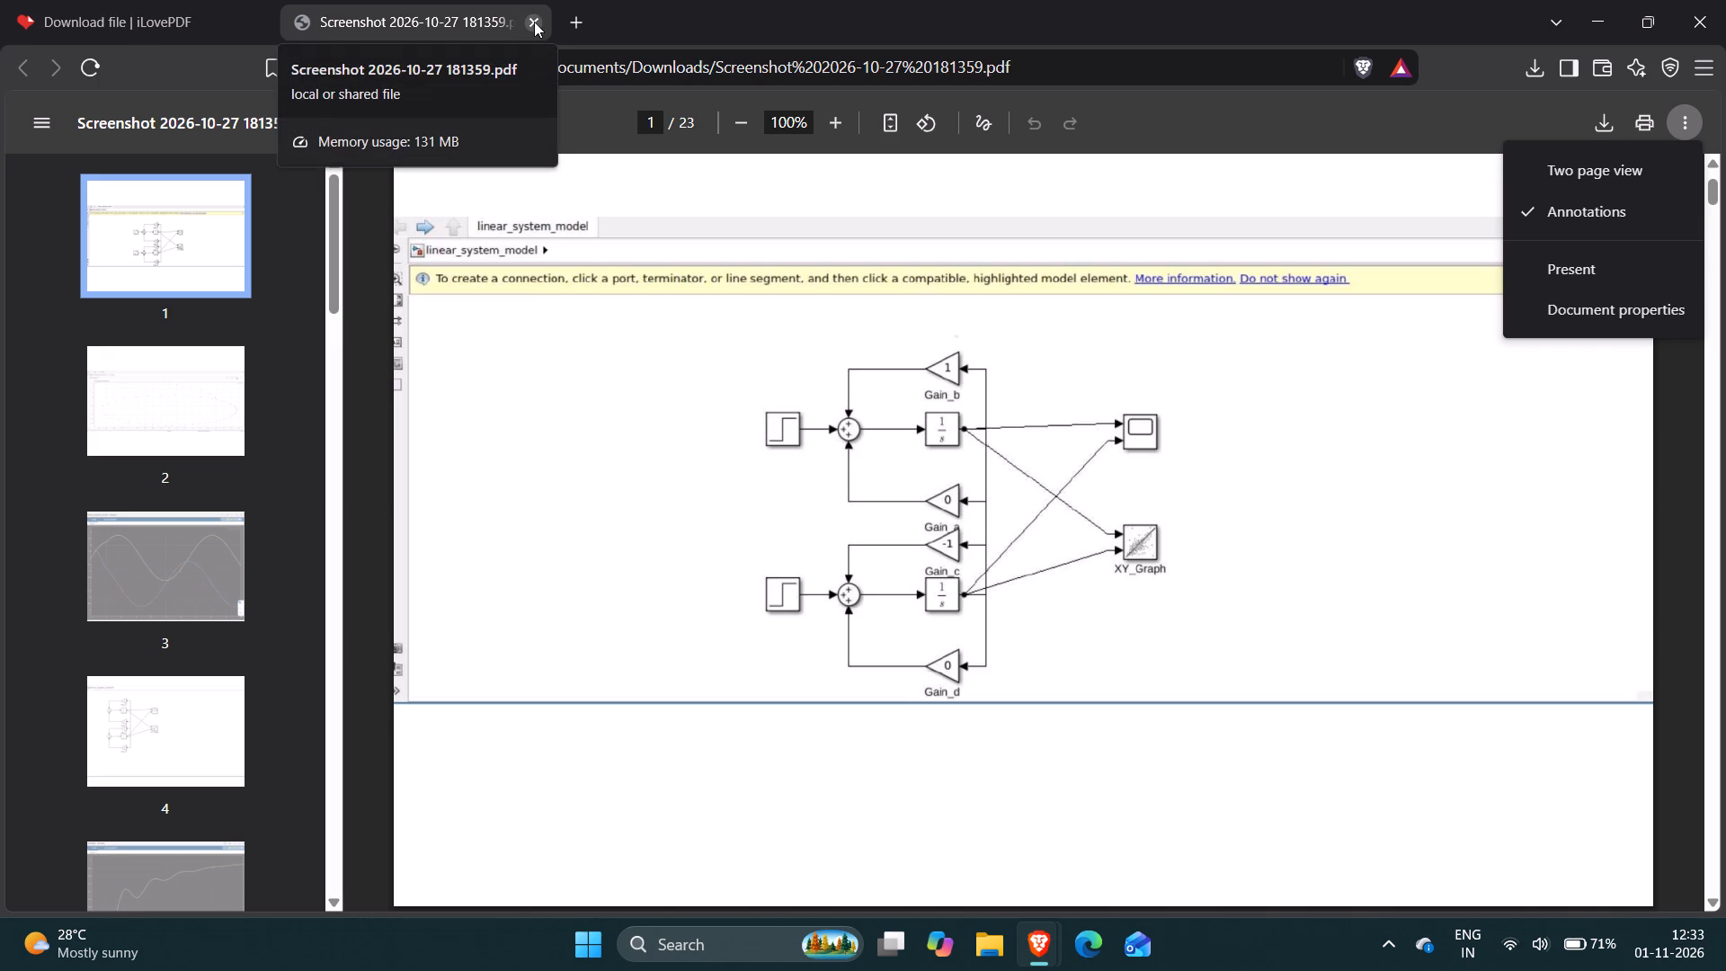
click(1691, 31)
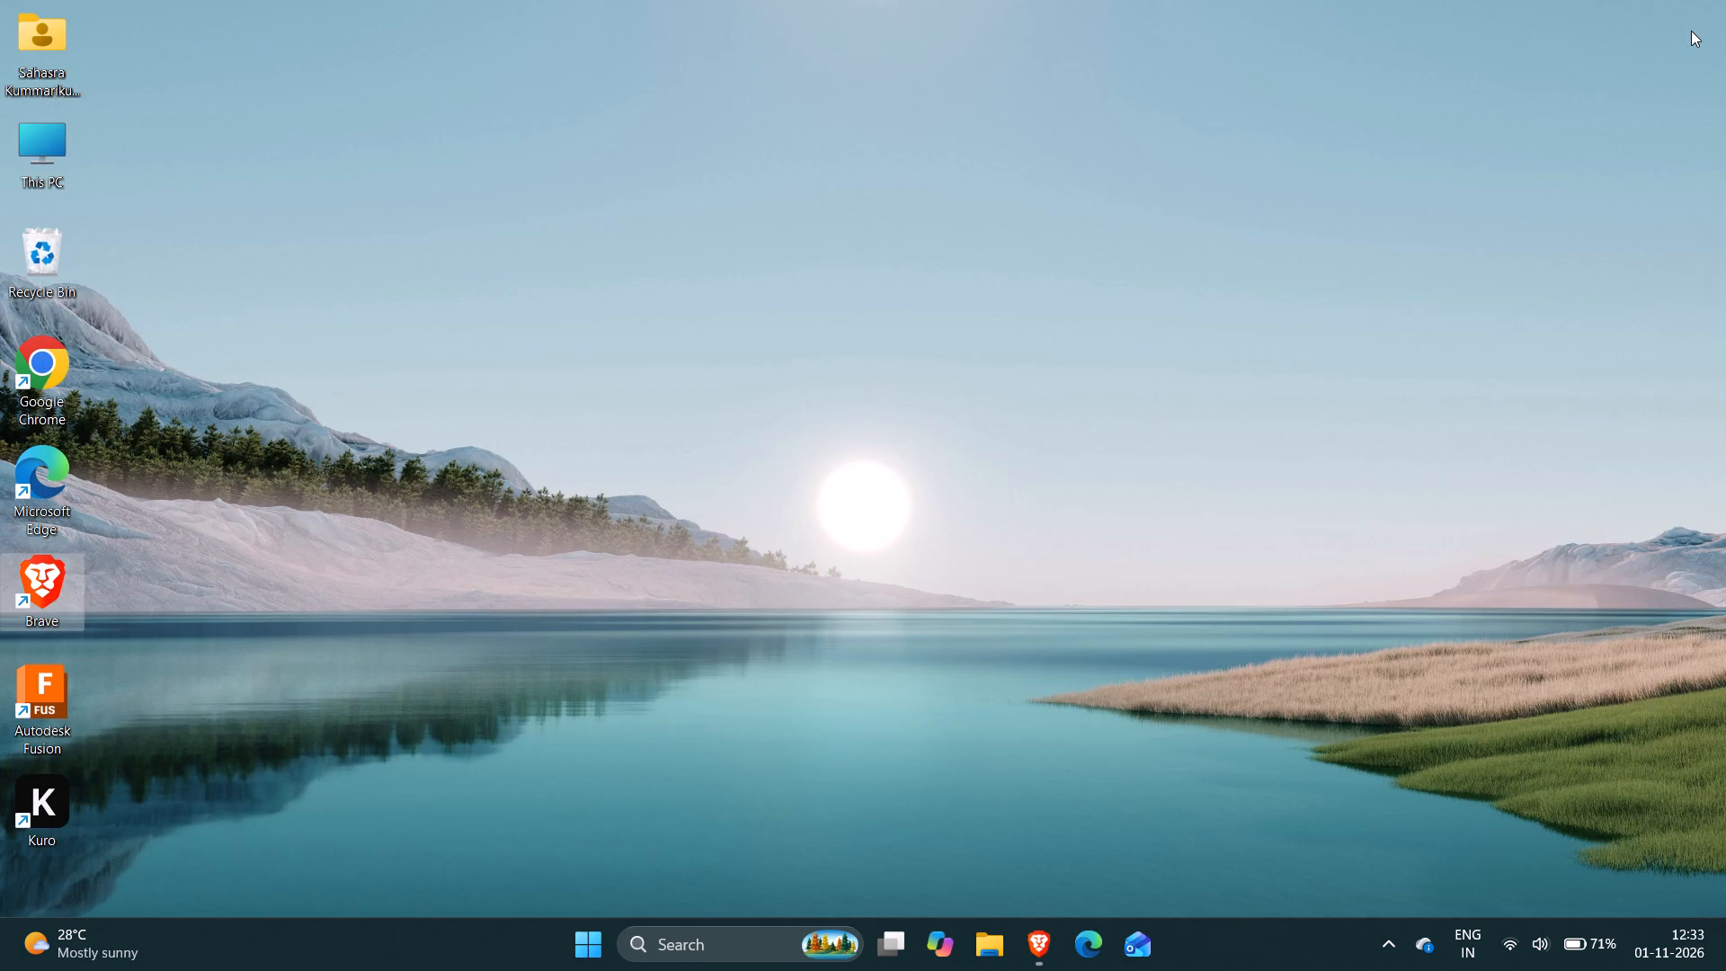
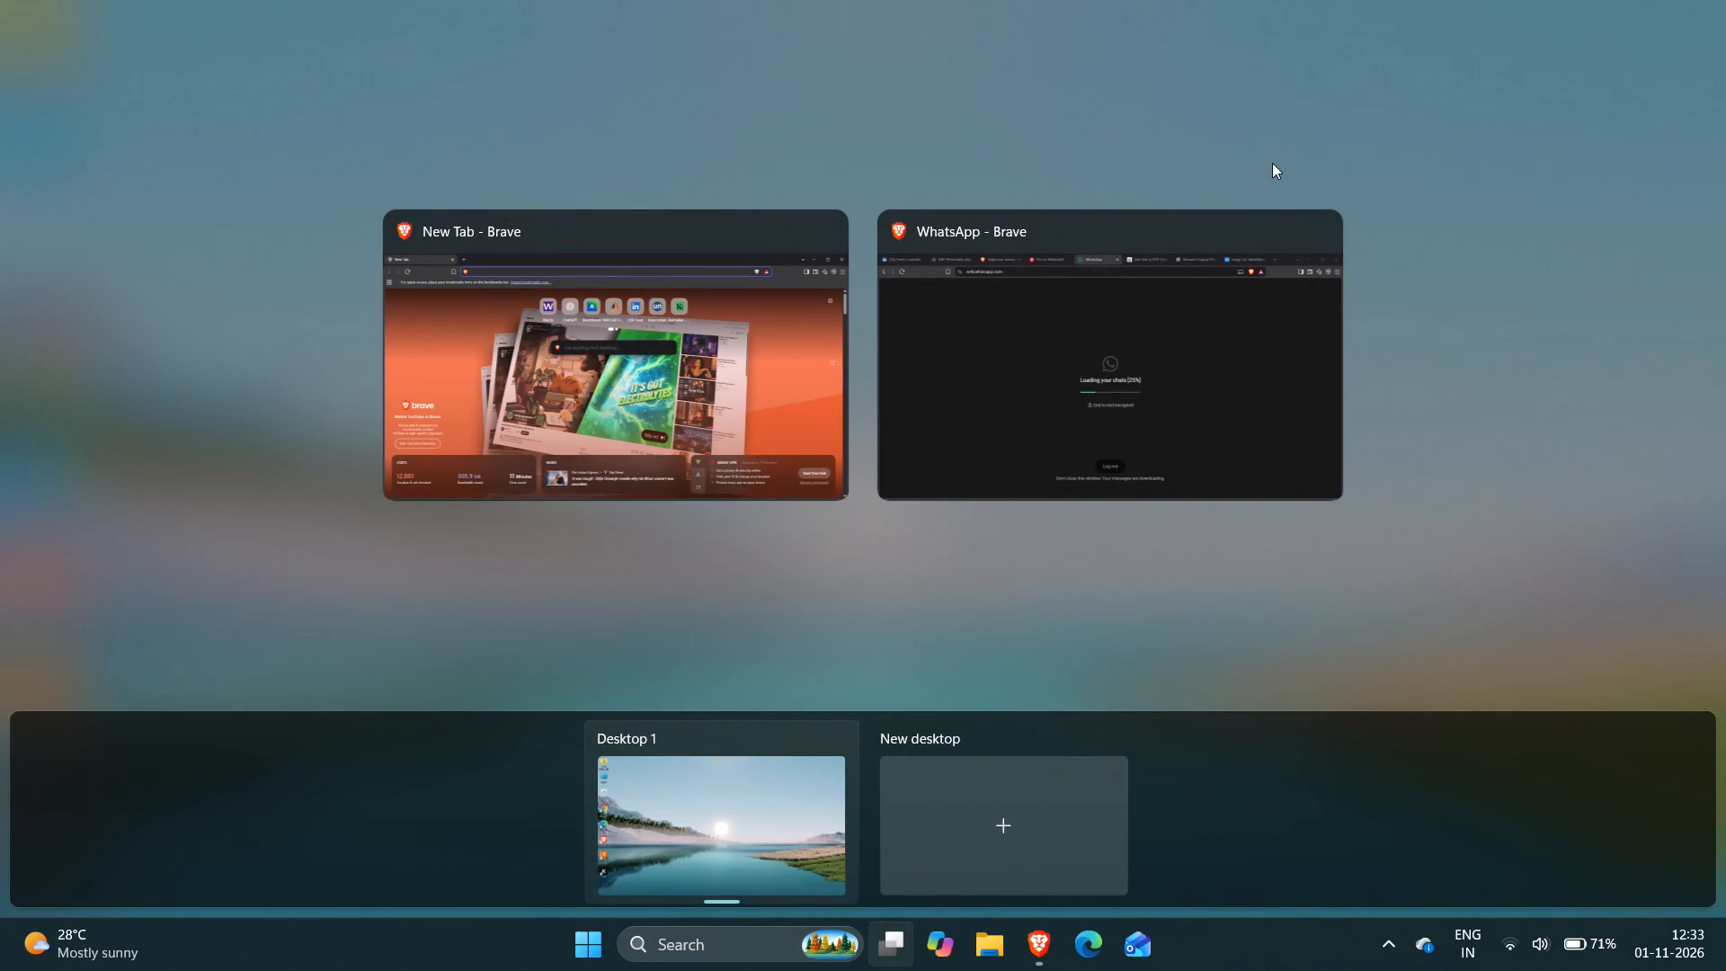
Switch to the Brave new-tab window, search the web for "pdf to word", and open iLovePDF's PDF to Word converter.
click(649, 350)
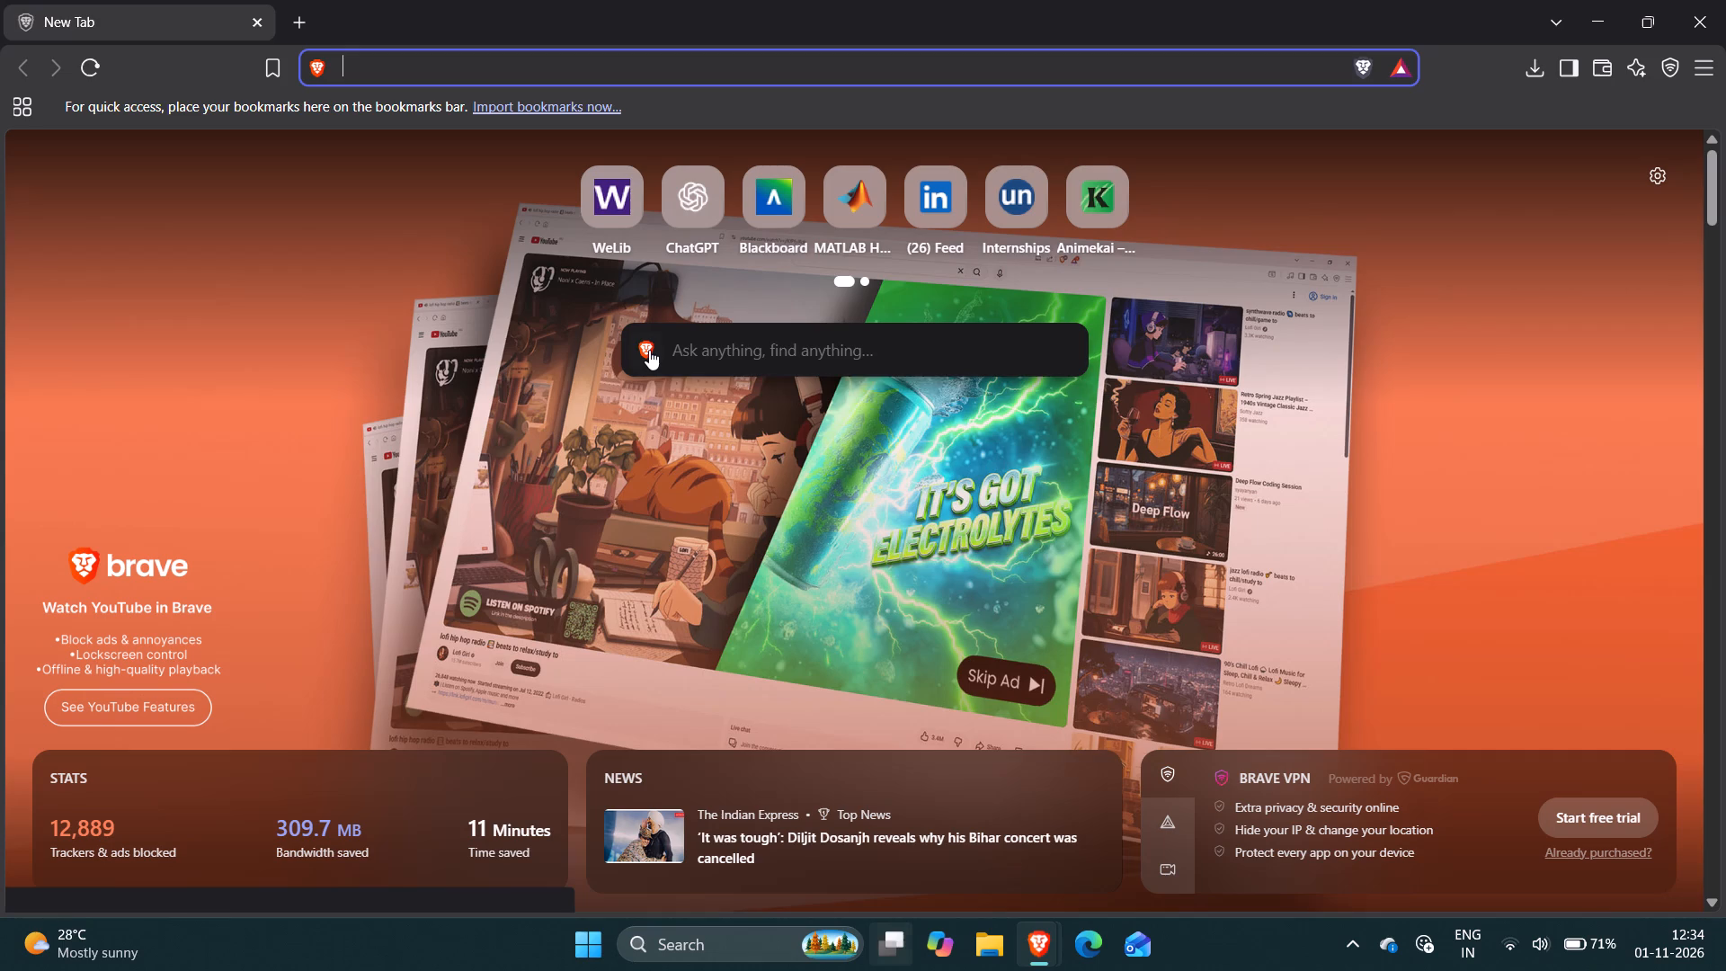
click(479, 68)
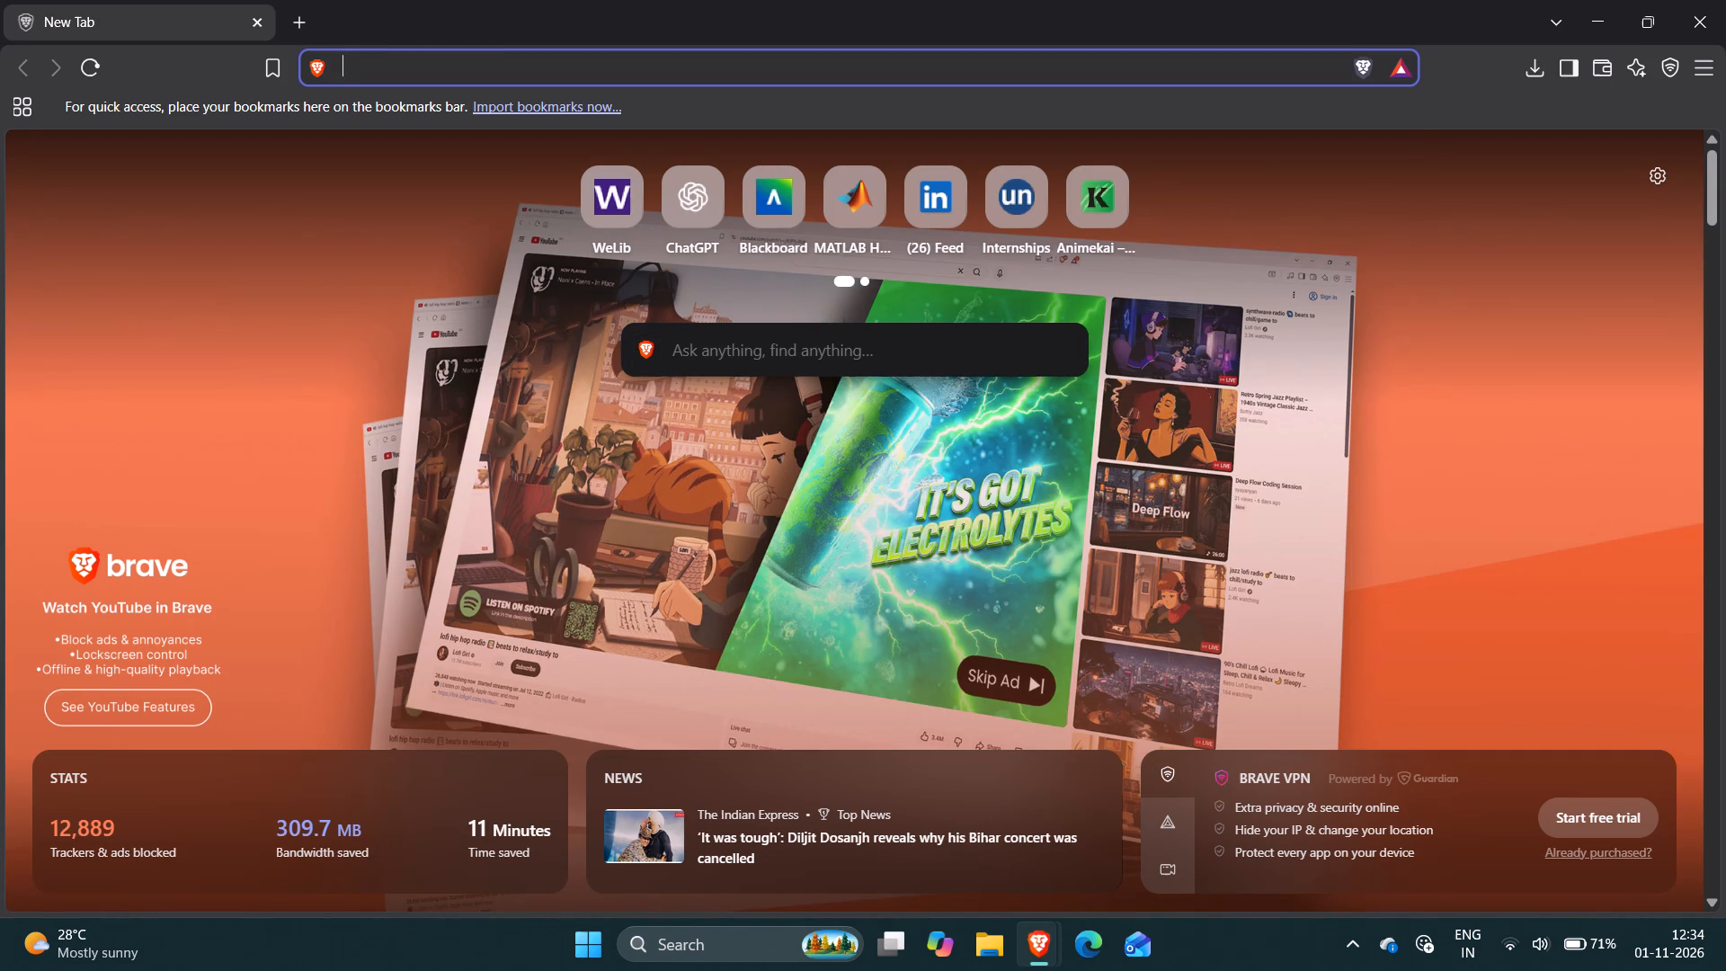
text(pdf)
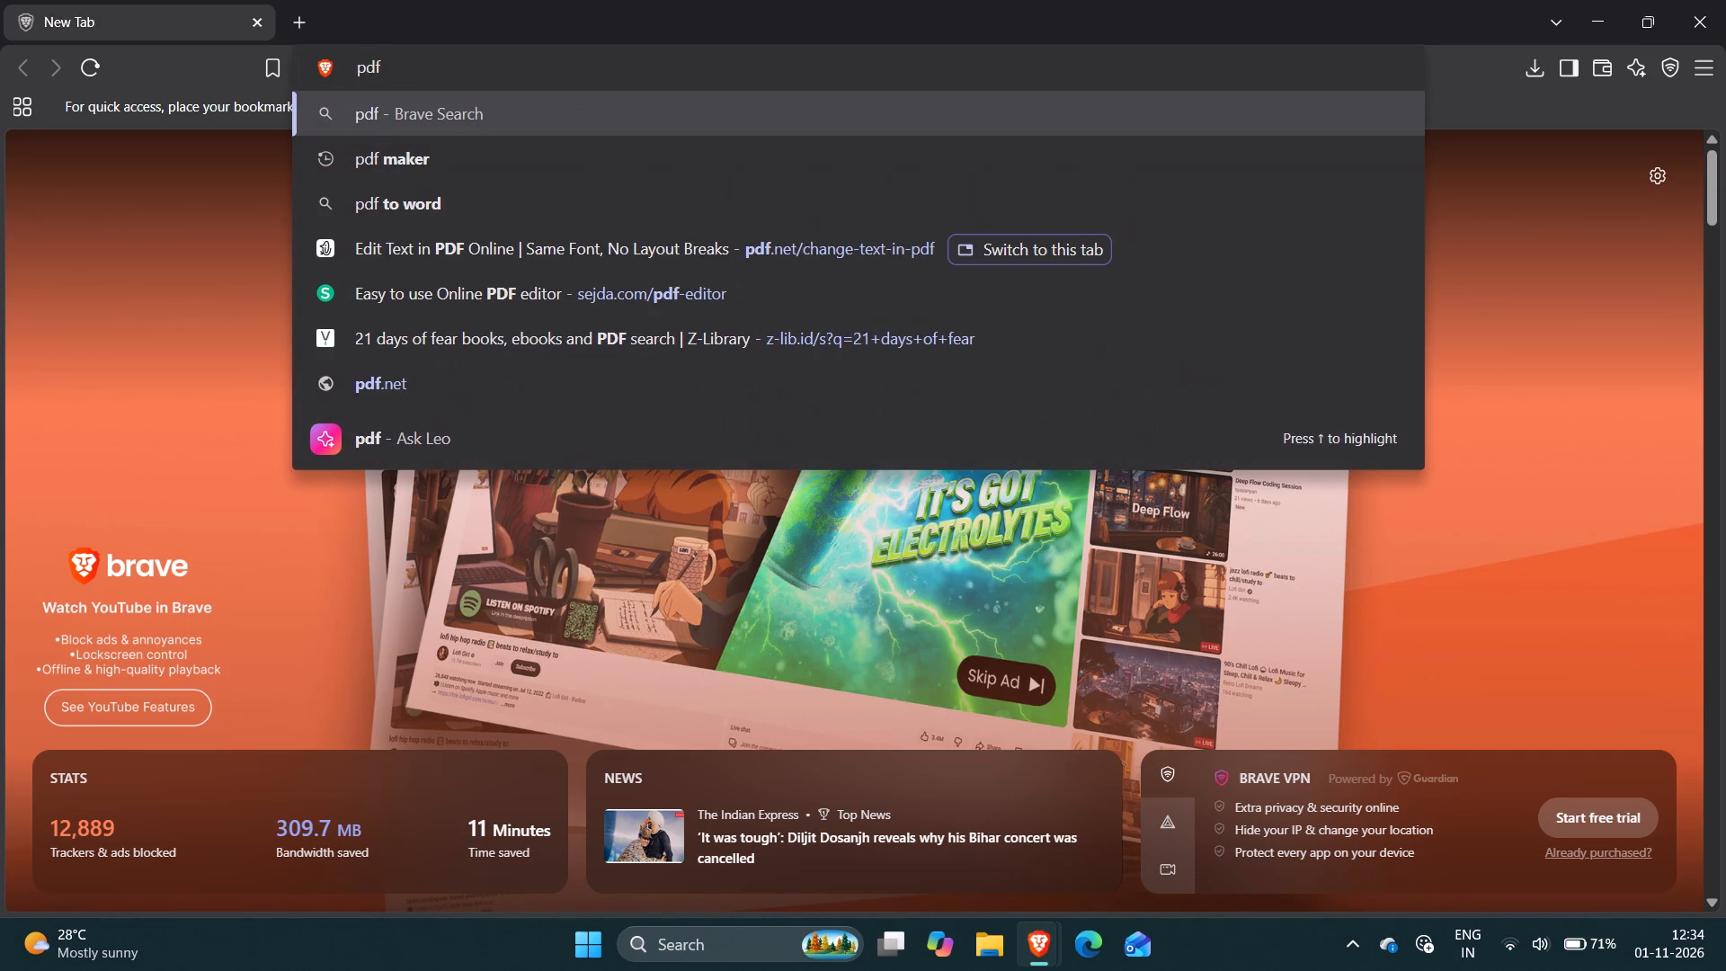
click(433, 186)
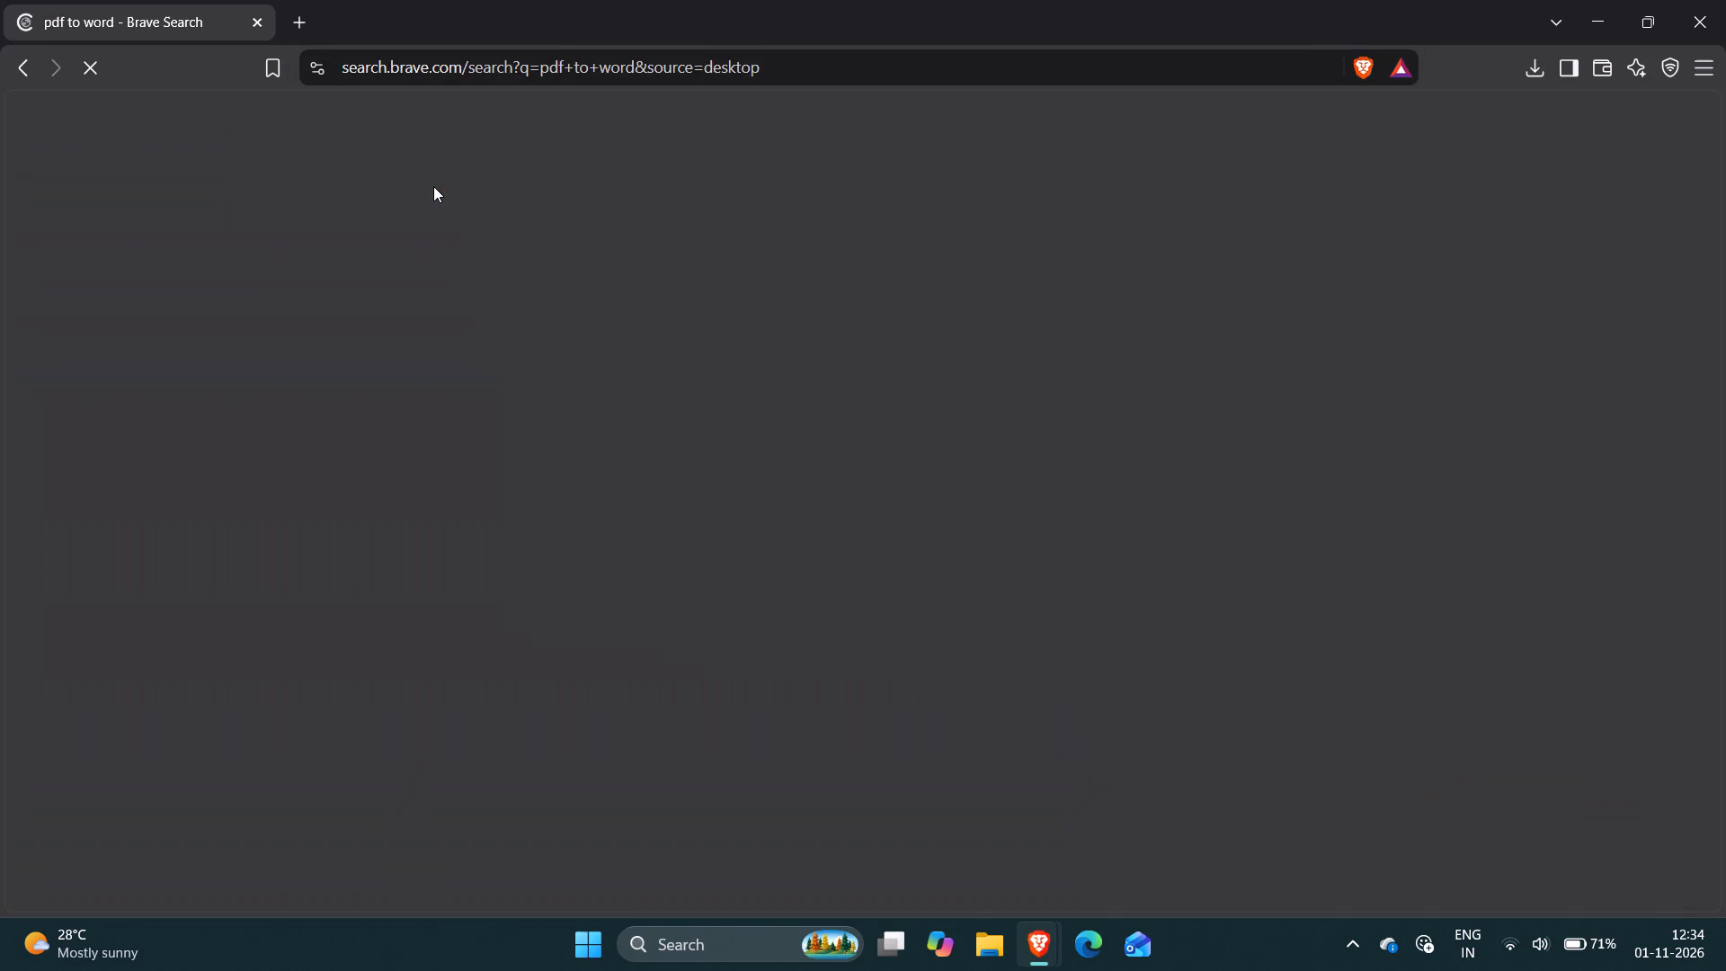
click(444, 301)
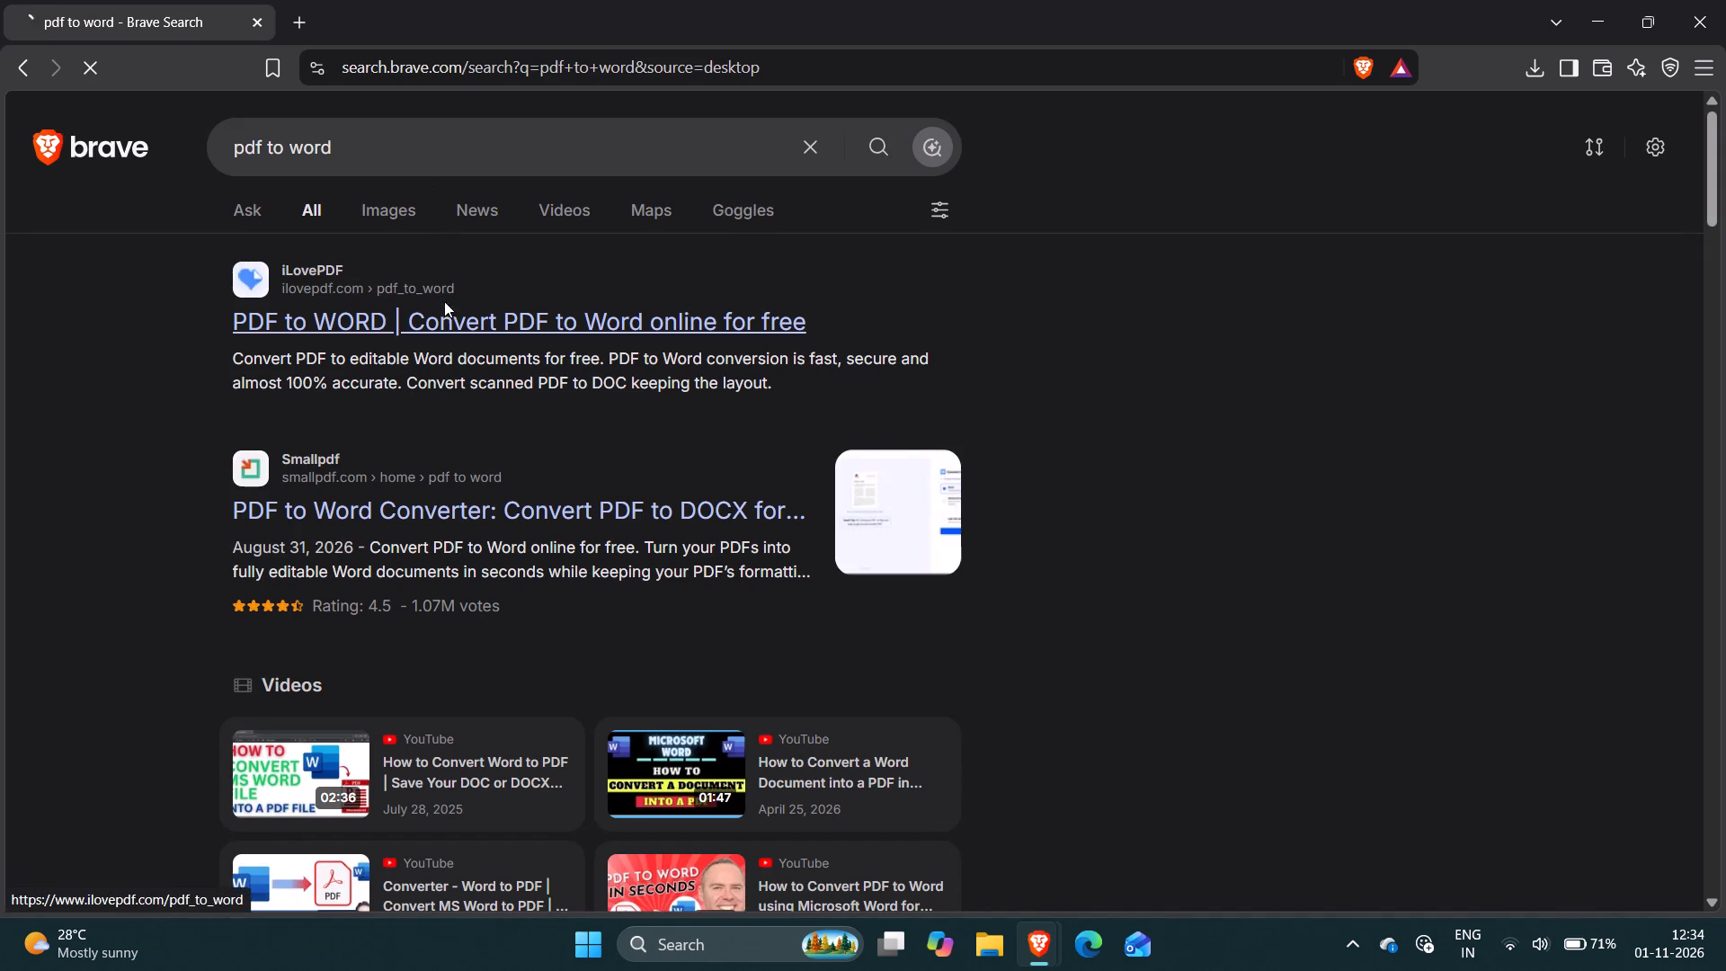
Start selecting a PDF file from the computer for the PDF to Word conversion.
click(782, 408)
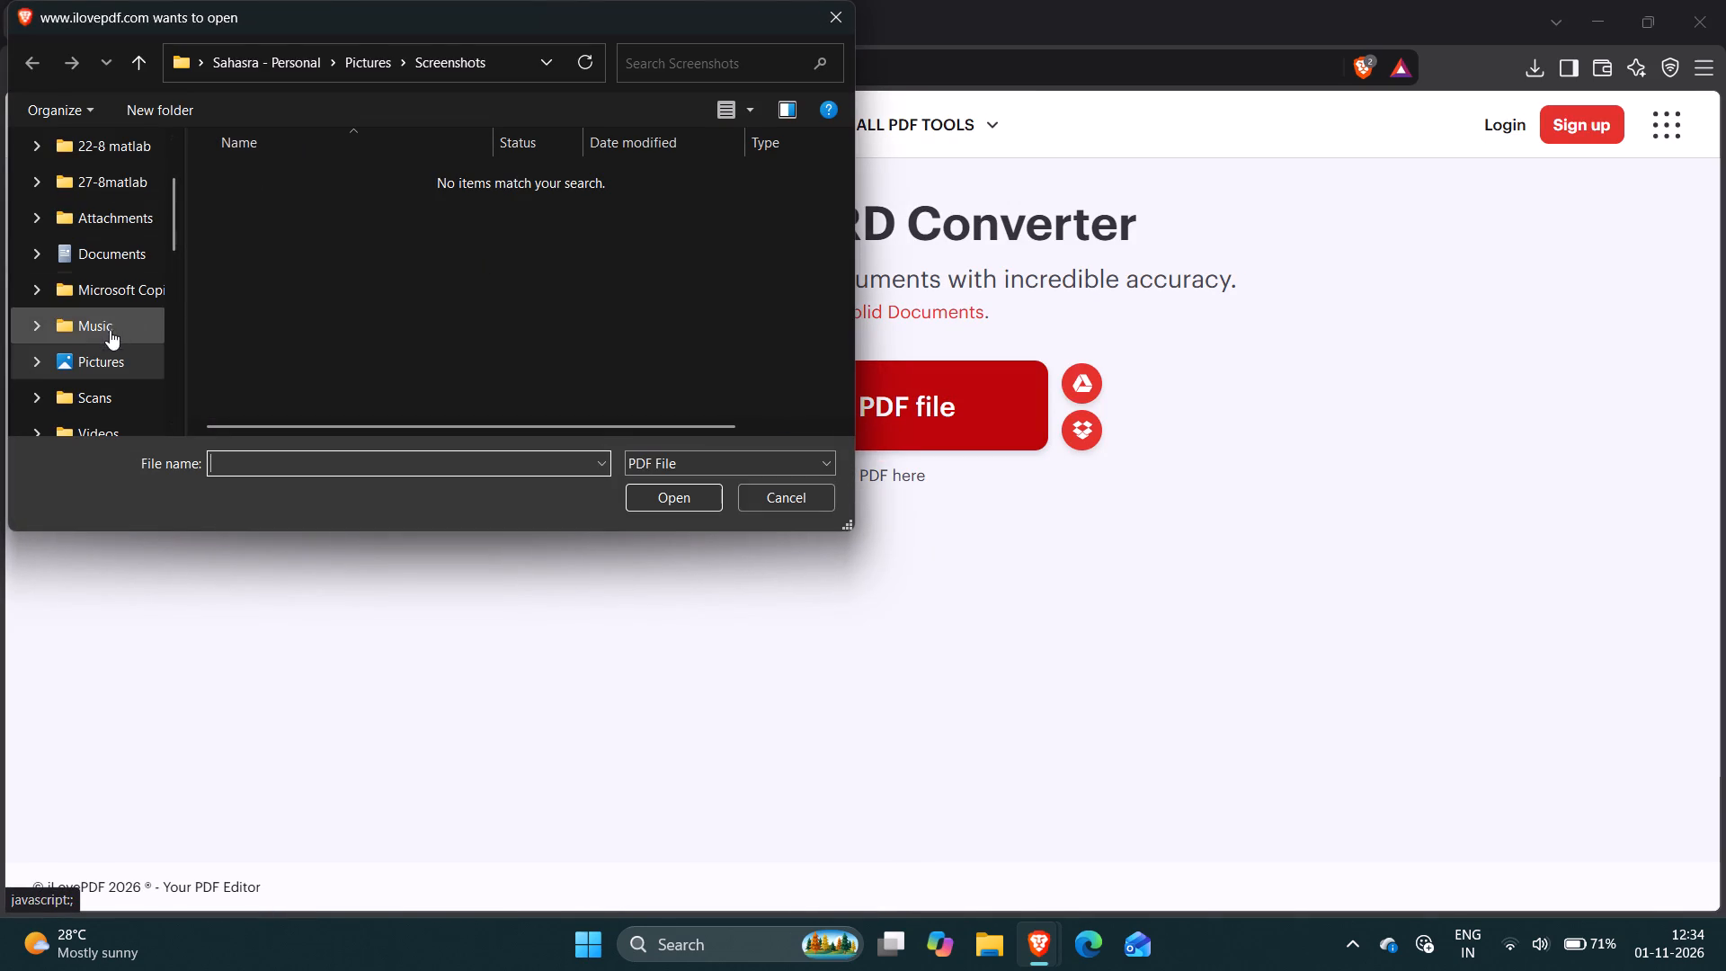
scroll(142, 148, up, 12)
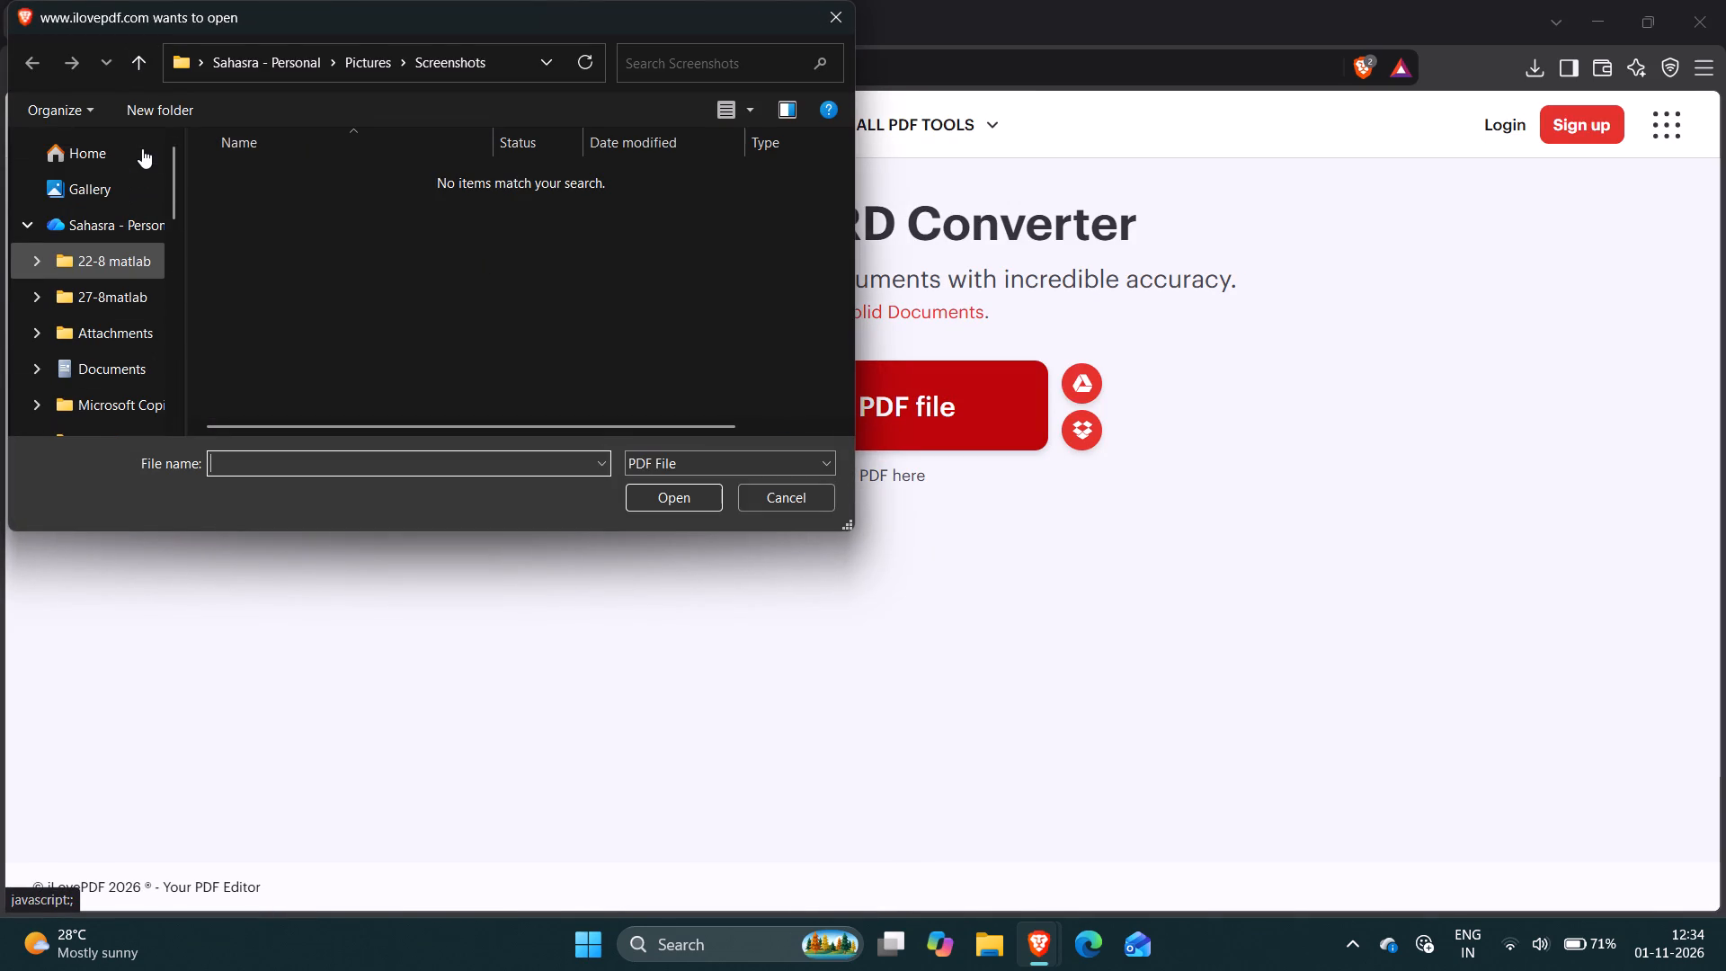
click(75, 152)
scroll(257, 236, down, 1)
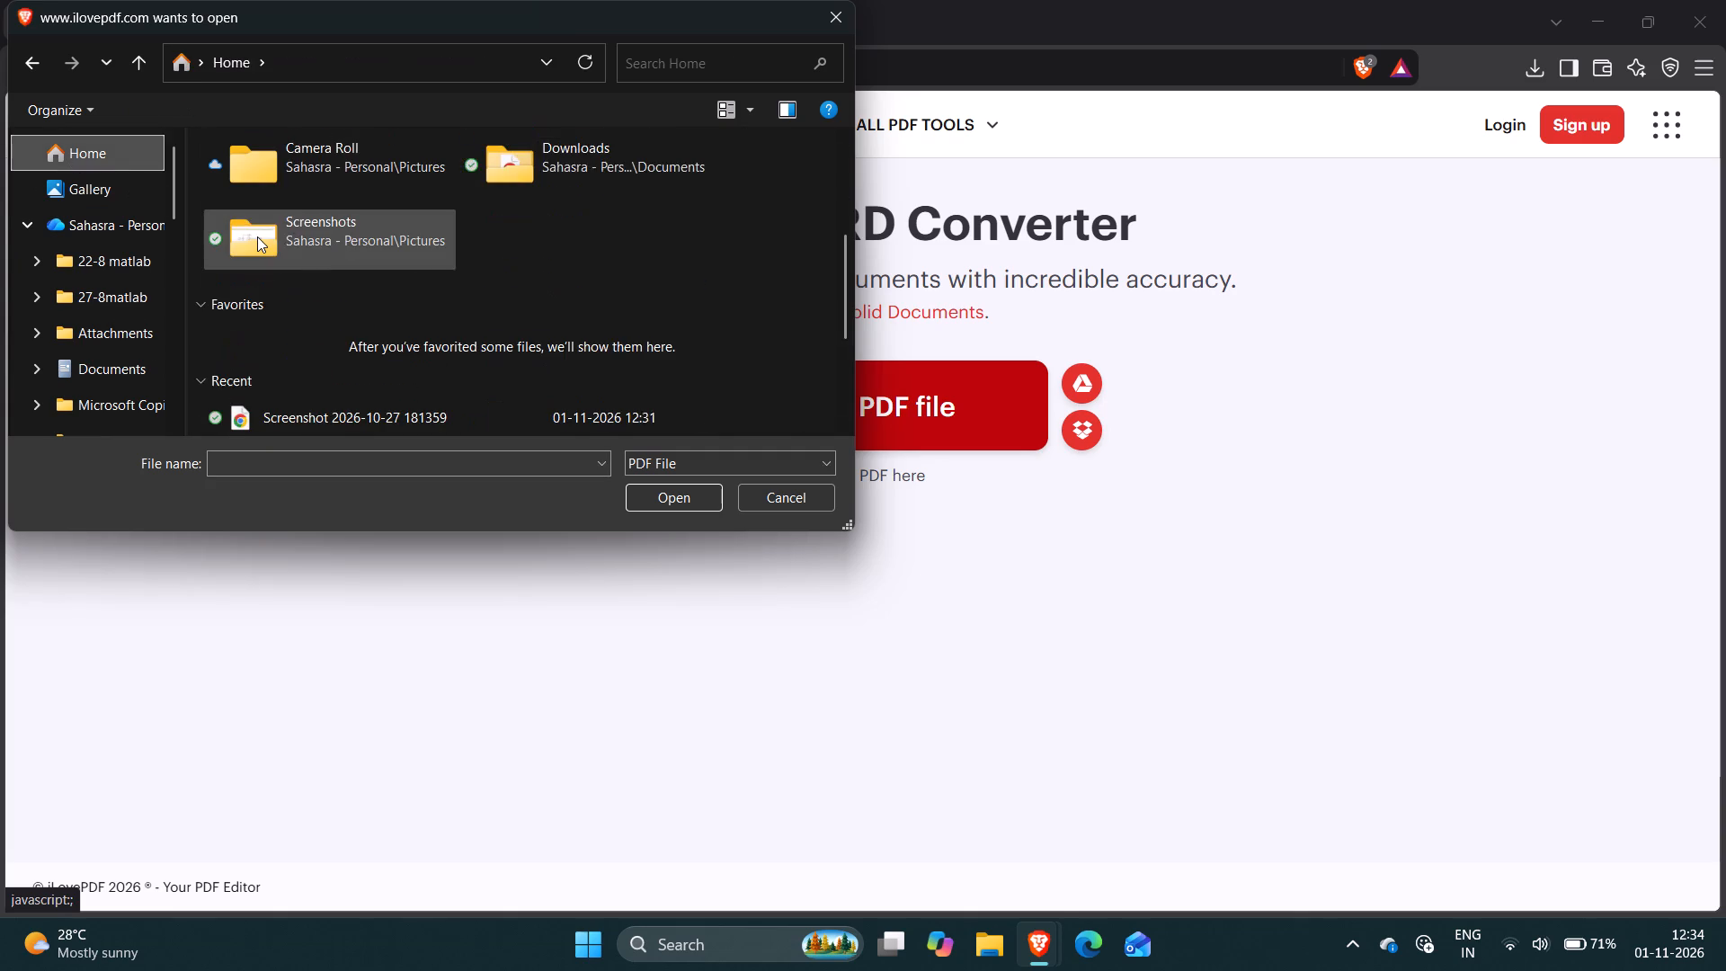
scroll(257, 236, down, 1)
click(320, 350)
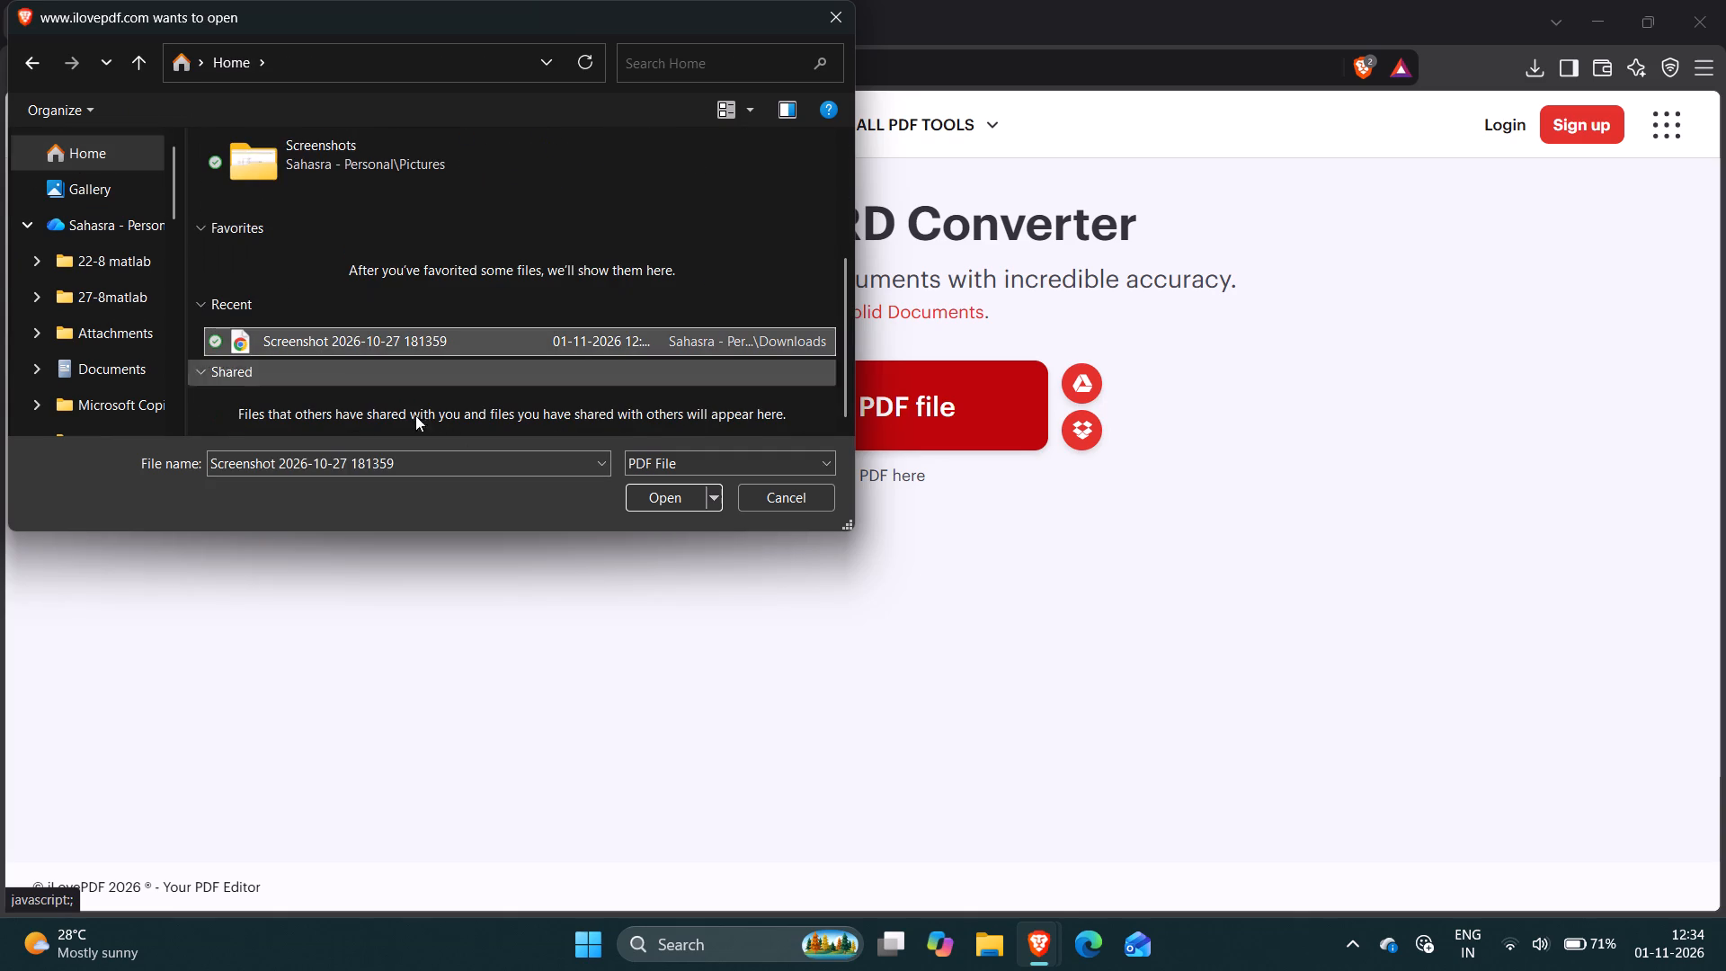
click(661, 499)
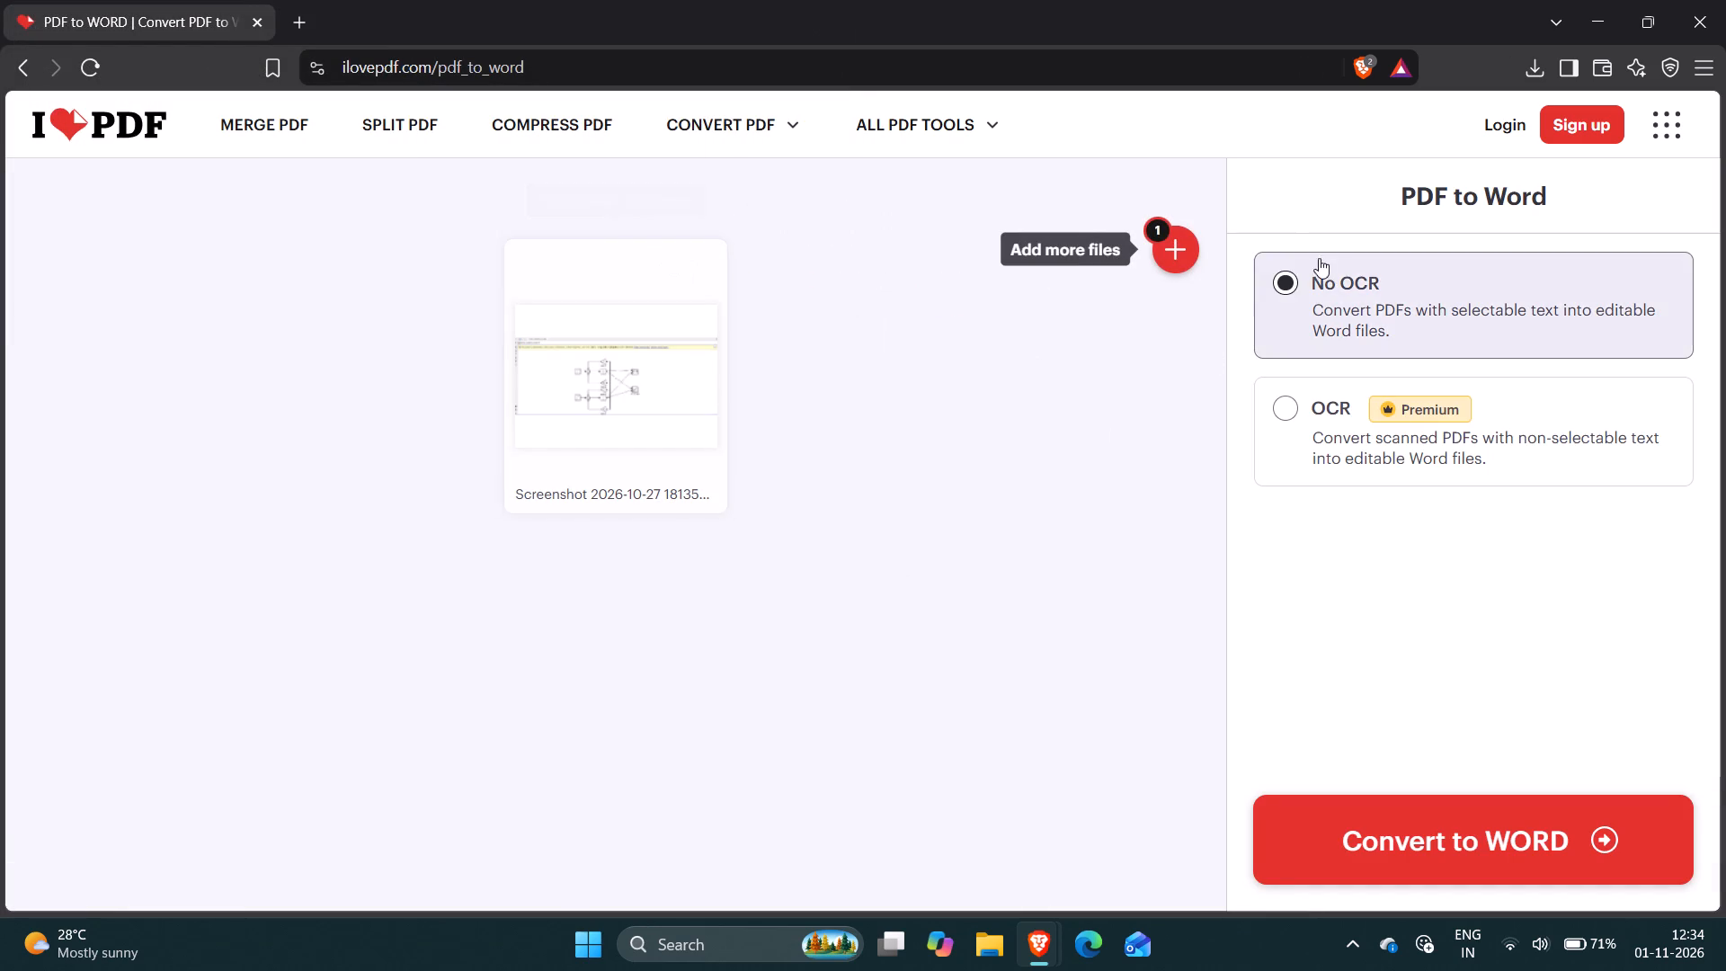
click(1392, 811)
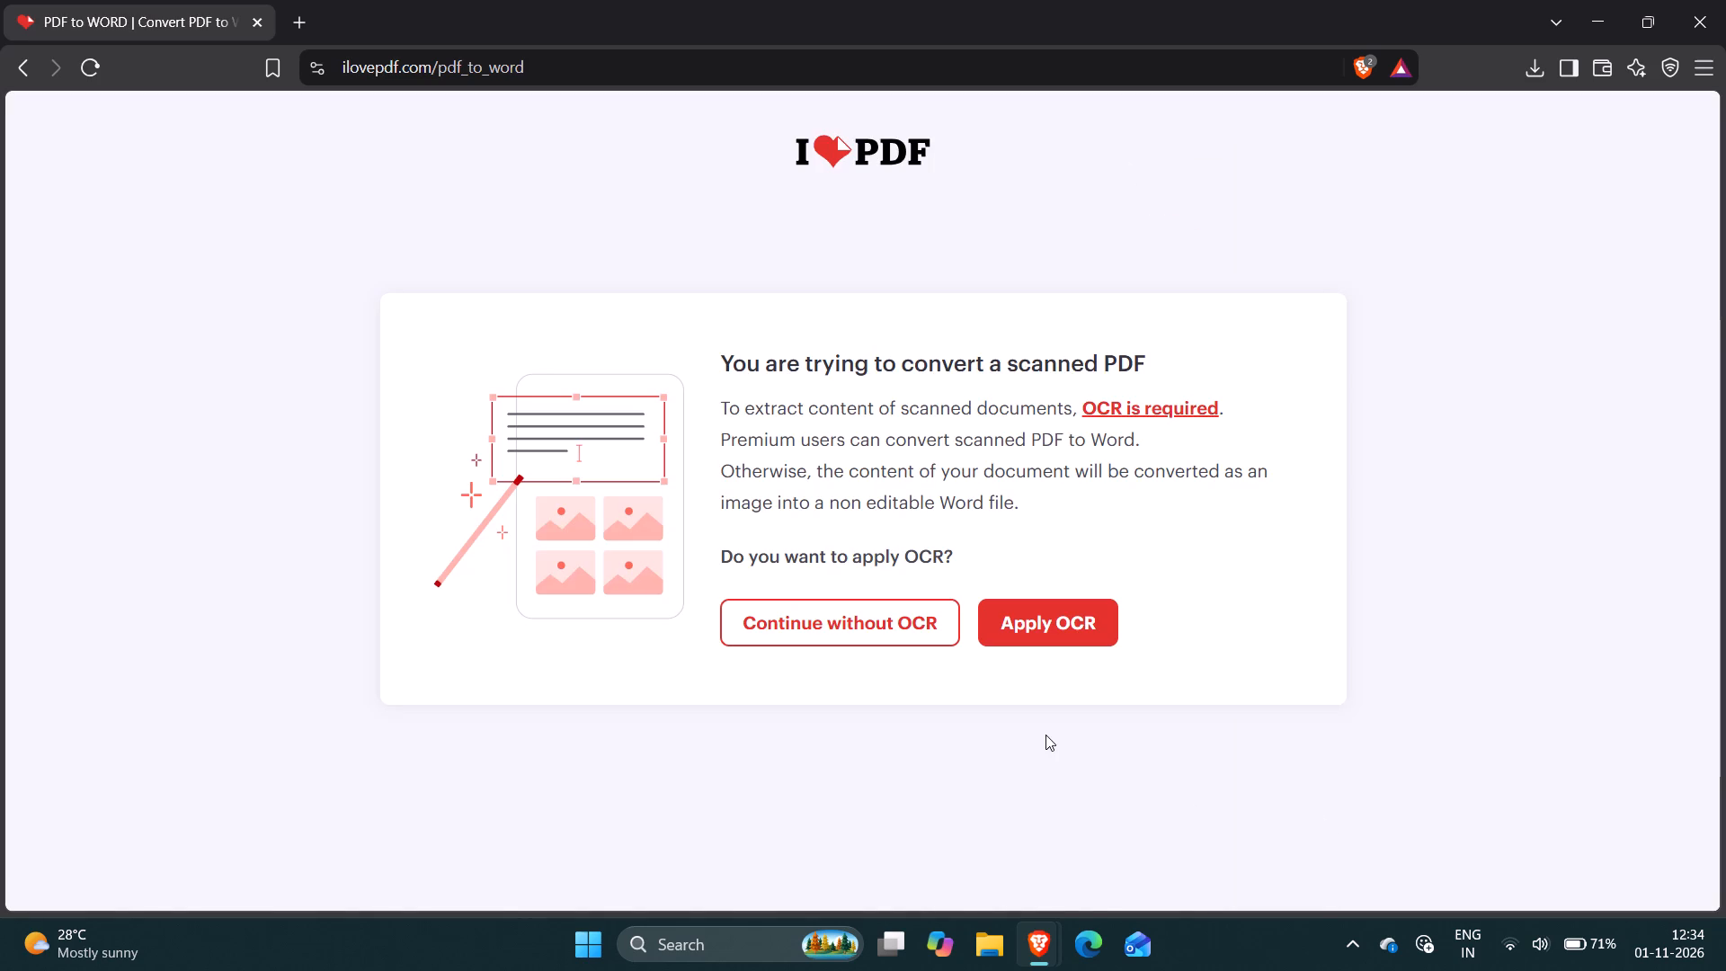
click(1040, 628)
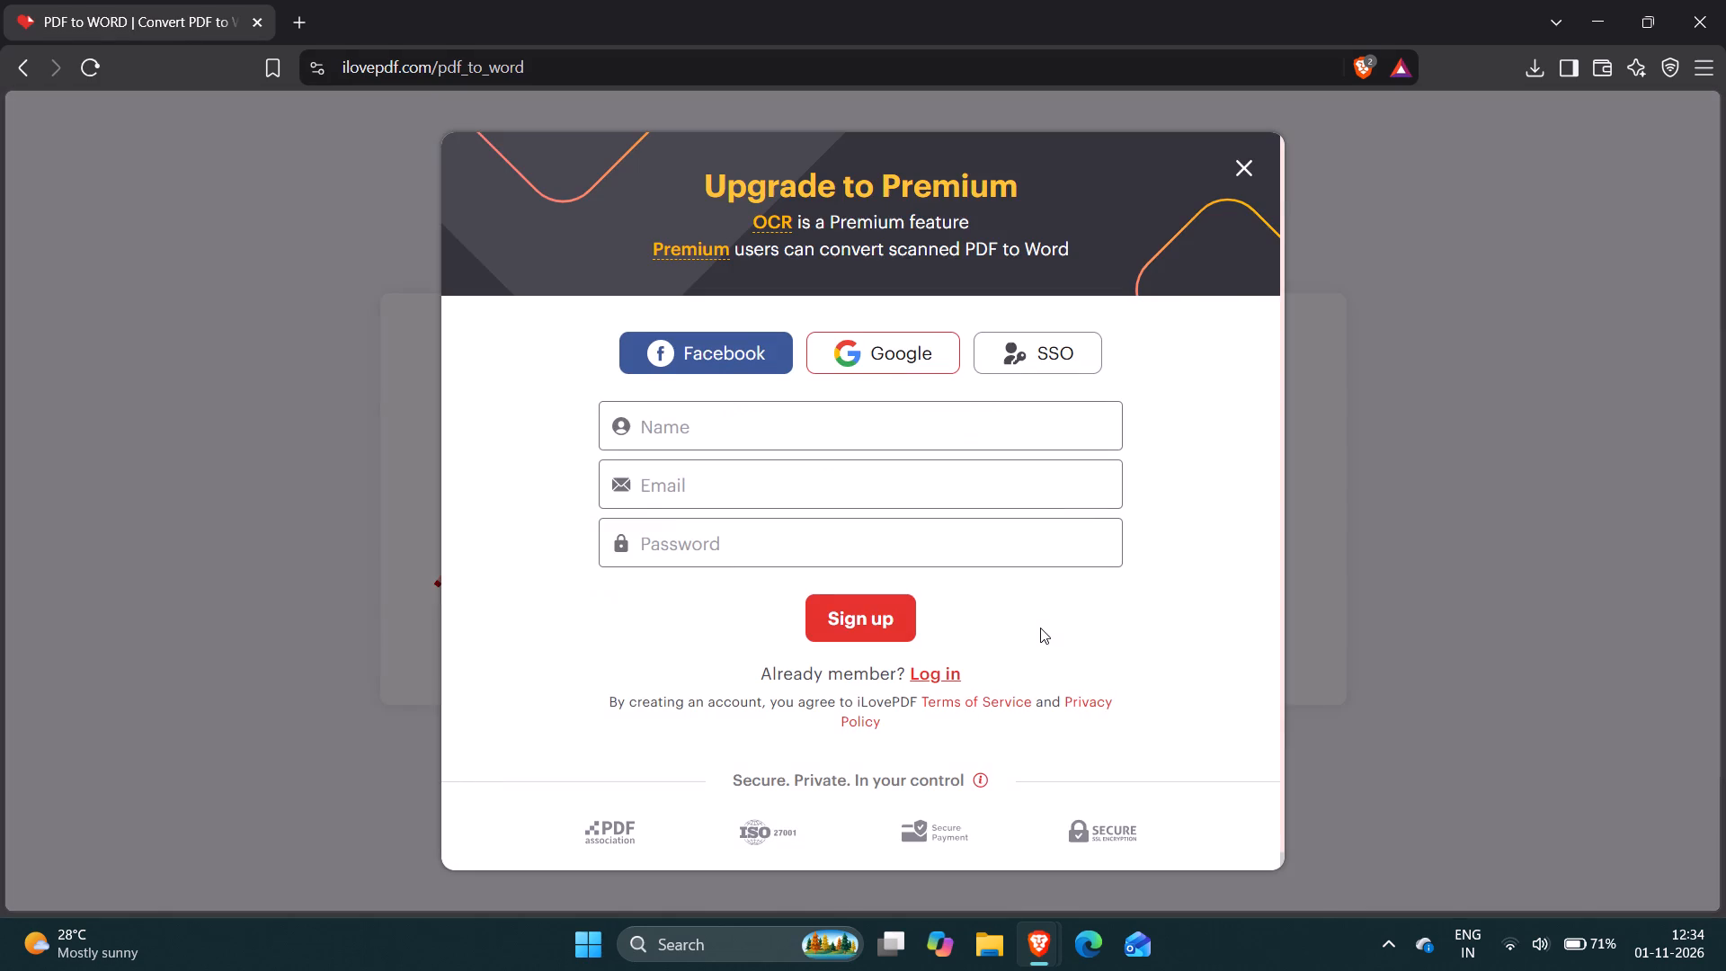
click(1247, 179)
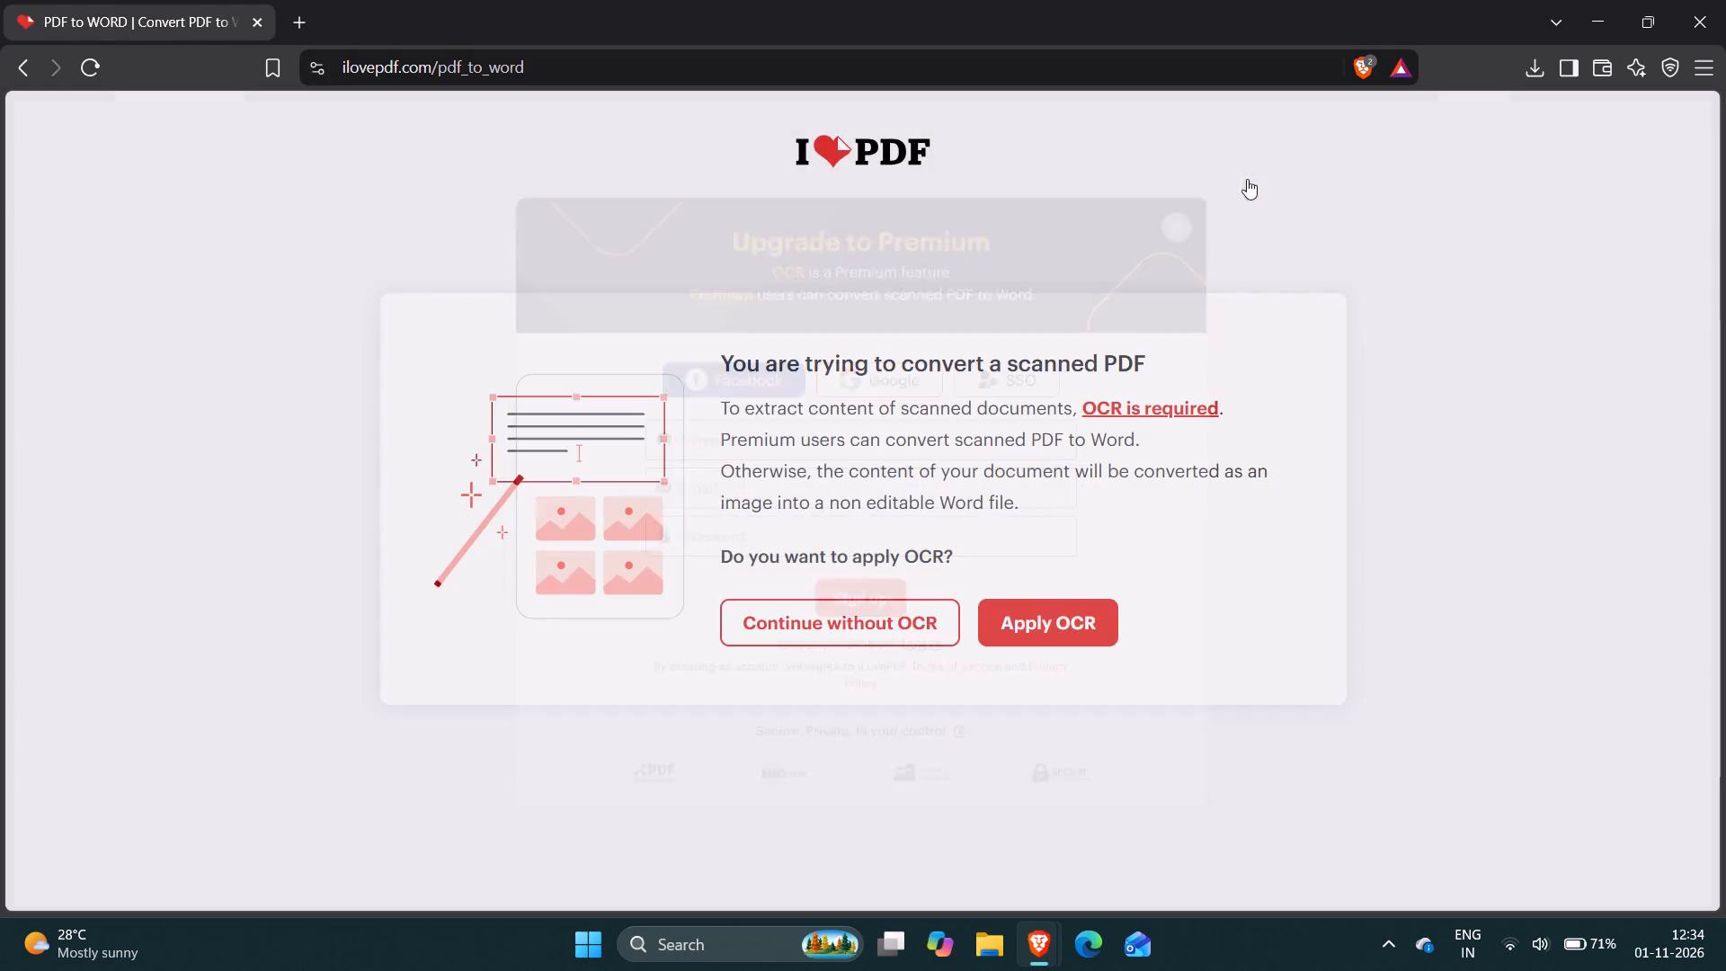
click(837, 611)
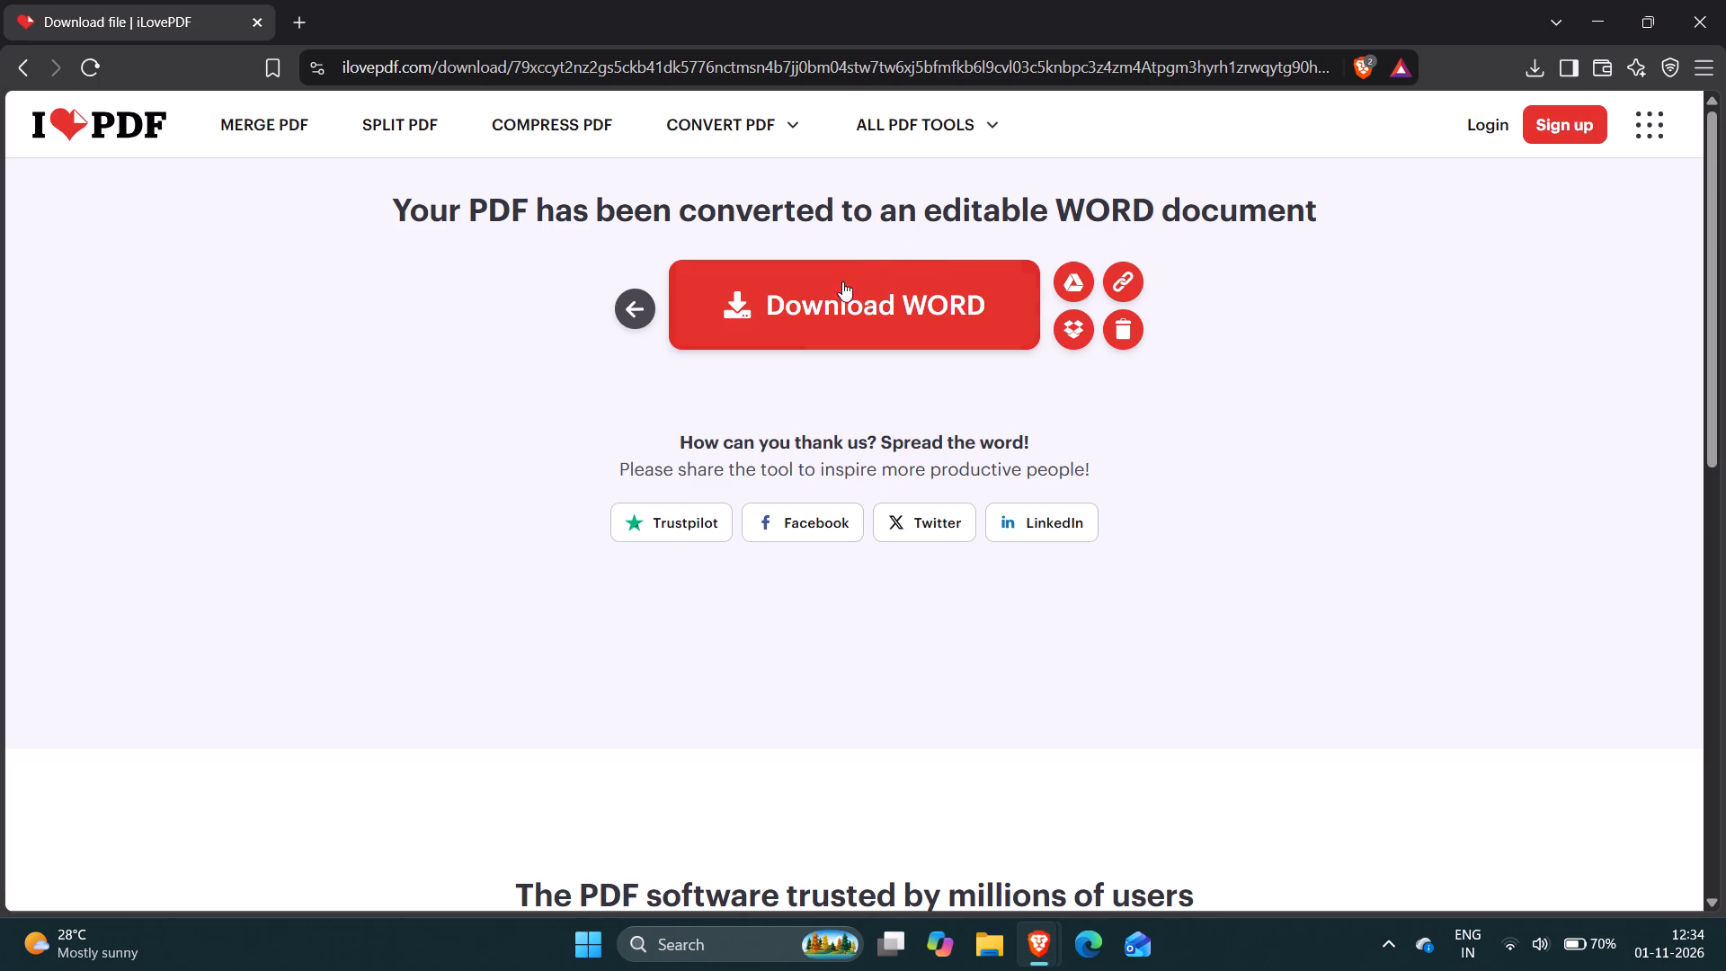
click(814, 343)
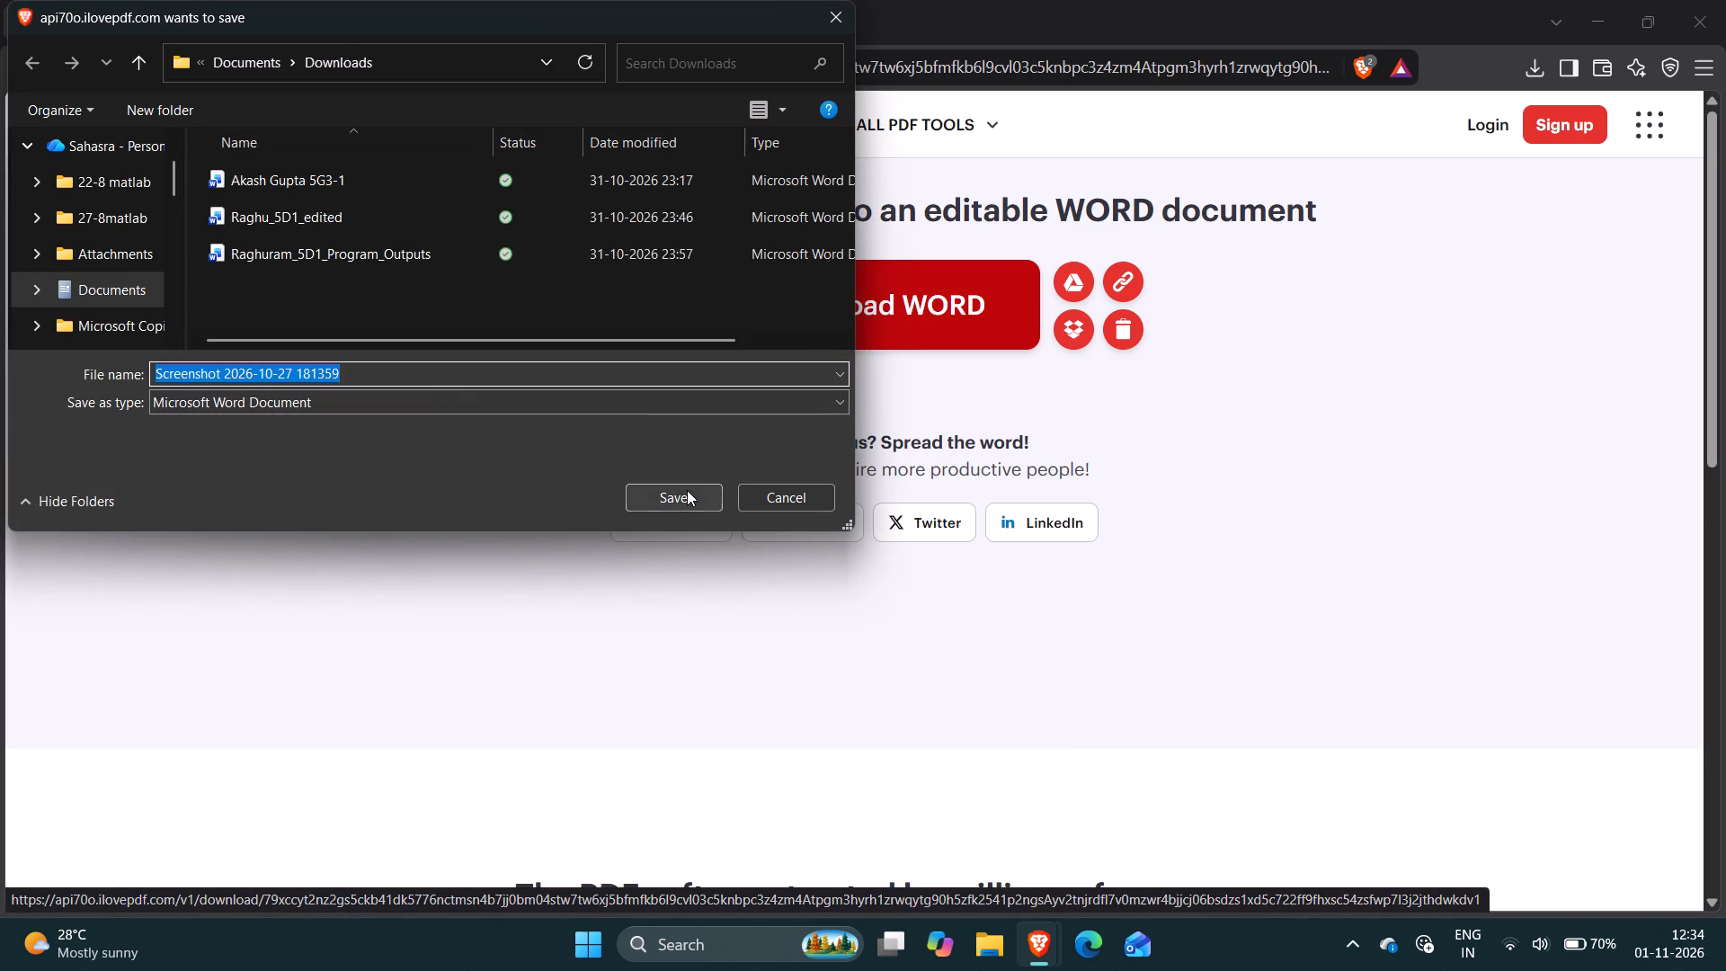
click(687, 490)
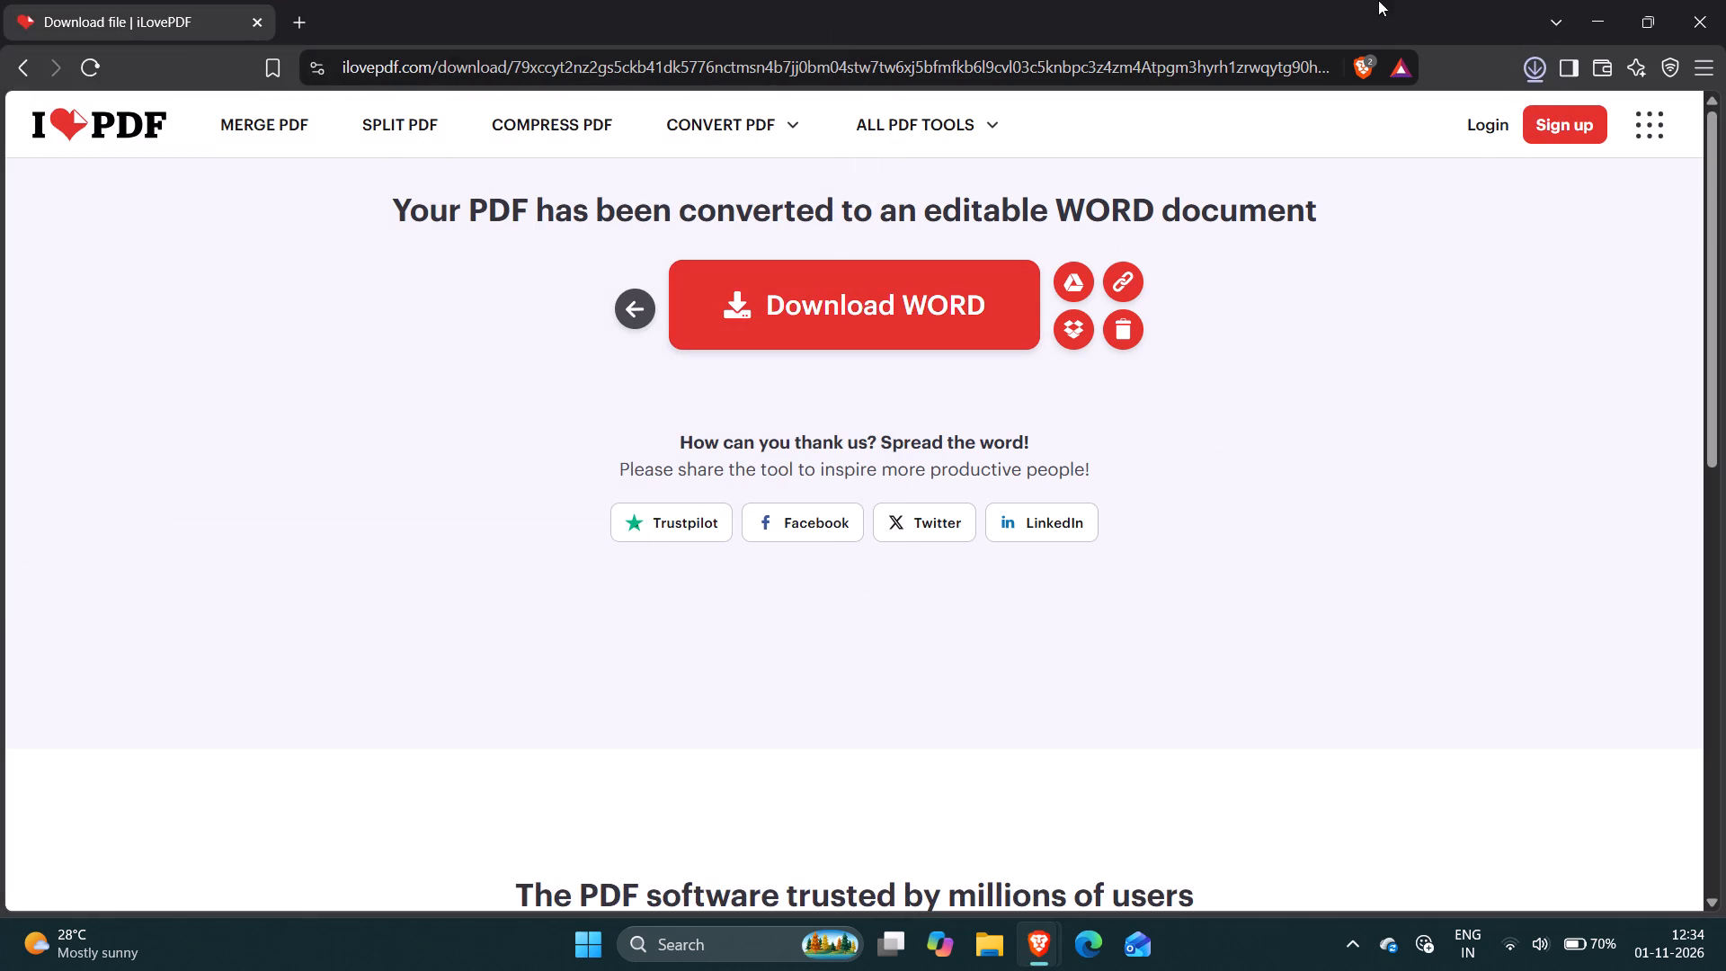
Open the downloaded Screenshot 2026-10-27 181359.docx in Word.
click(592, 938)
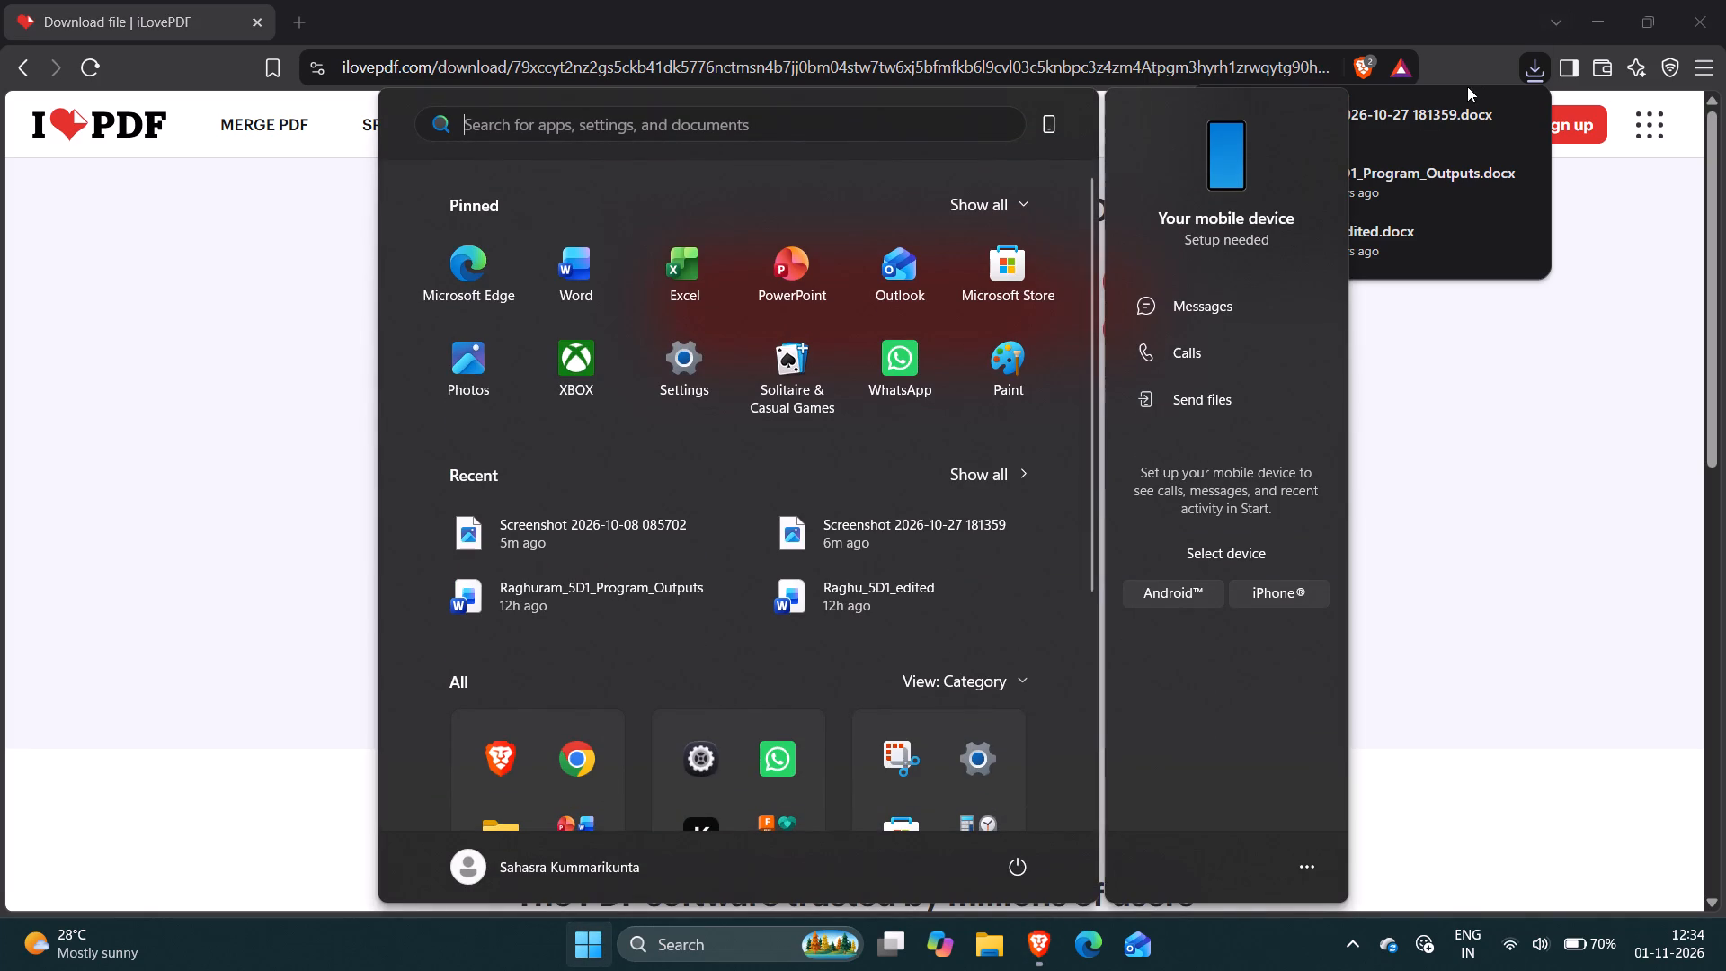
click(1400, 115)
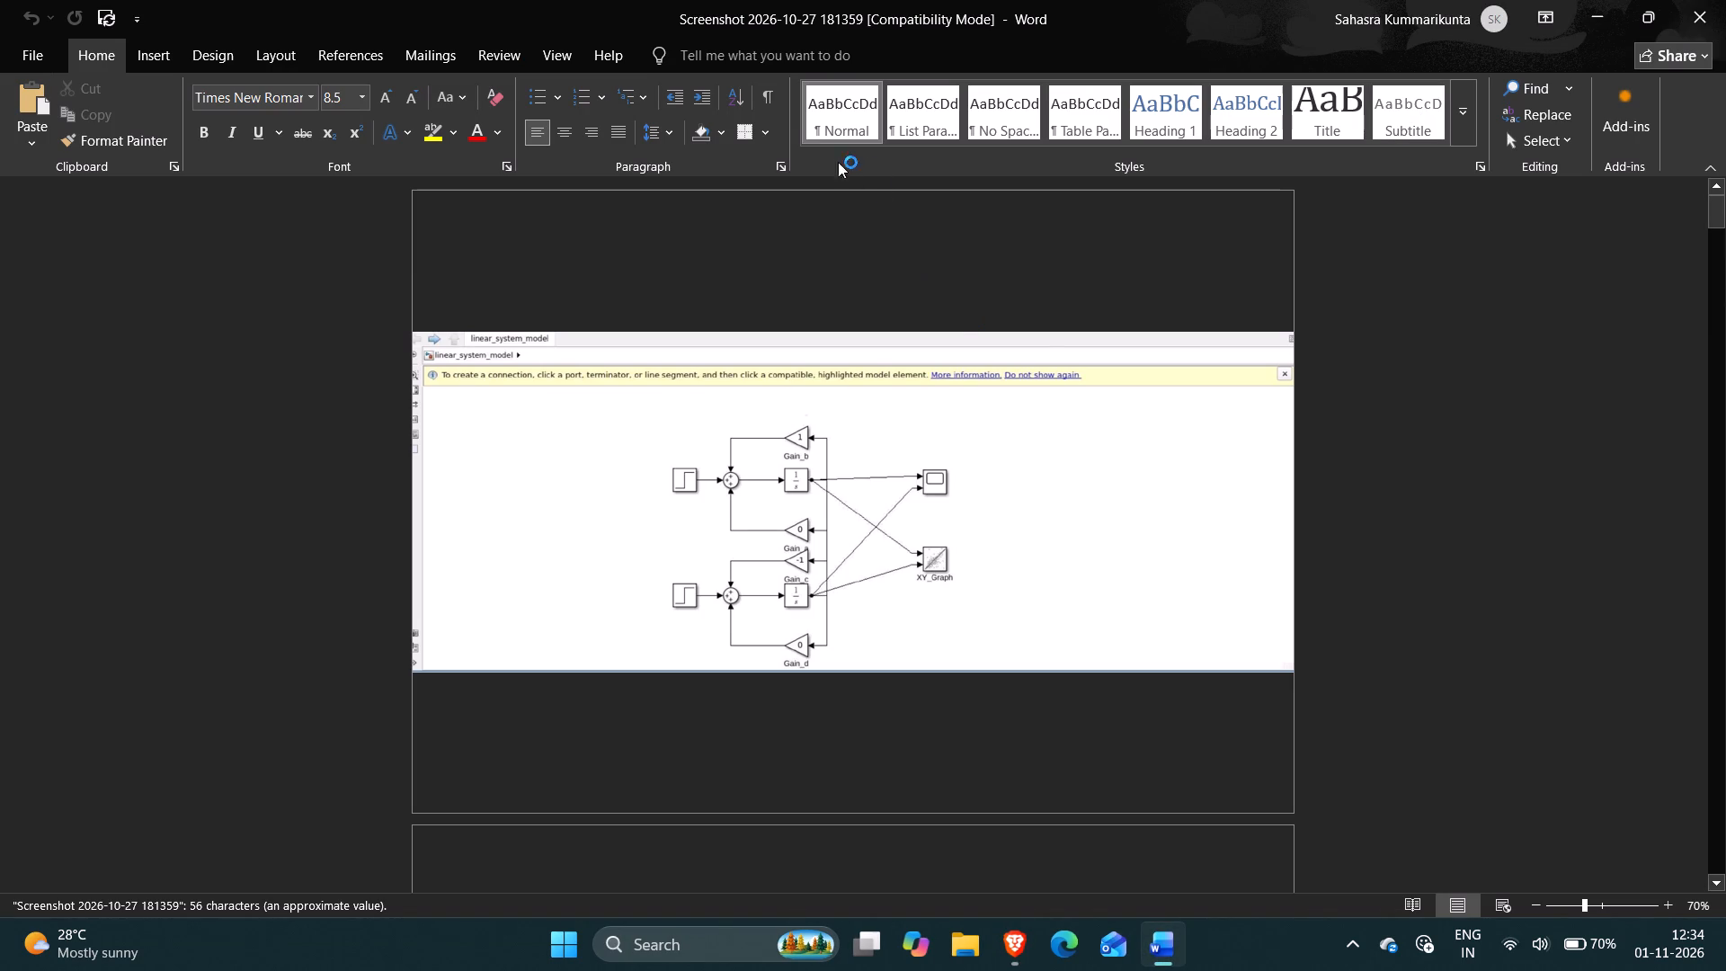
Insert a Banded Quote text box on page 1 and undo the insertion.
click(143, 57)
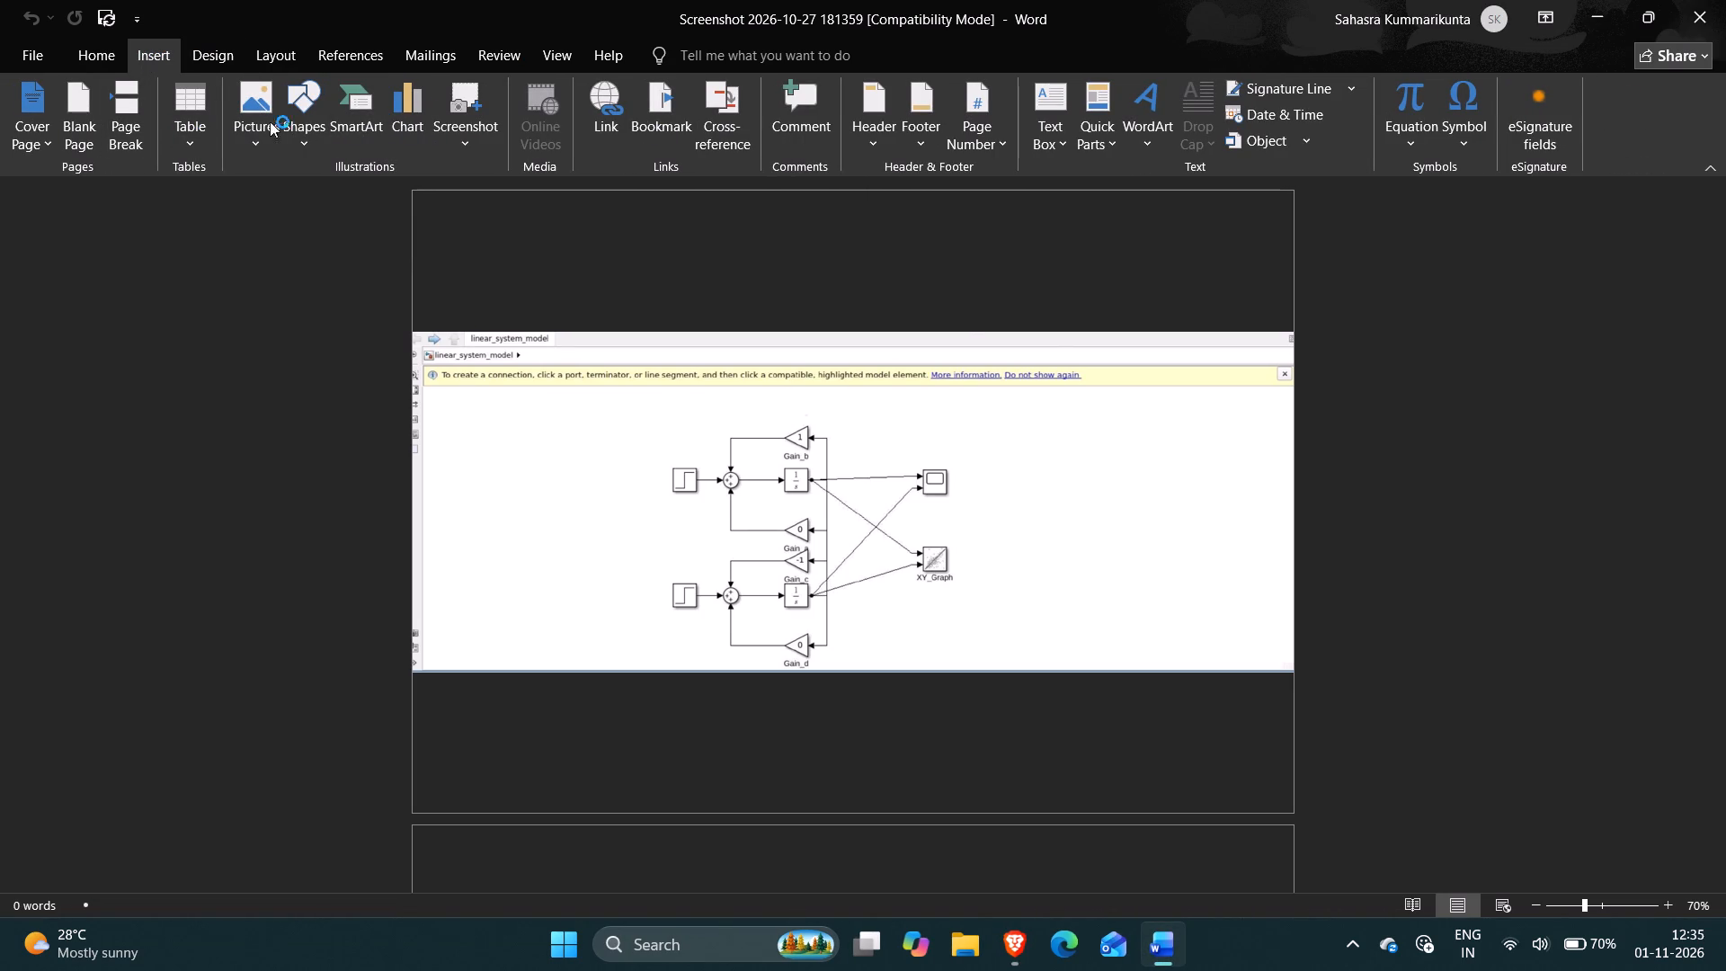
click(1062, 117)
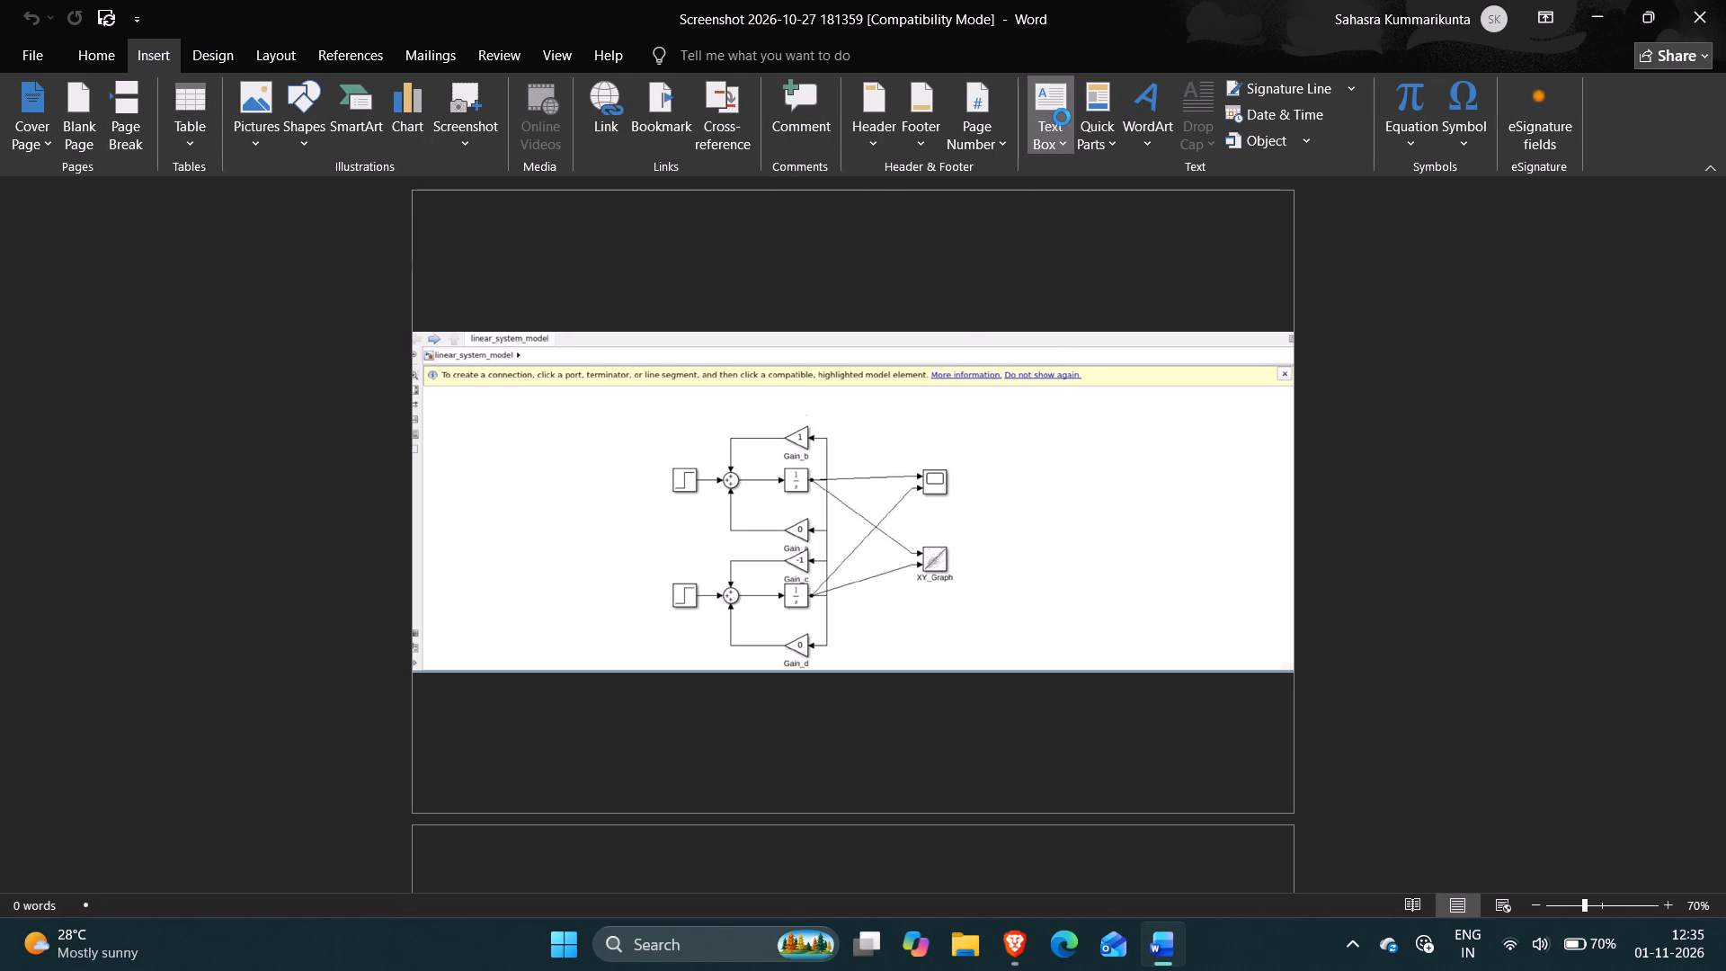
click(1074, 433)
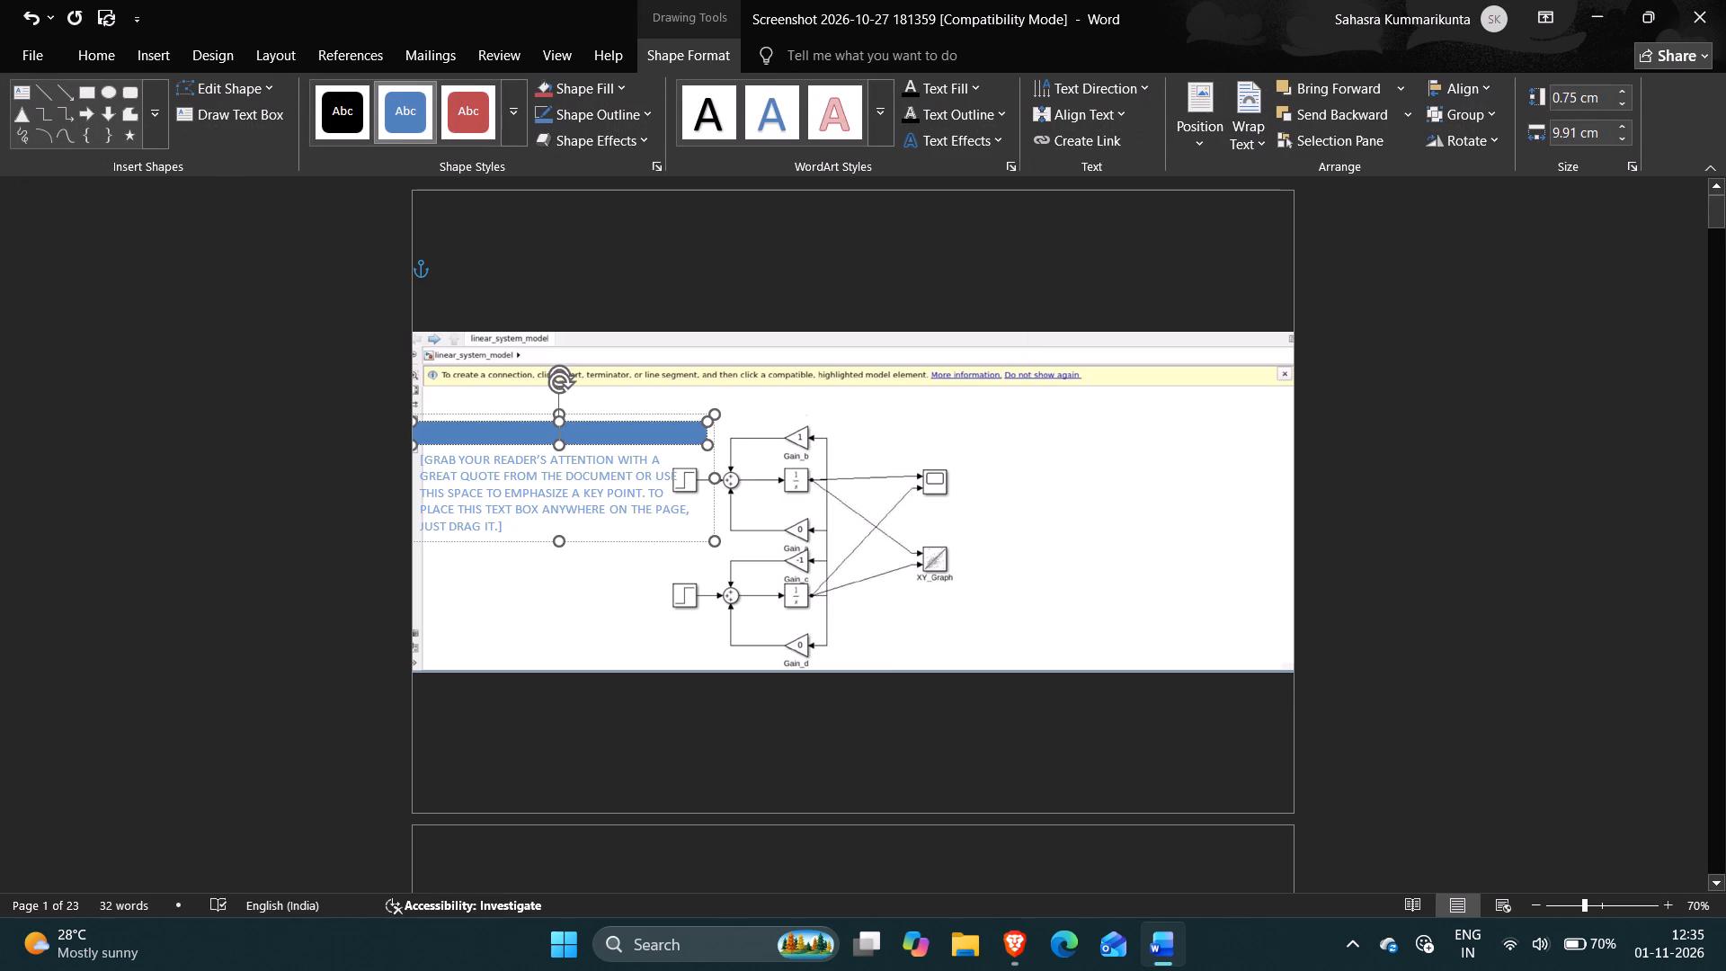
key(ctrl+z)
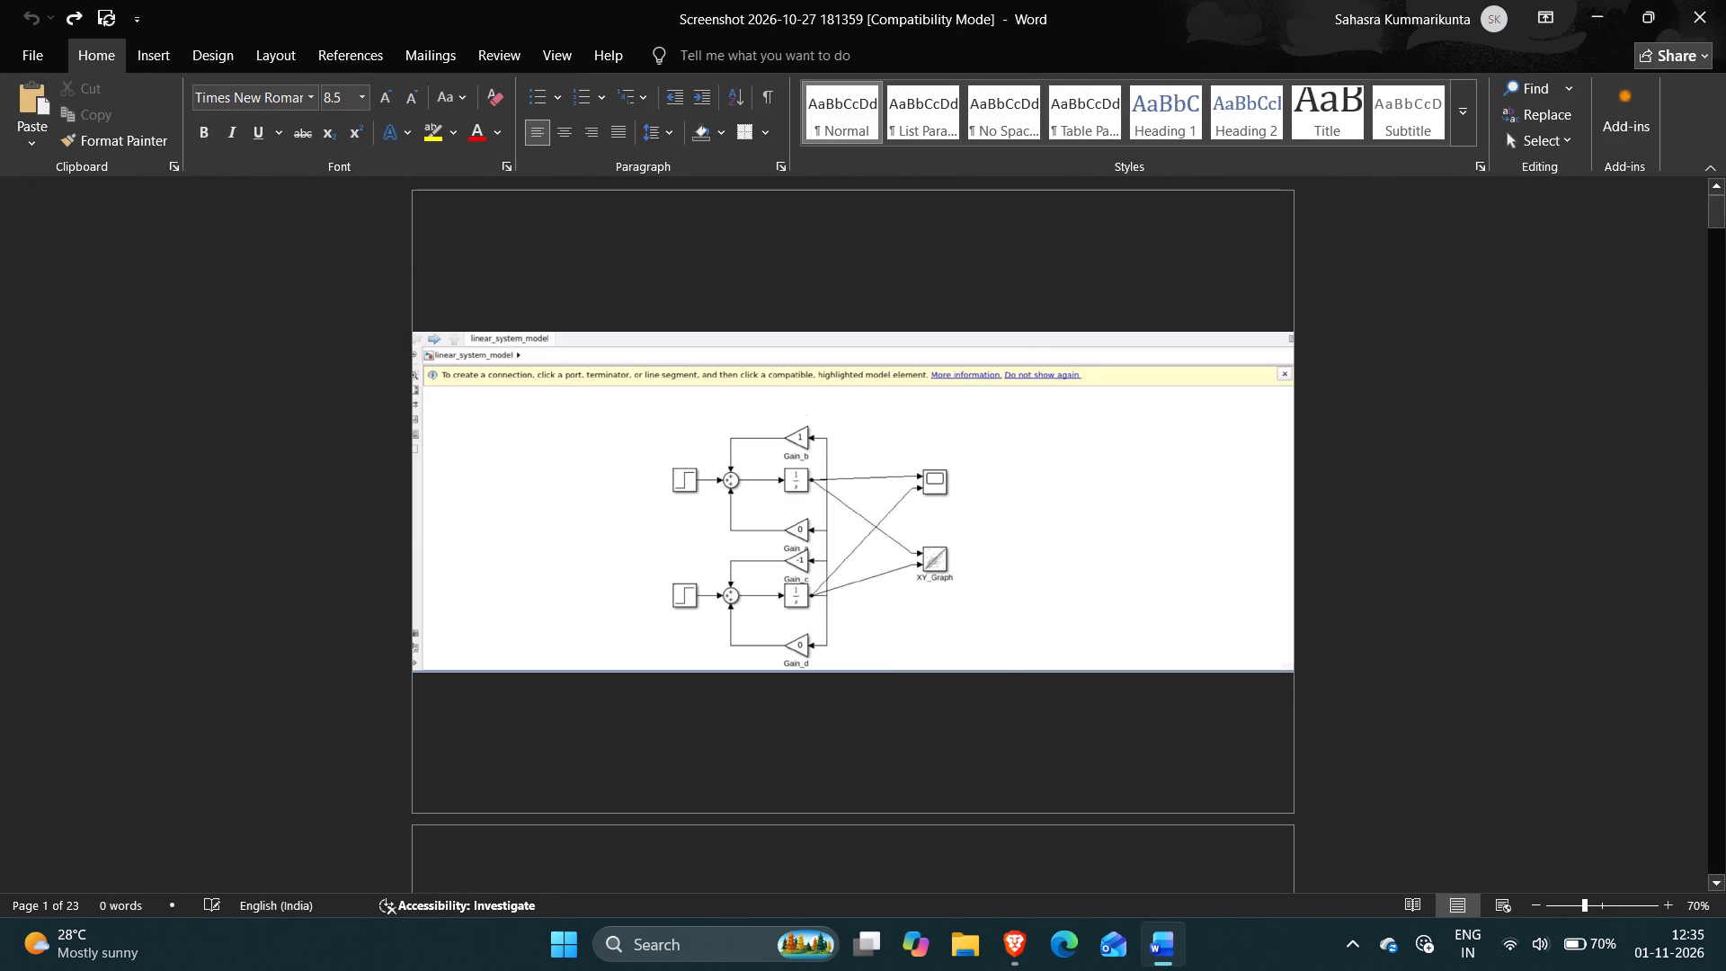
Shift the linear_system_model picture slightly down page 1, keeping it aligned with the page's side edges.
click(156, 54)
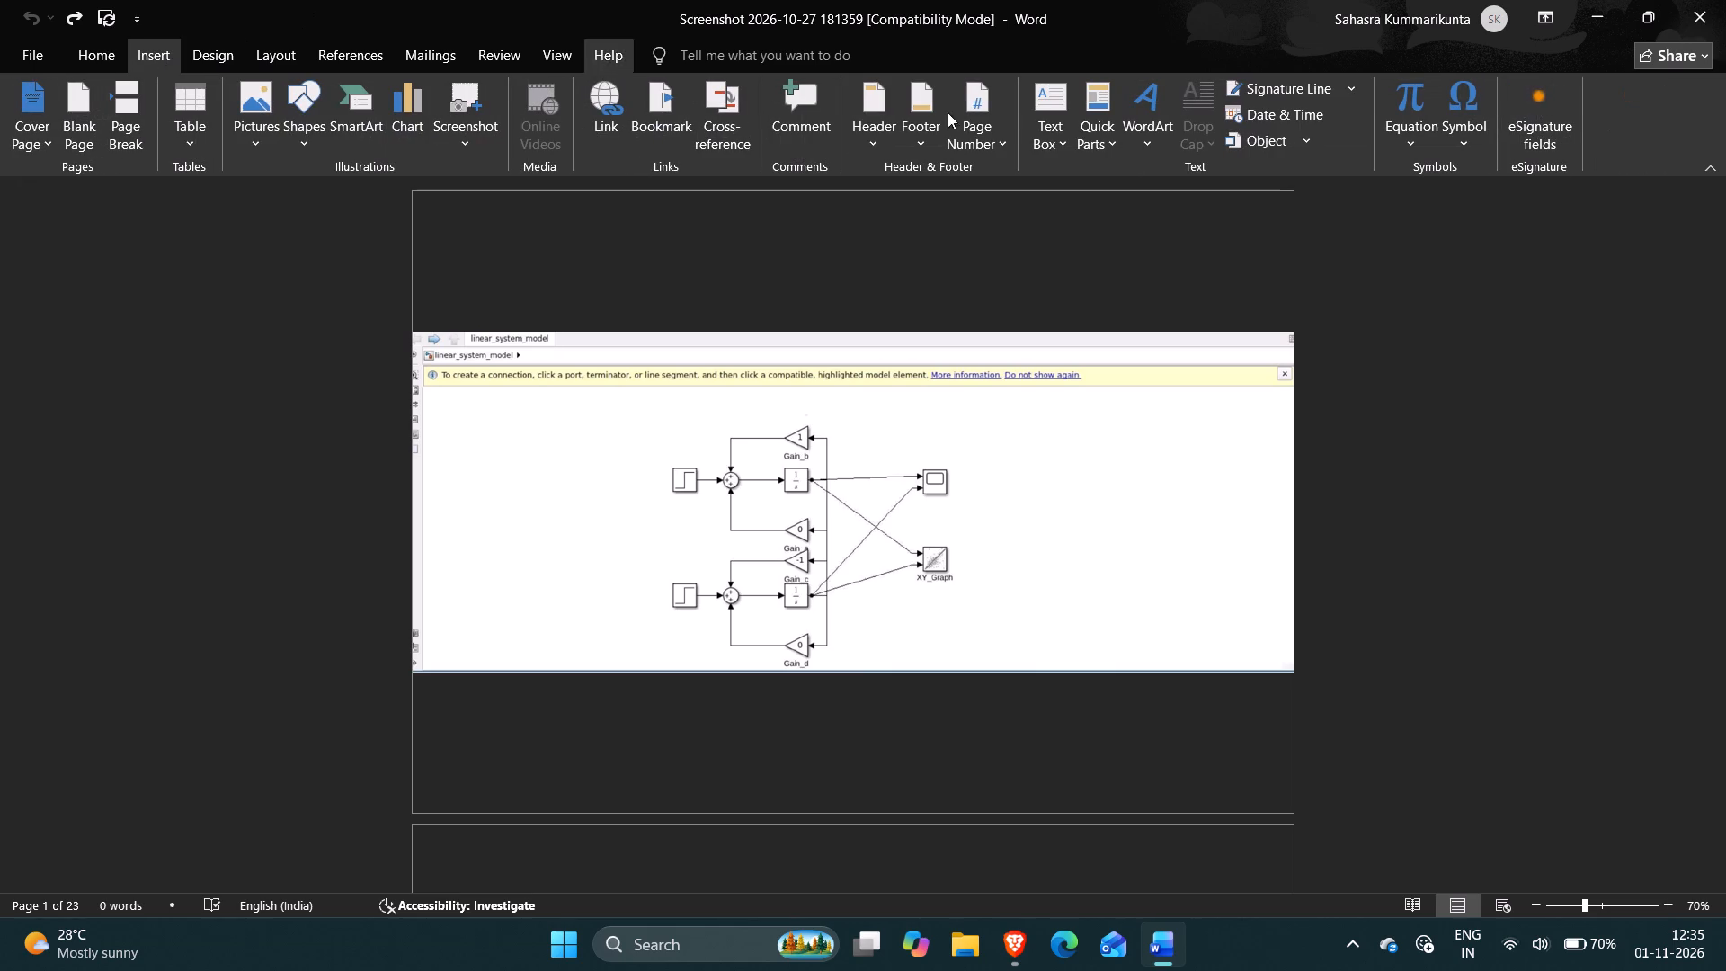
click(1035, 131)
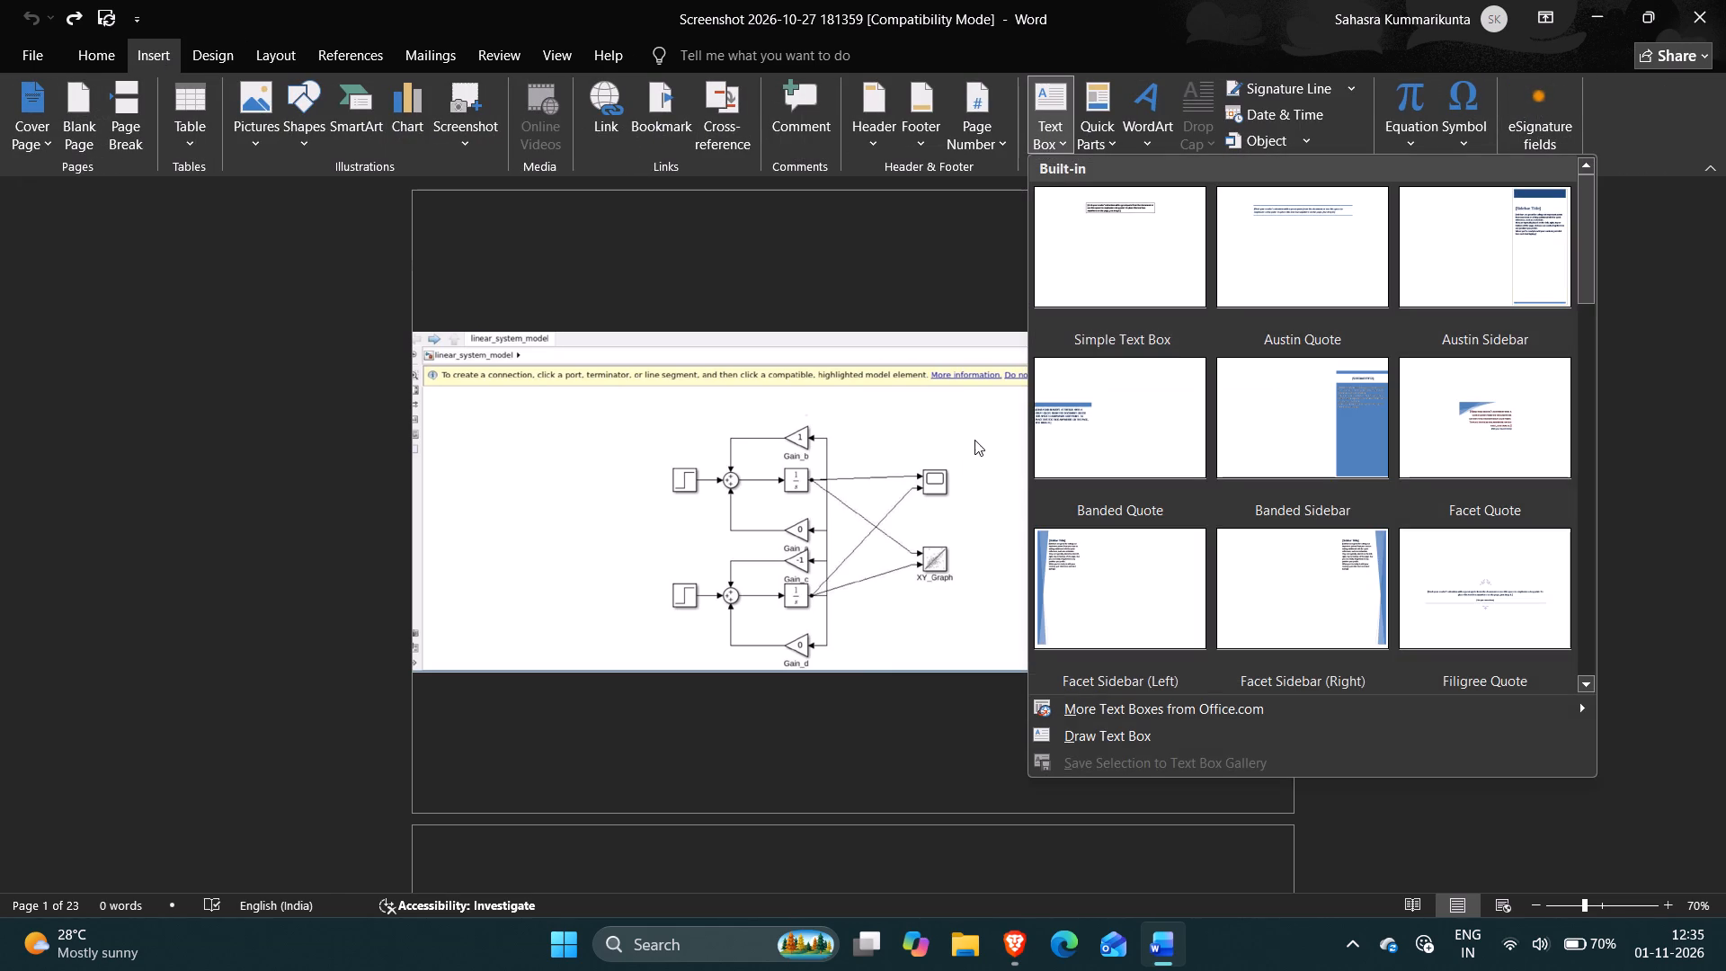
click(974, 440)
drag(1037, 432, 1143, 477)
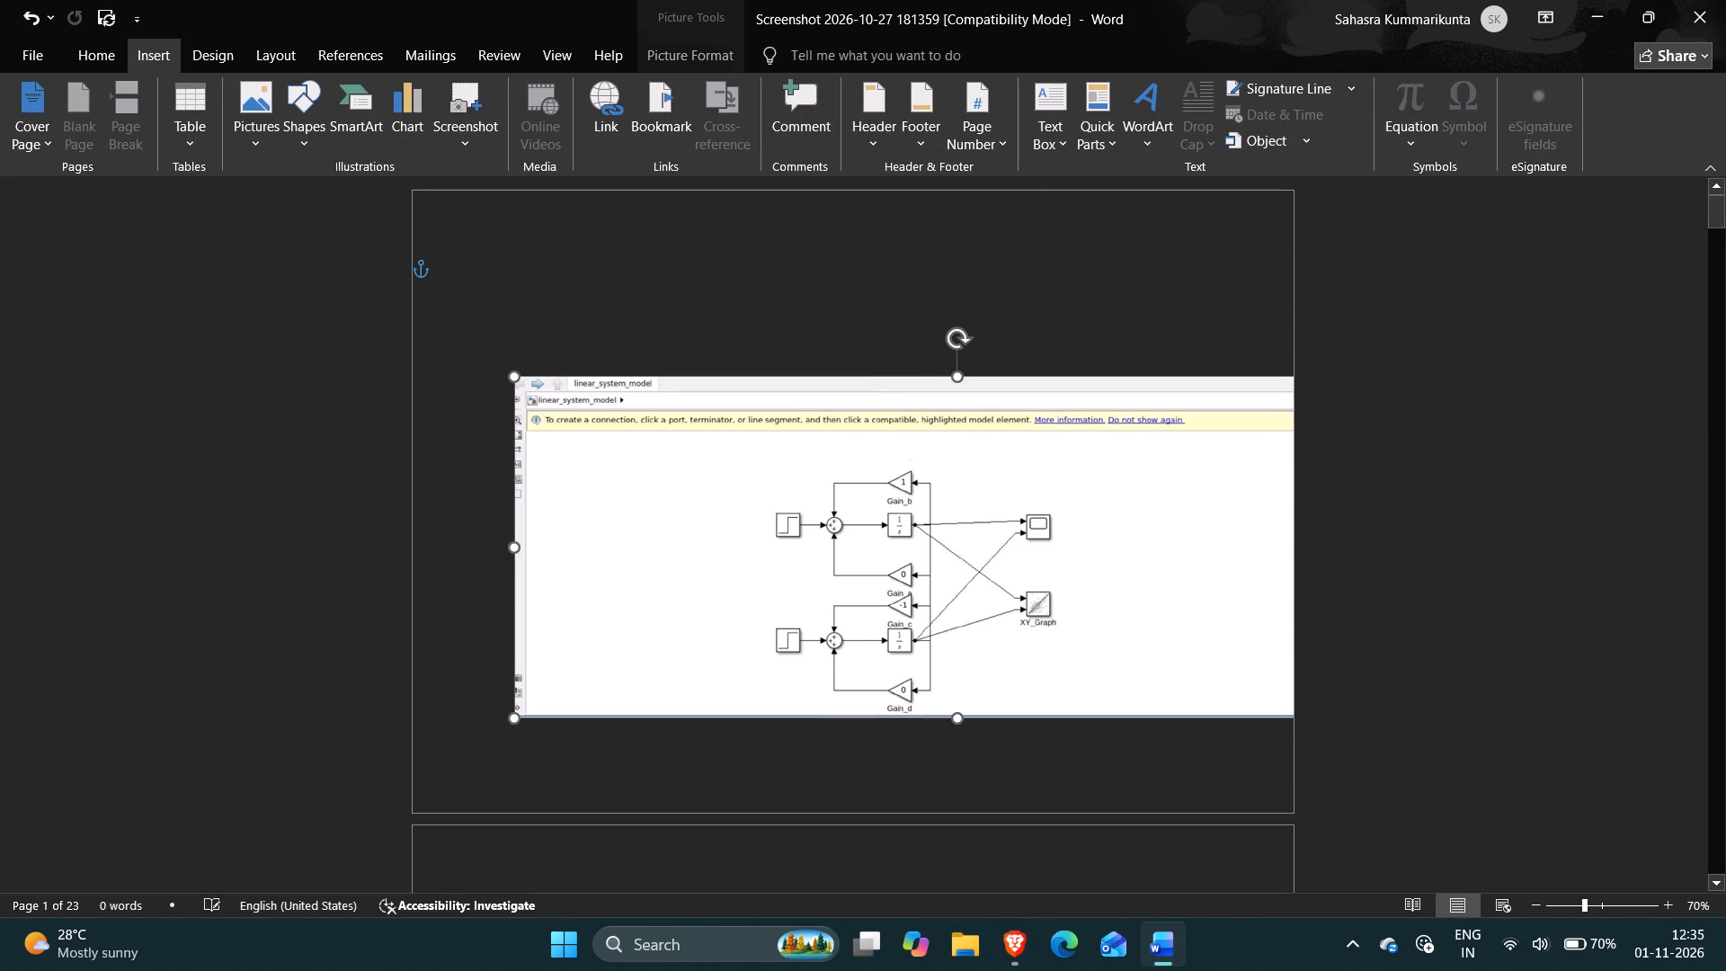
drag(1142, 477, 1038, 460)
Insert a Simple Text Box and place it over the picture's blank upper-right area, just below the yellow notice bar.
click(1041, 112)
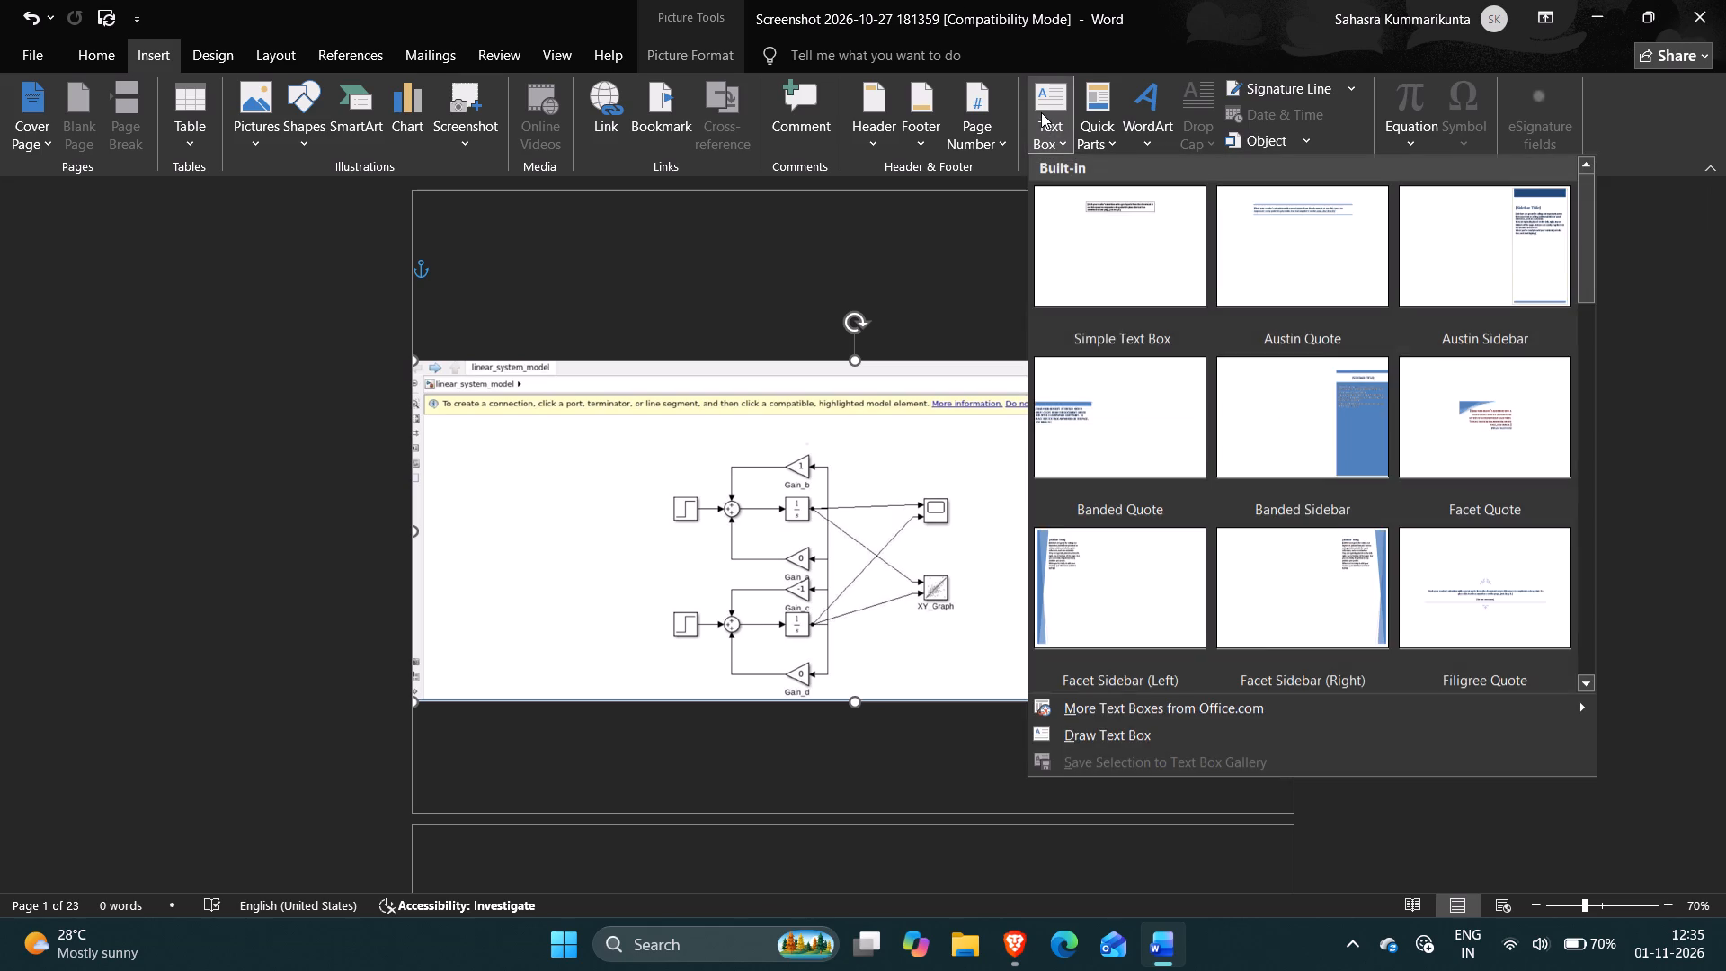
click(1088, 246)
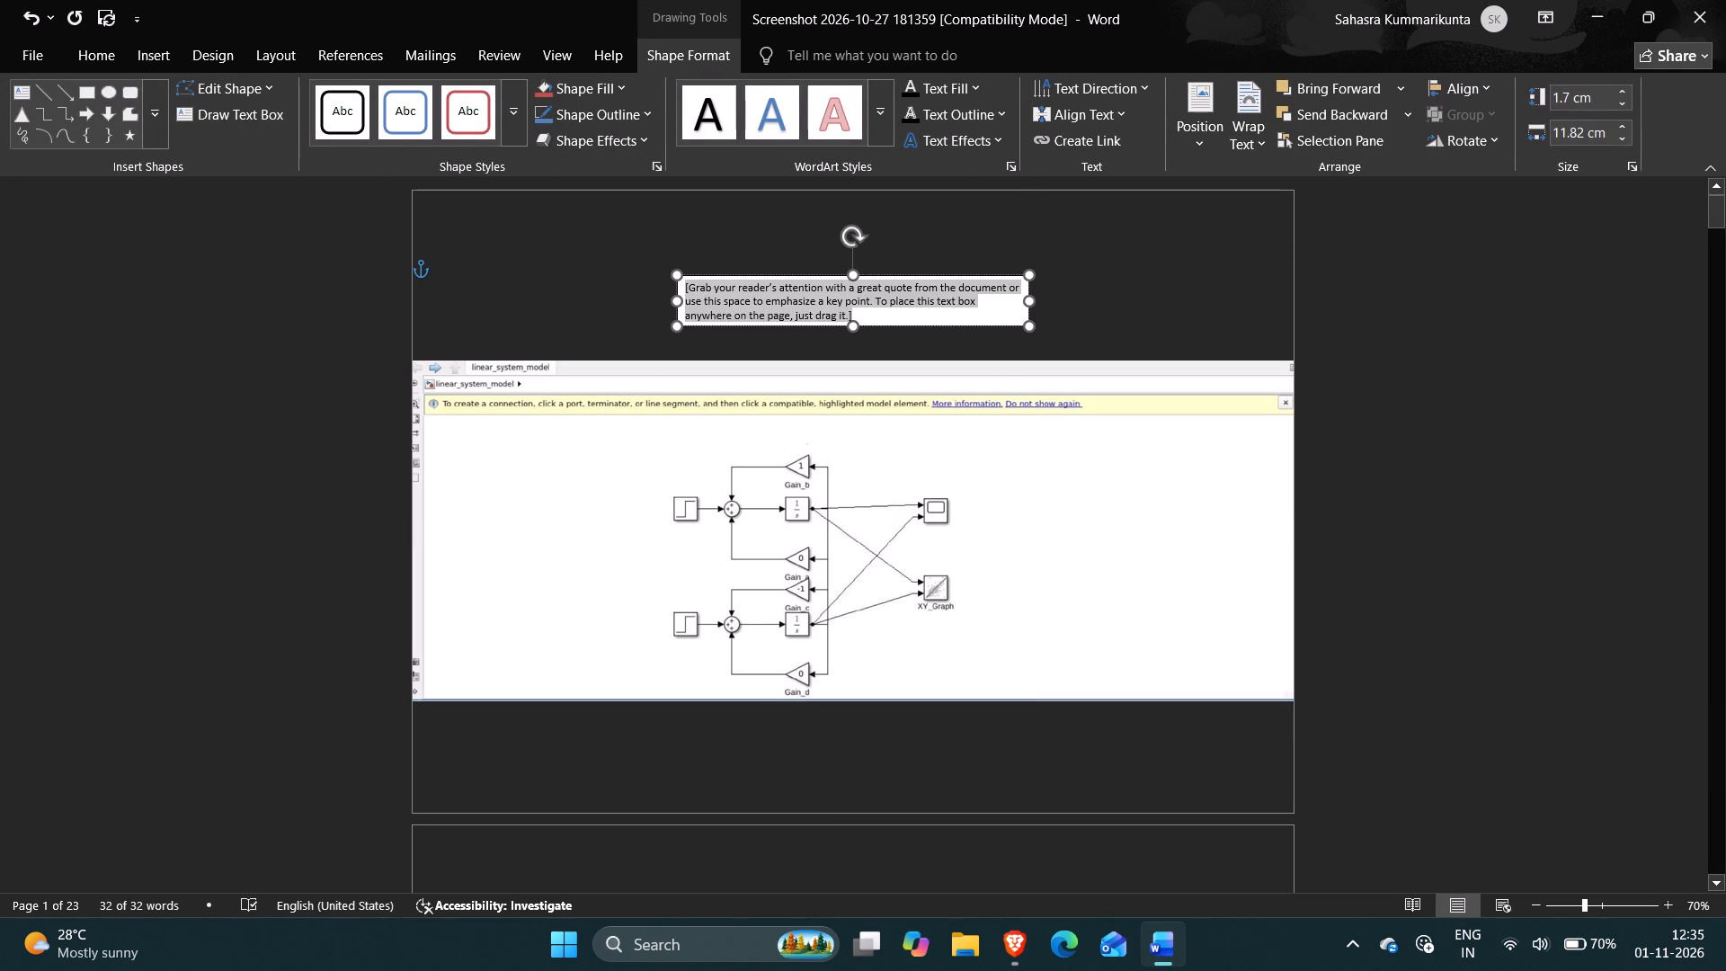
click(915, 320)
drag(915, 320, 1149, 473)
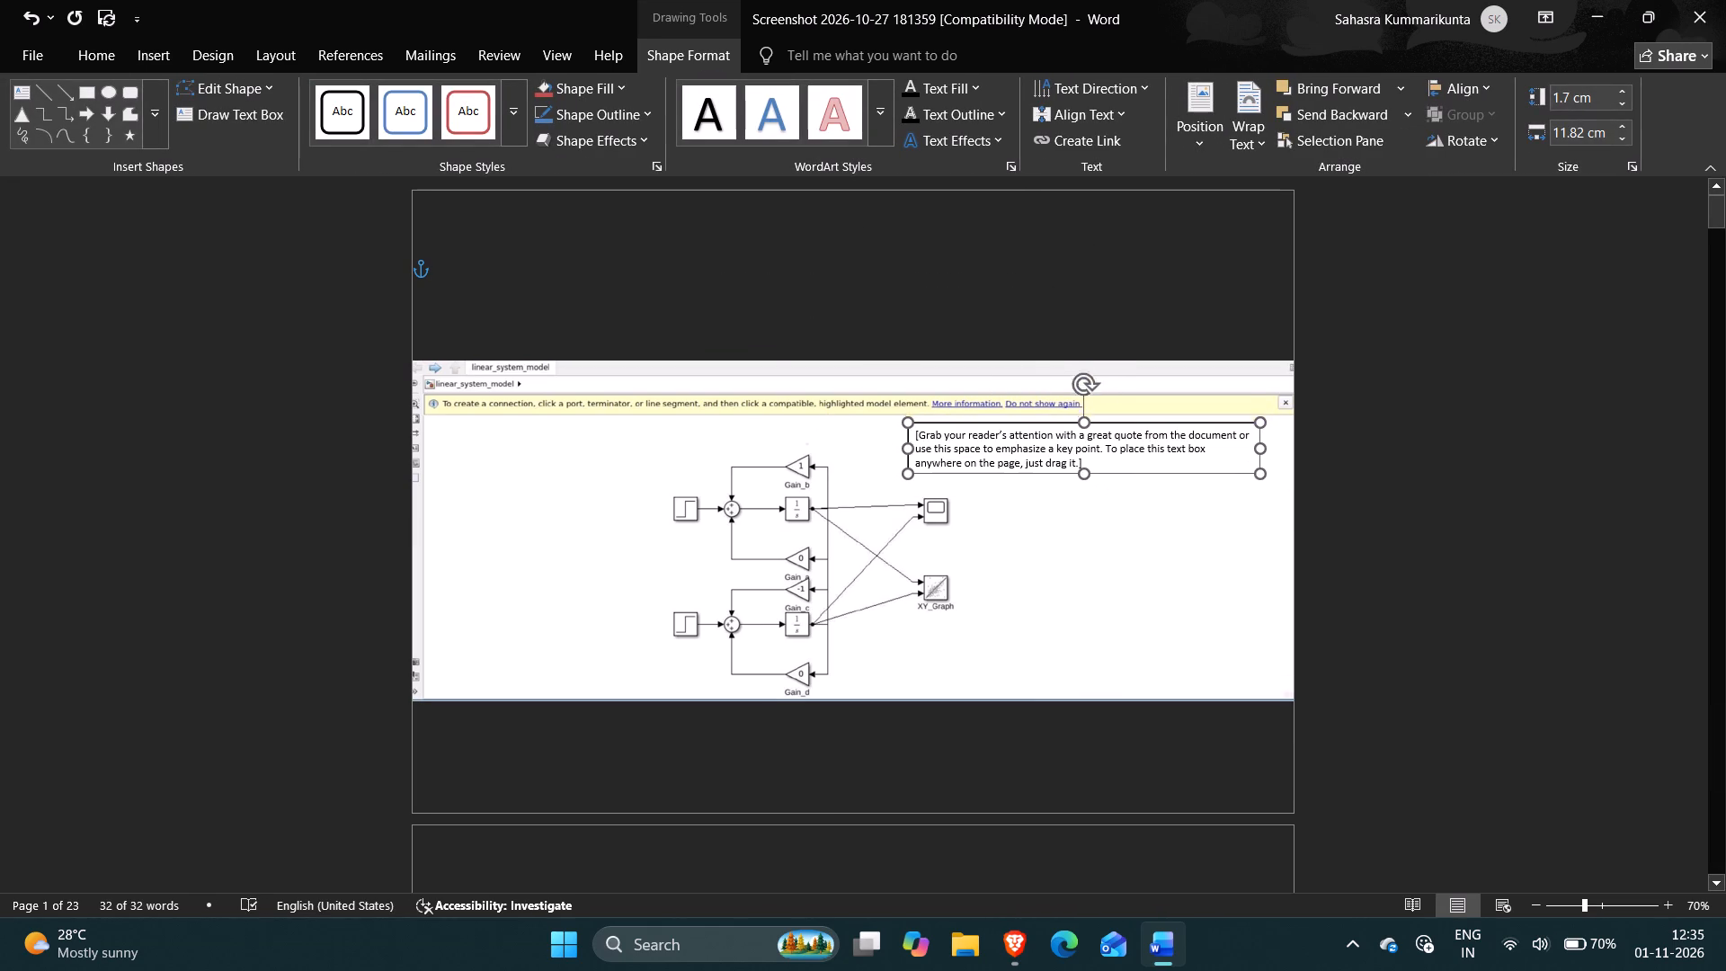
drag(1149, 473, 1151, 478)
Replace the text box's placeholder text with the author's name and start a second line.
double_click(1141, 475)
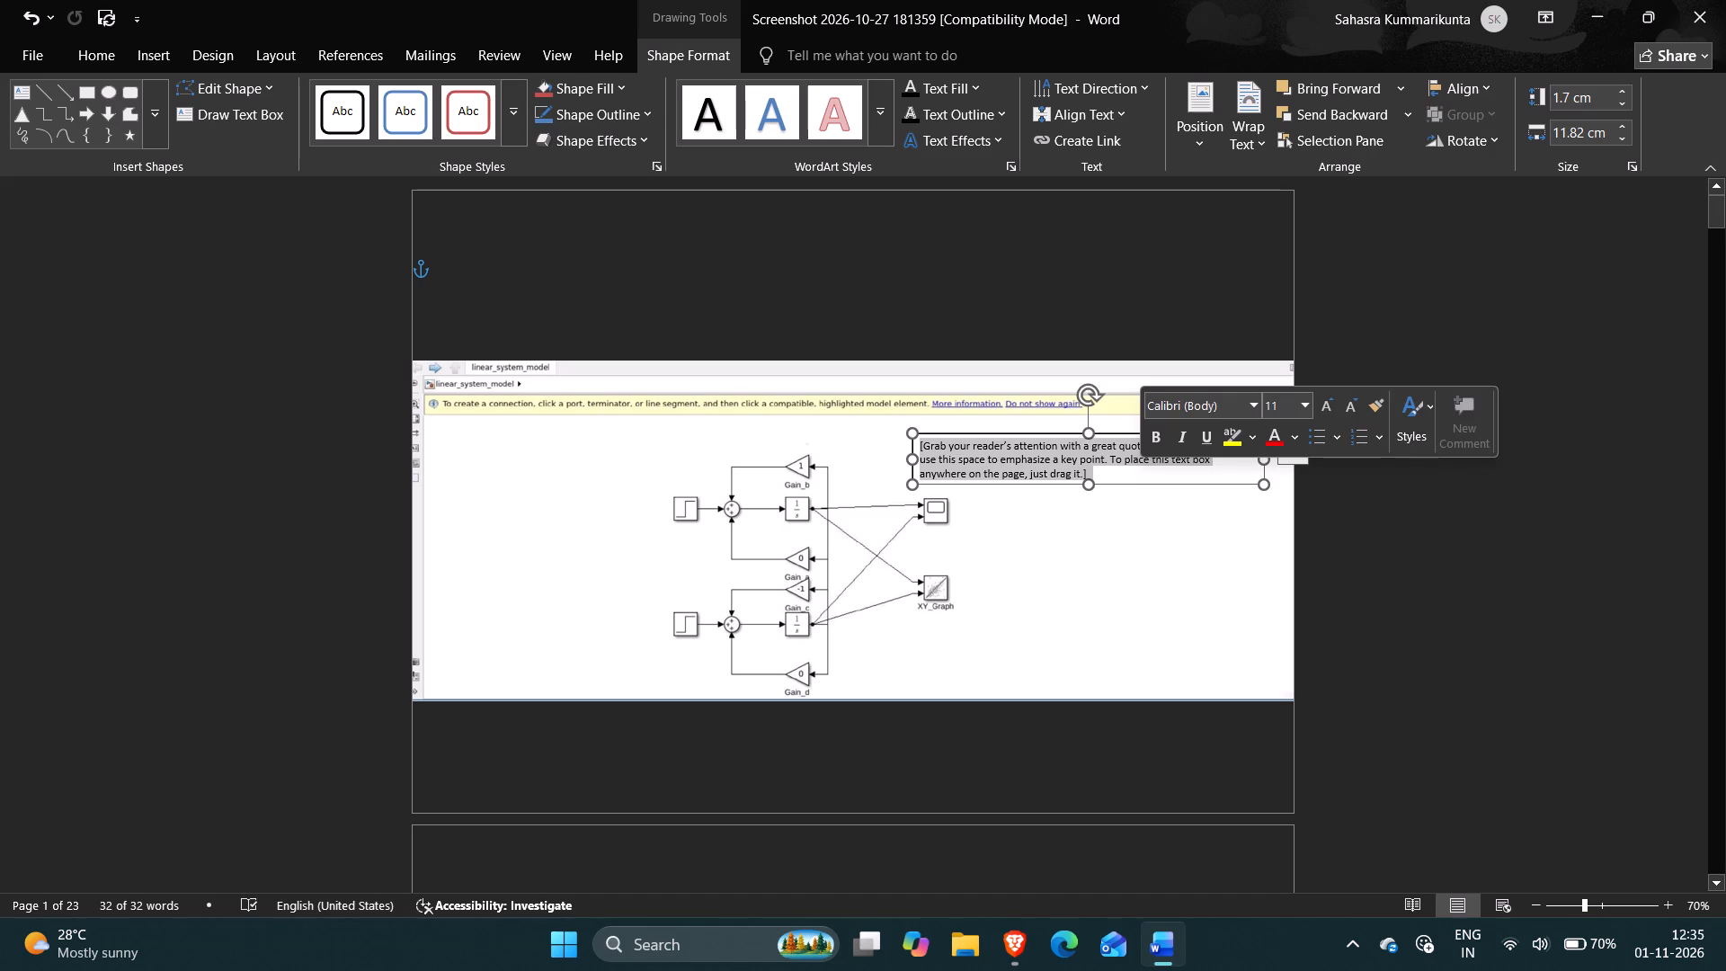
key(BackSpace)
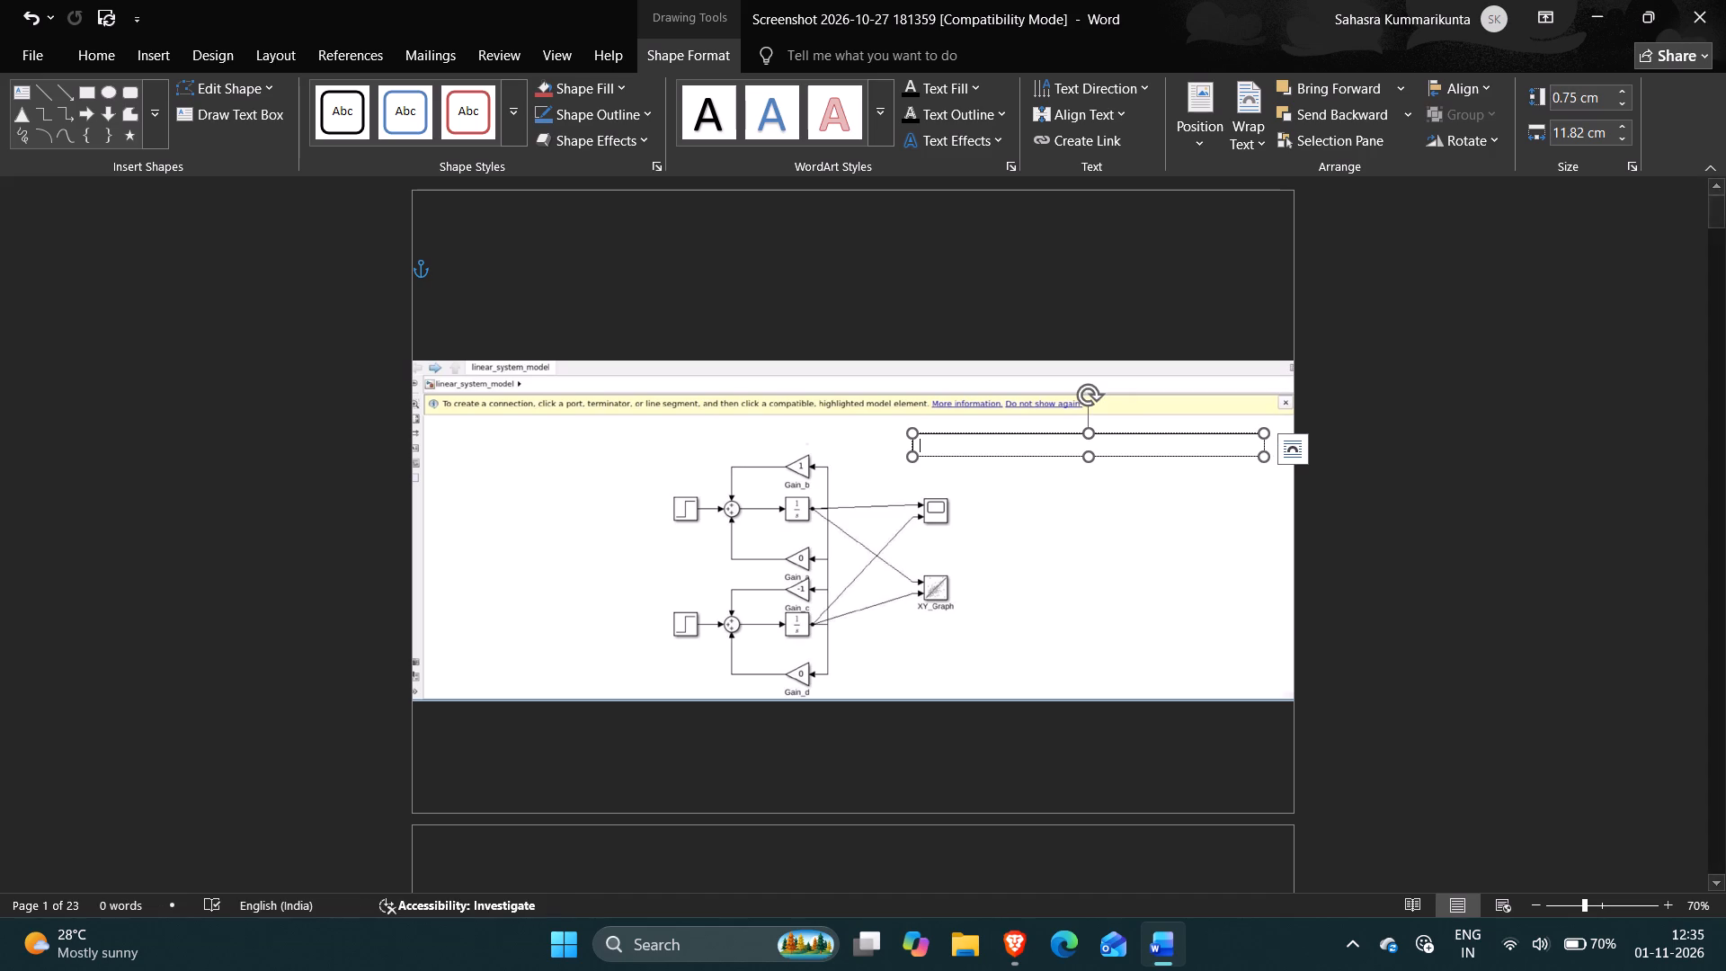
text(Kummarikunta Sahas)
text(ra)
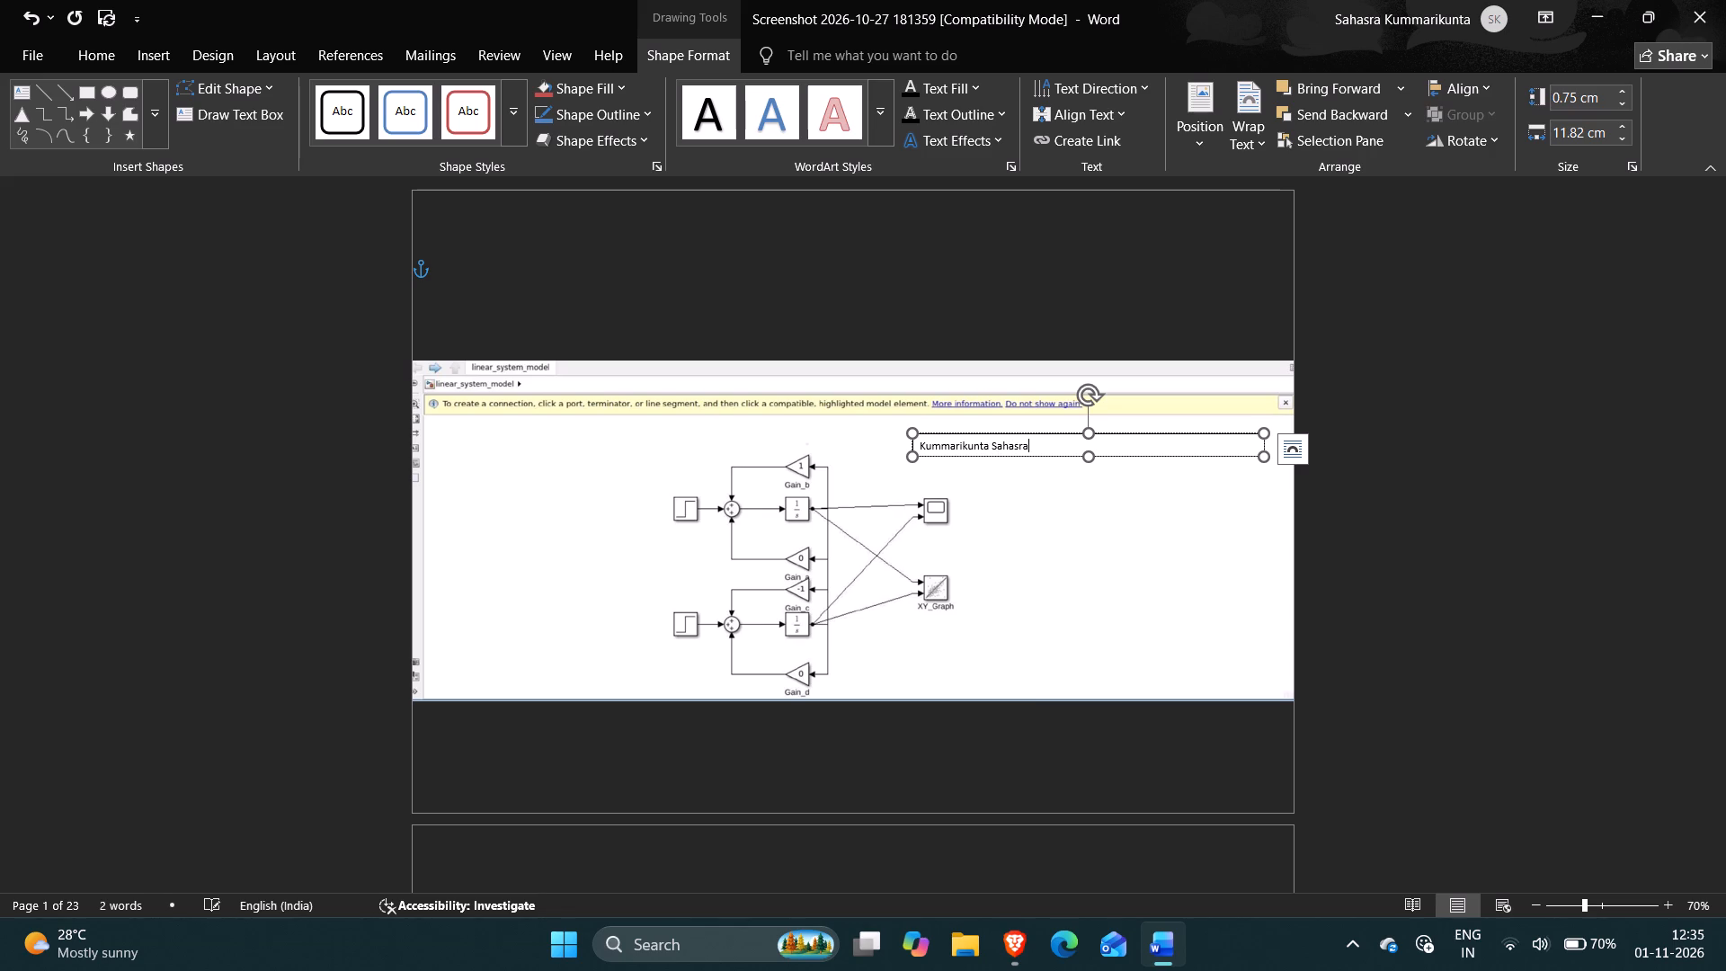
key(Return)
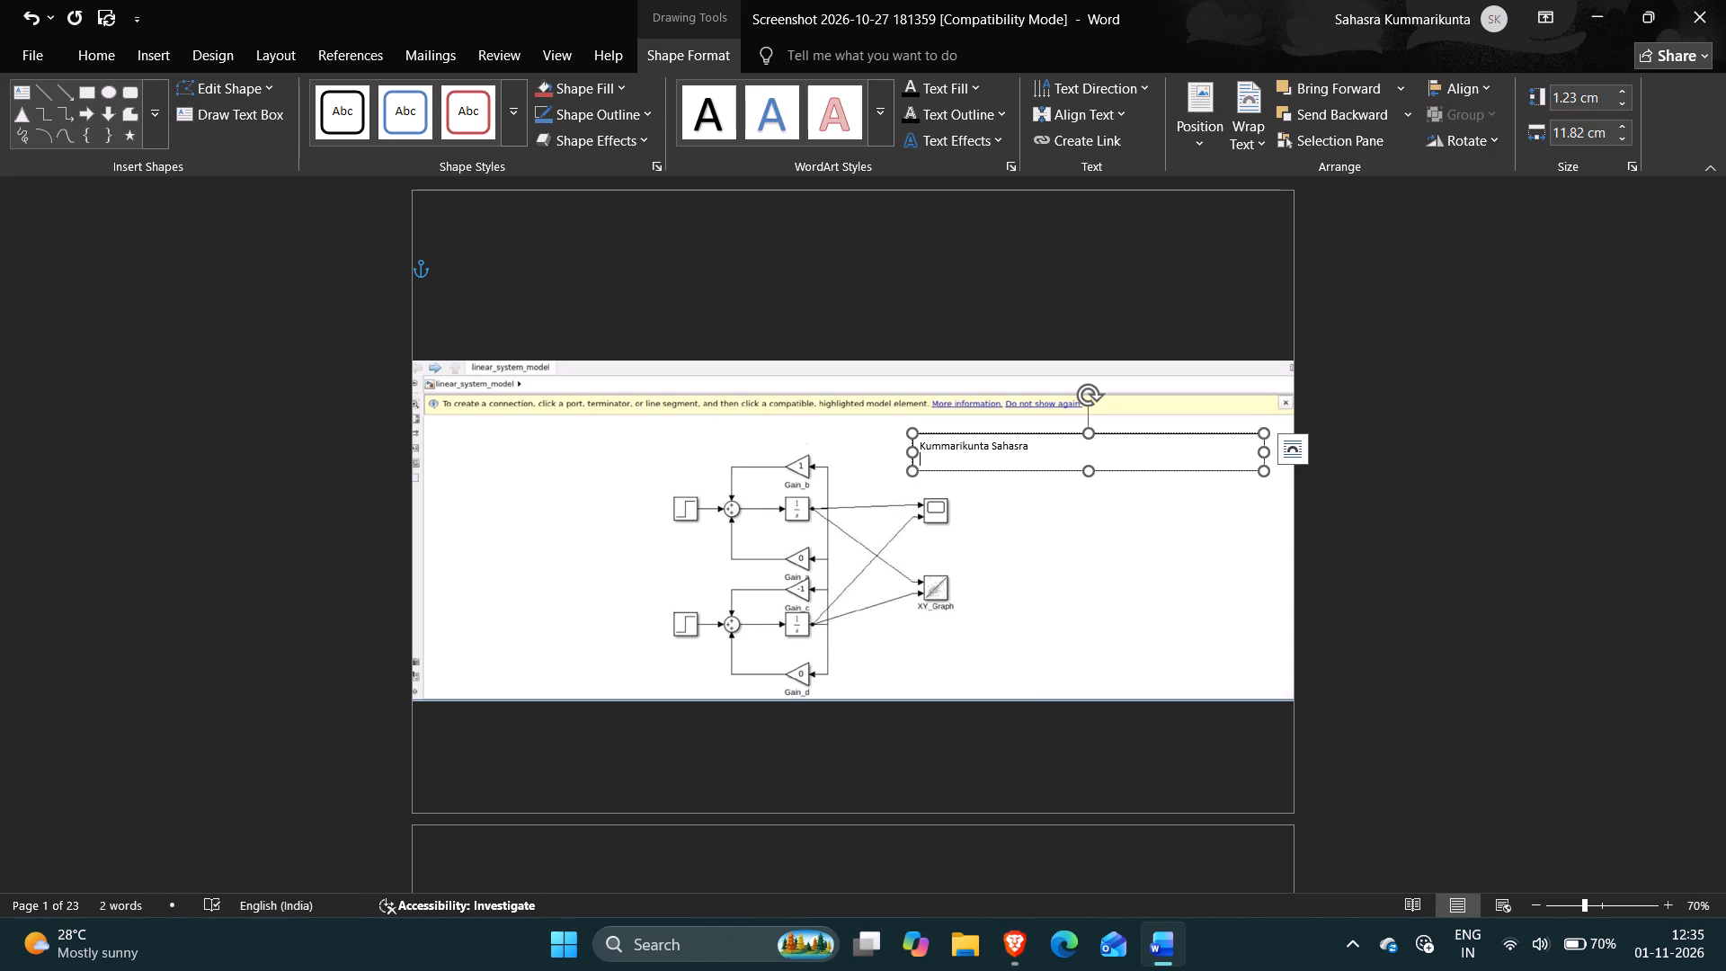
Enter the author's full ID number on the second line of the text box.
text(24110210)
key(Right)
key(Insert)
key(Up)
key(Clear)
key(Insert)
click(1044, 461)
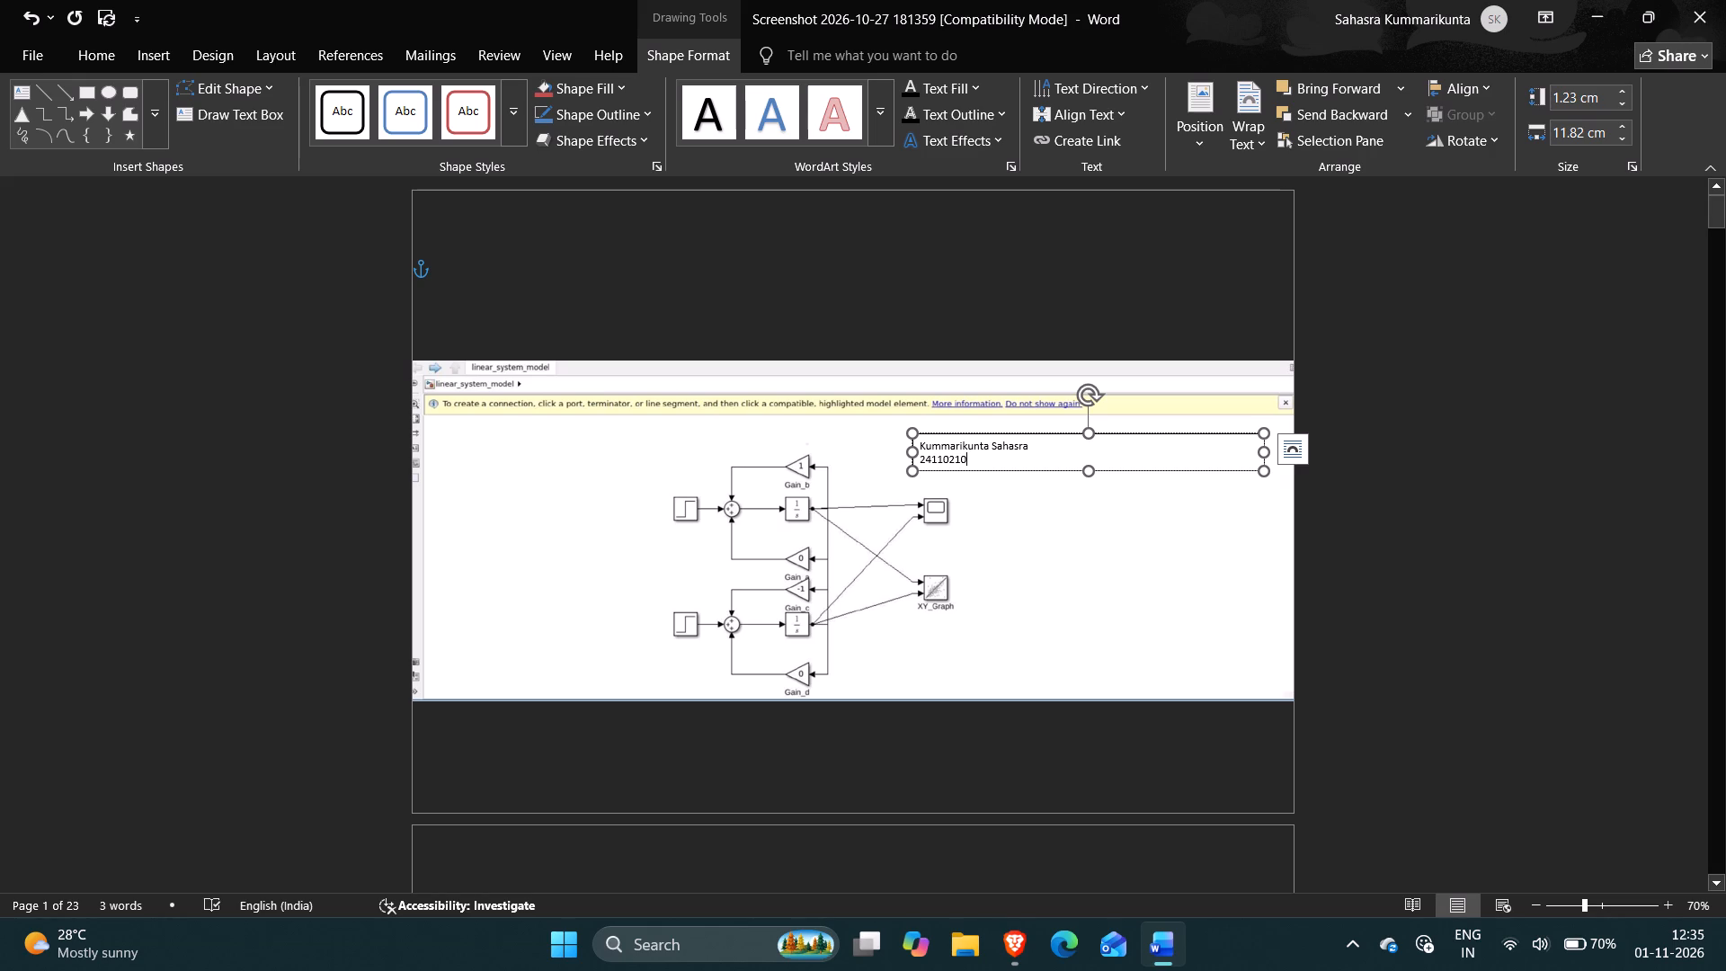
key(Right)
key(Insert)
key(Up)
key(Clear)
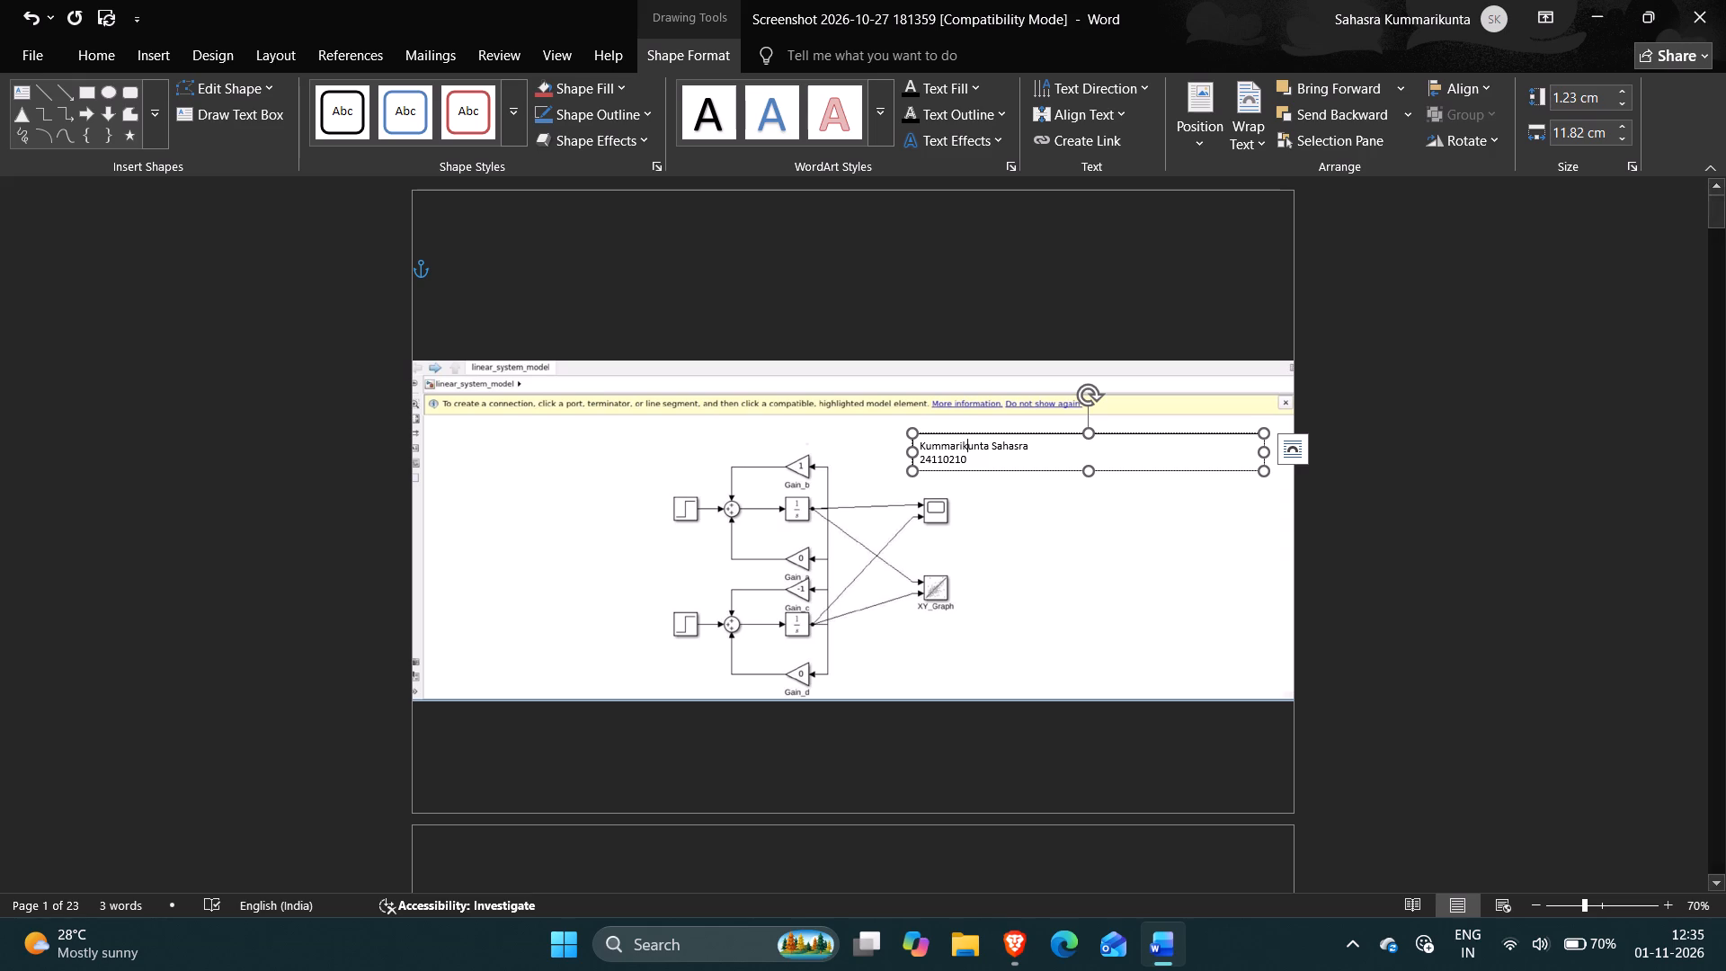
click(1034, 462)
click(1034, 462)
key(Right)
key(Right)
key(Right)
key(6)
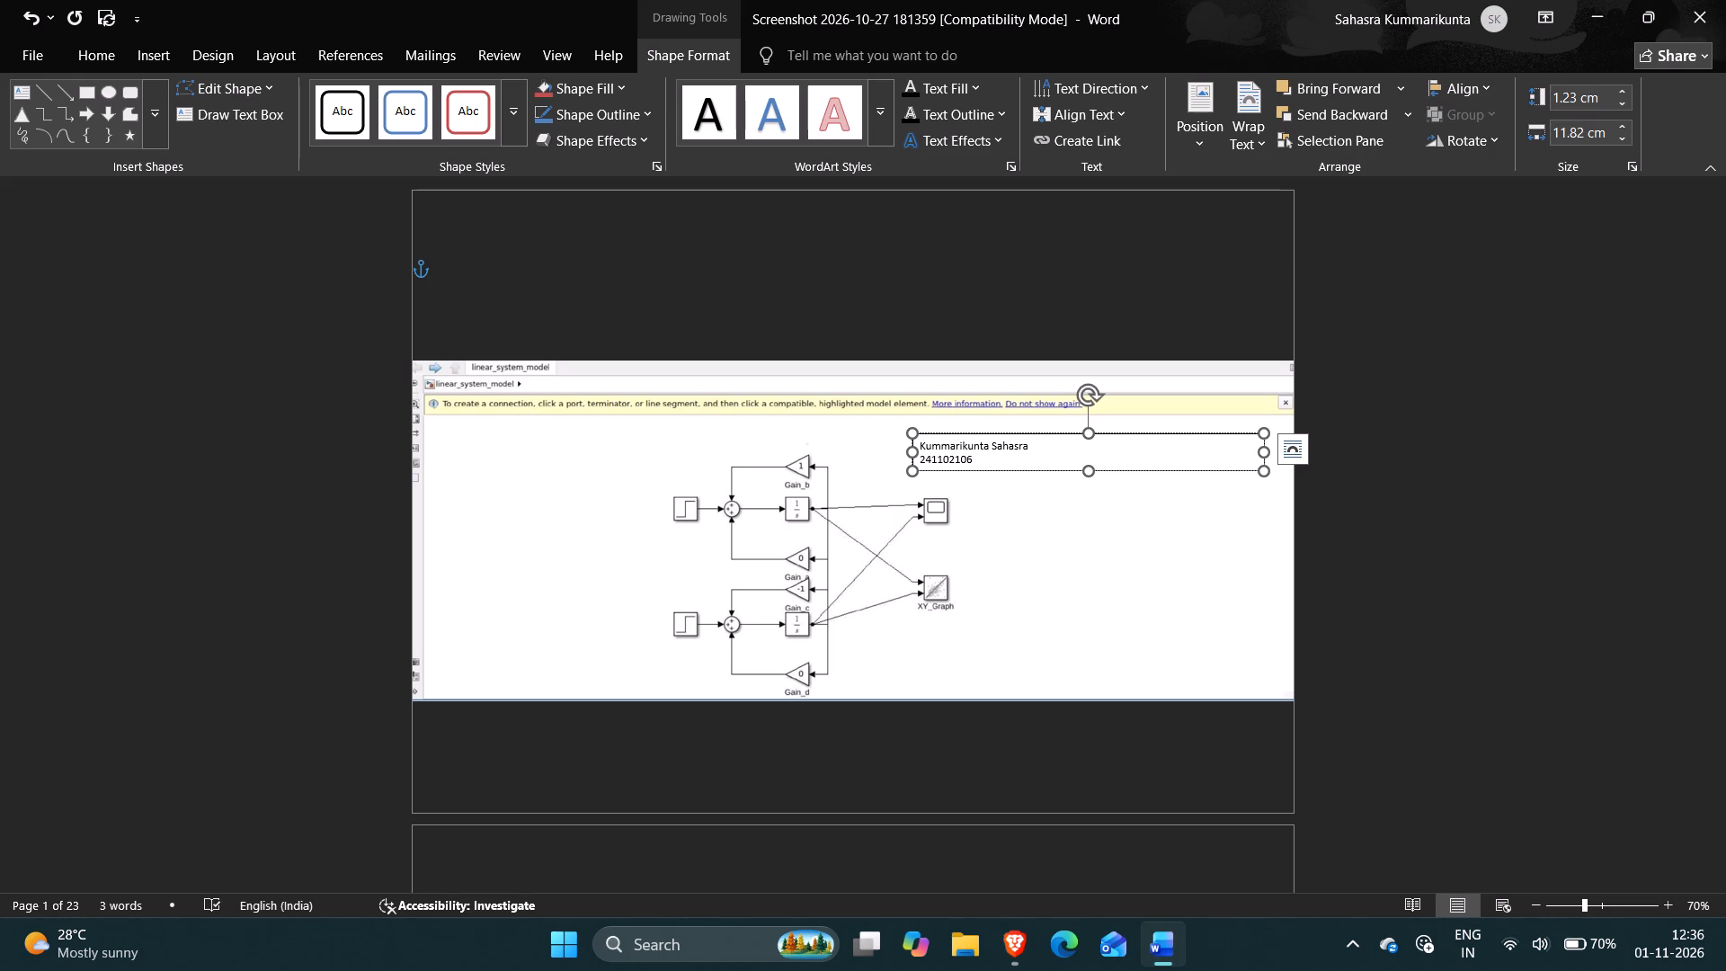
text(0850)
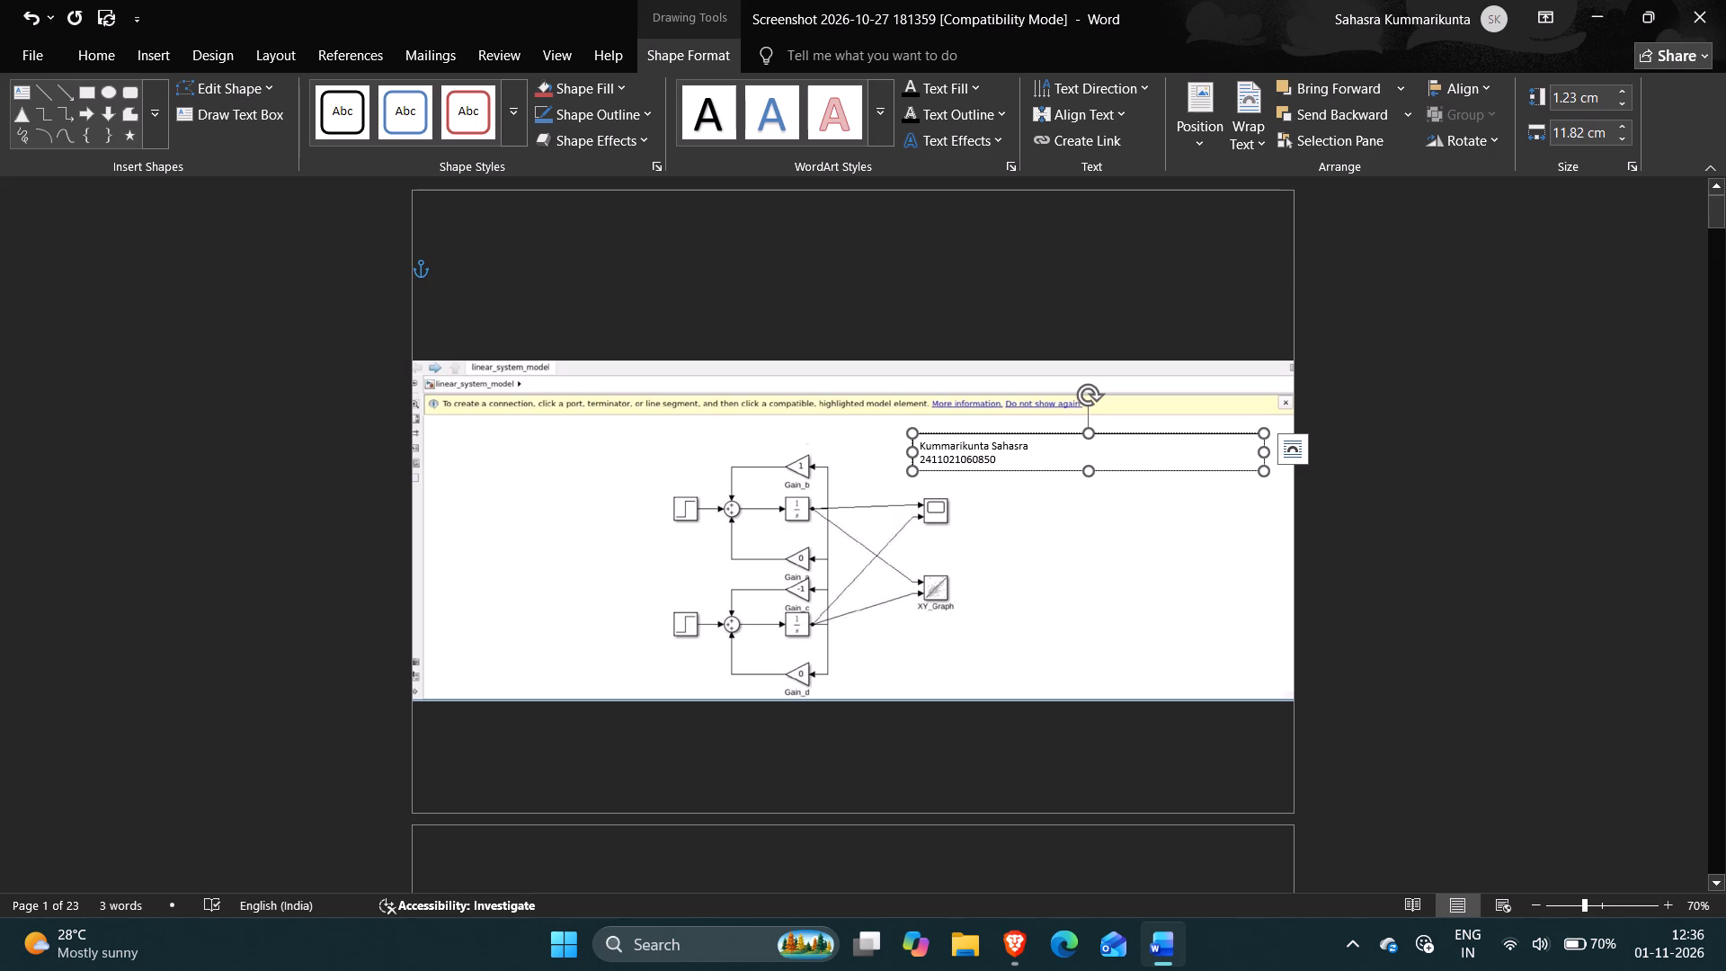
Narrow the page 1 text box to about 4.9 cm and shift it slightly right, just below the yellow notice bar.
drag(1262, 453, 1256, 453)
drag(1256, 453, 1058, 461)
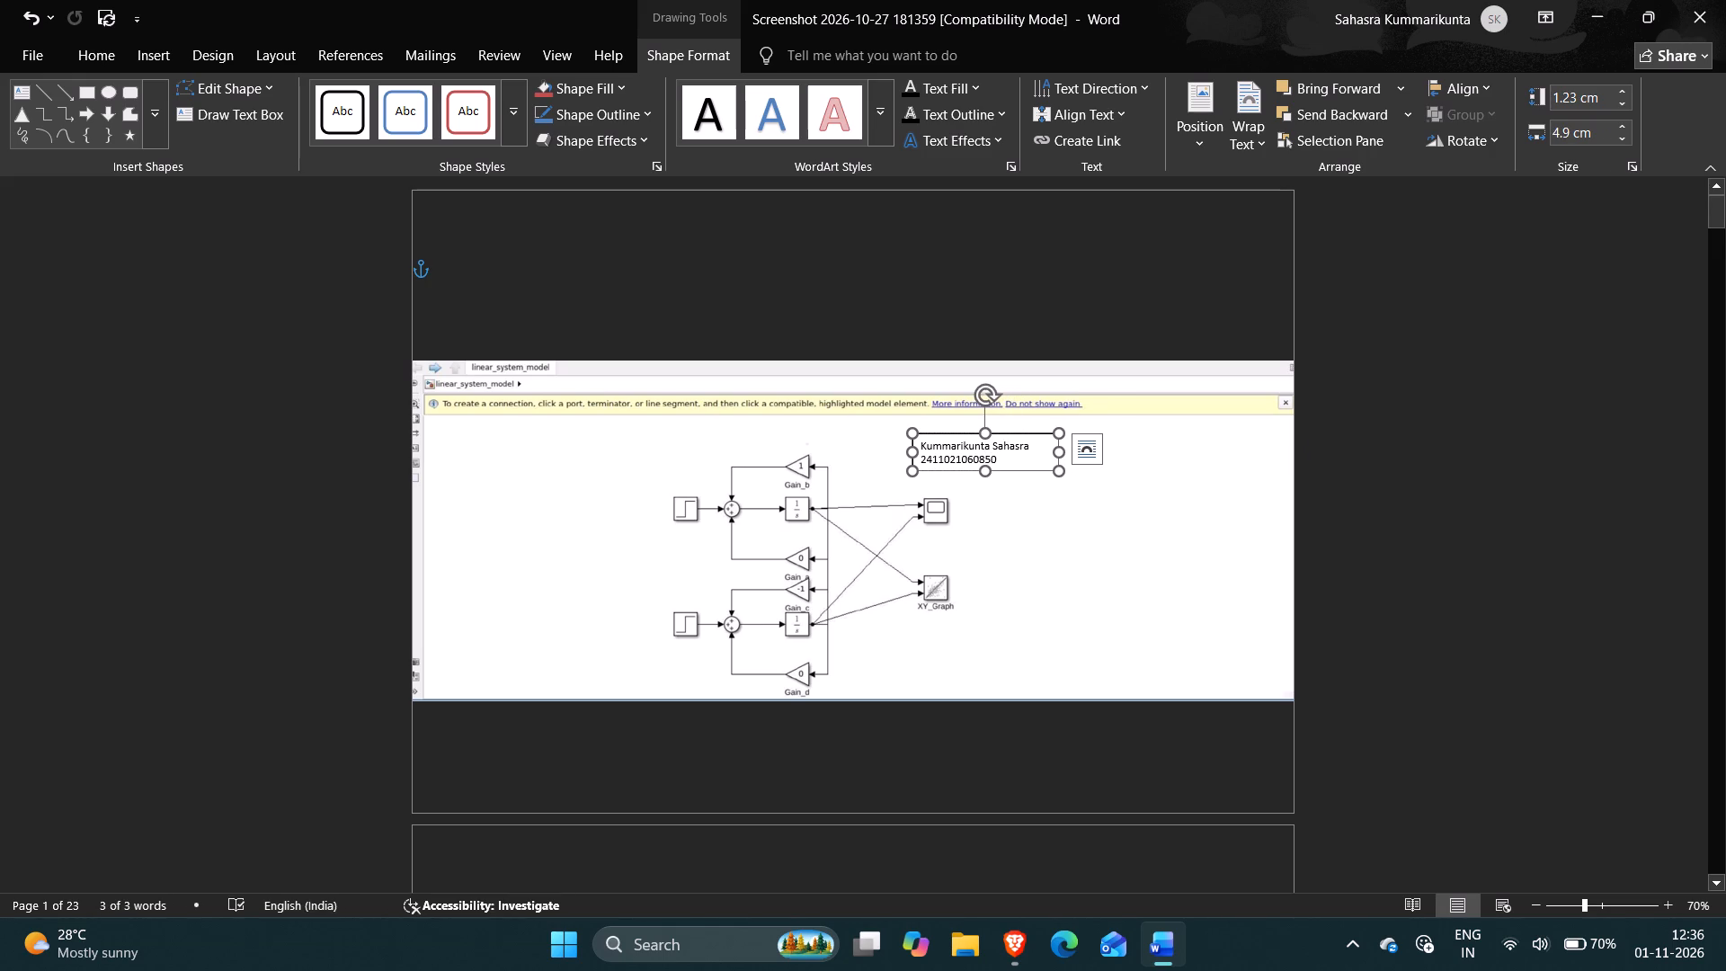
drag(1034, 465, 1077, 486)
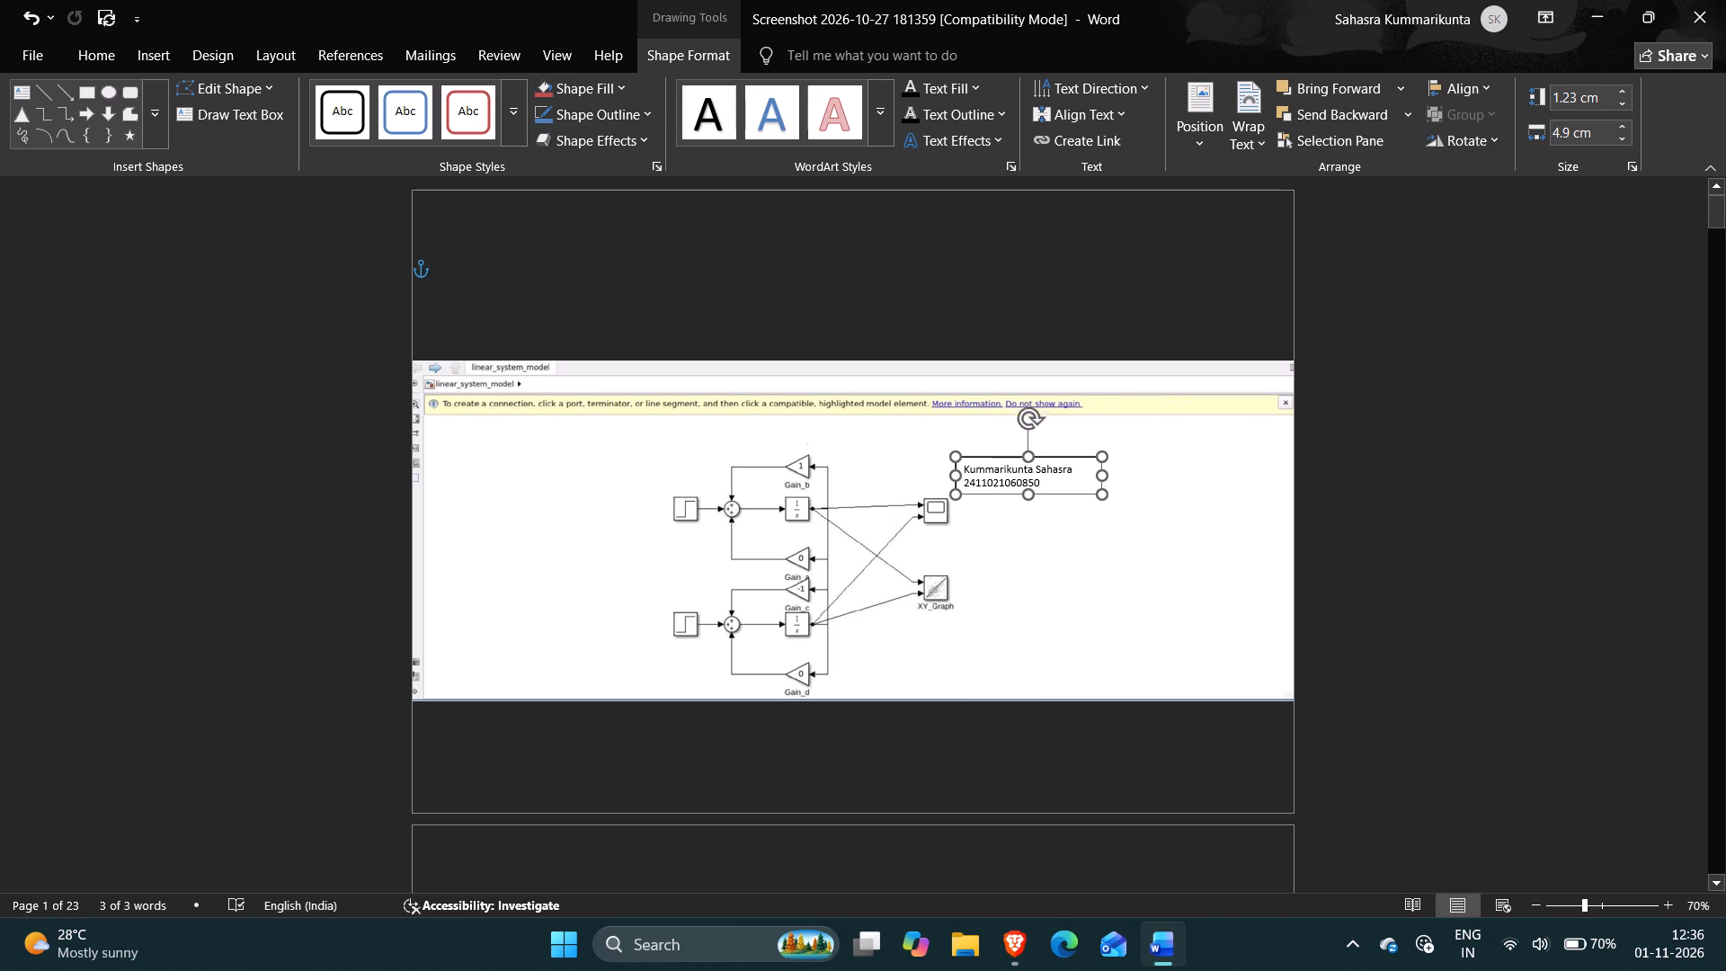
drag(1077, 486, 1074, 458)
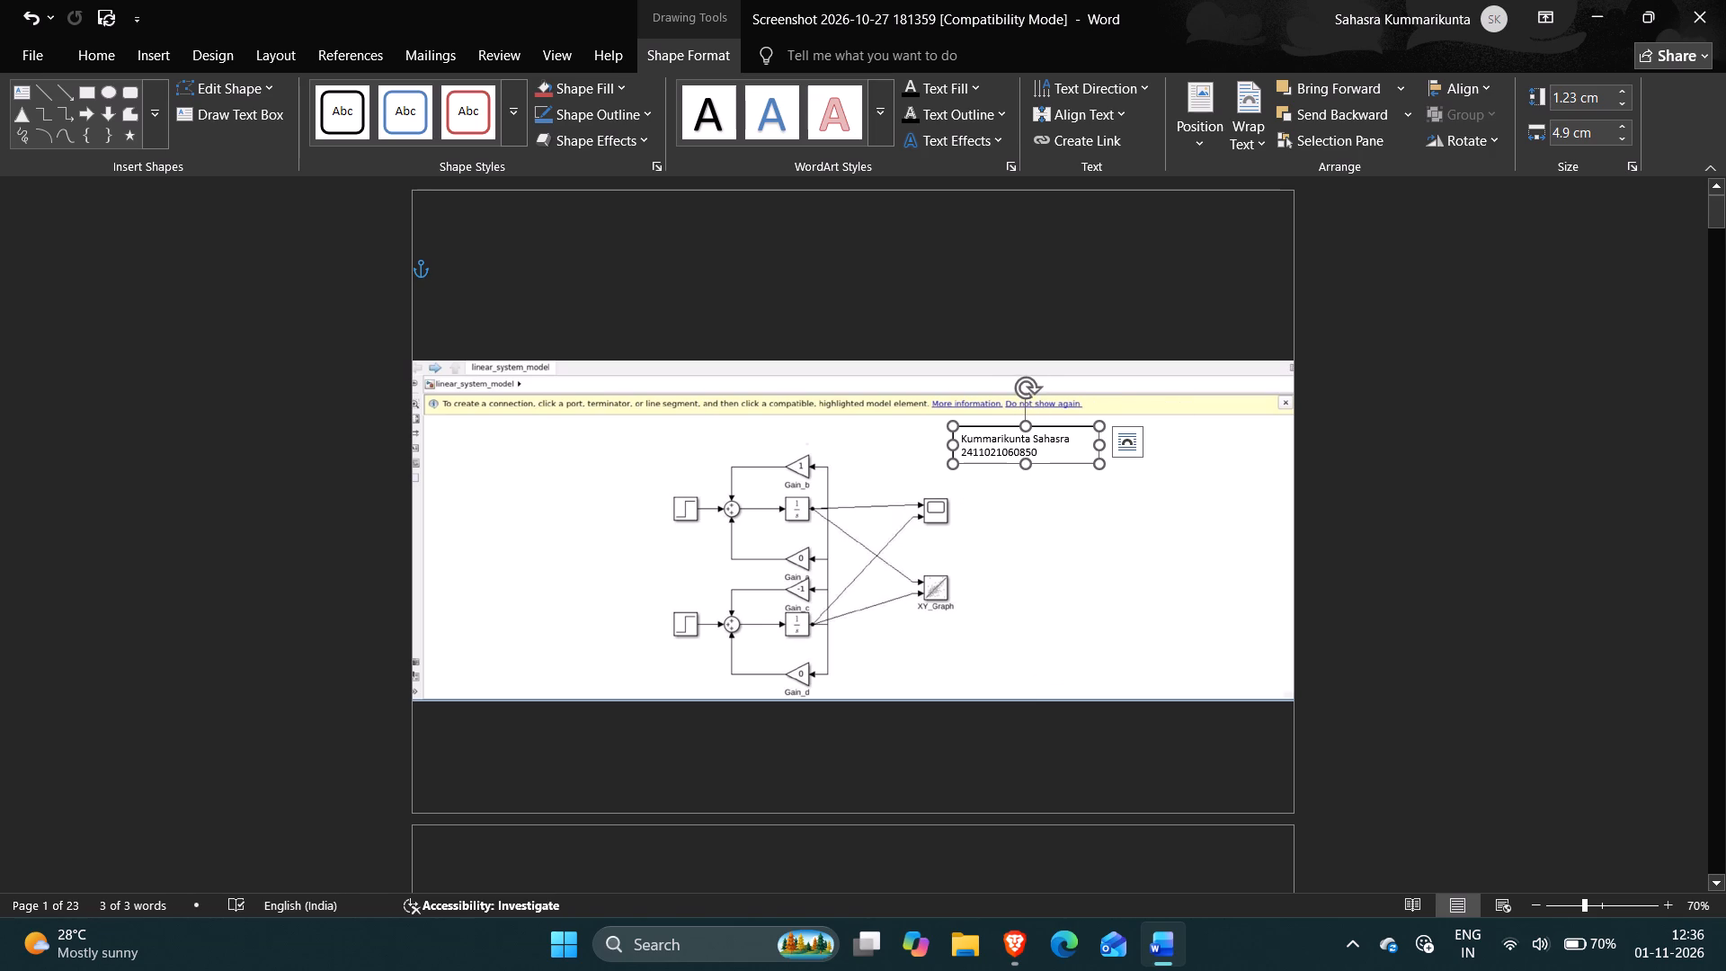
Copy the name and ID number lines from the page 1 text box.
click(1072, 447)
drag(1072, 447, 945, 429)
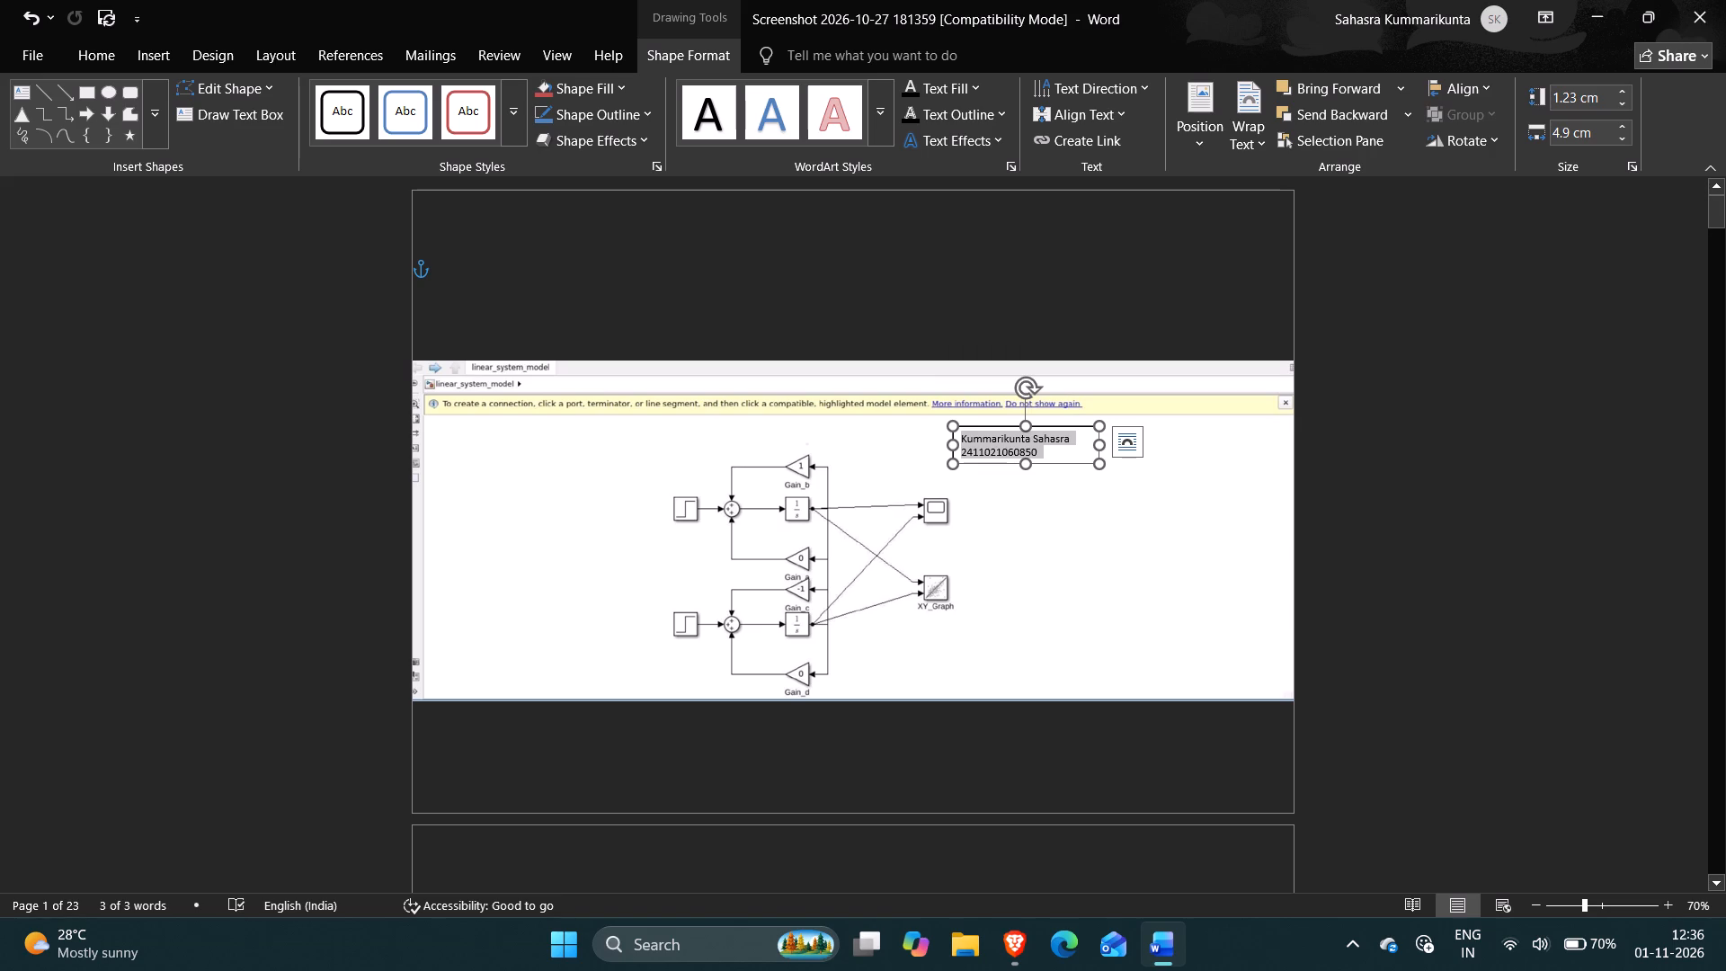
key(ctrl+c)
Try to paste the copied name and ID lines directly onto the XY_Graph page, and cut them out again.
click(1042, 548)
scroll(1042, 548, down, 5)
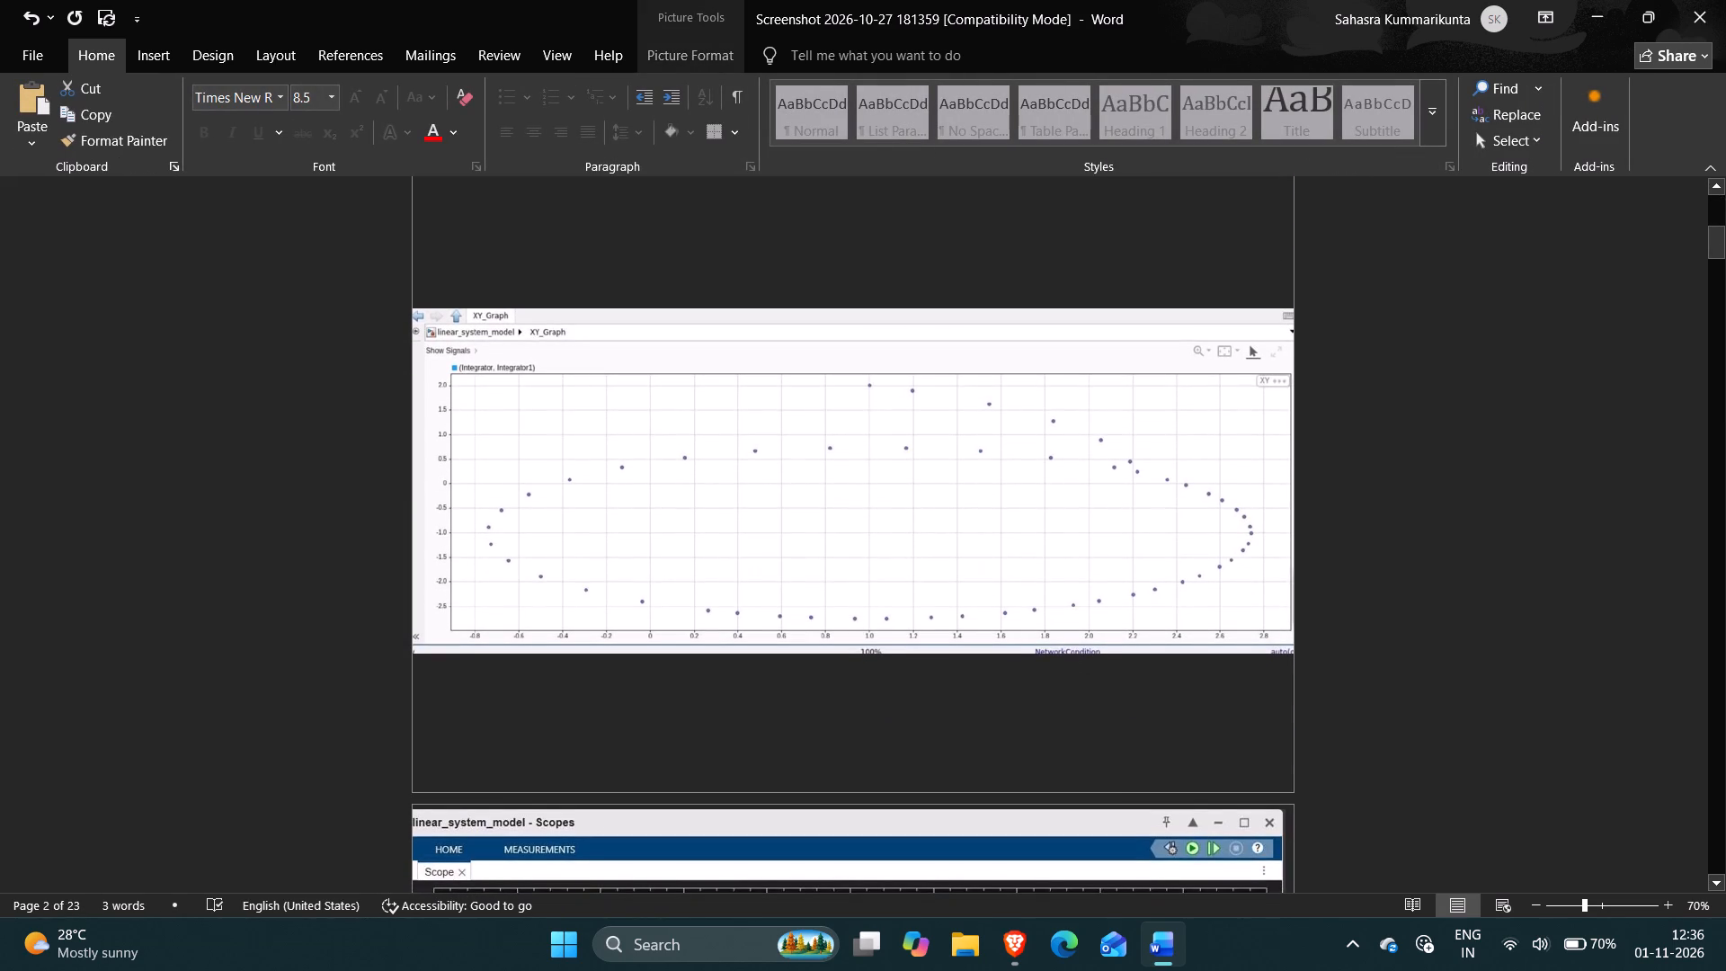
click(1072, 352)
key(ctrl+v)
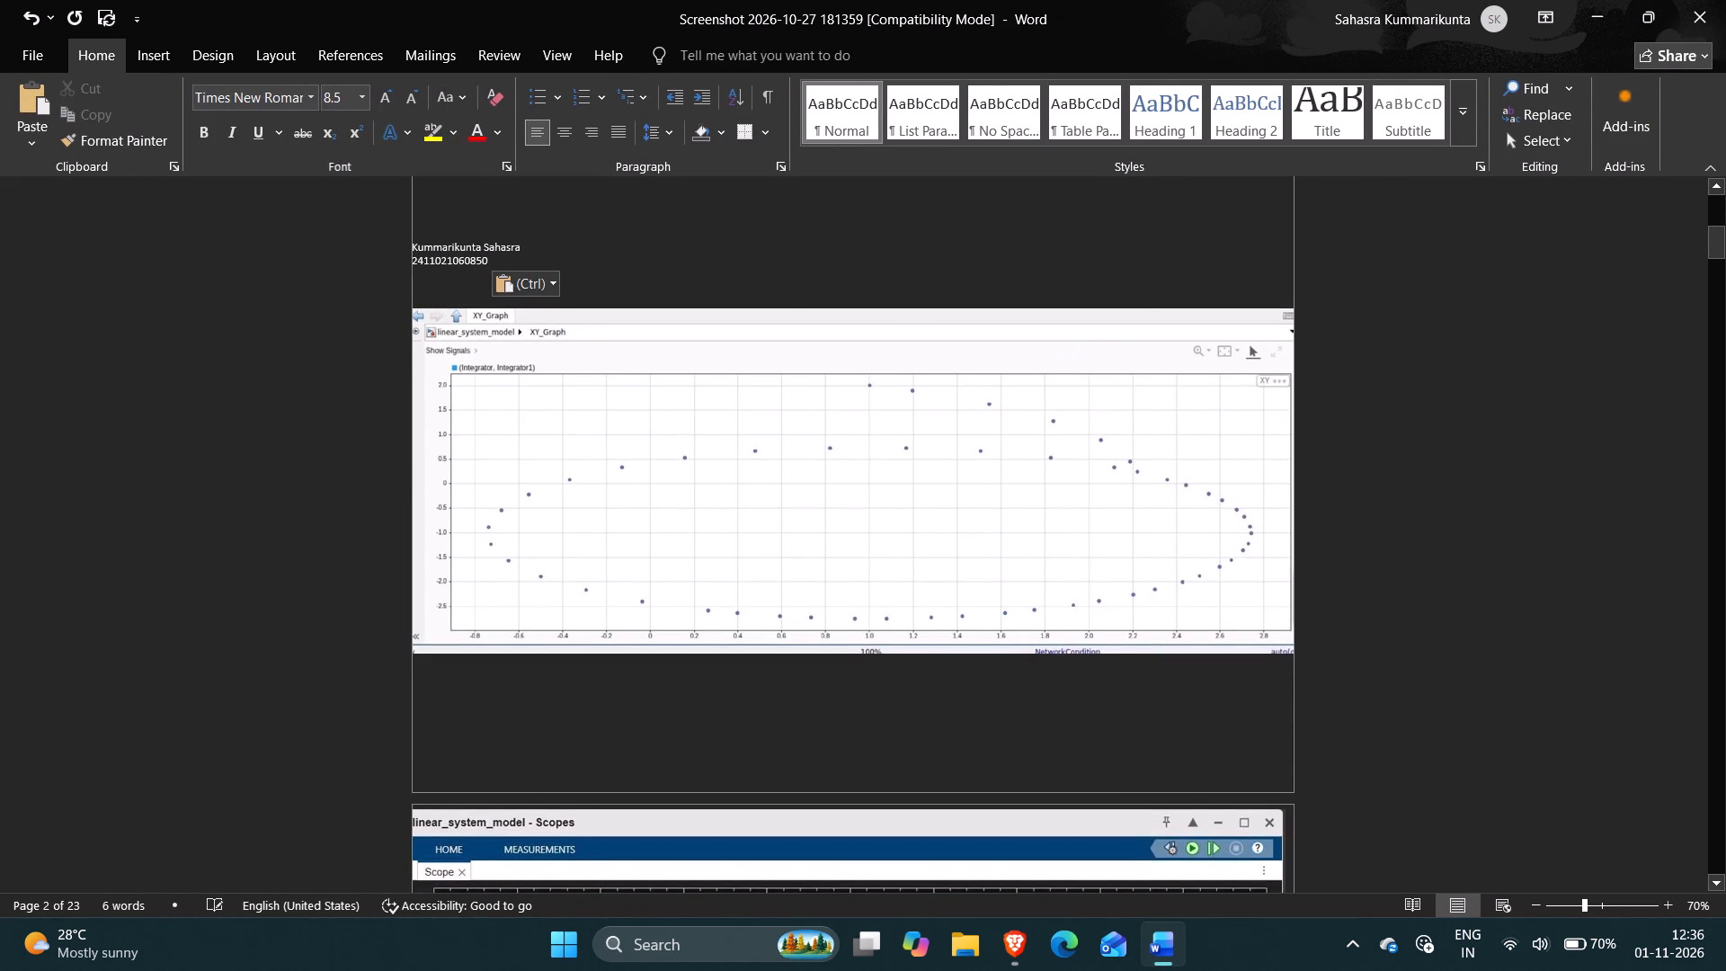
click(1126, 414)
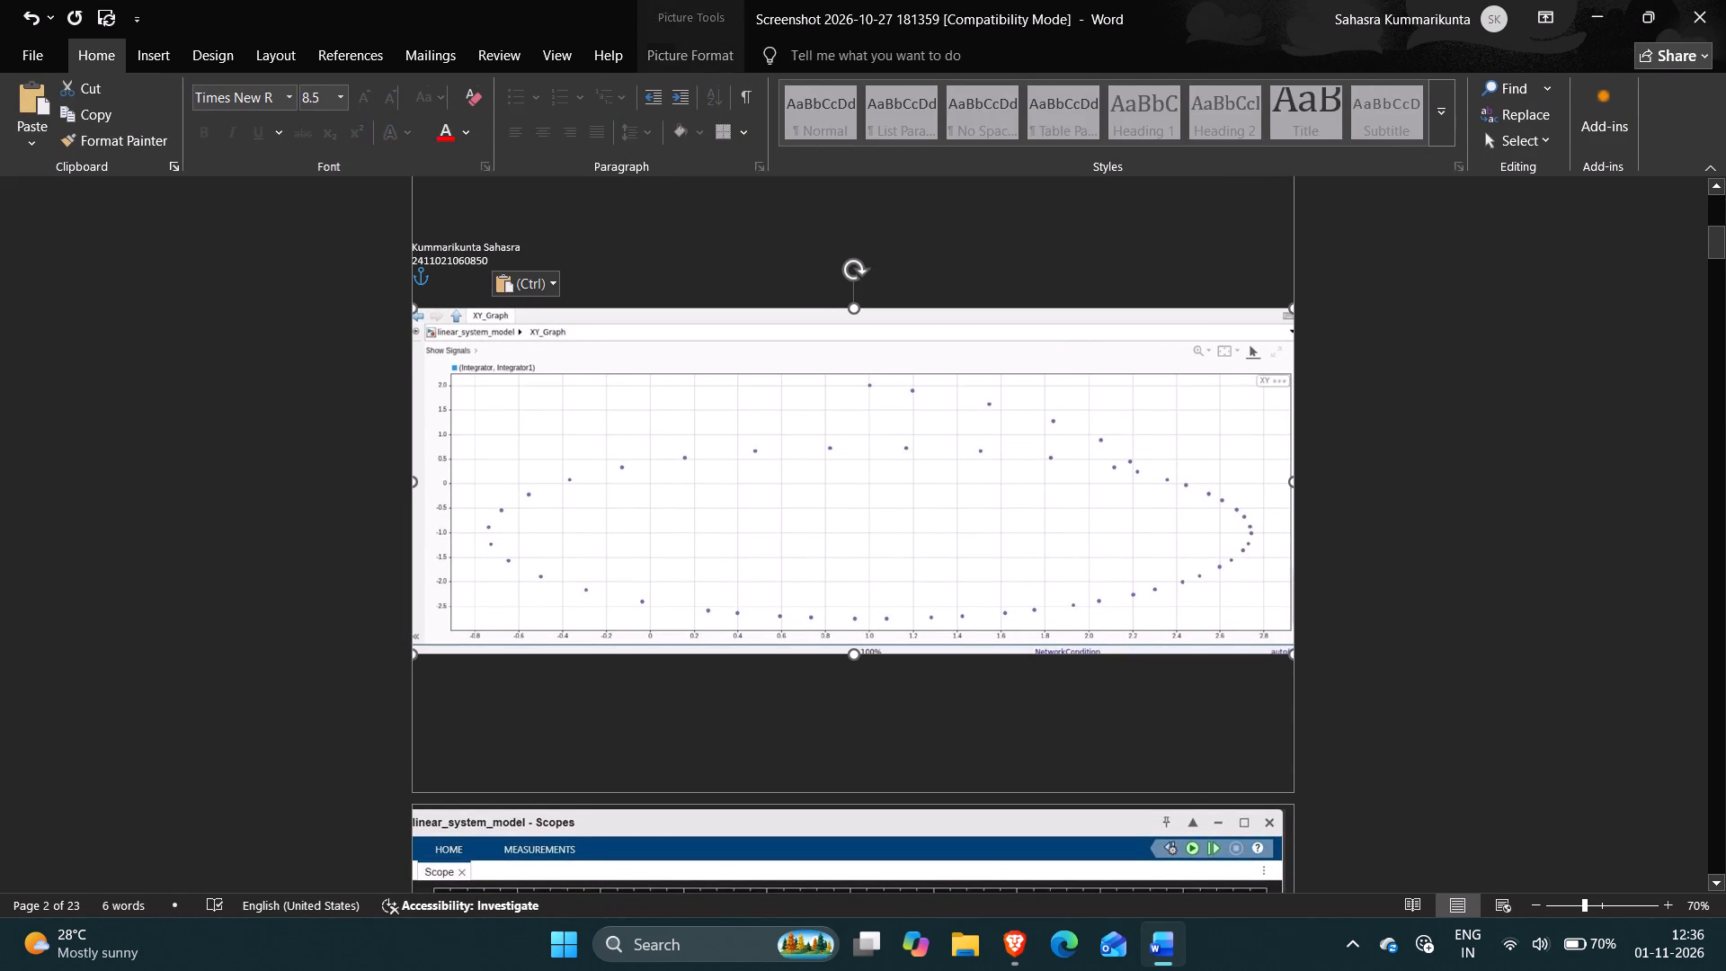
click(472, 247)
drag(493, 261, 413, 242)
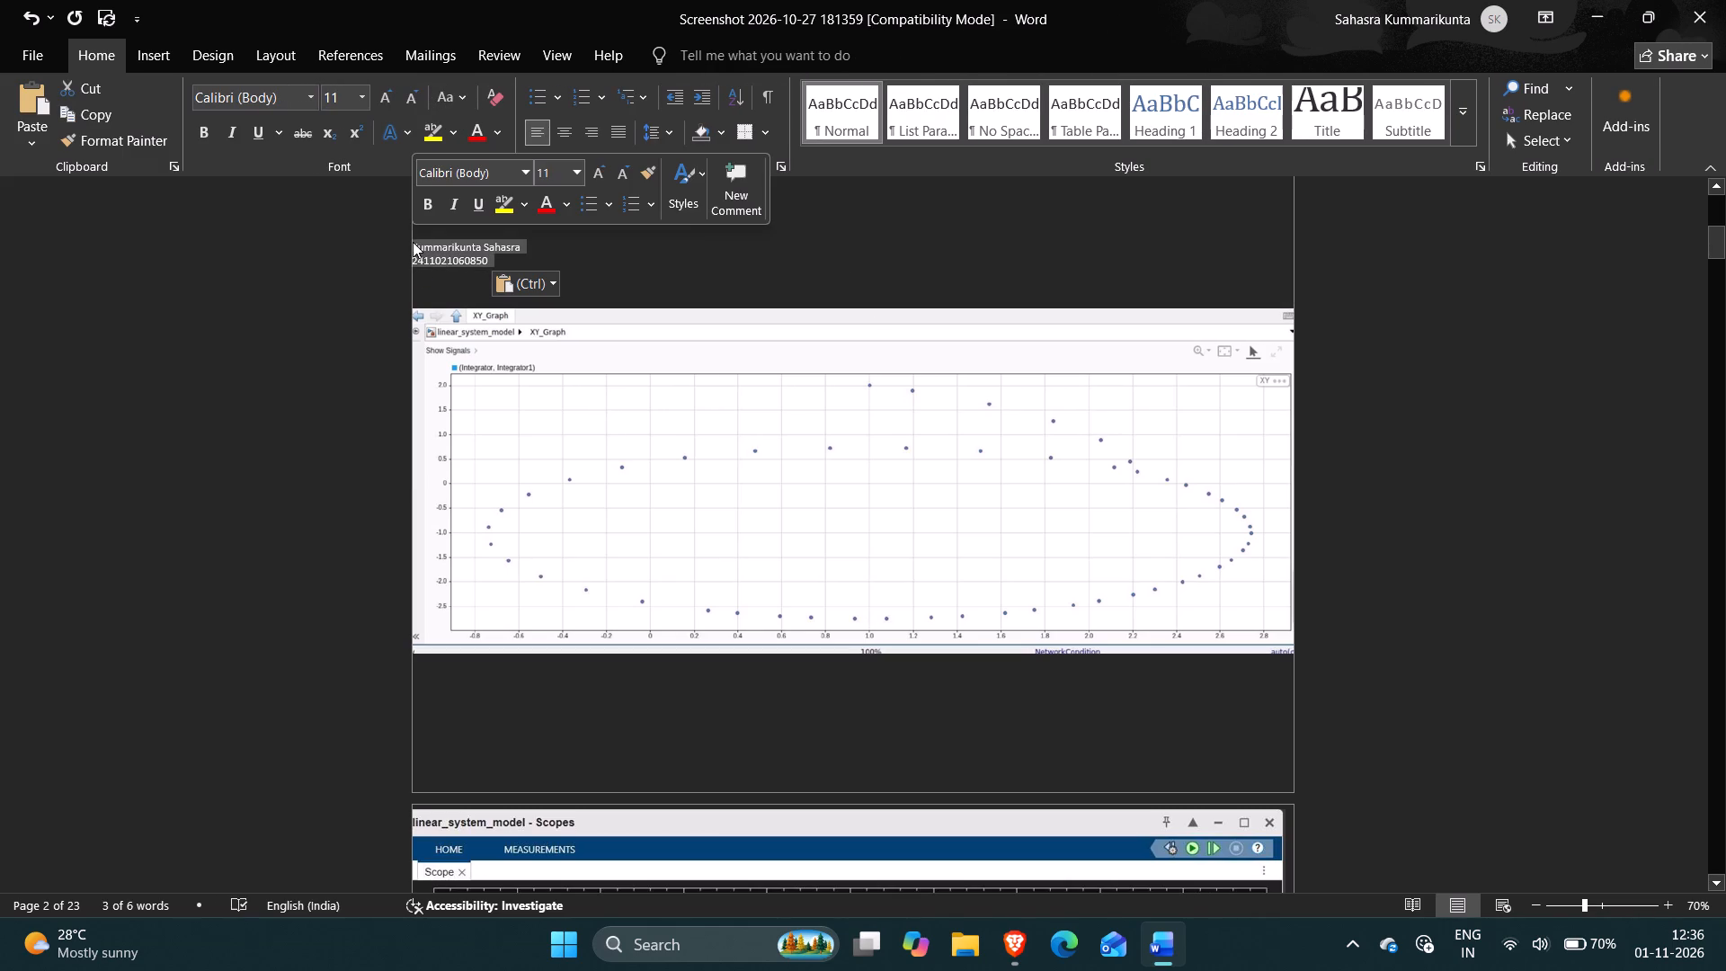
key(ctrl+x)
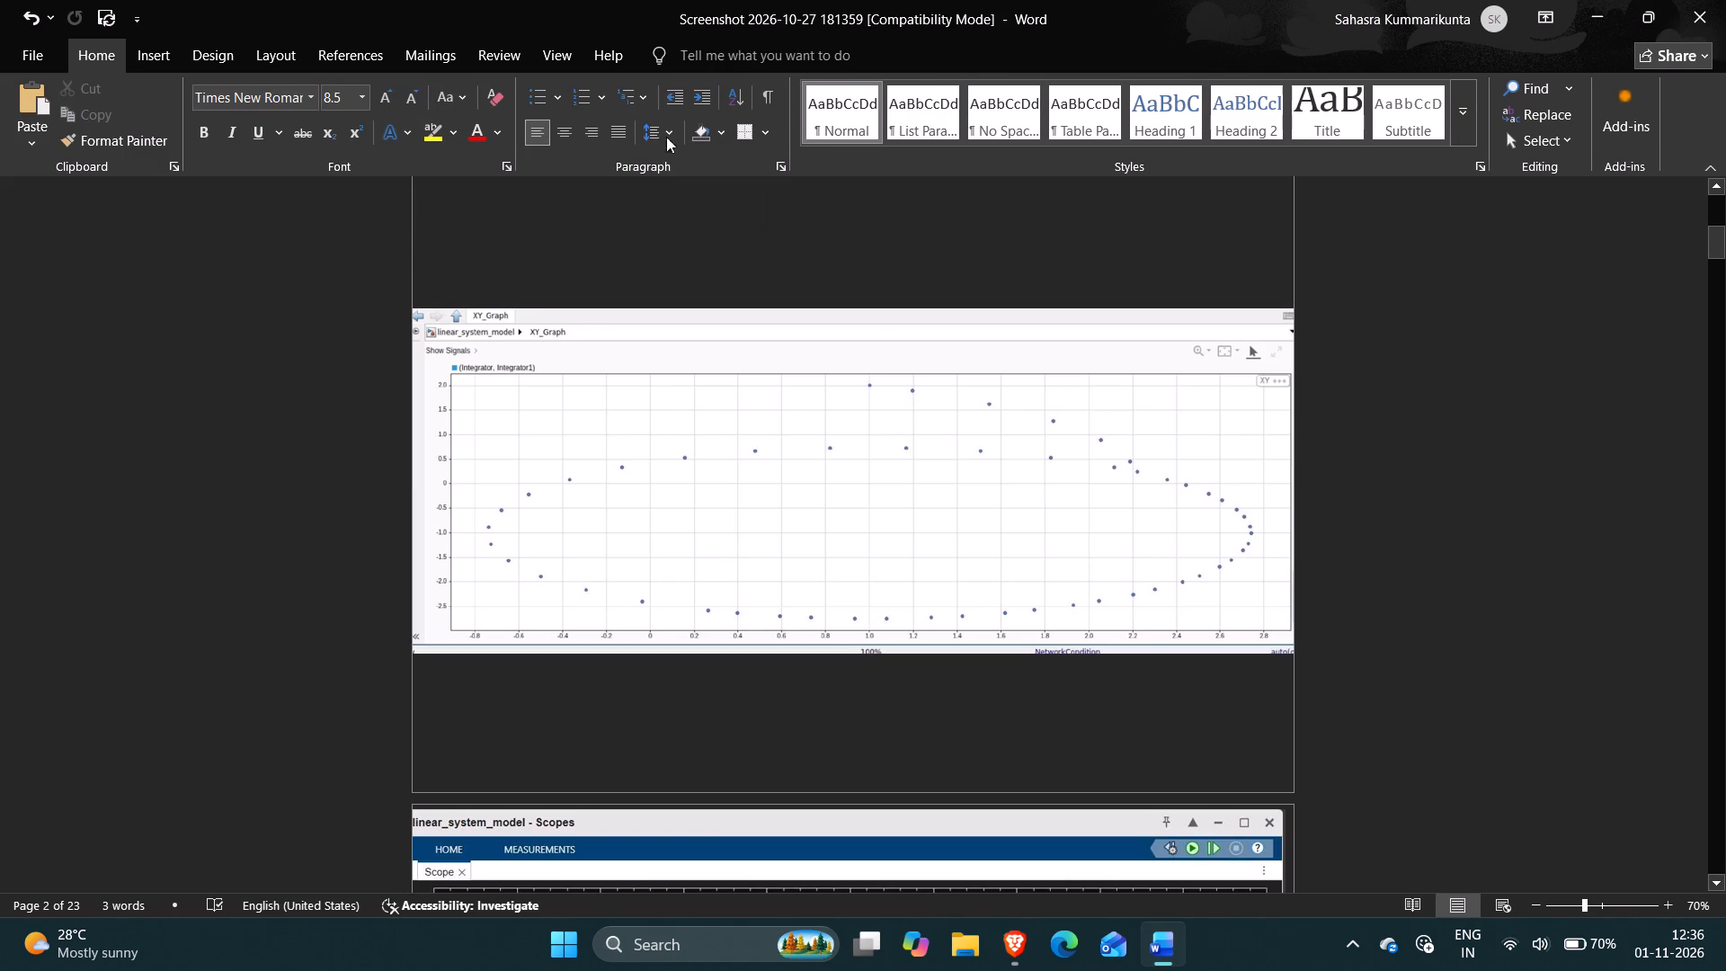
Insert a Simple Text Box on page 2 and place it over the XY_Graph picture's header strip, above the plot.
click(162, 49)
click(1055, 141)
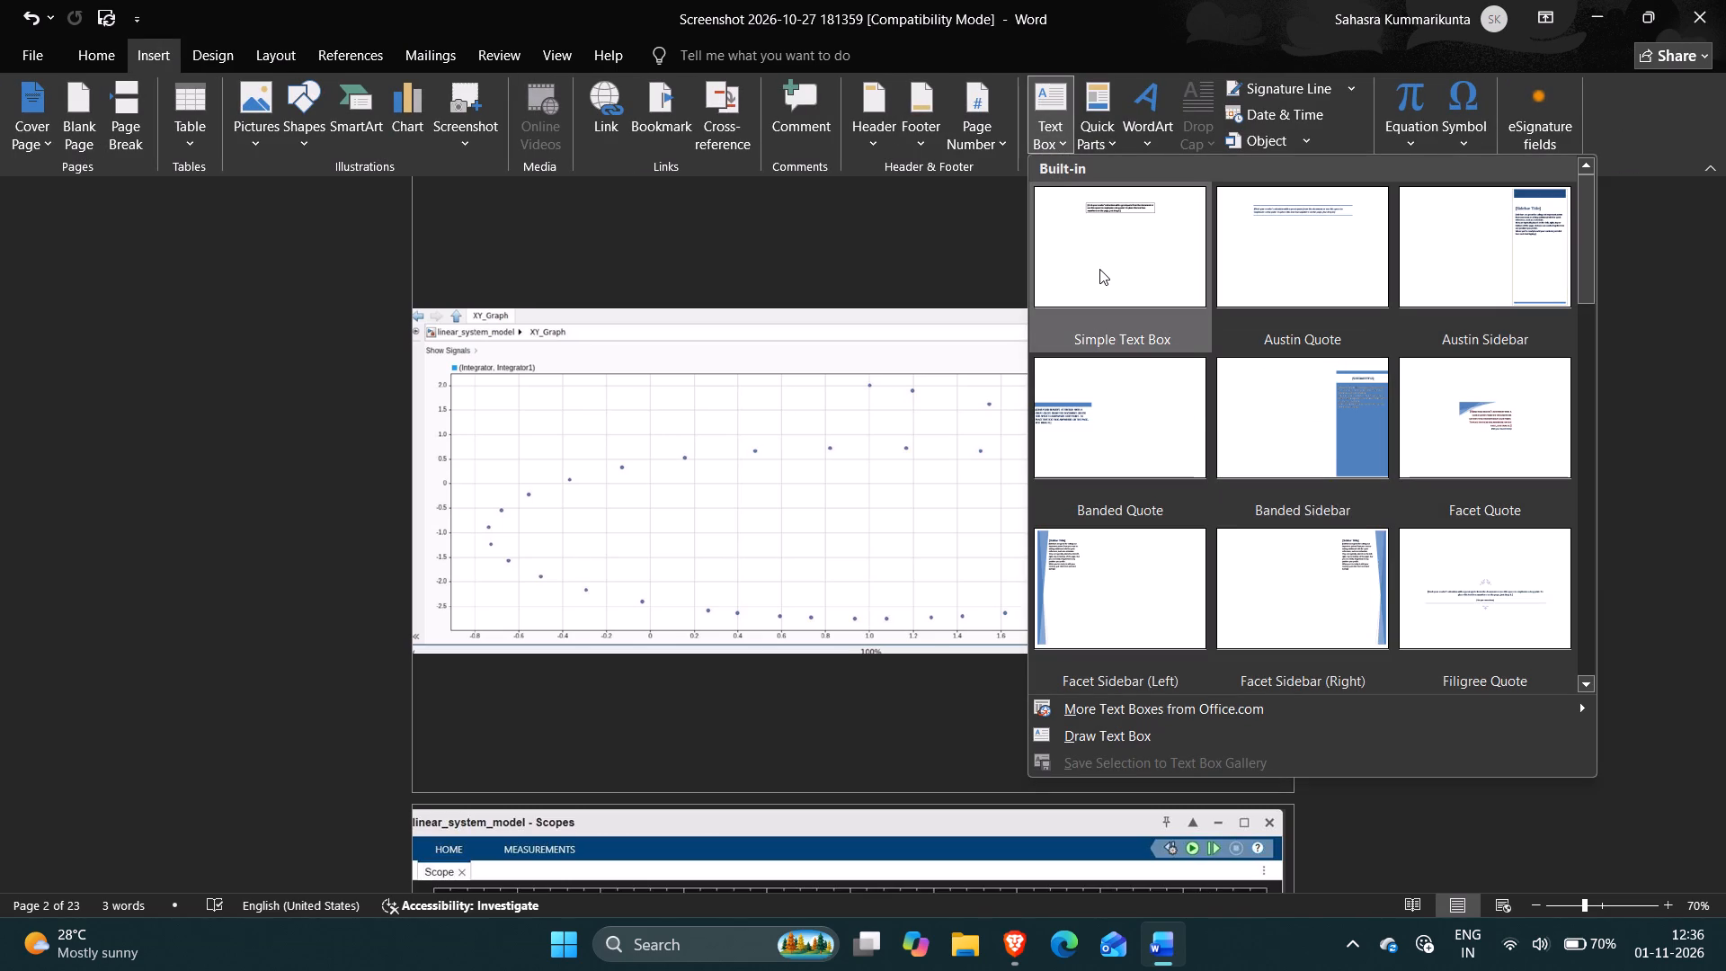
click(1099, 269)
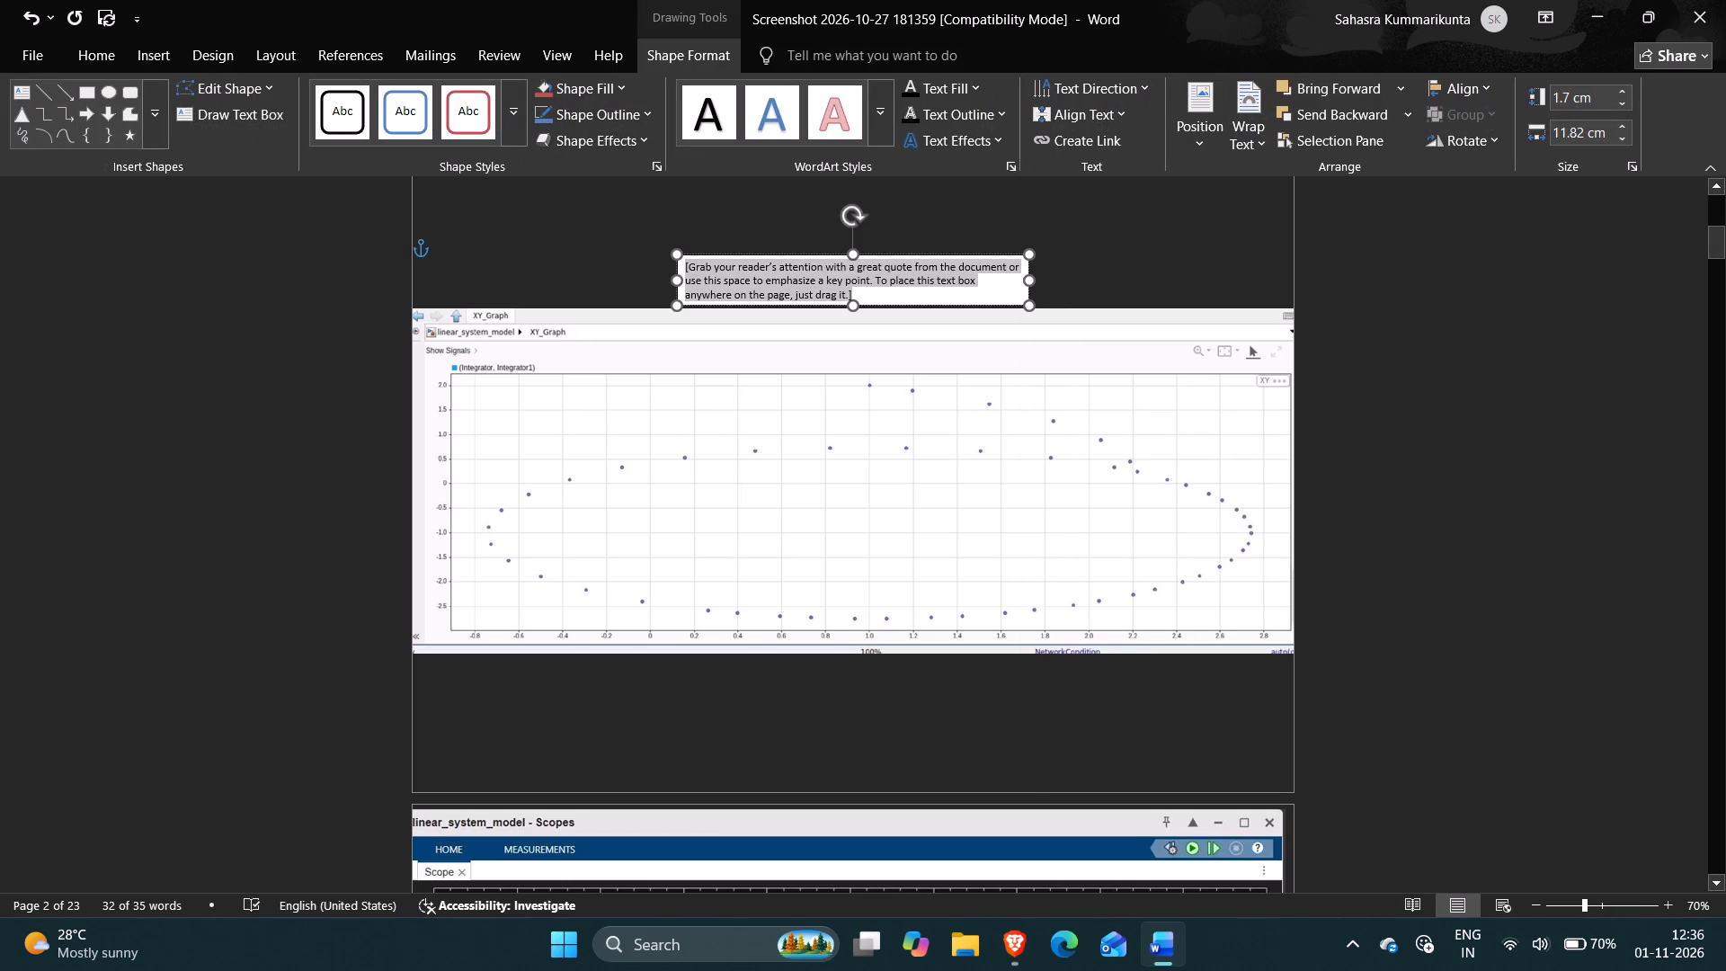
drag(880, 294, 912, 308)
drag(932, 303, 1153, 441)
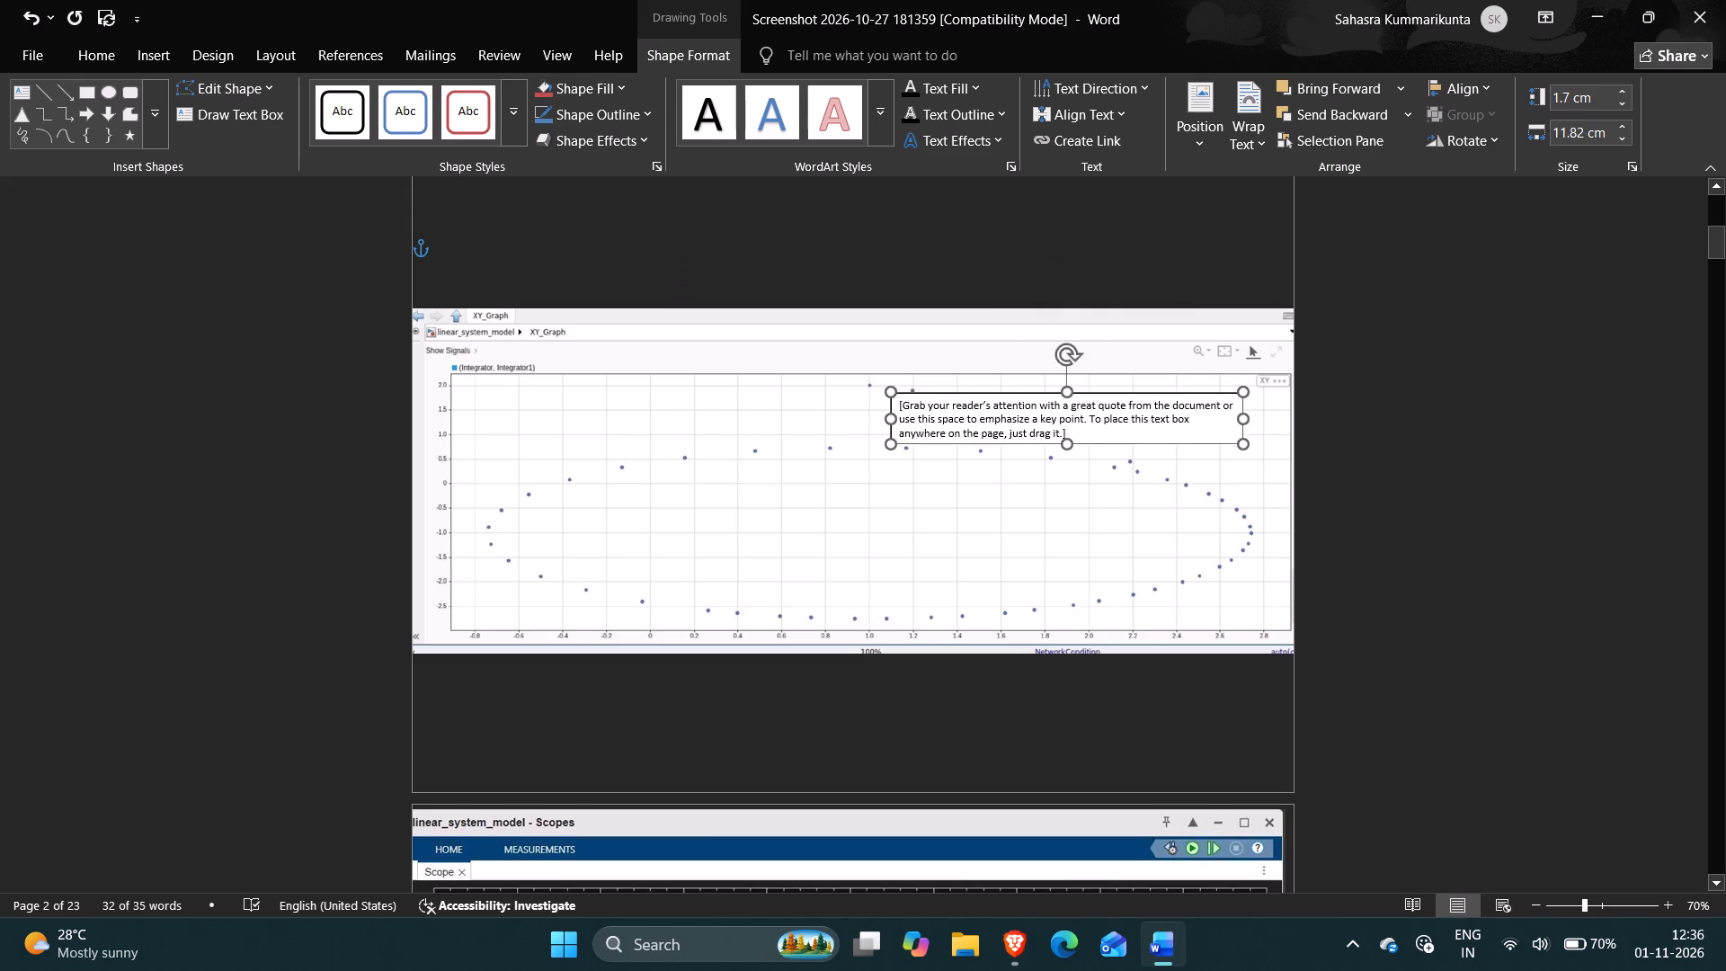
drag(1153, 441, 1054, 371)
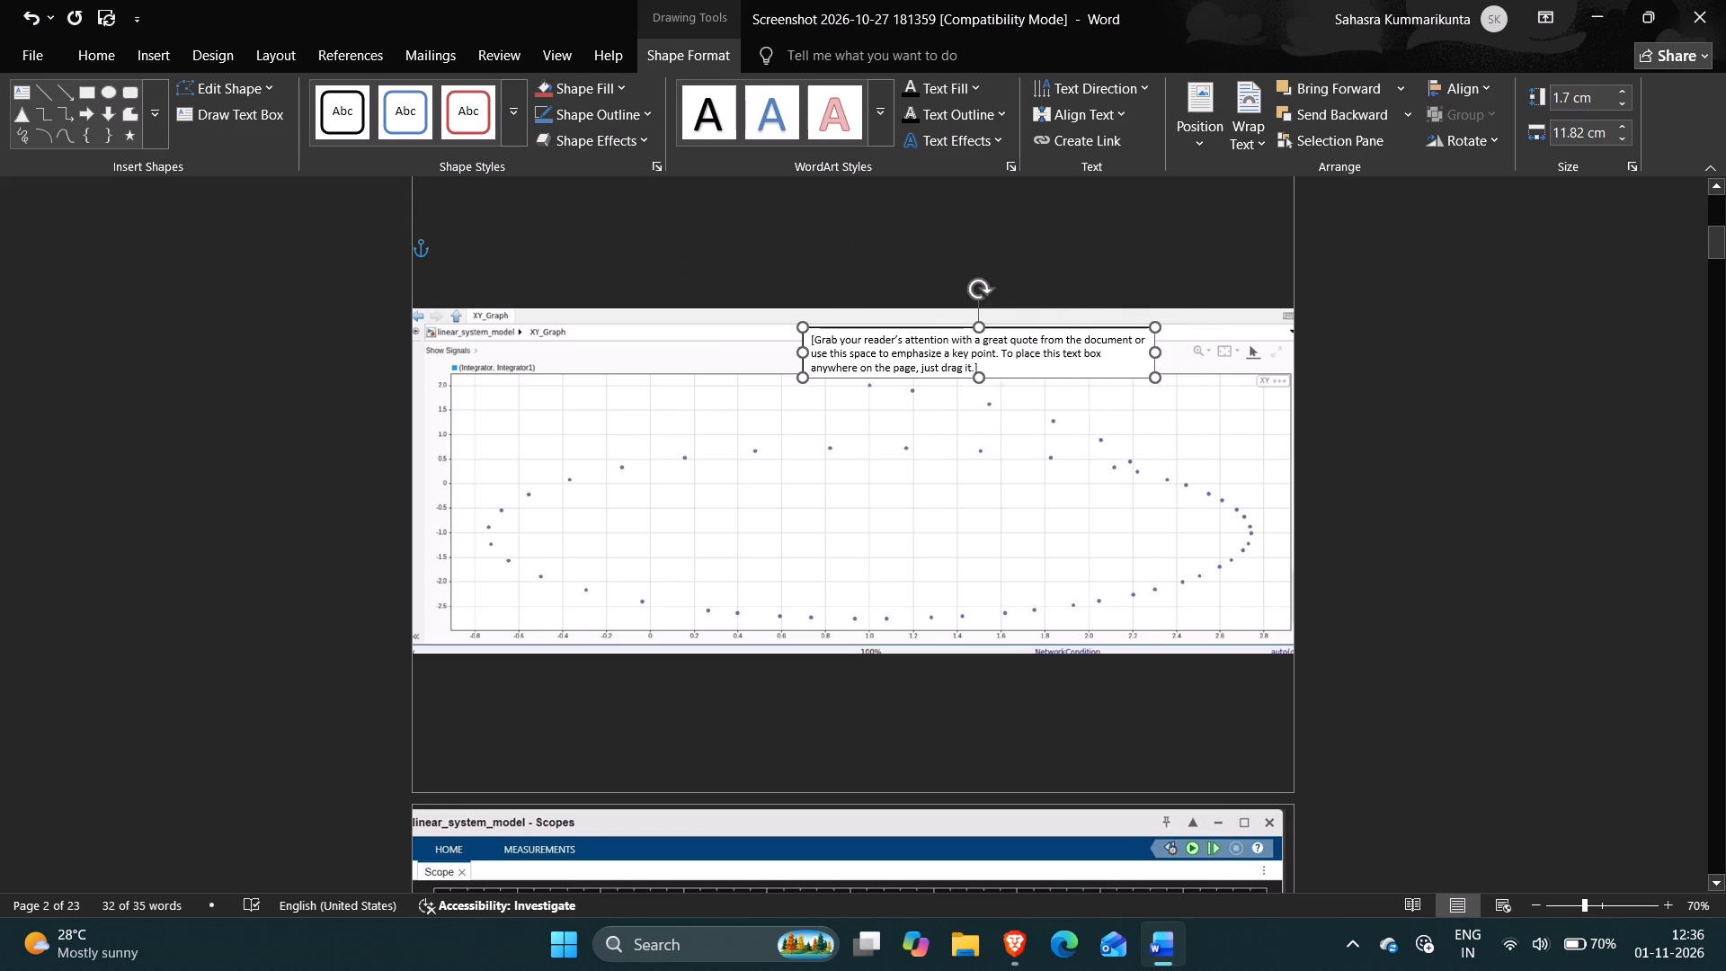
drag(1054, 371, 1052, 370)
Replace the page 2 text box's placeholder text with the name and ID number lines.
drag(1019, 361, 769, 349)
key(ctrl+v)
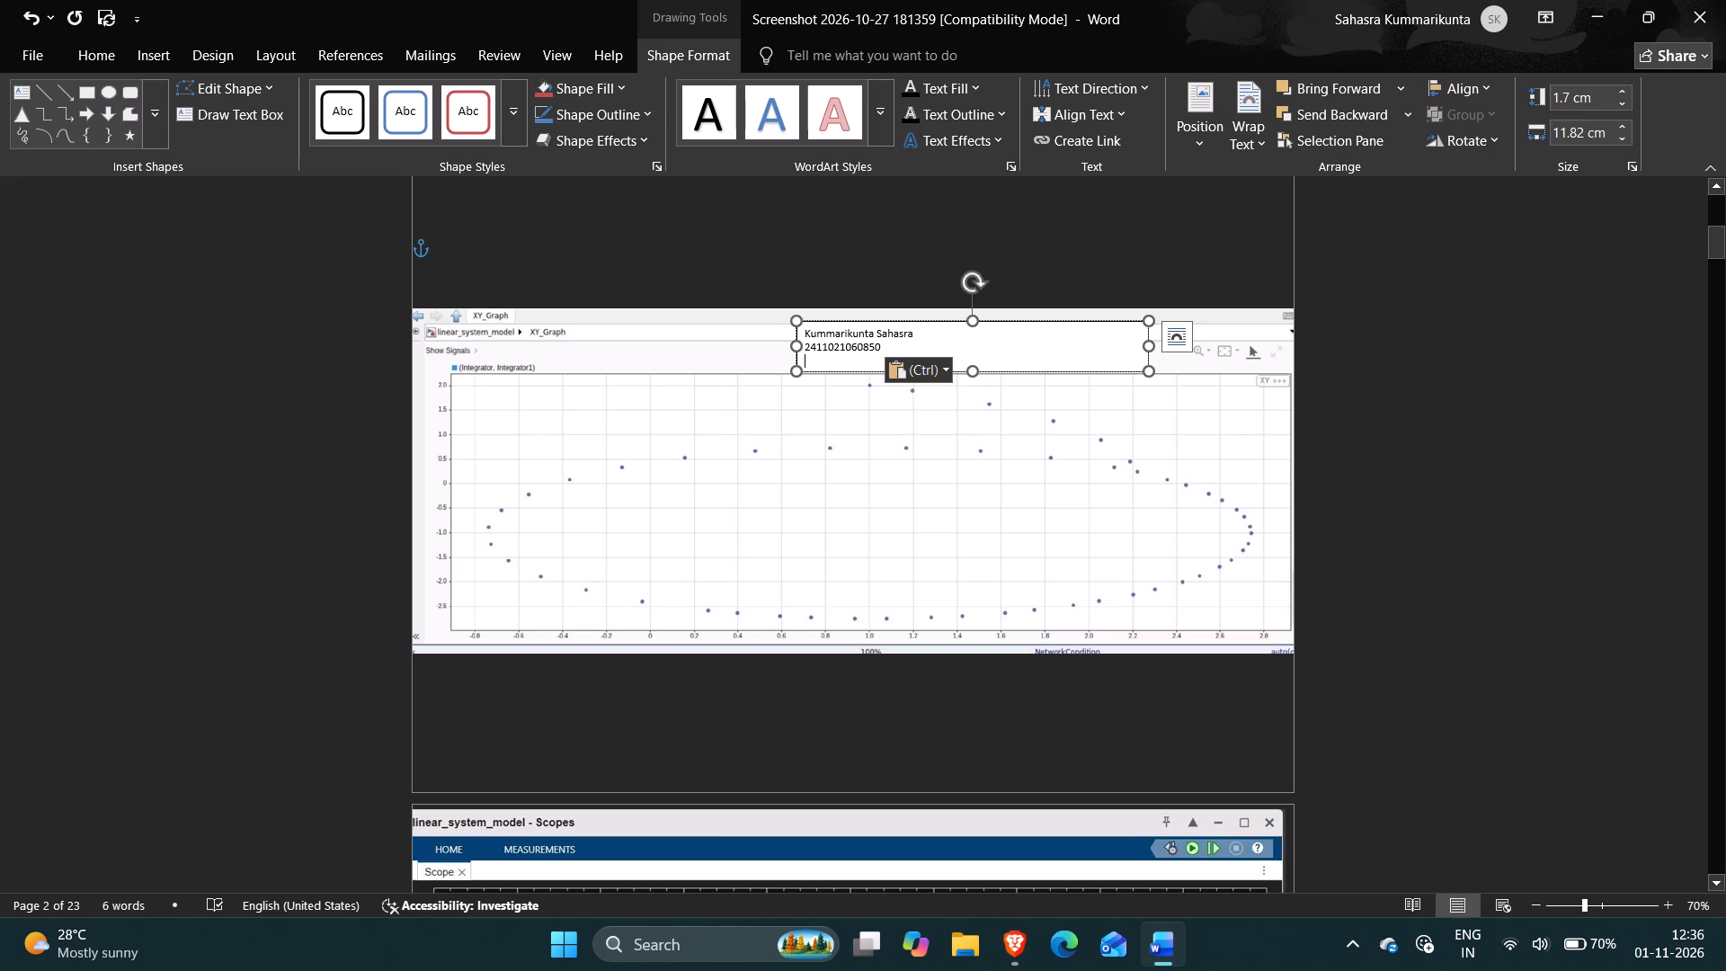
Shrink the page 2 label to about 4.87 cm wide and 1.45 cm high, and move it beside the graph's zoom controls.
drag(1152, 345, 985, 341)
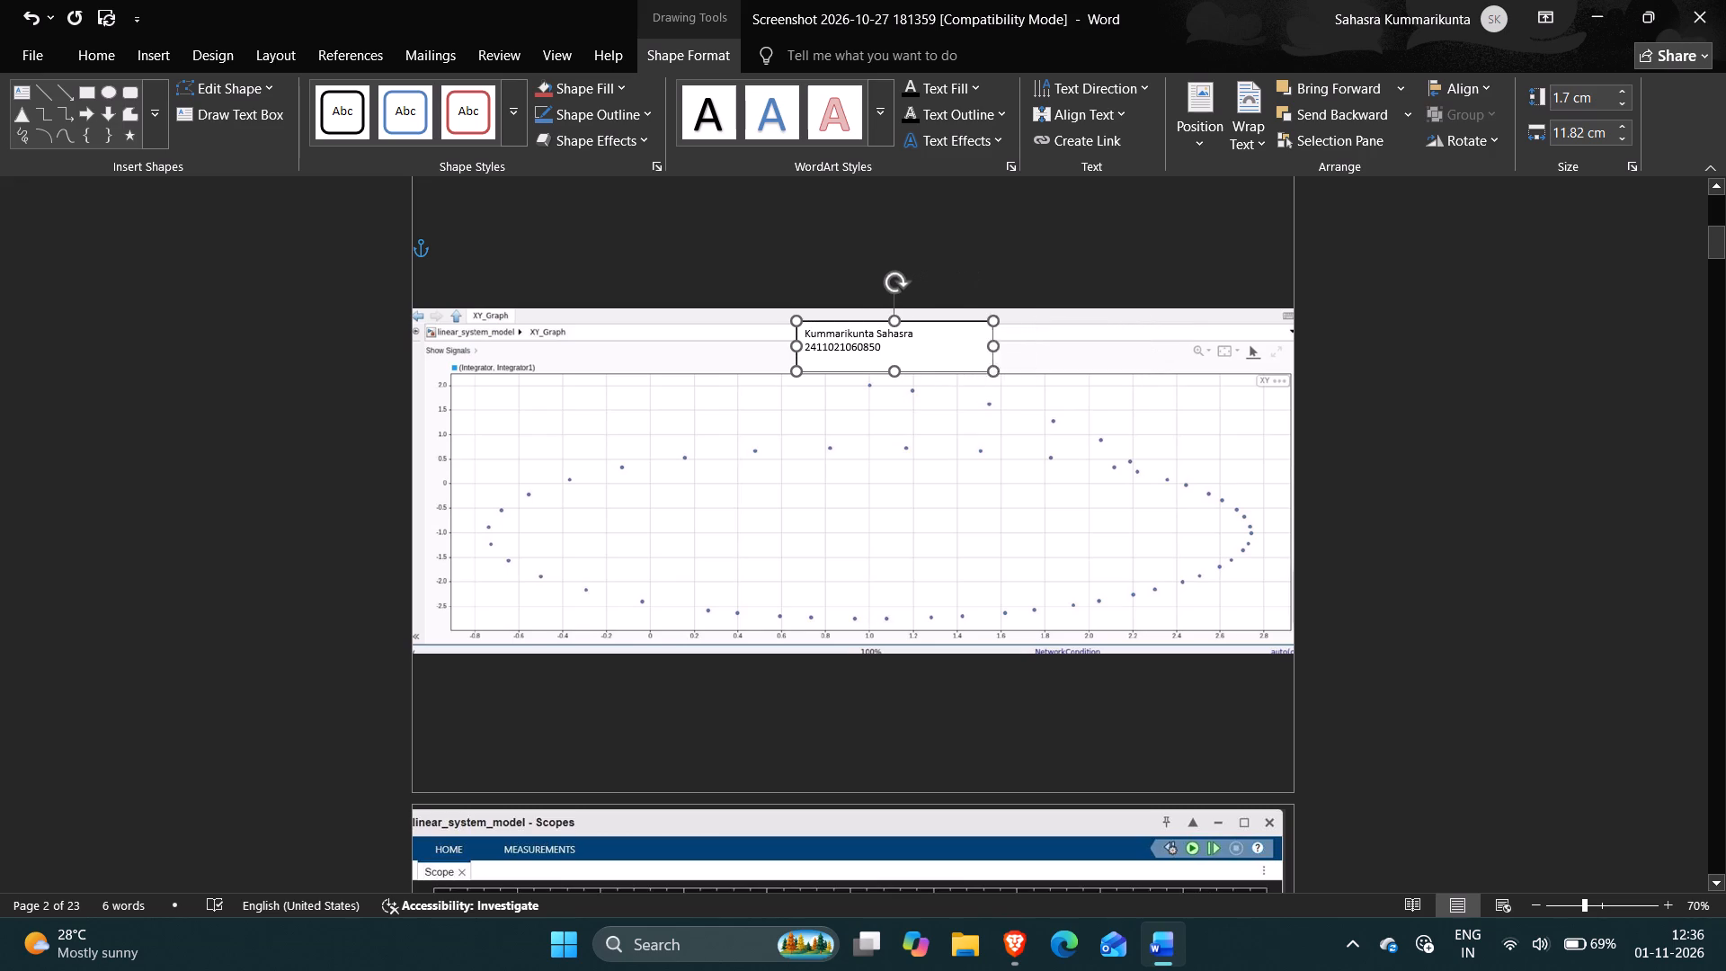
drag(985, 341, 941, 345)
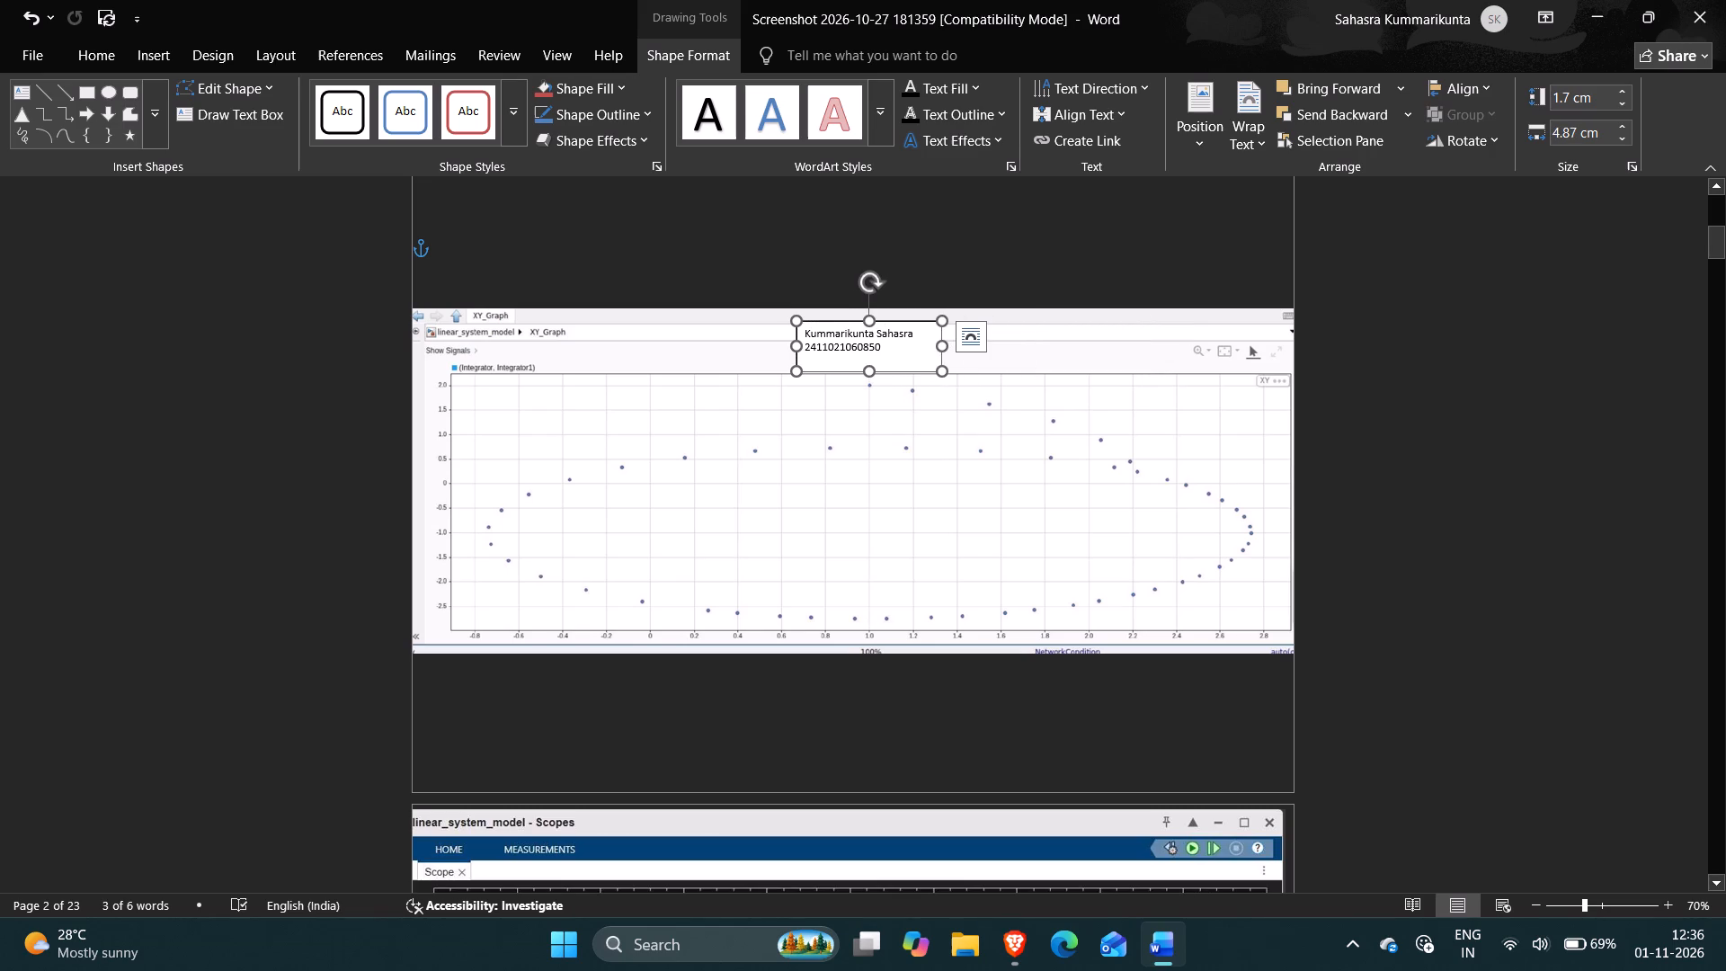
drag(911, 370, 1118, 380)
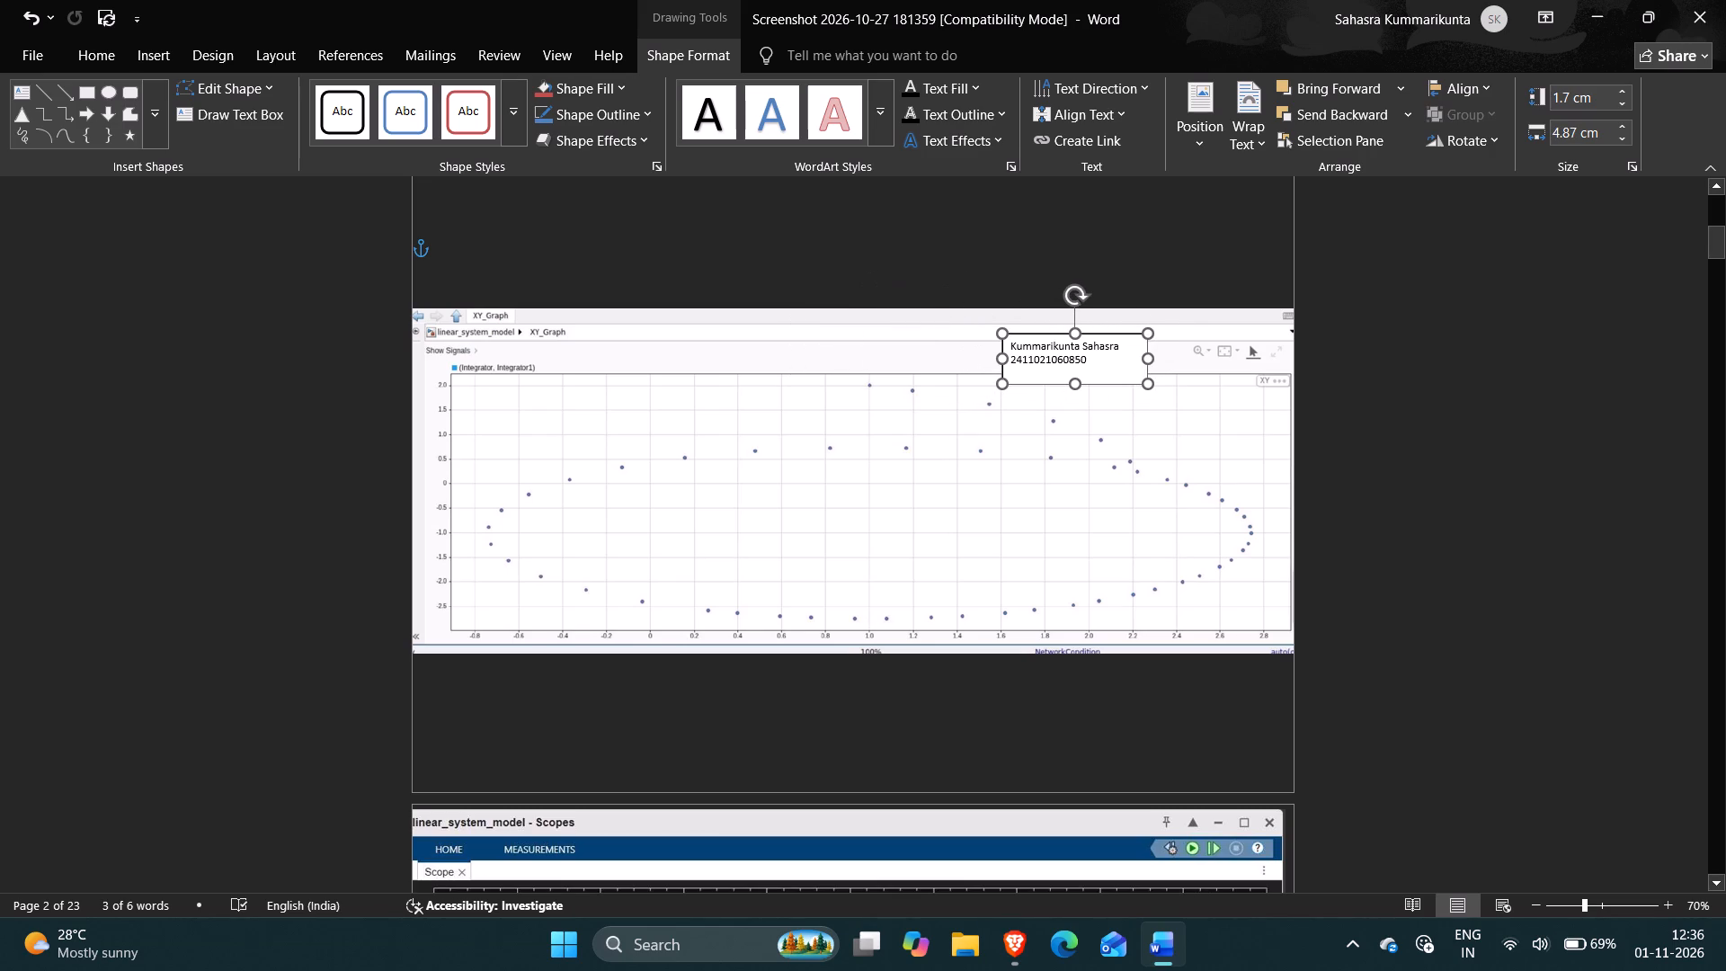
drag(1118, 380, 1119, 390)
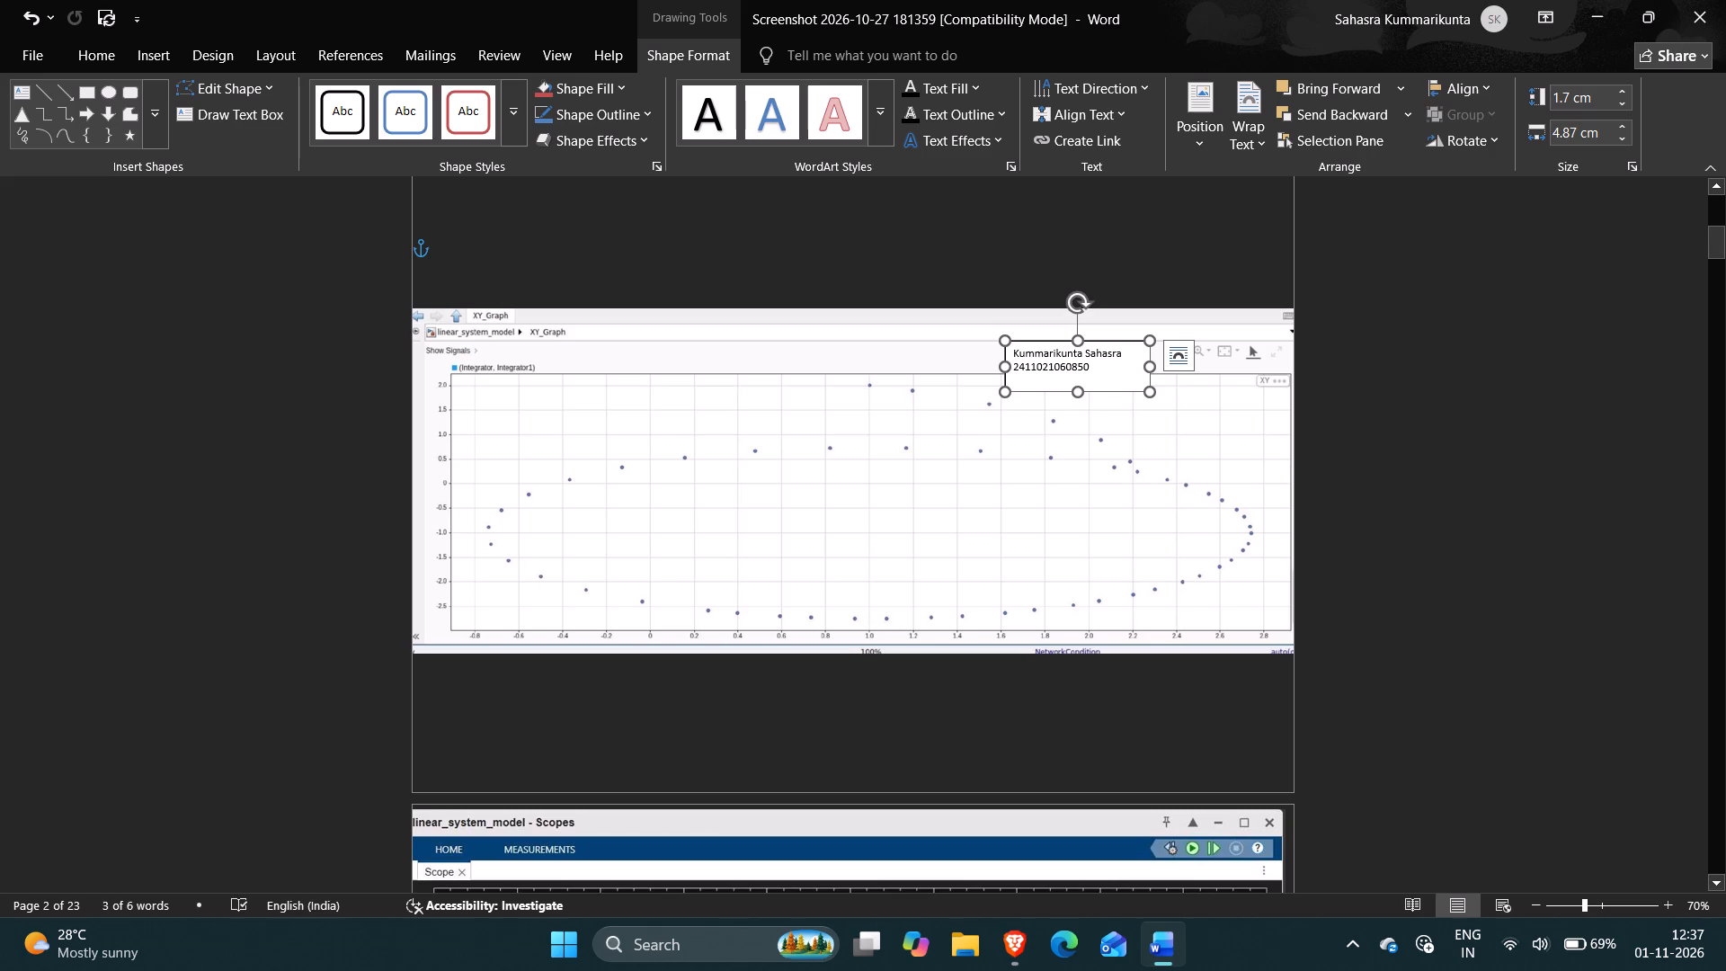
drag(1078, 394, 1078, 373)
drag(1078, 373, 1080, 384)
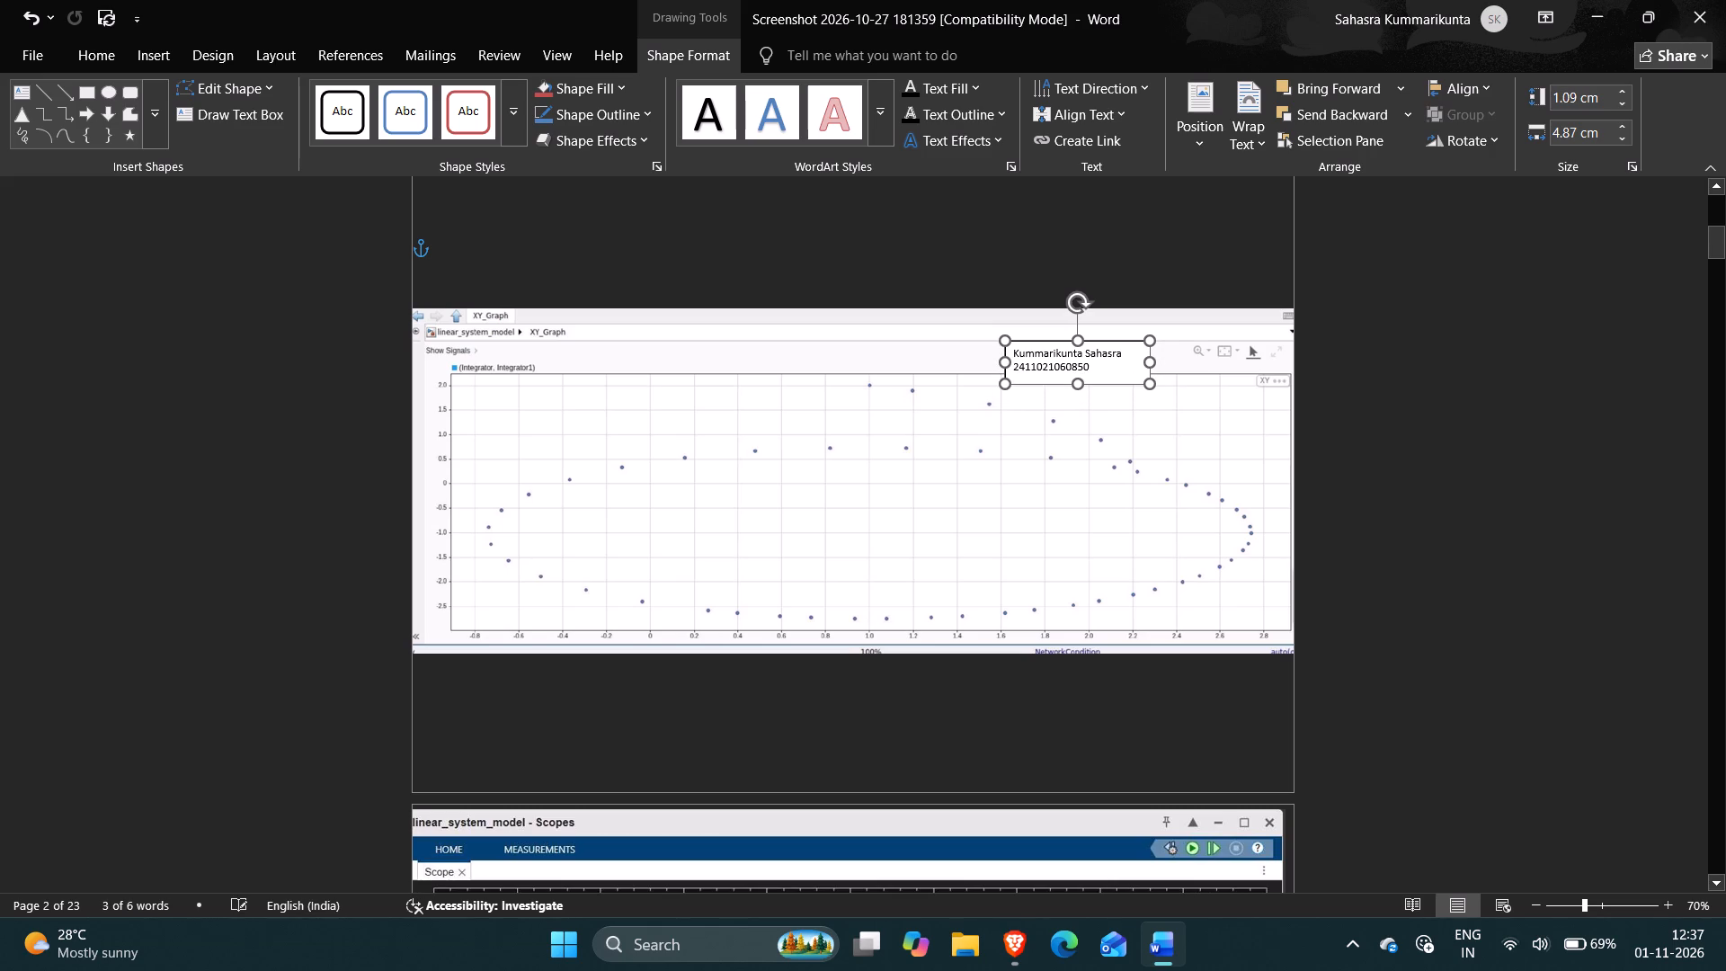
drag(1080, 384, 1081, 384)
double_click(1100, 371)
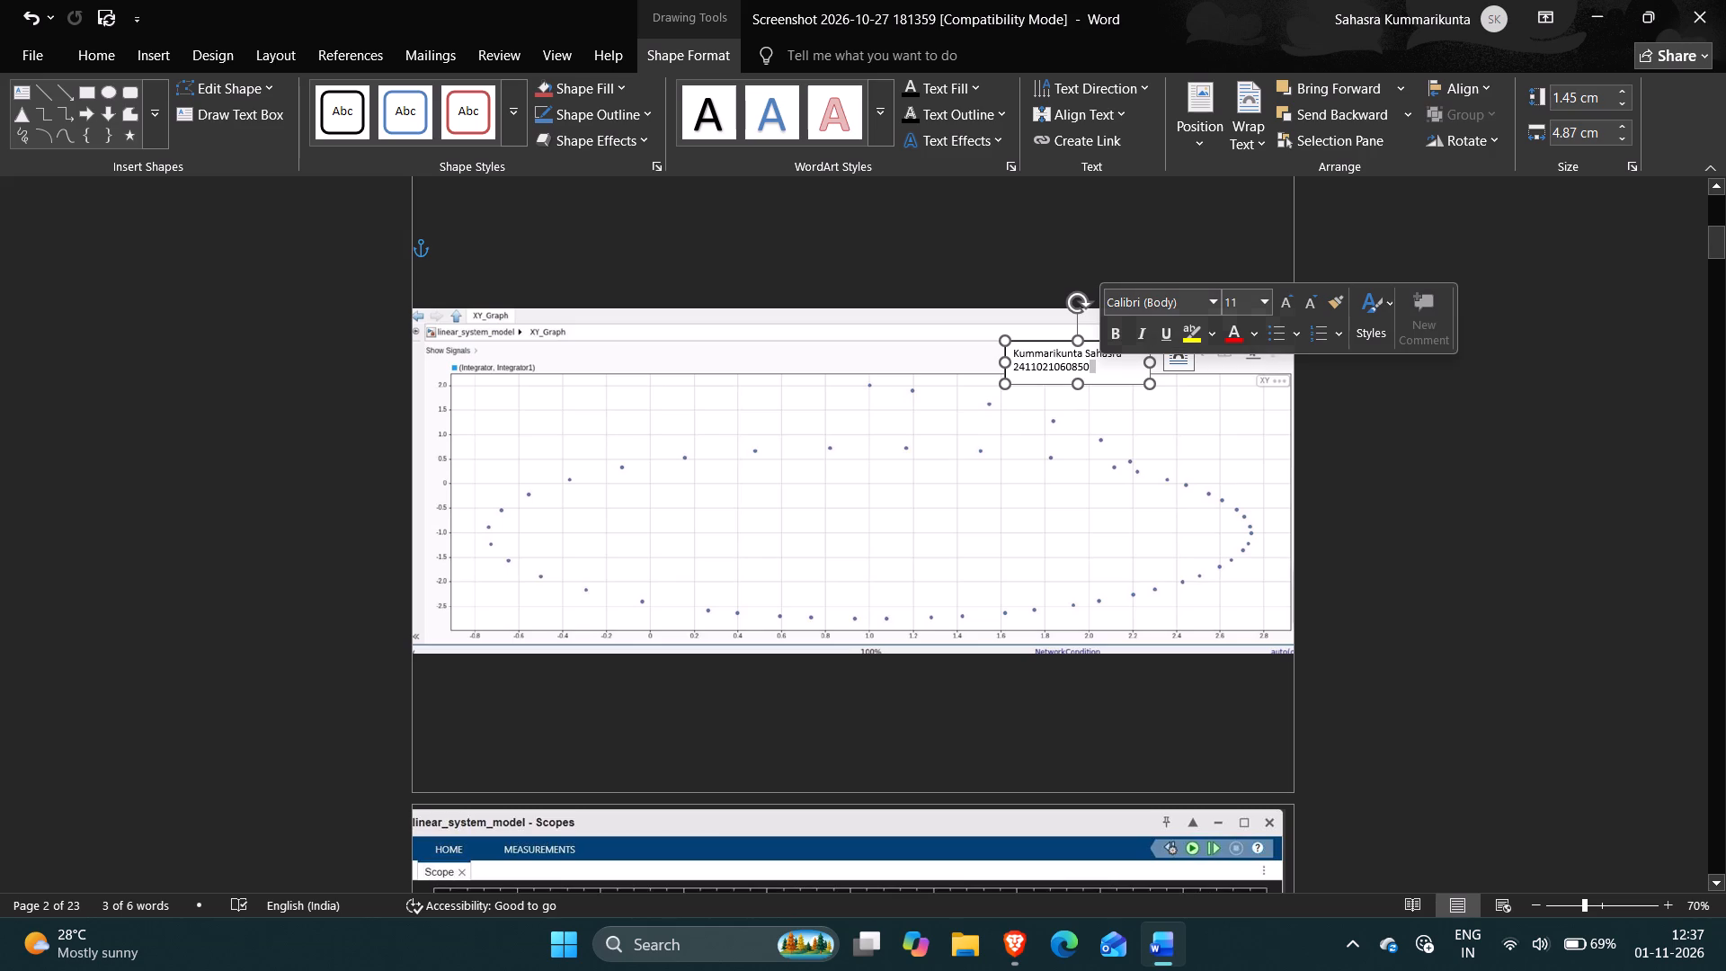
click(1113, 382)
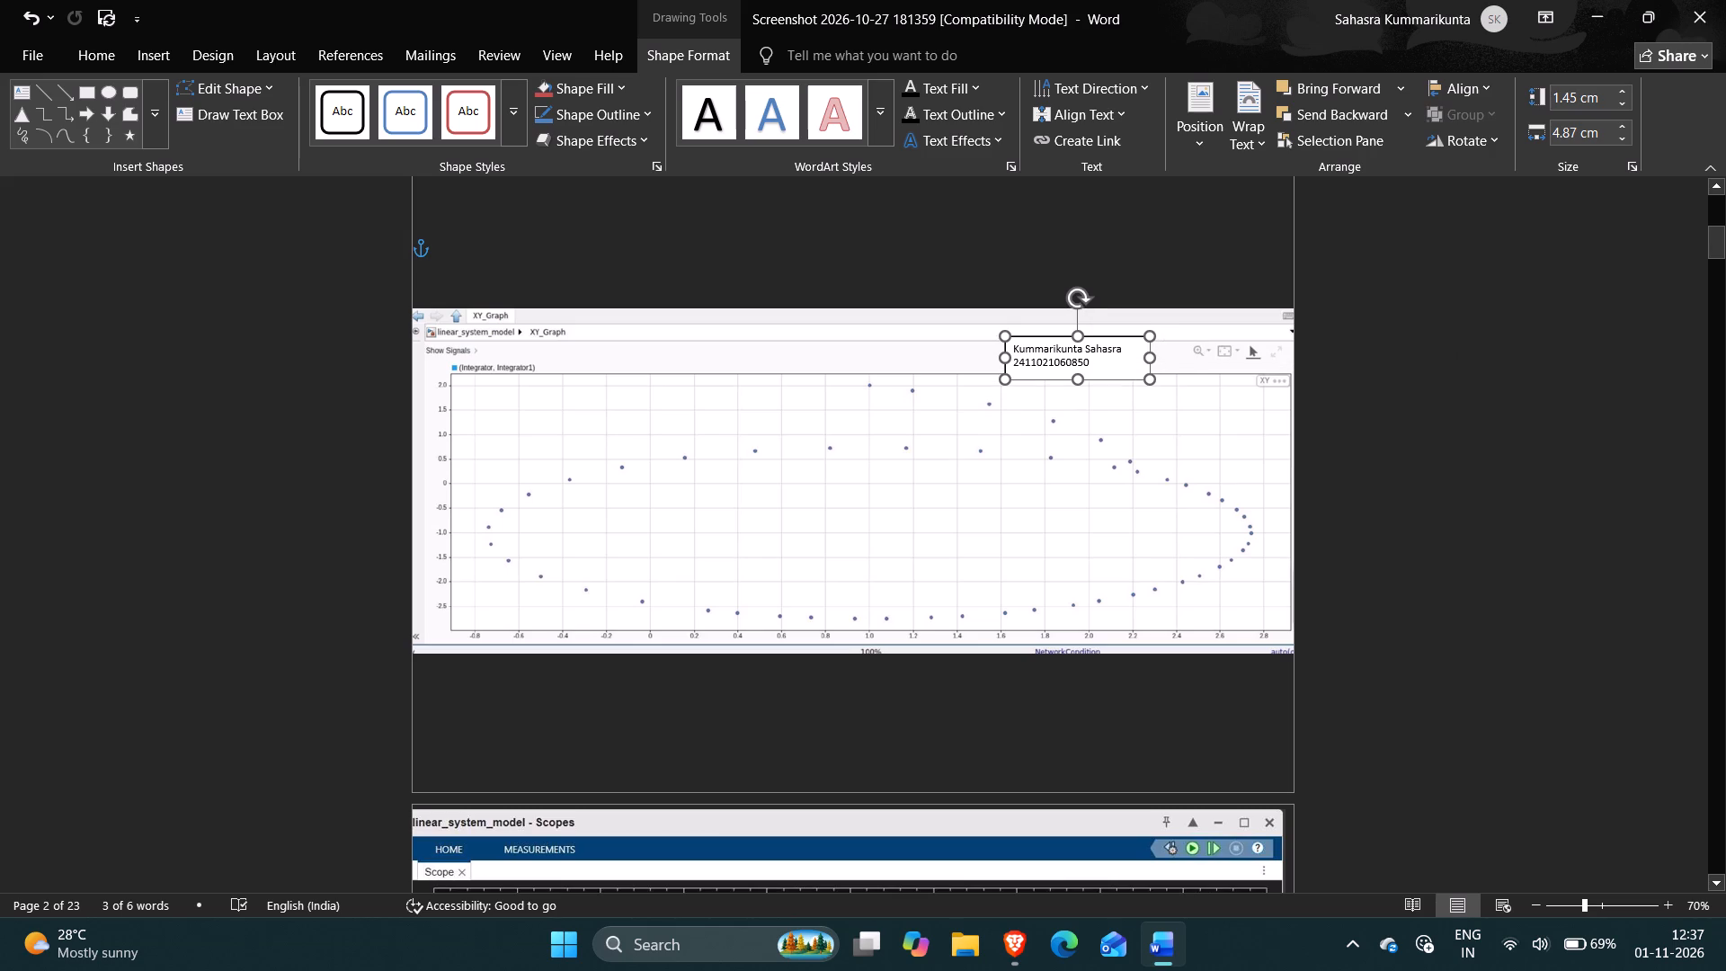
Draw a text box about 3.81 by 1.75 cm over the Scopes picture's blue bar on page 3 and paste the name and ID lines.
scroll(1023, 692, down, 4)
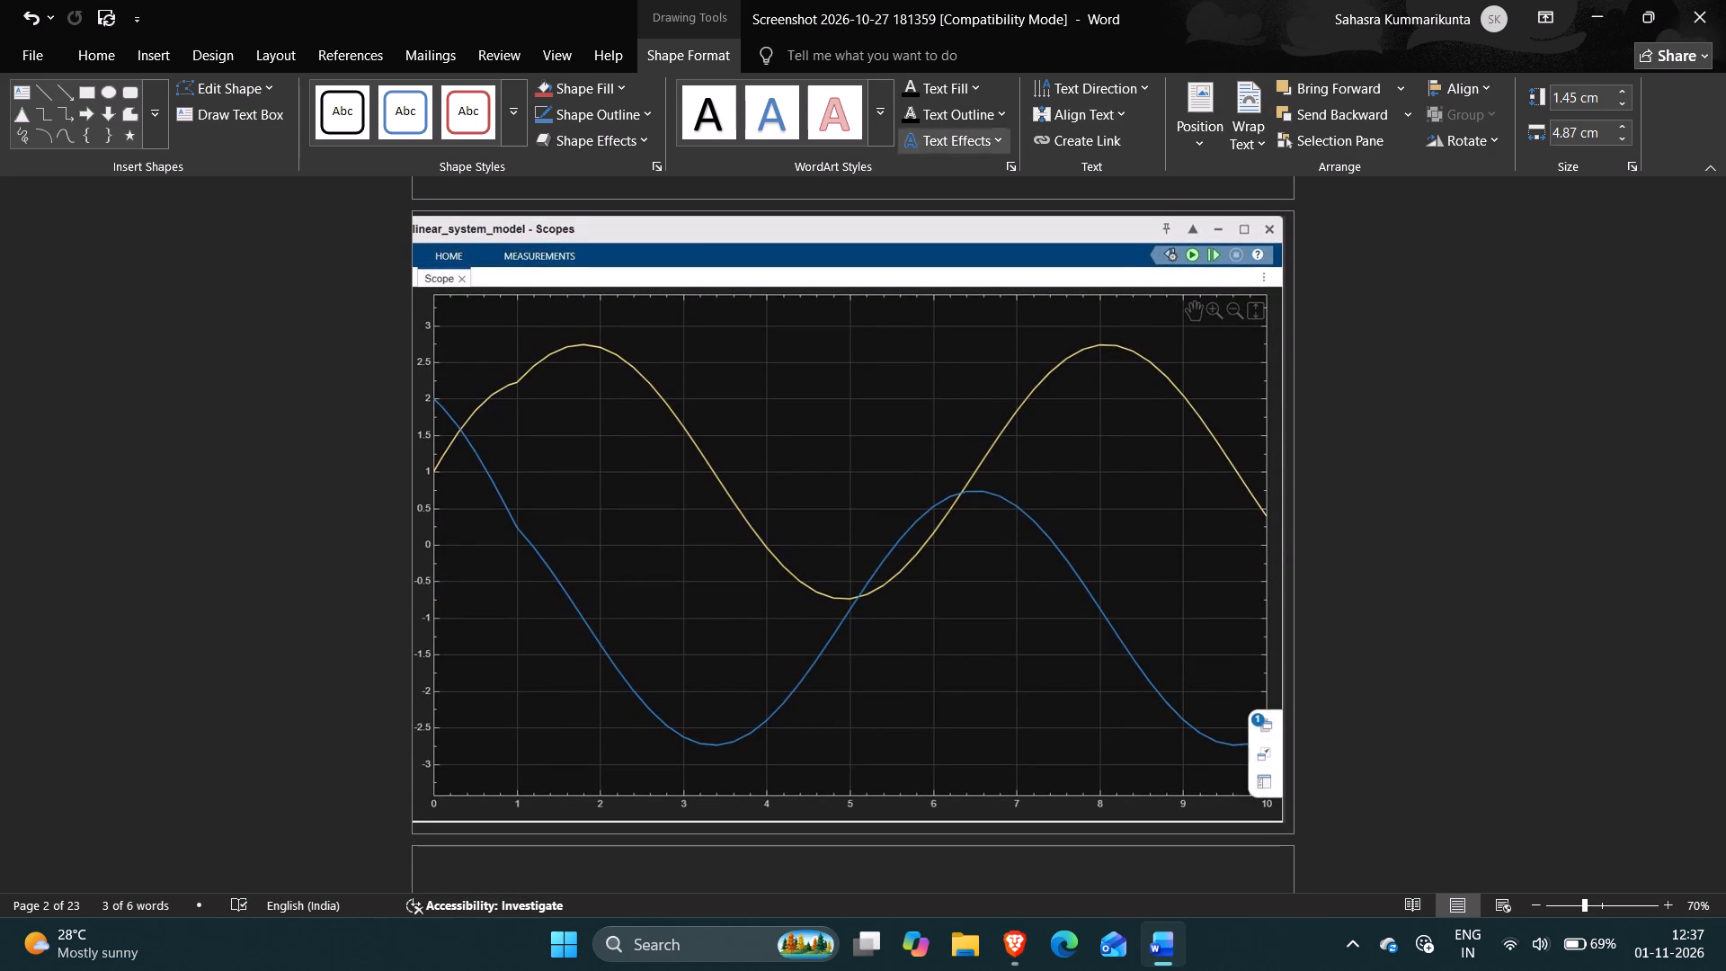
click(87, 54)
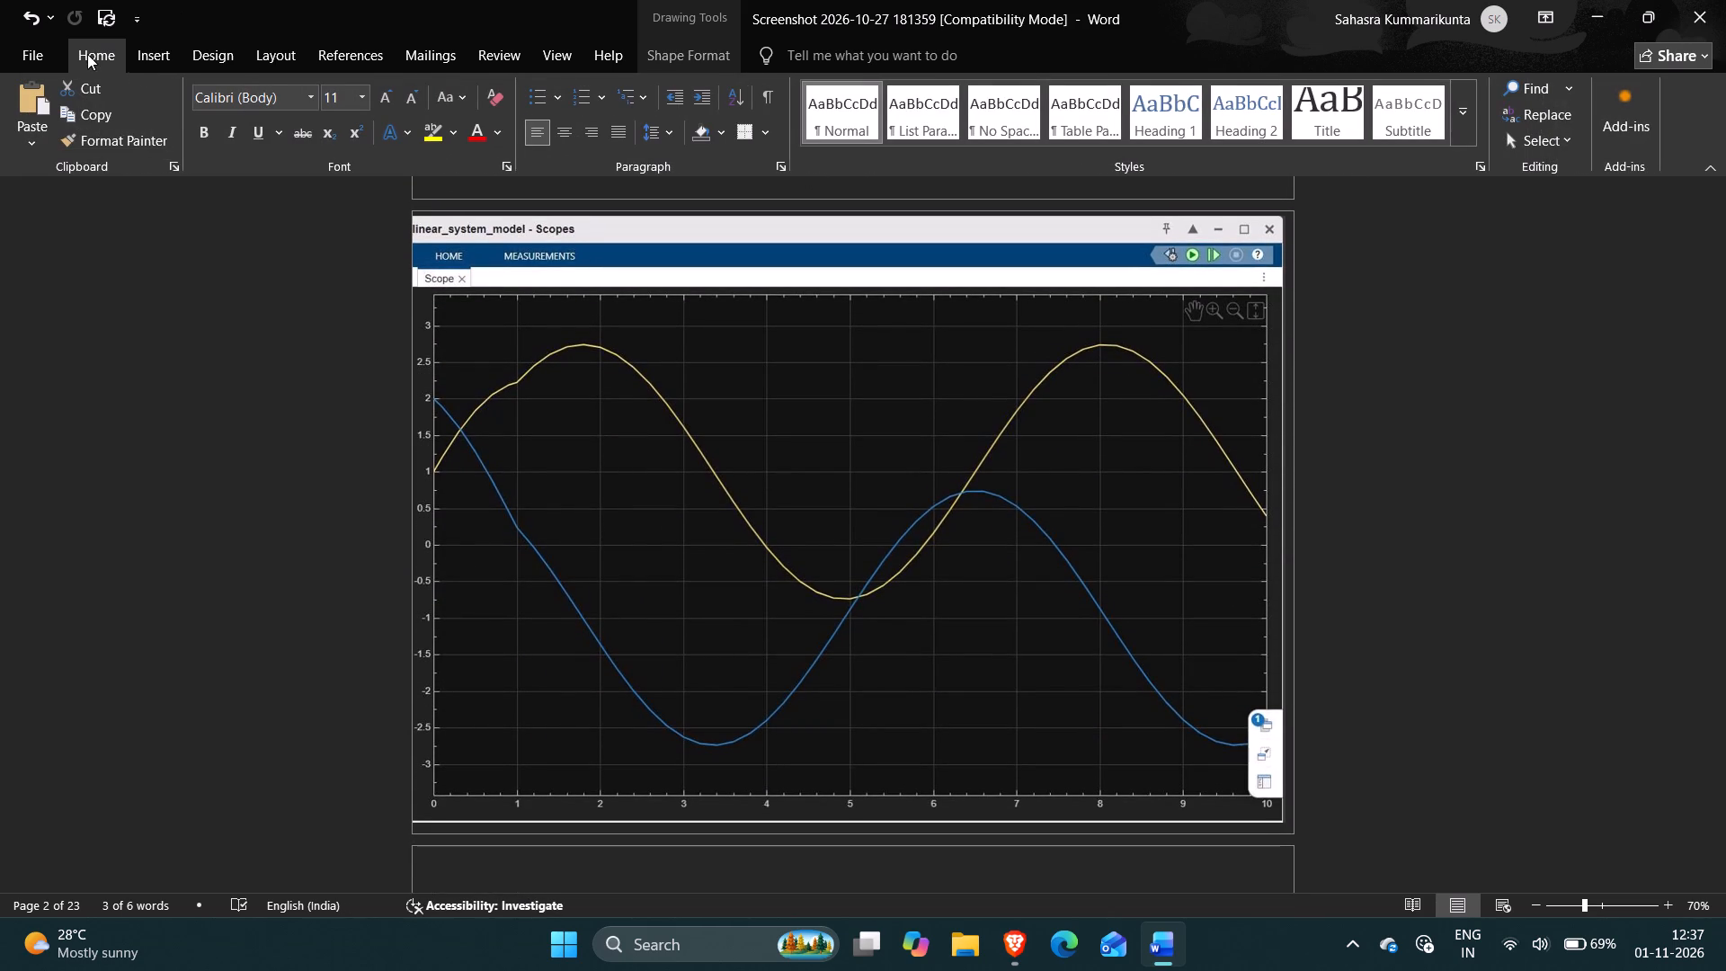
click(154, 52)
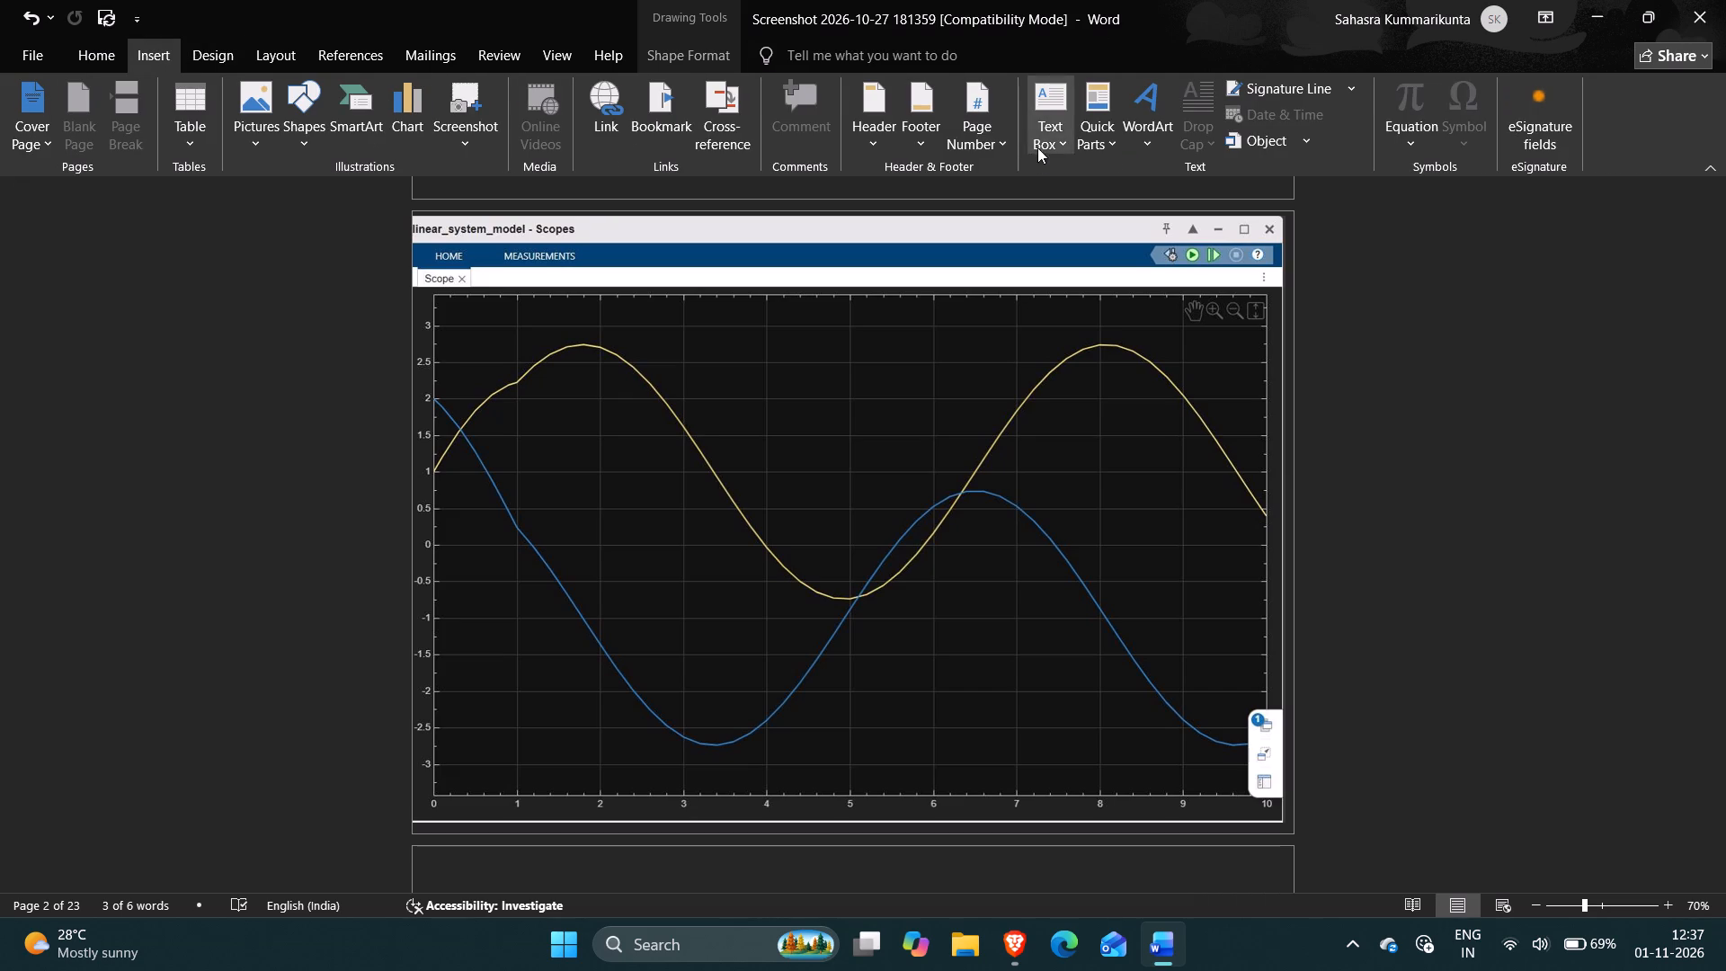
click(1048, 136)
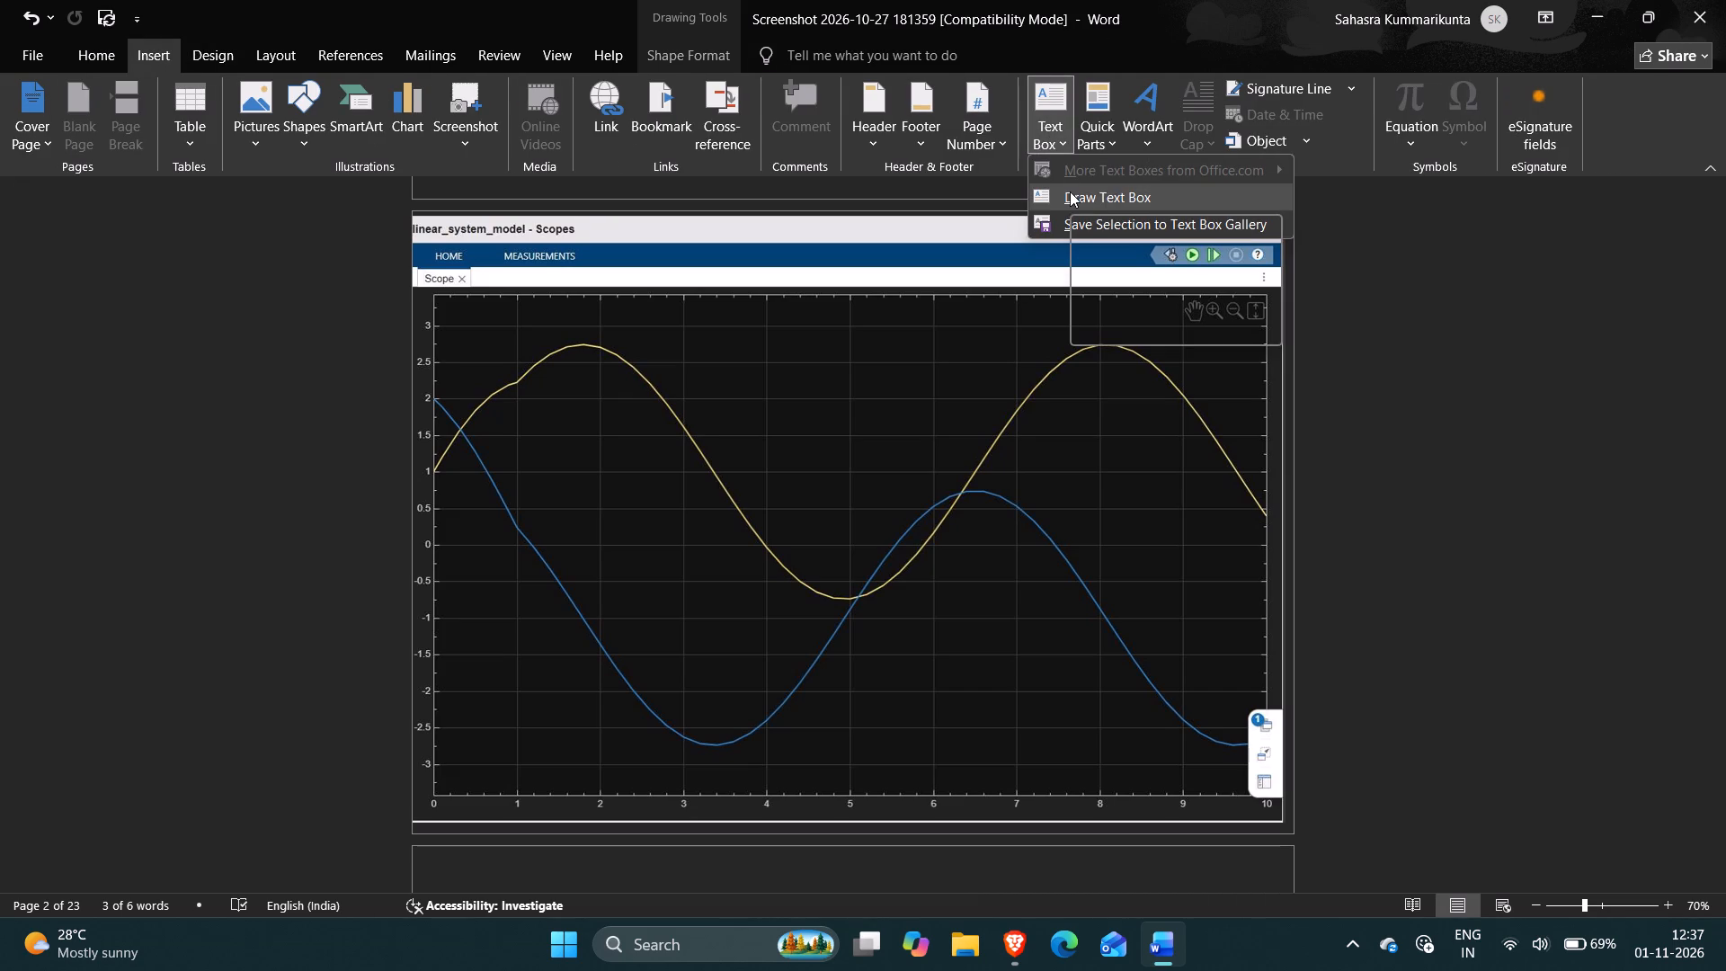
click(1070, 192)
drag(1032, 253, 1094, 292)
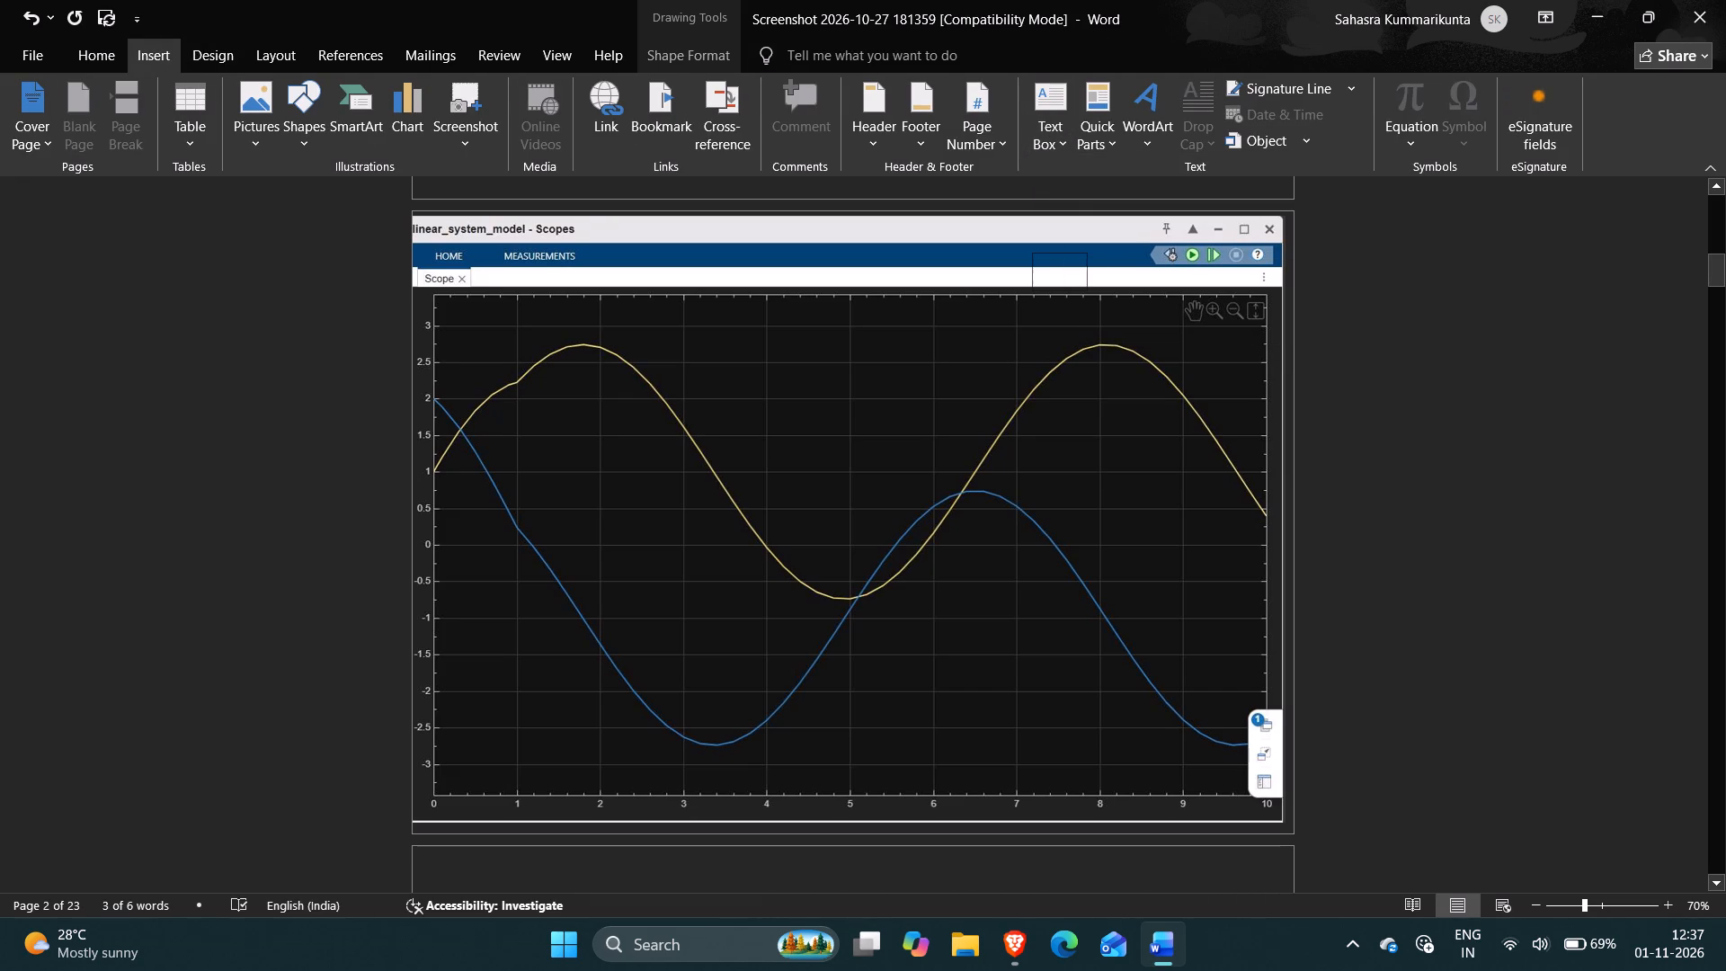
drag(1094, 292, 1147, 305)
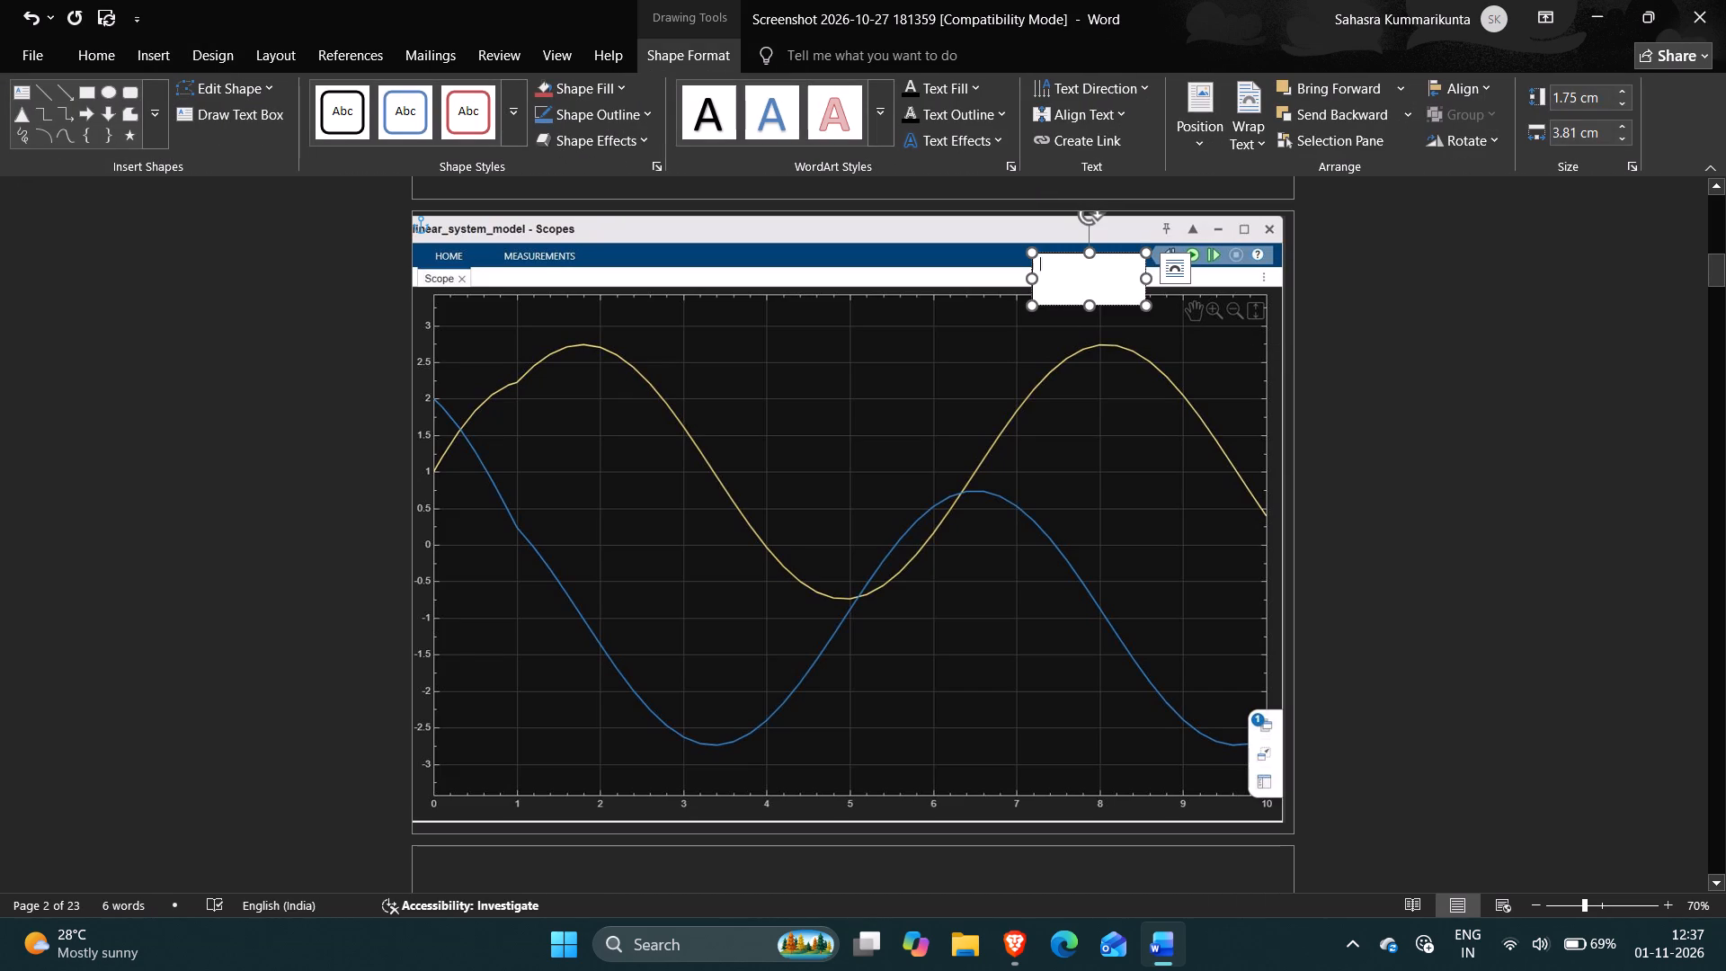
key(ctrl+v)
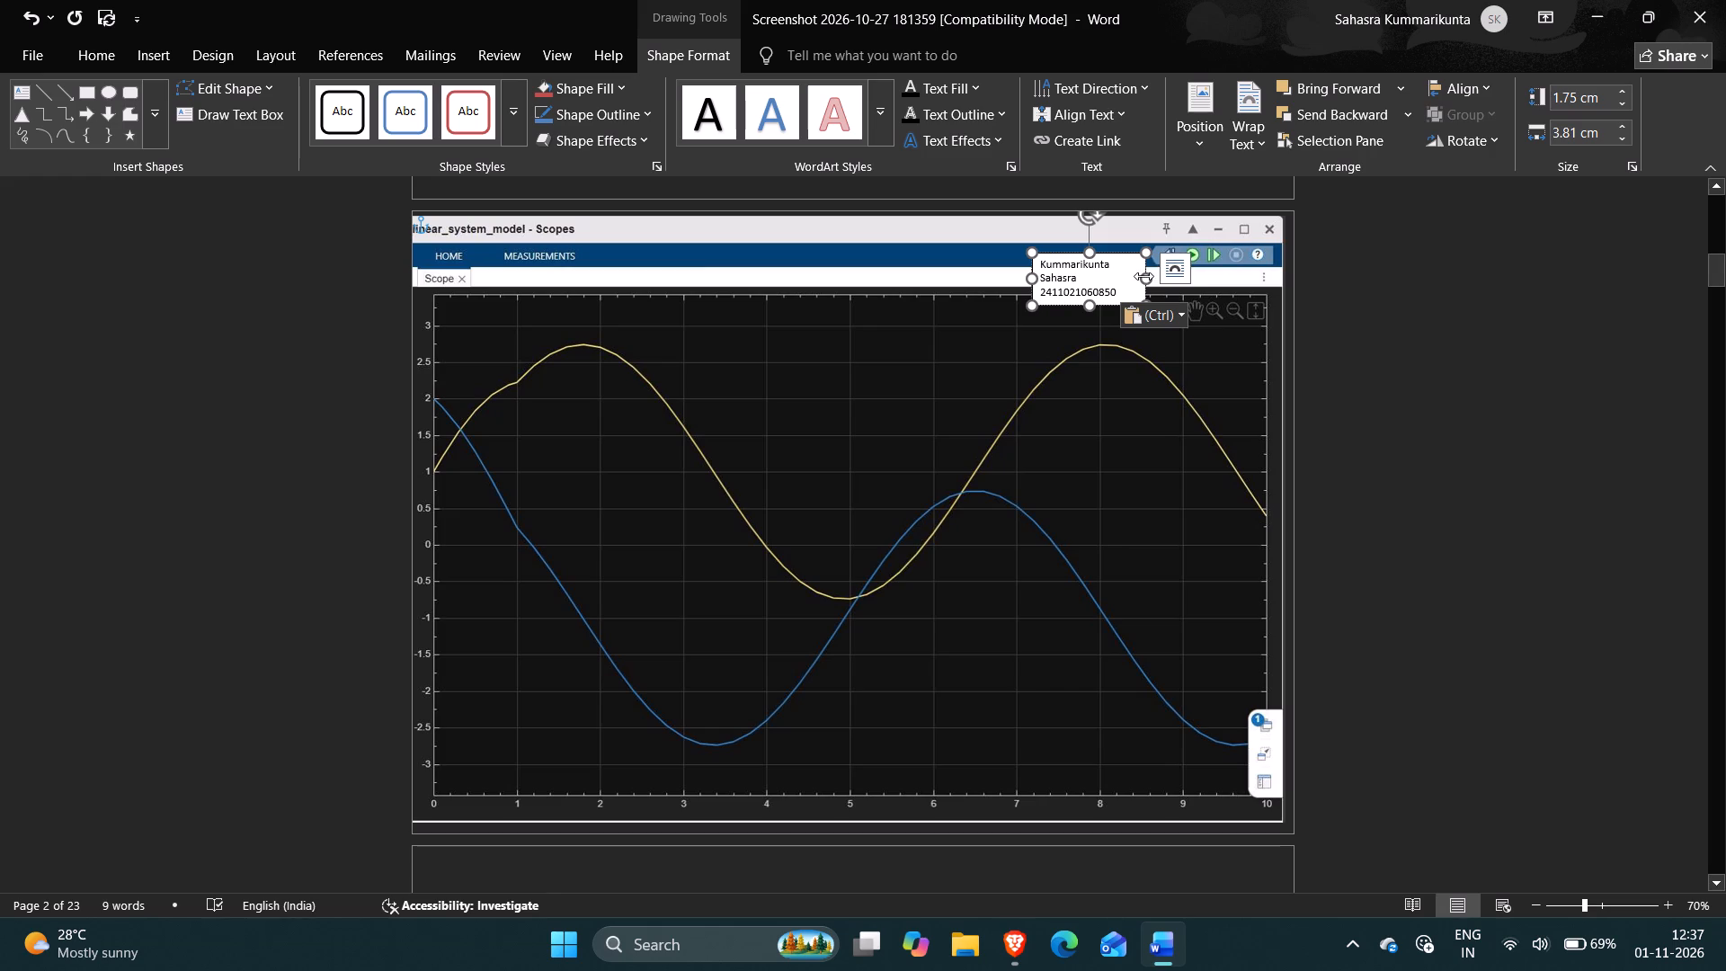
Widen the page 3 label to about 5.23 cm and move it along the blue bar, clear of the pictured run controls.
drag(1143, 276, 1188, 275)
click(1145, 276)
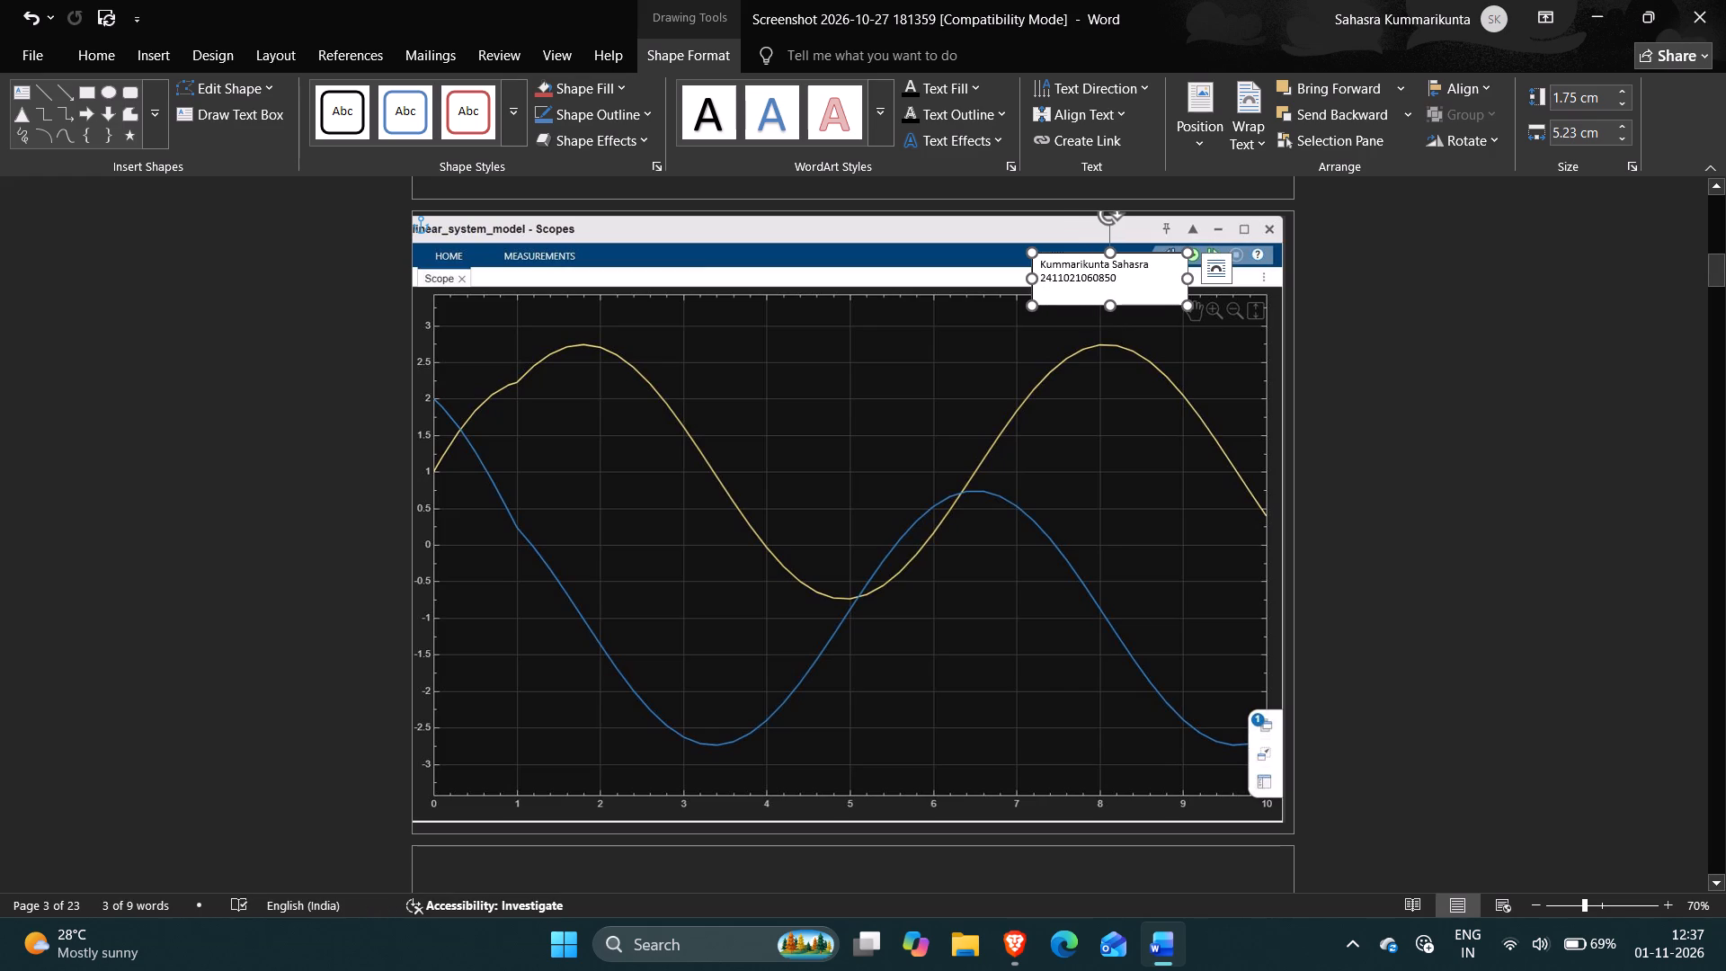
drag(1159, 307, 1081, 283)
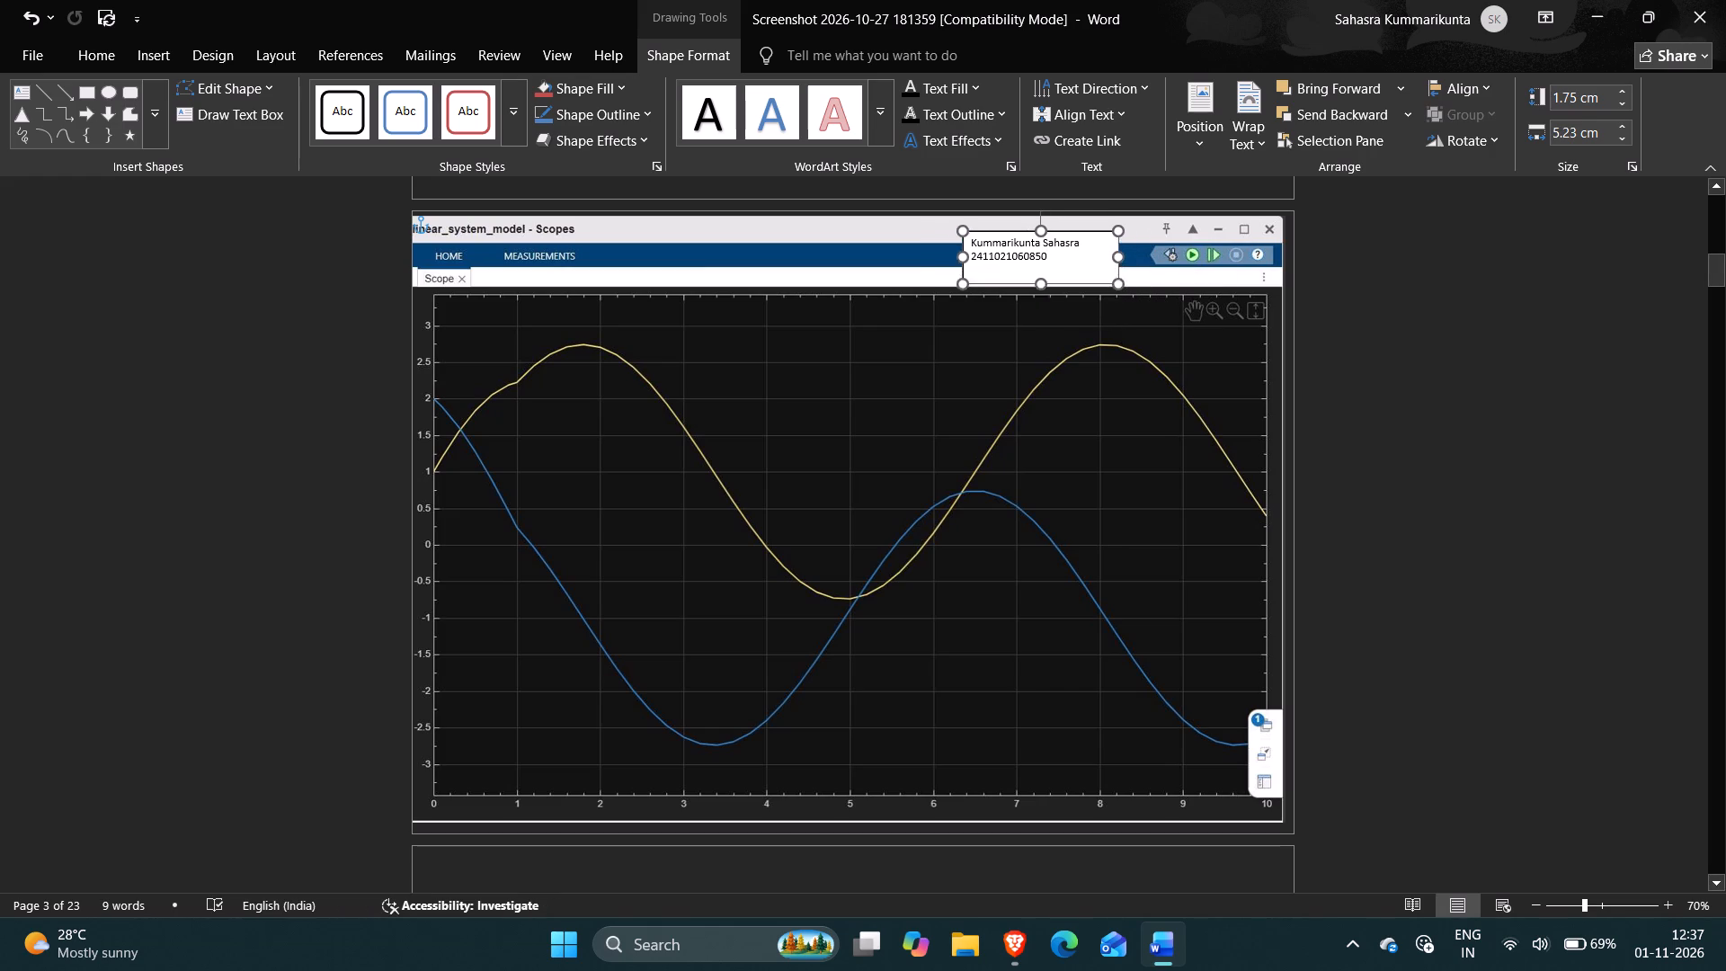
drag(1081, 283, 1057, 281)
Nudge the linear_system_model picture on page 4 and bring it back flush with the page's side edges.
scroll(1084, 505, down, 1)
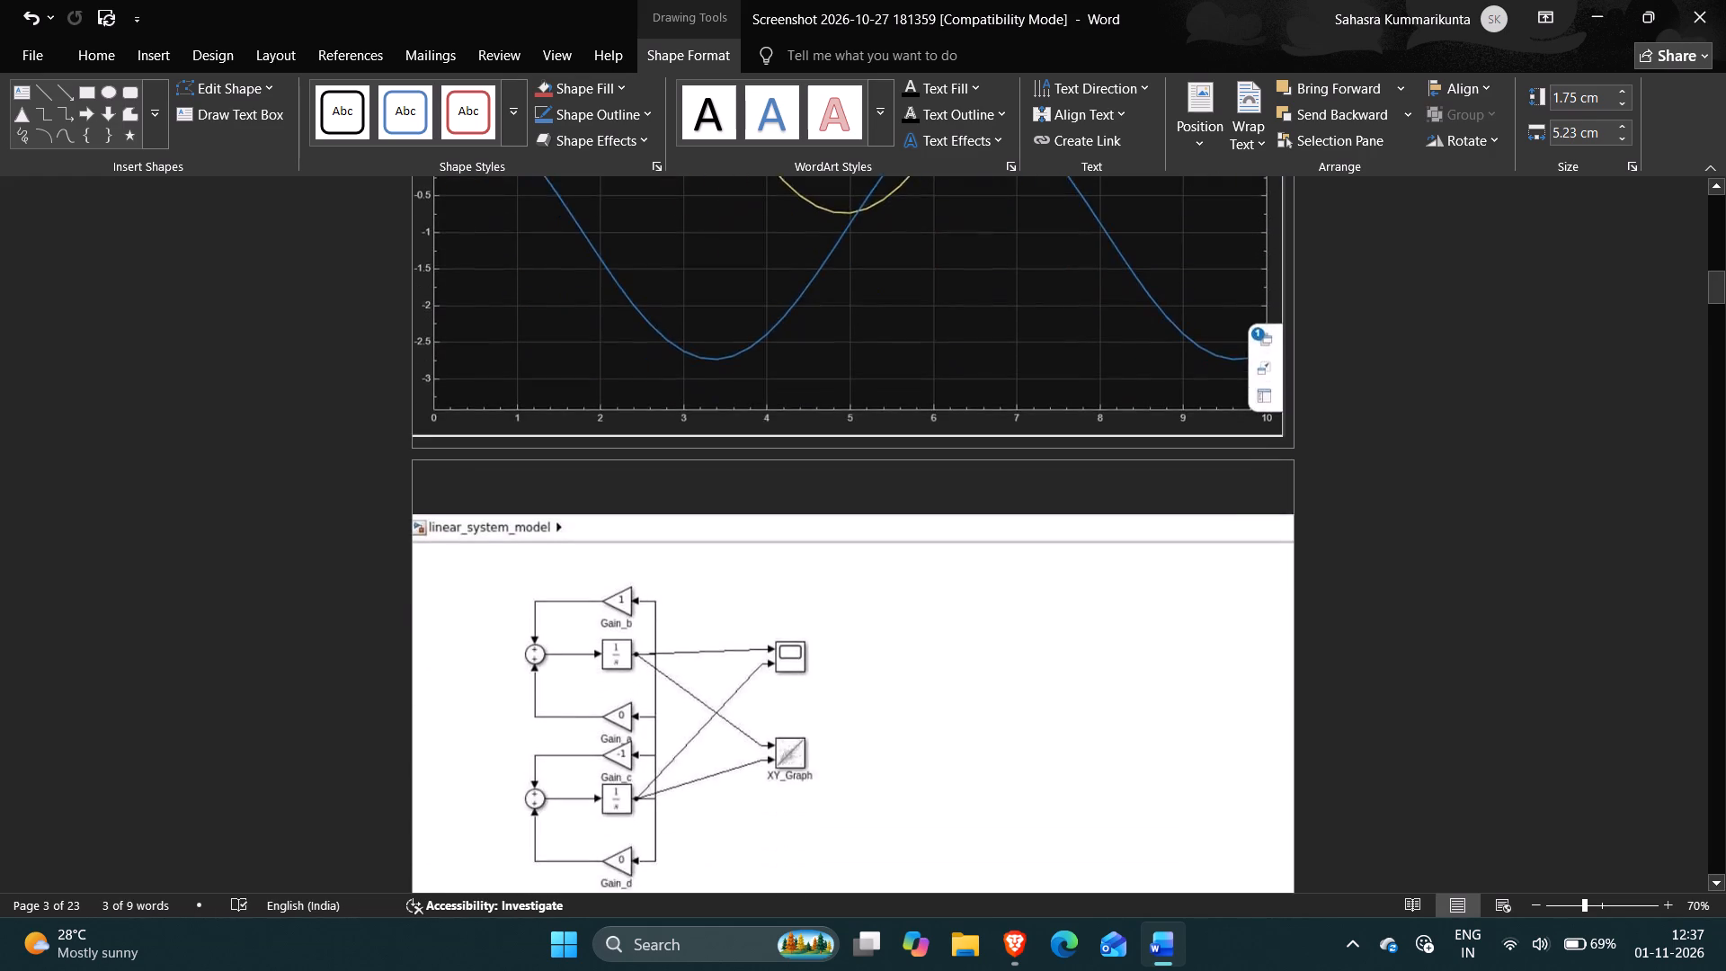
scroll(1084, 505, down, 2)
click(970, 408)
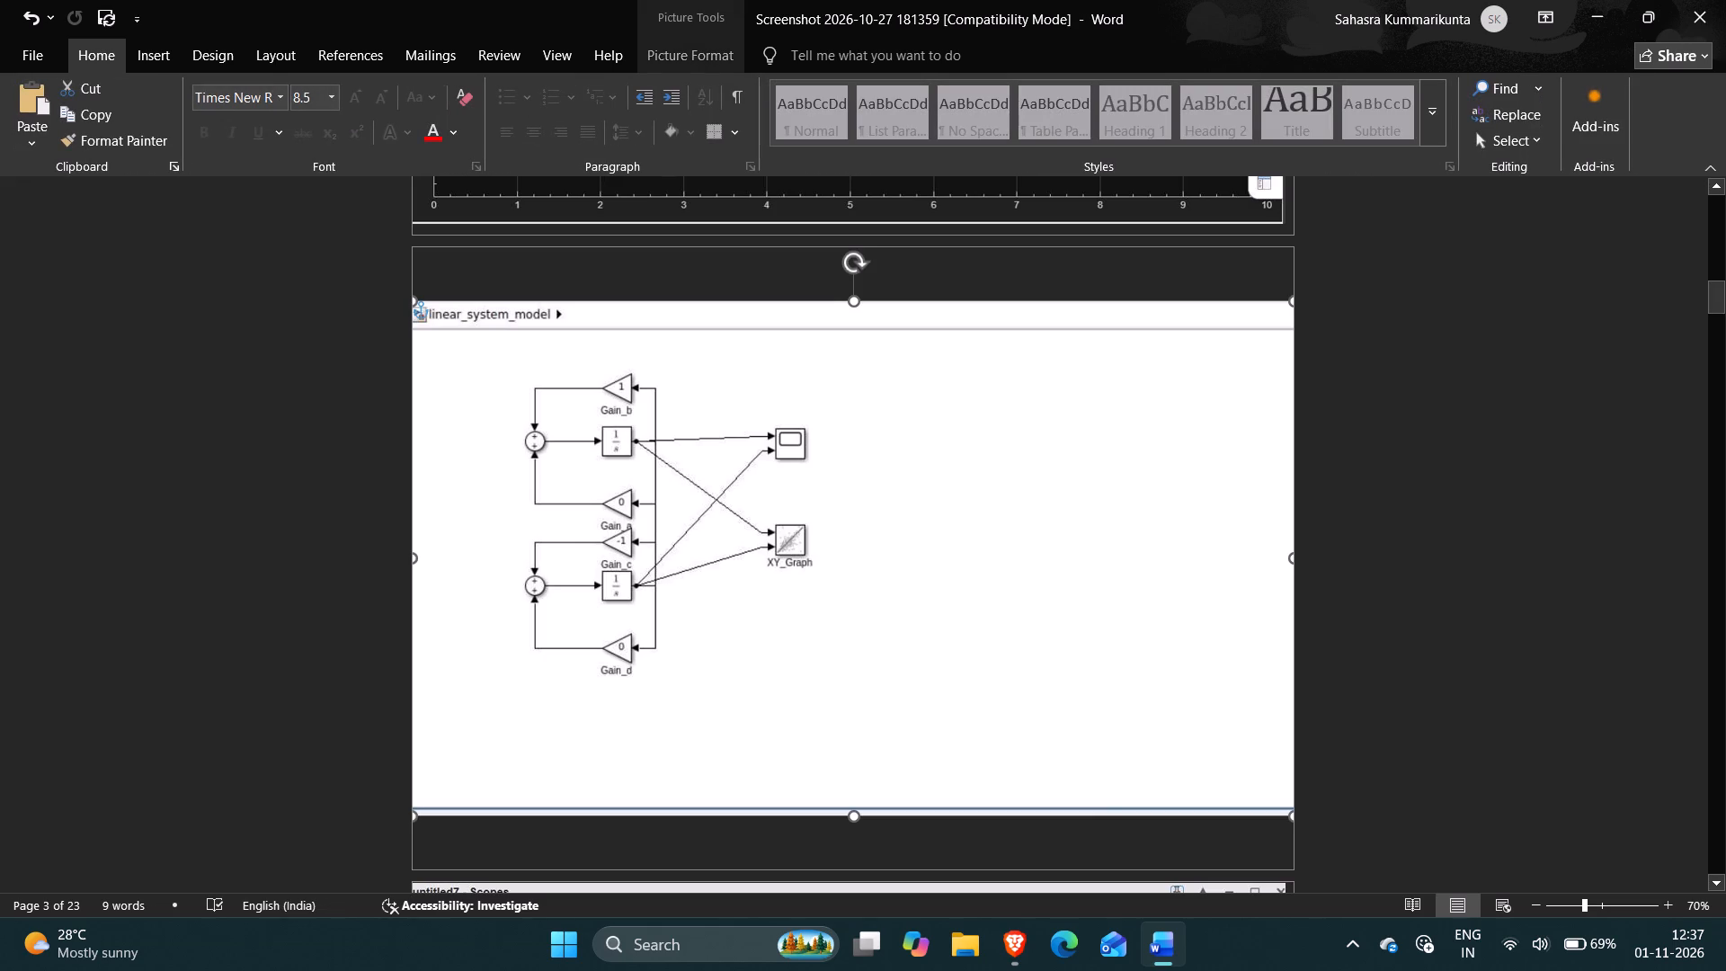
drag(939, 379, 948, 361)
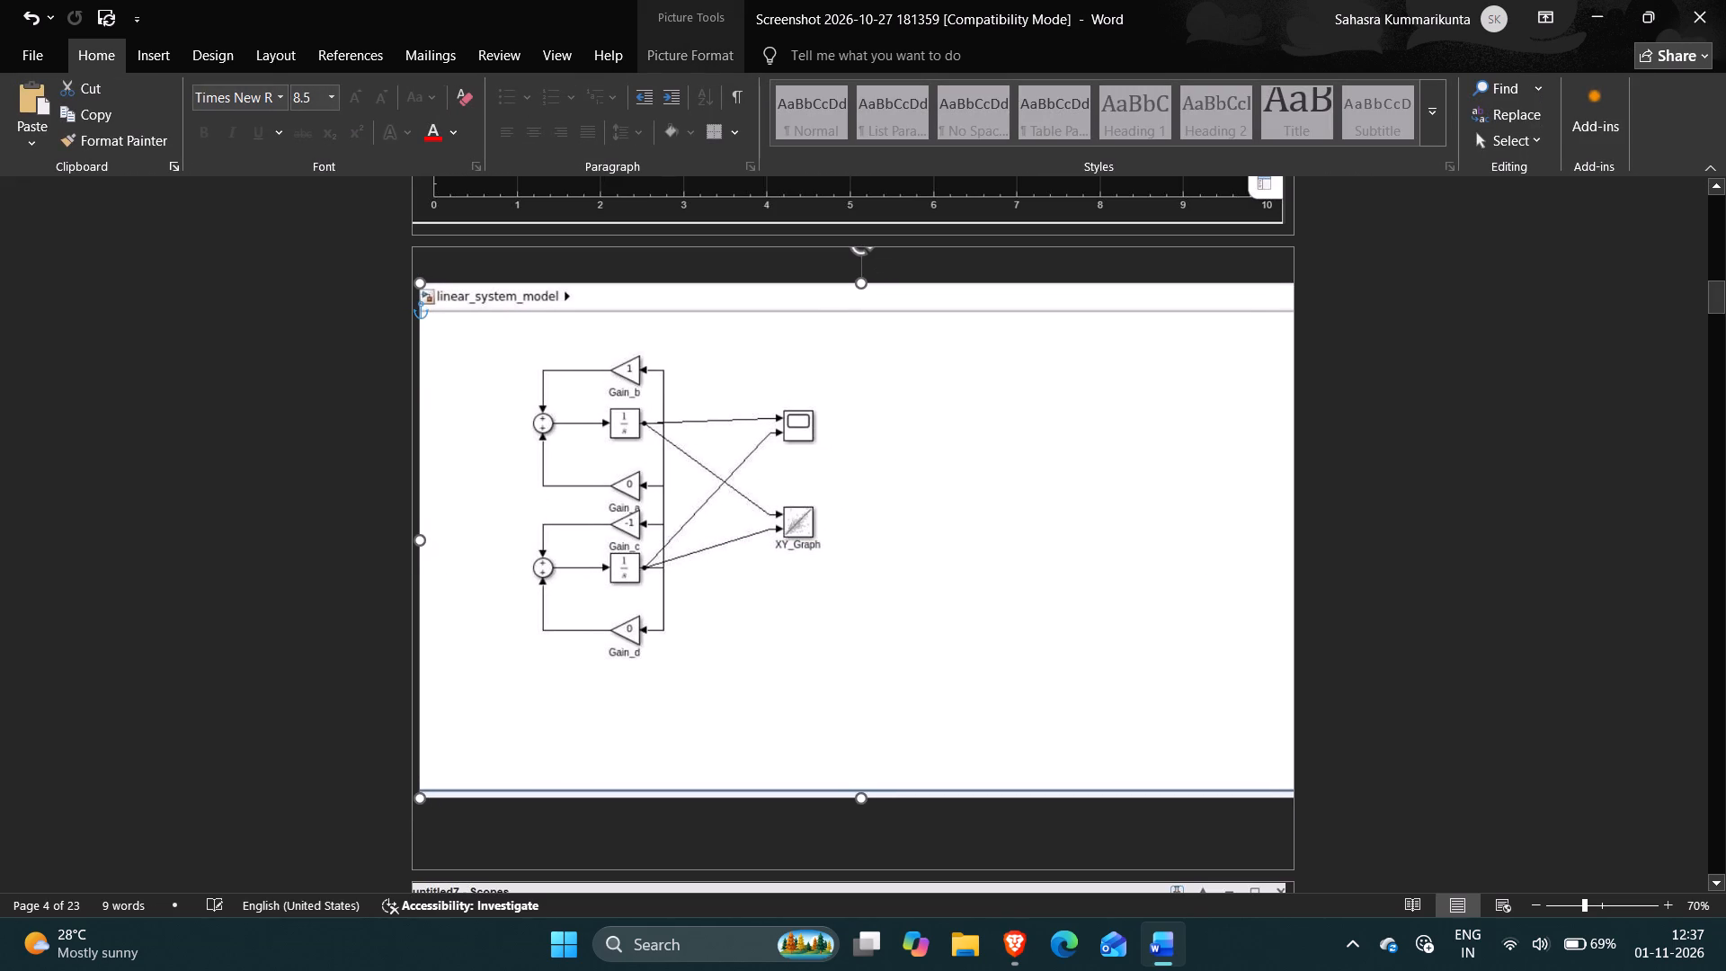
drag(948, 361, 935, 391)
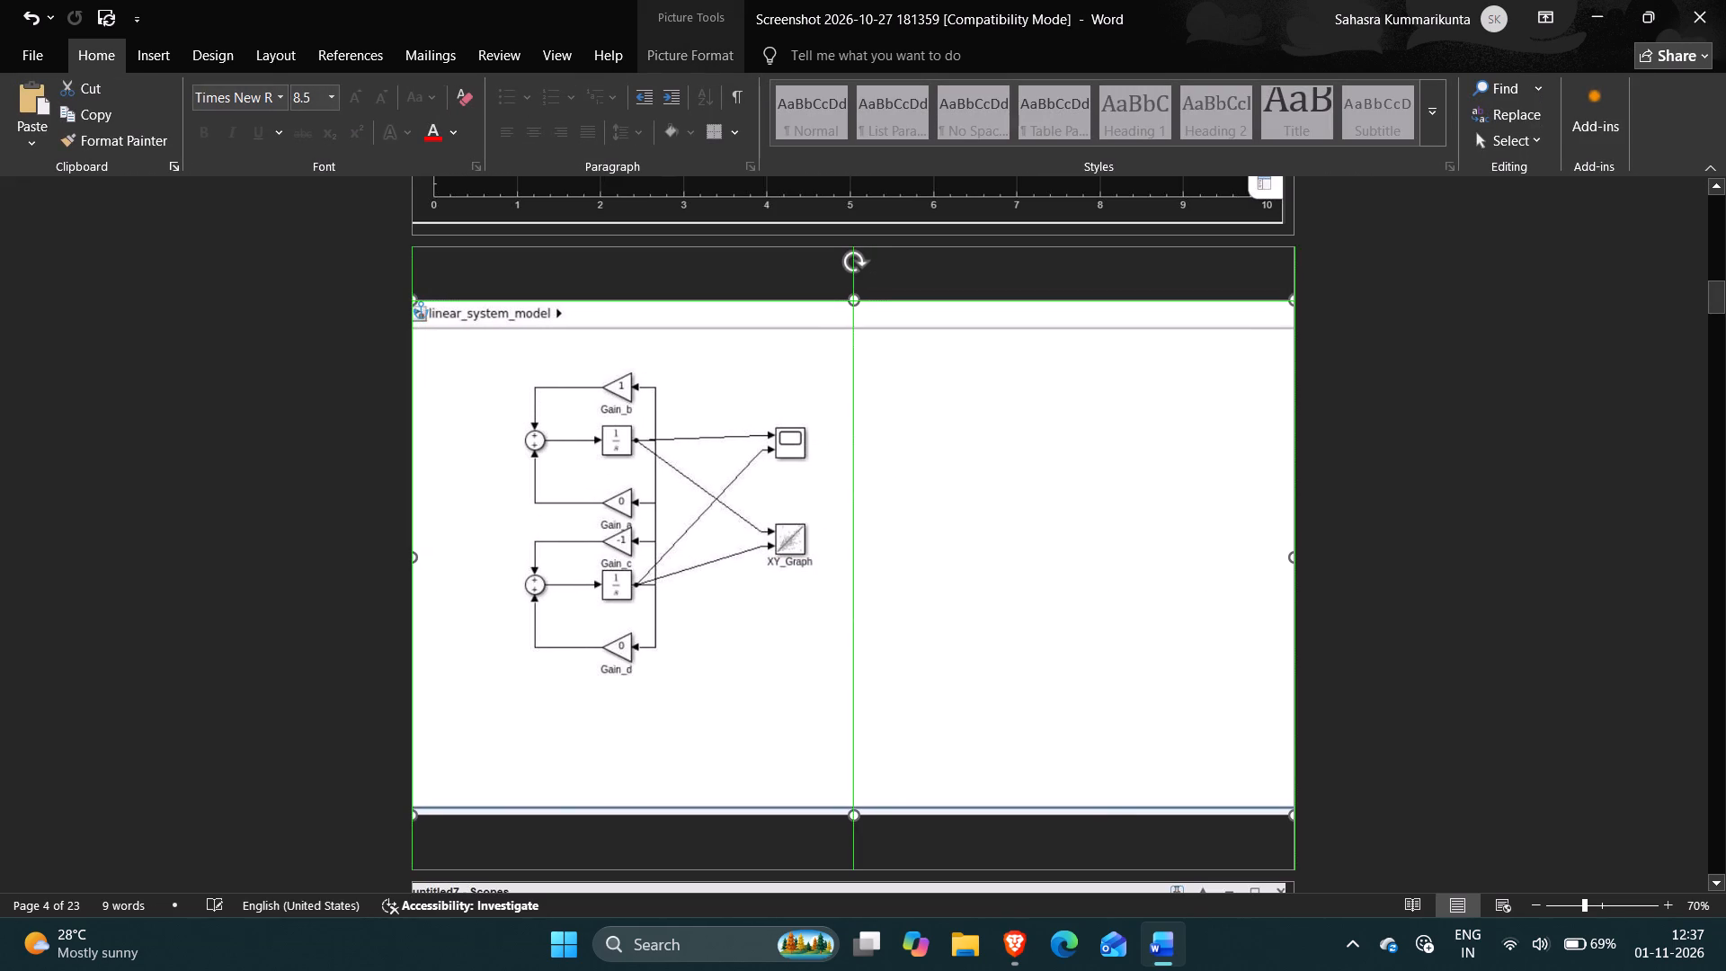
Draw a text box about 3.14 by 1.6 cm in the linear_system_model picture's blank area on page 4, paste the name and ID lines, and widen it.
click(151, 47)
click(1059, 141)
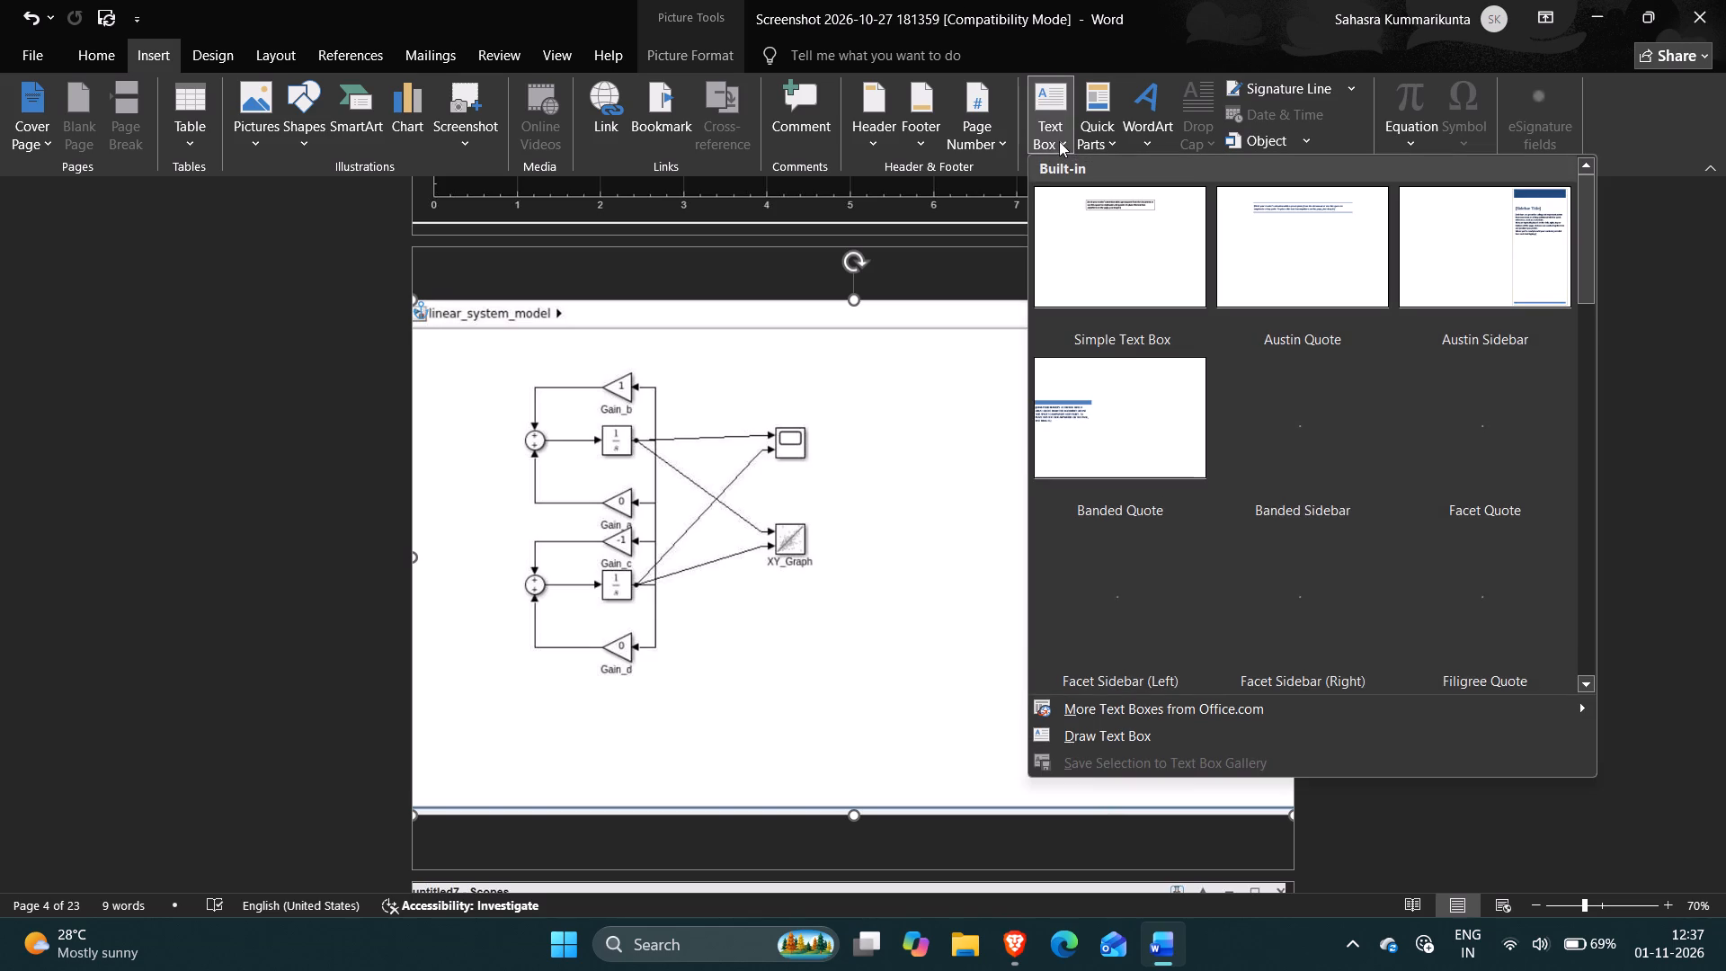
click(1058, 142)
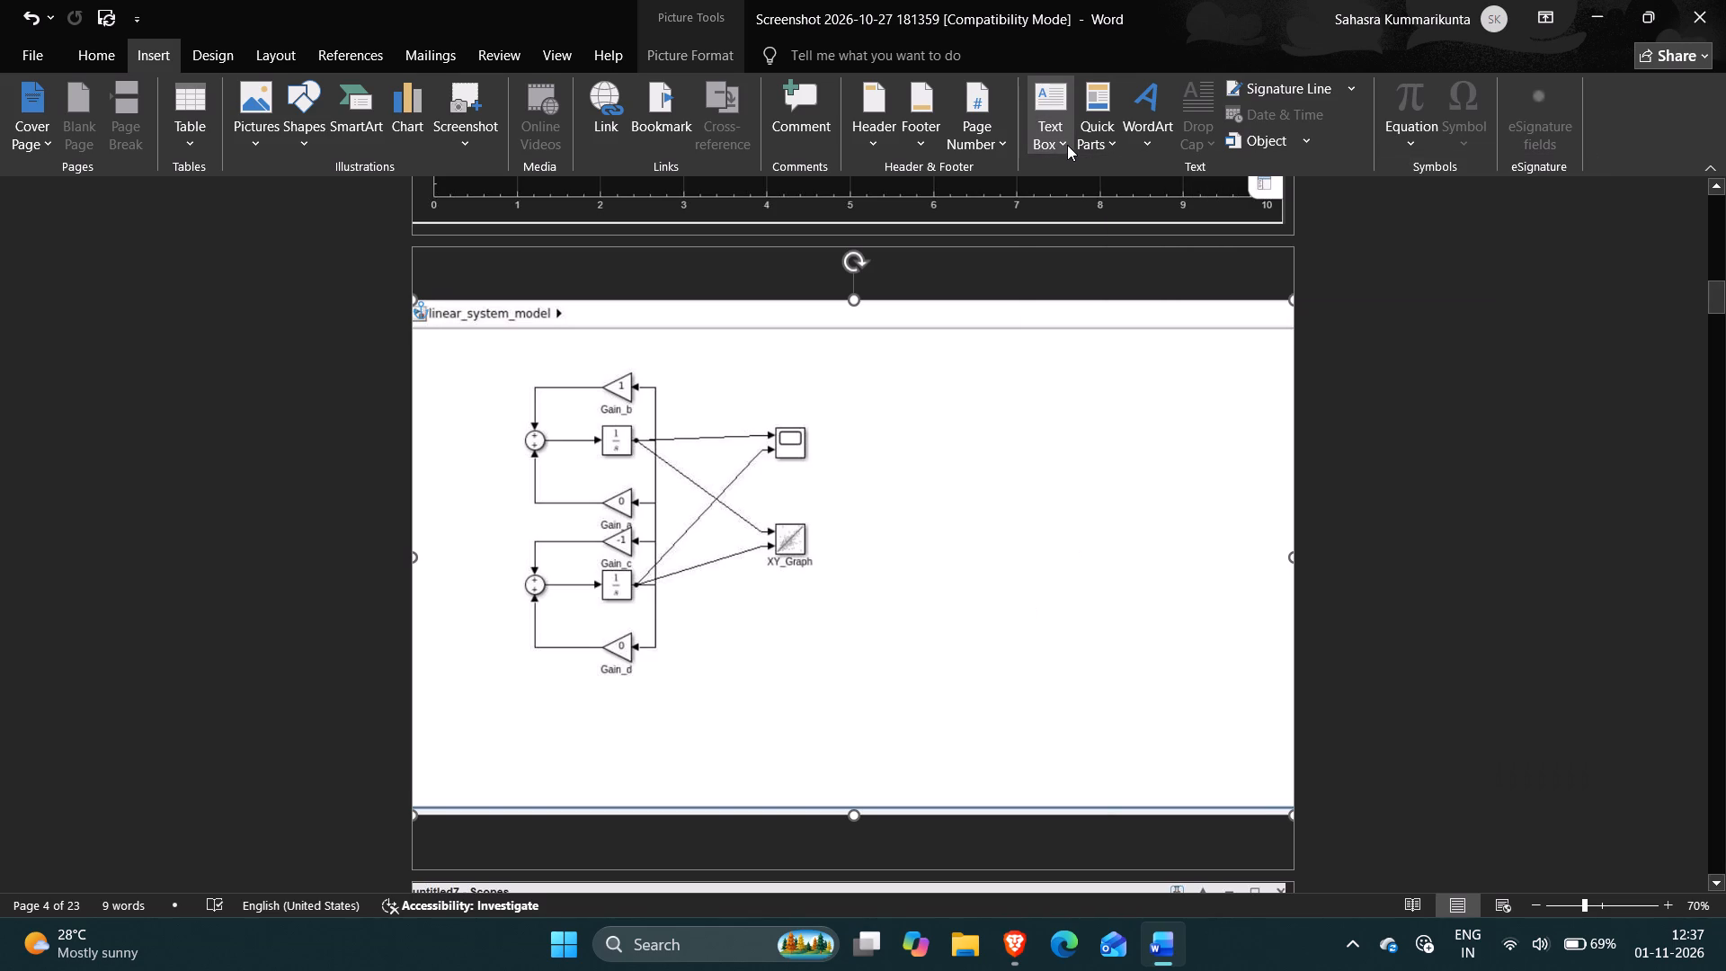
click(1067, 145)
click(1153, 132)
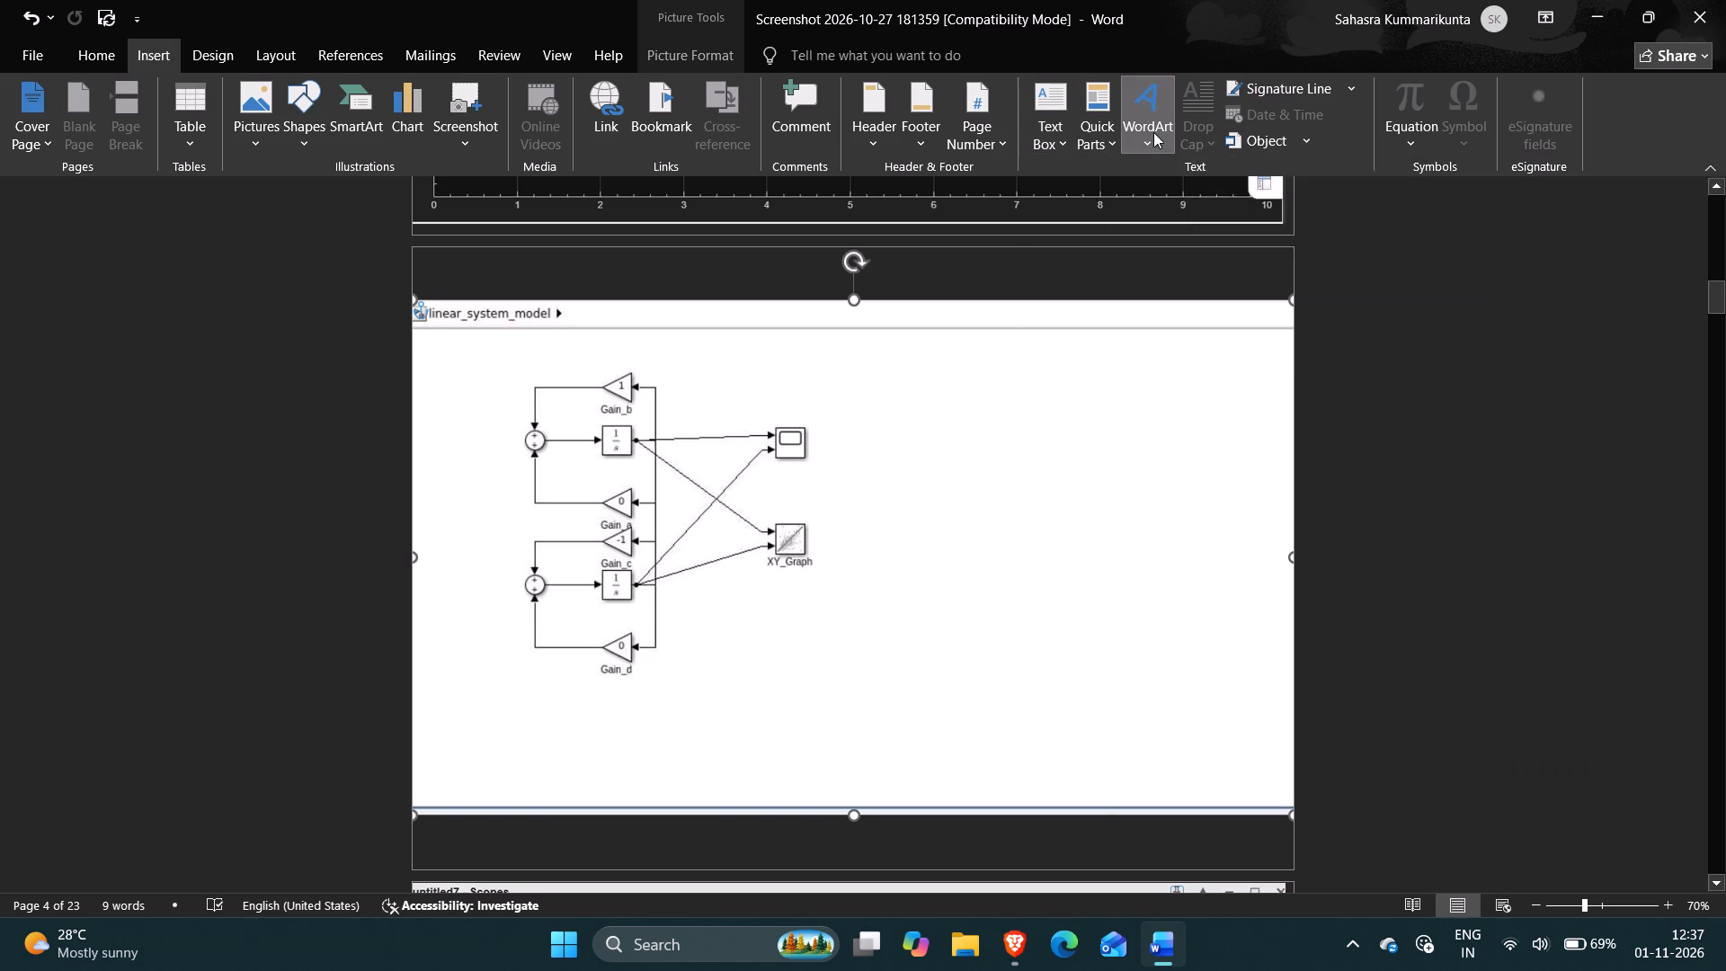
click(1108, 136)
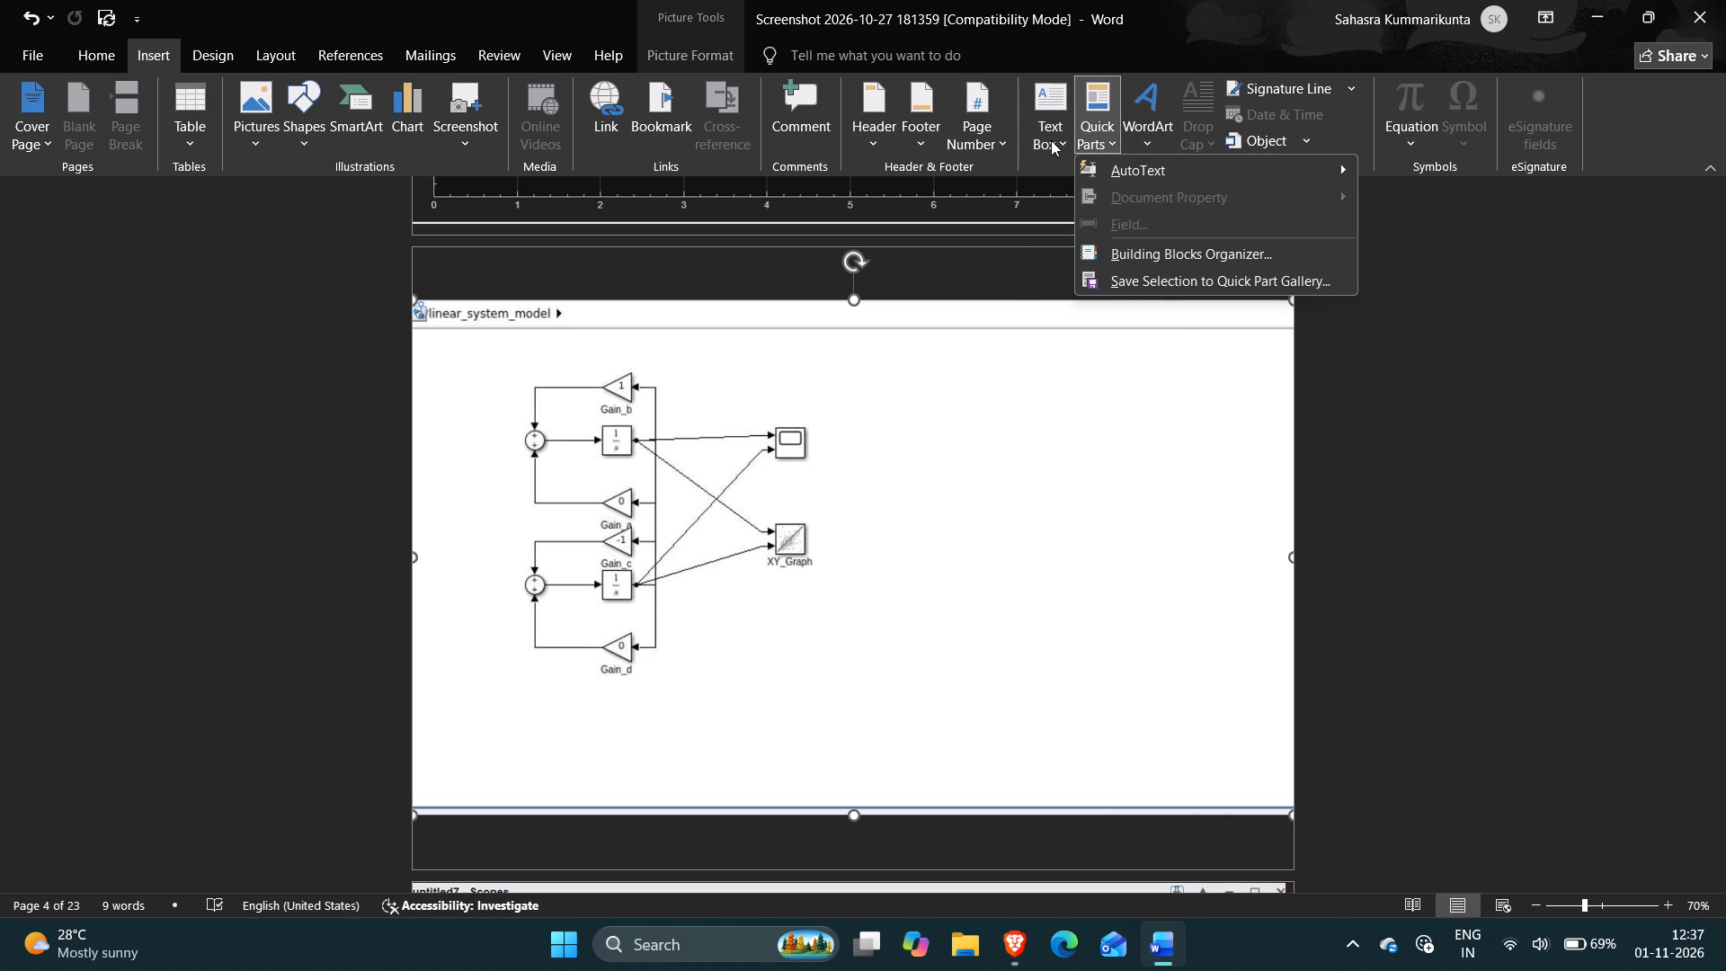
click(1045, 140)
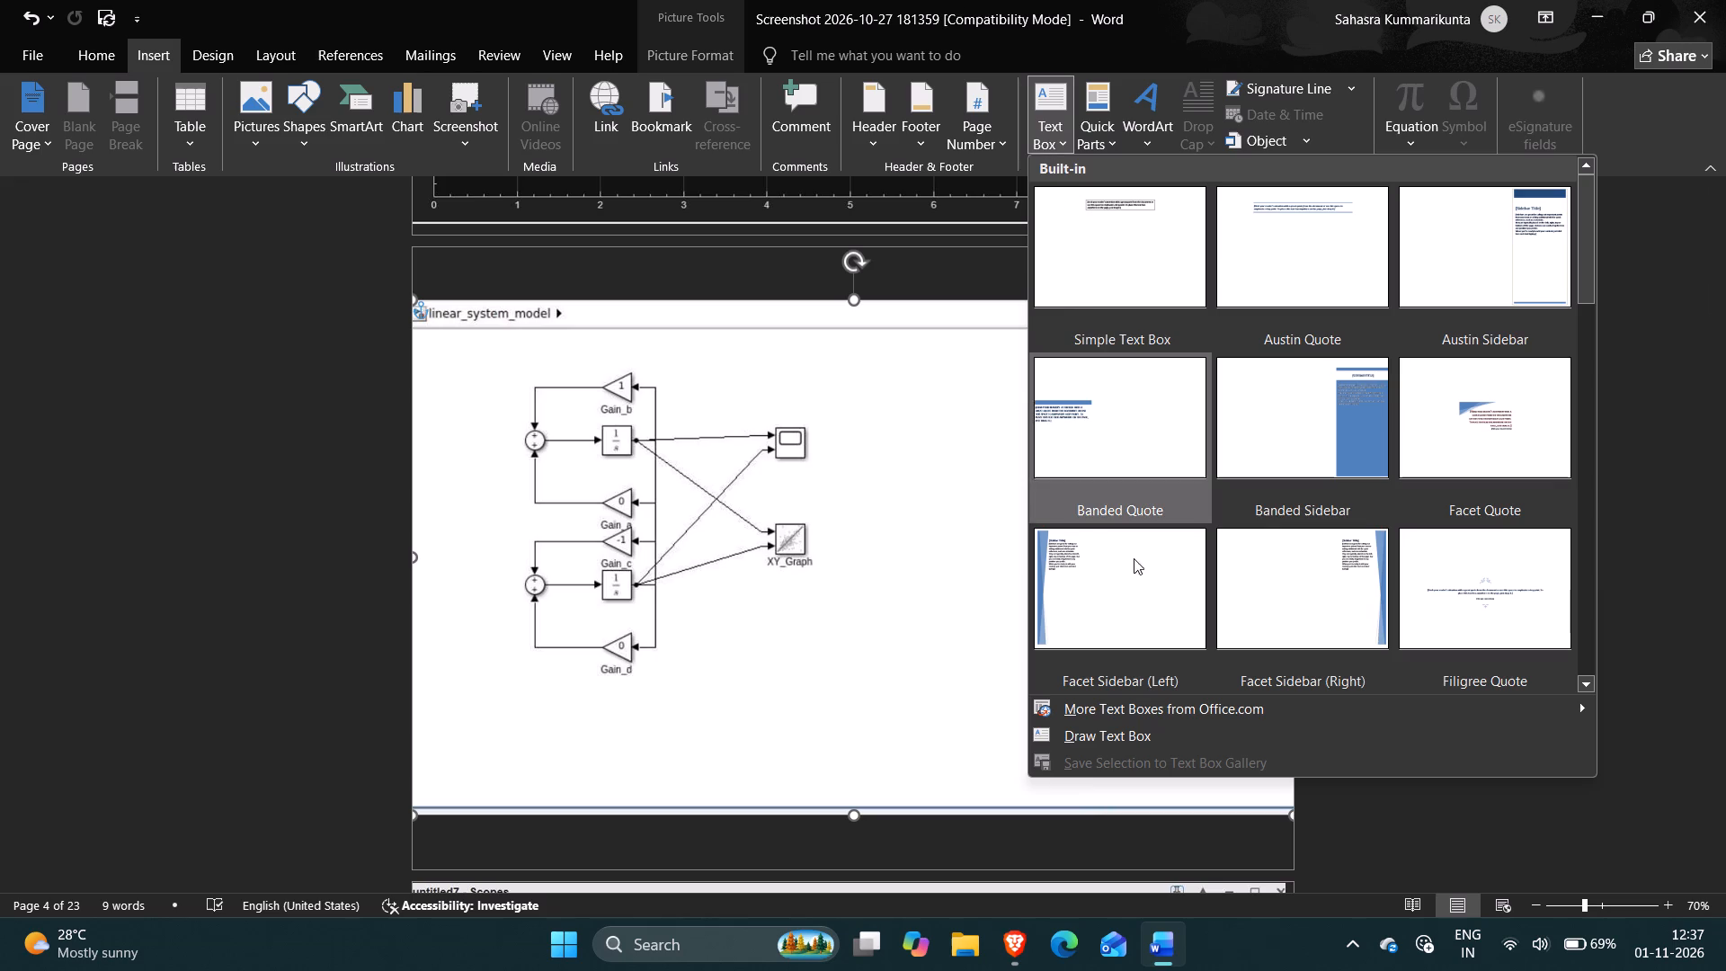
click(1131, 741)
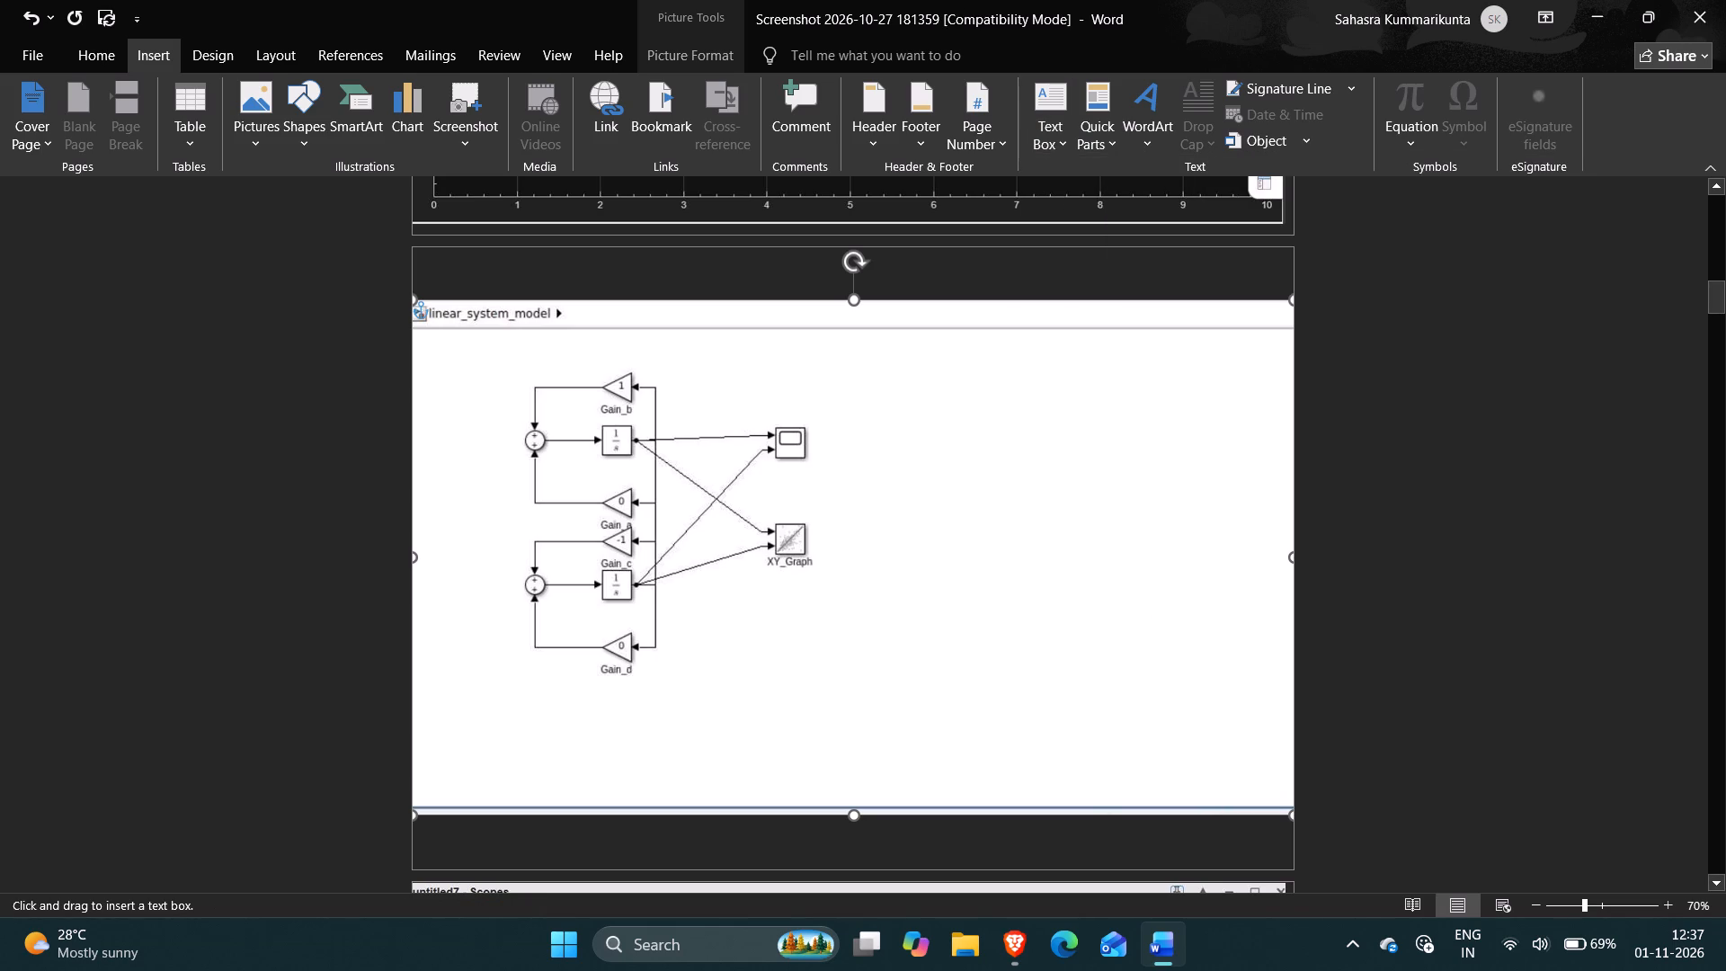
drag(982, 365, 1075, 413)
key(ctrl+v)
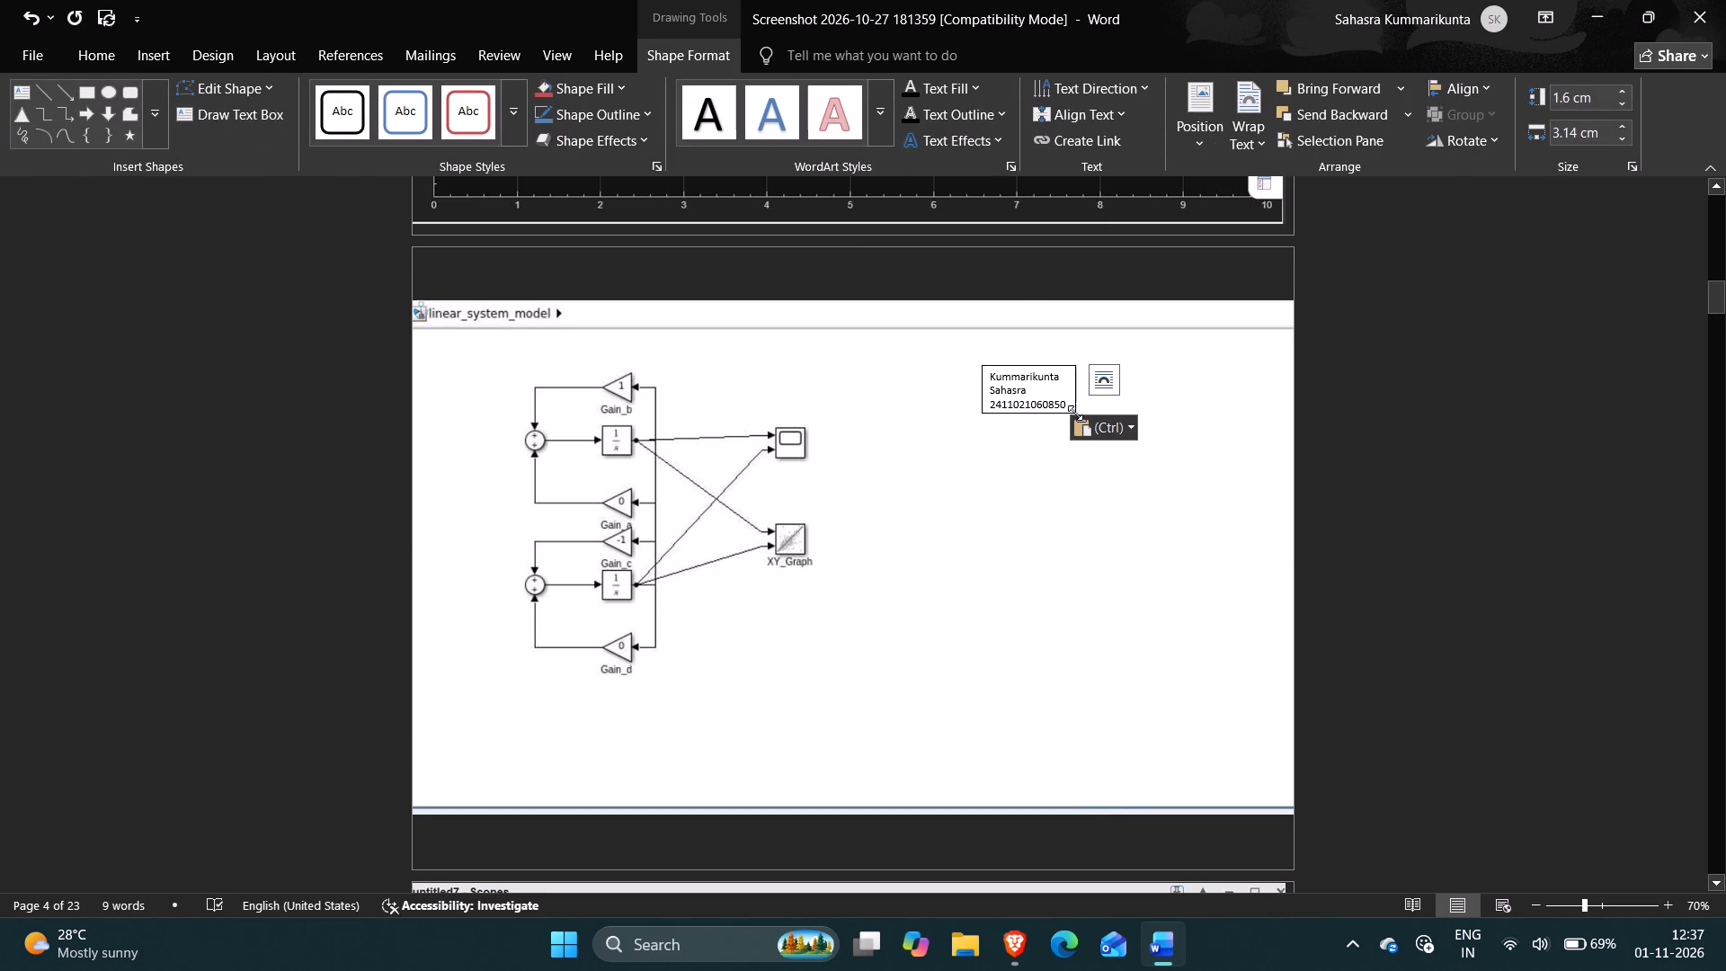
drag(1075, 389, 1117, 381)
click(1004, 462)
Draw a text box about 6.74 by 2.15 cm over the top of the untitled7 Scopes picture on page 5 and paste the name and ID lines.
scroll(1004, 462, down, 3)
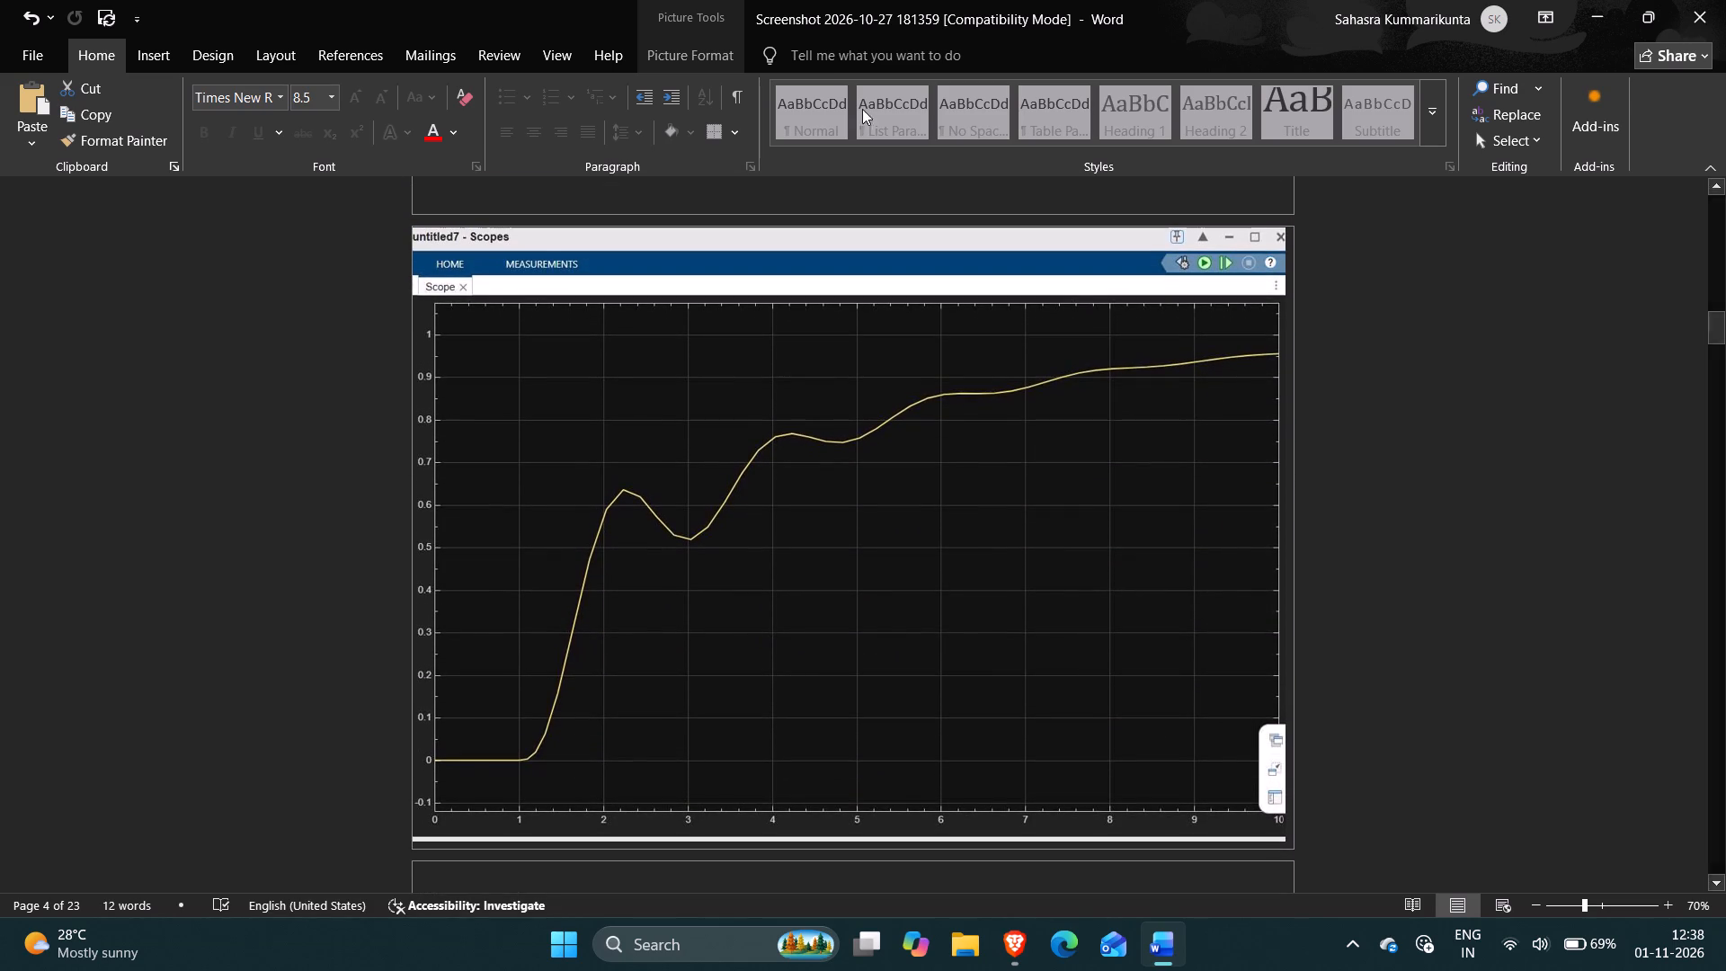
click(187, 51)
click(169, 46)
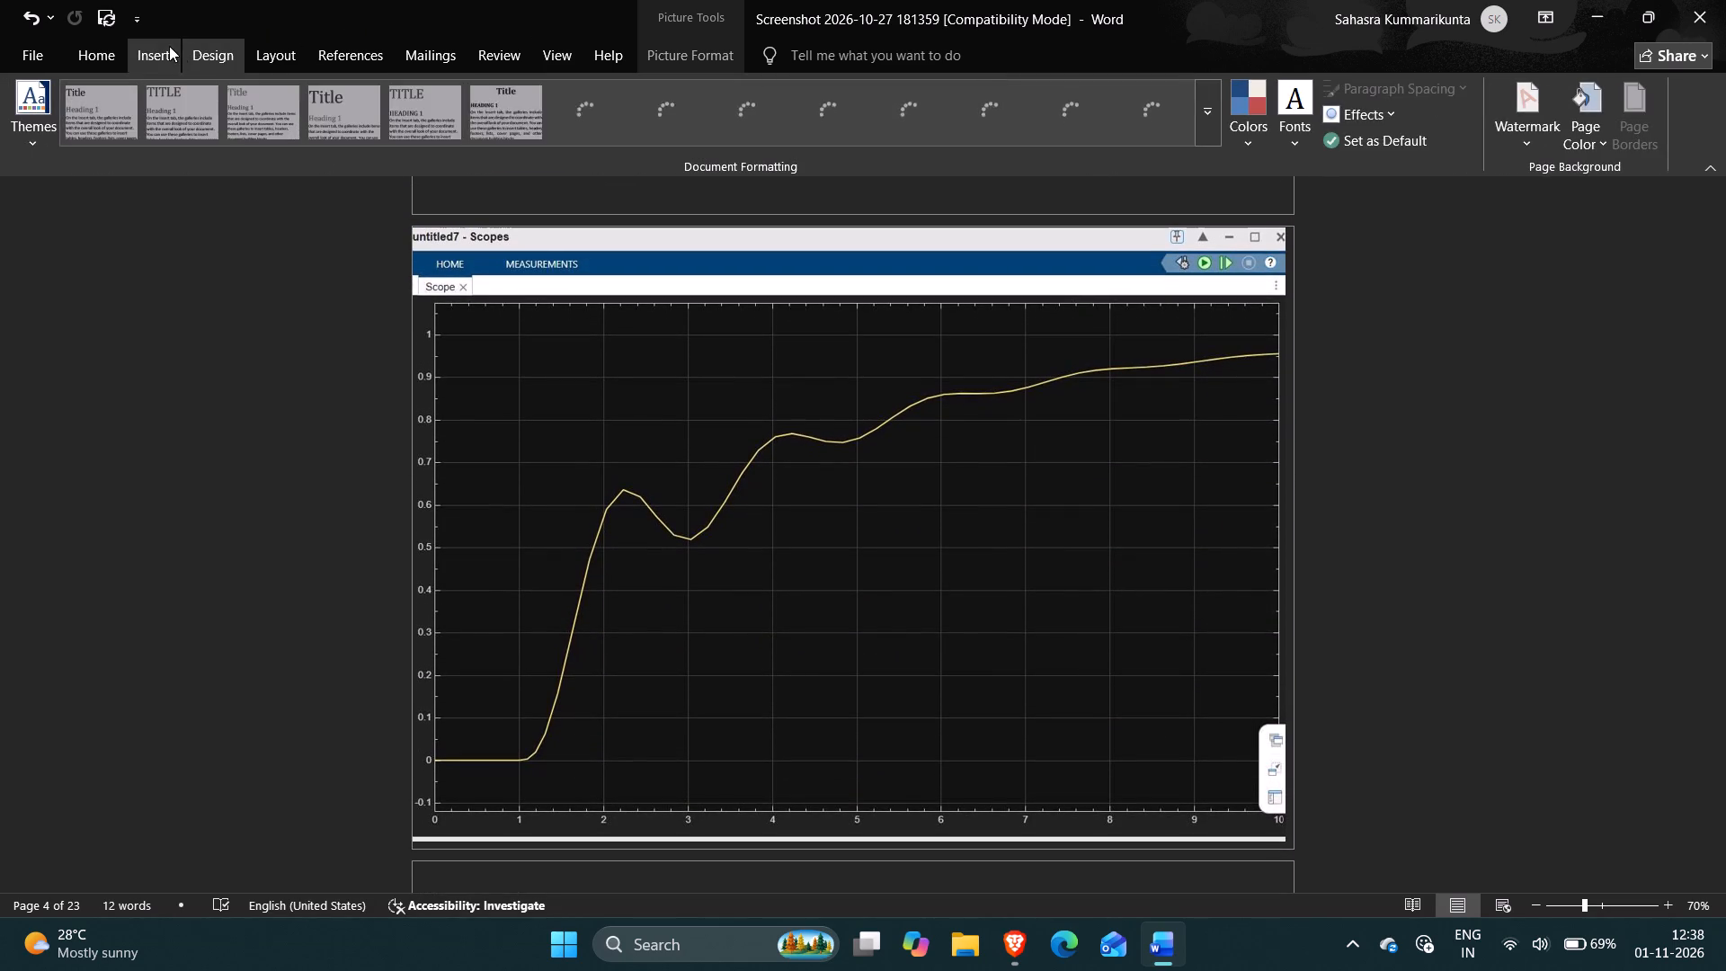
click(1033, 137)
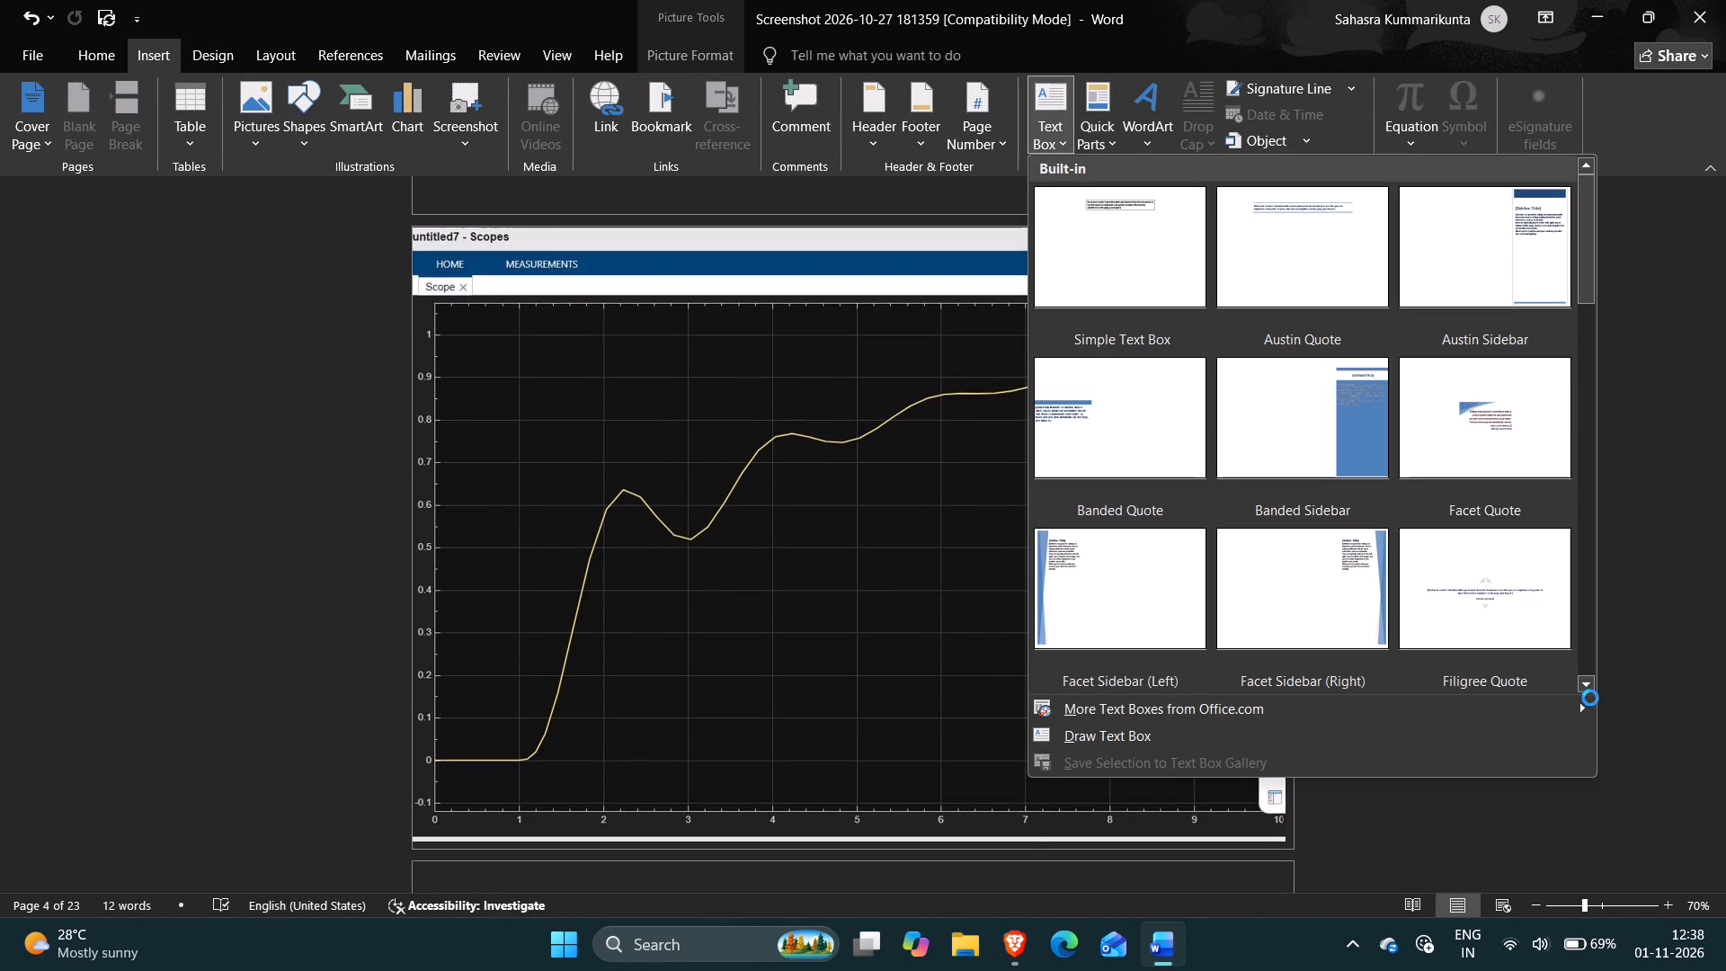
click(1273, 739)
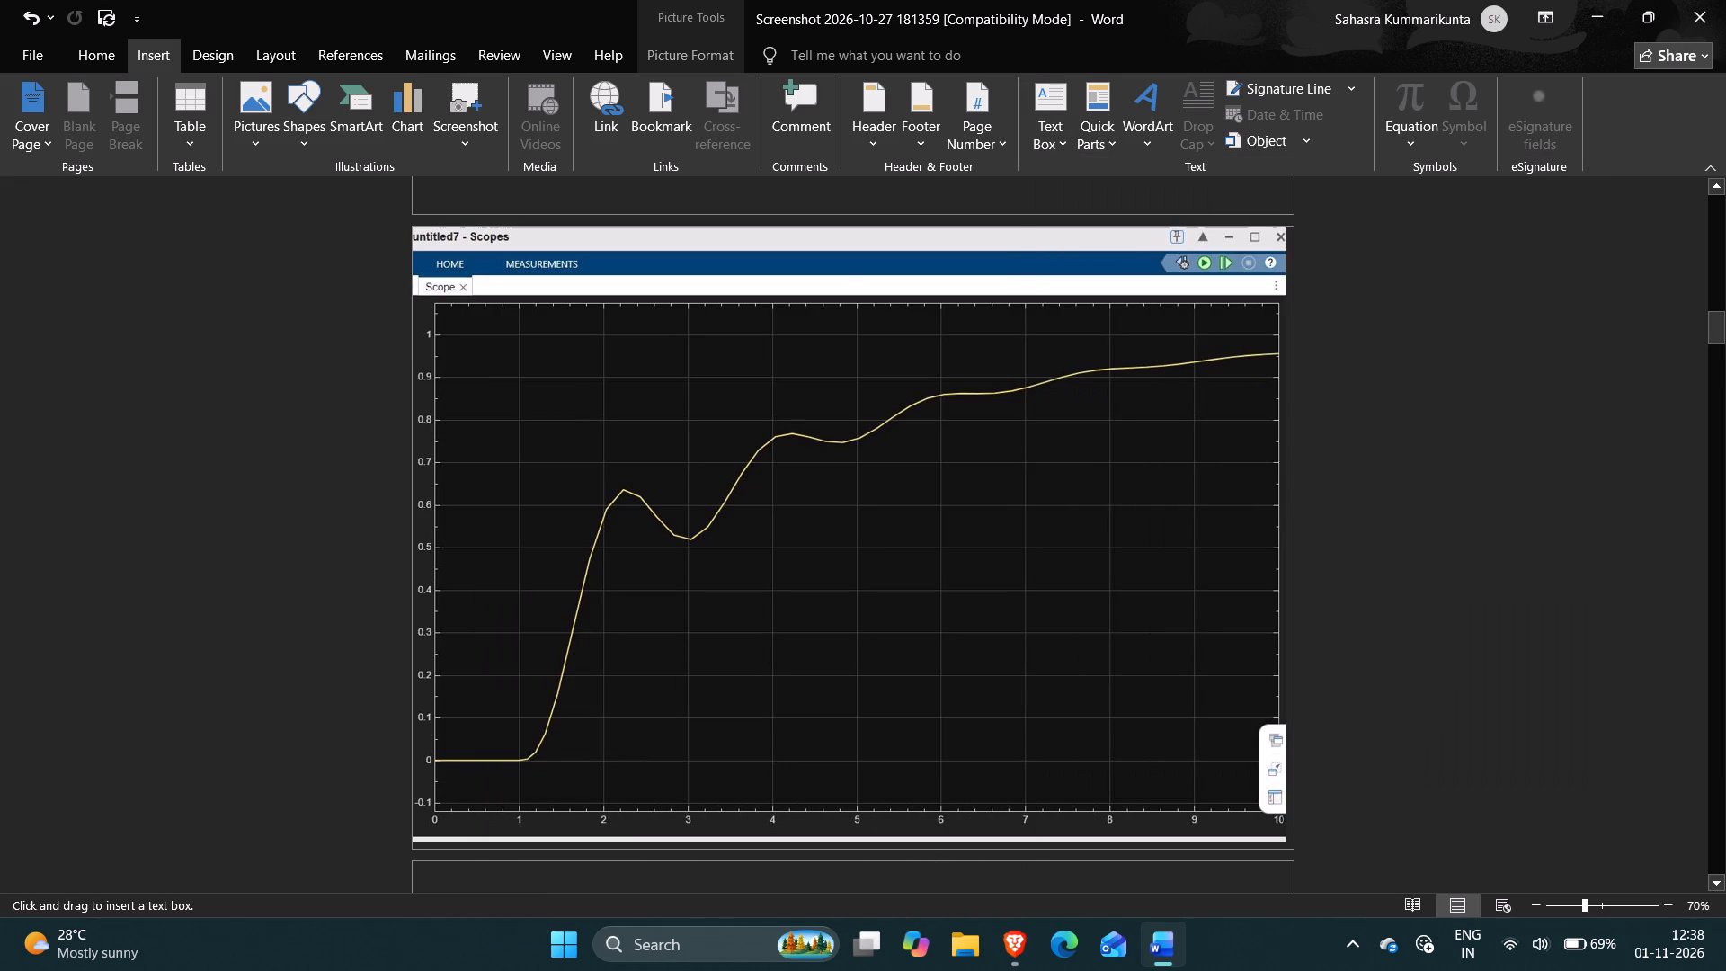
drag(848, 273, 1024, 352)
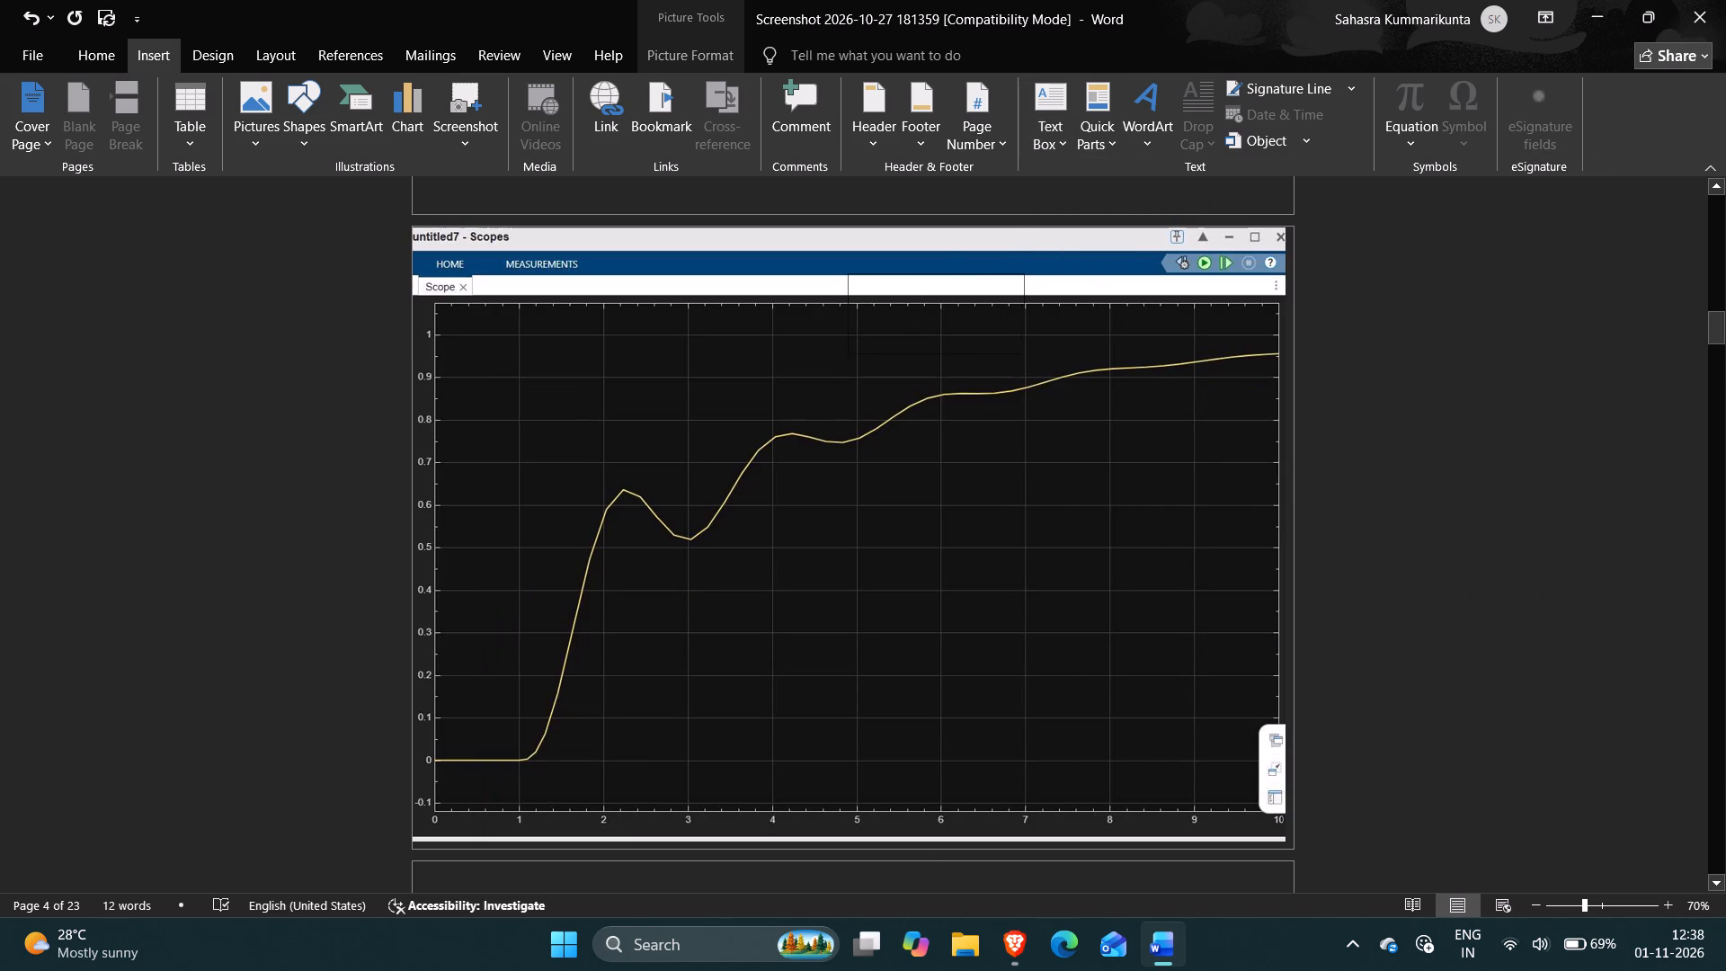
drag(1024, 352, 1050, 336)
key(ctrl+v)
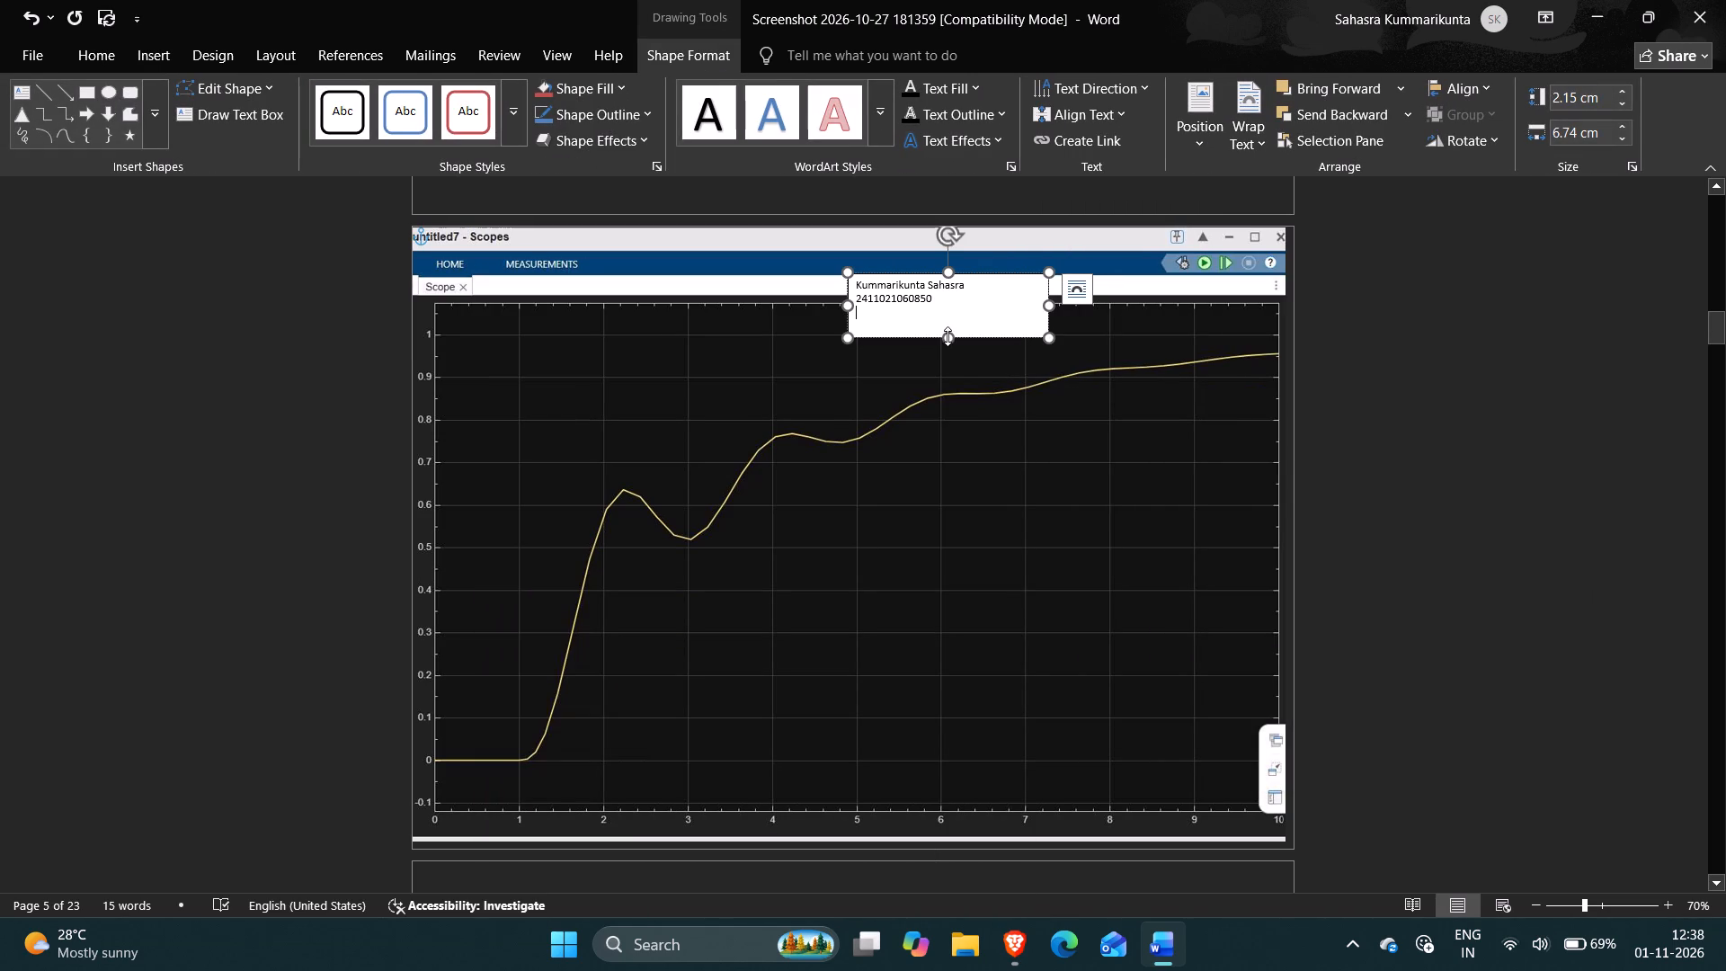
Shrink the page 5 label to about 4.48 by 1.51 cm and move it onto the blue bar, just before the pictured run controls.
drag(948, 336, 945, 318)
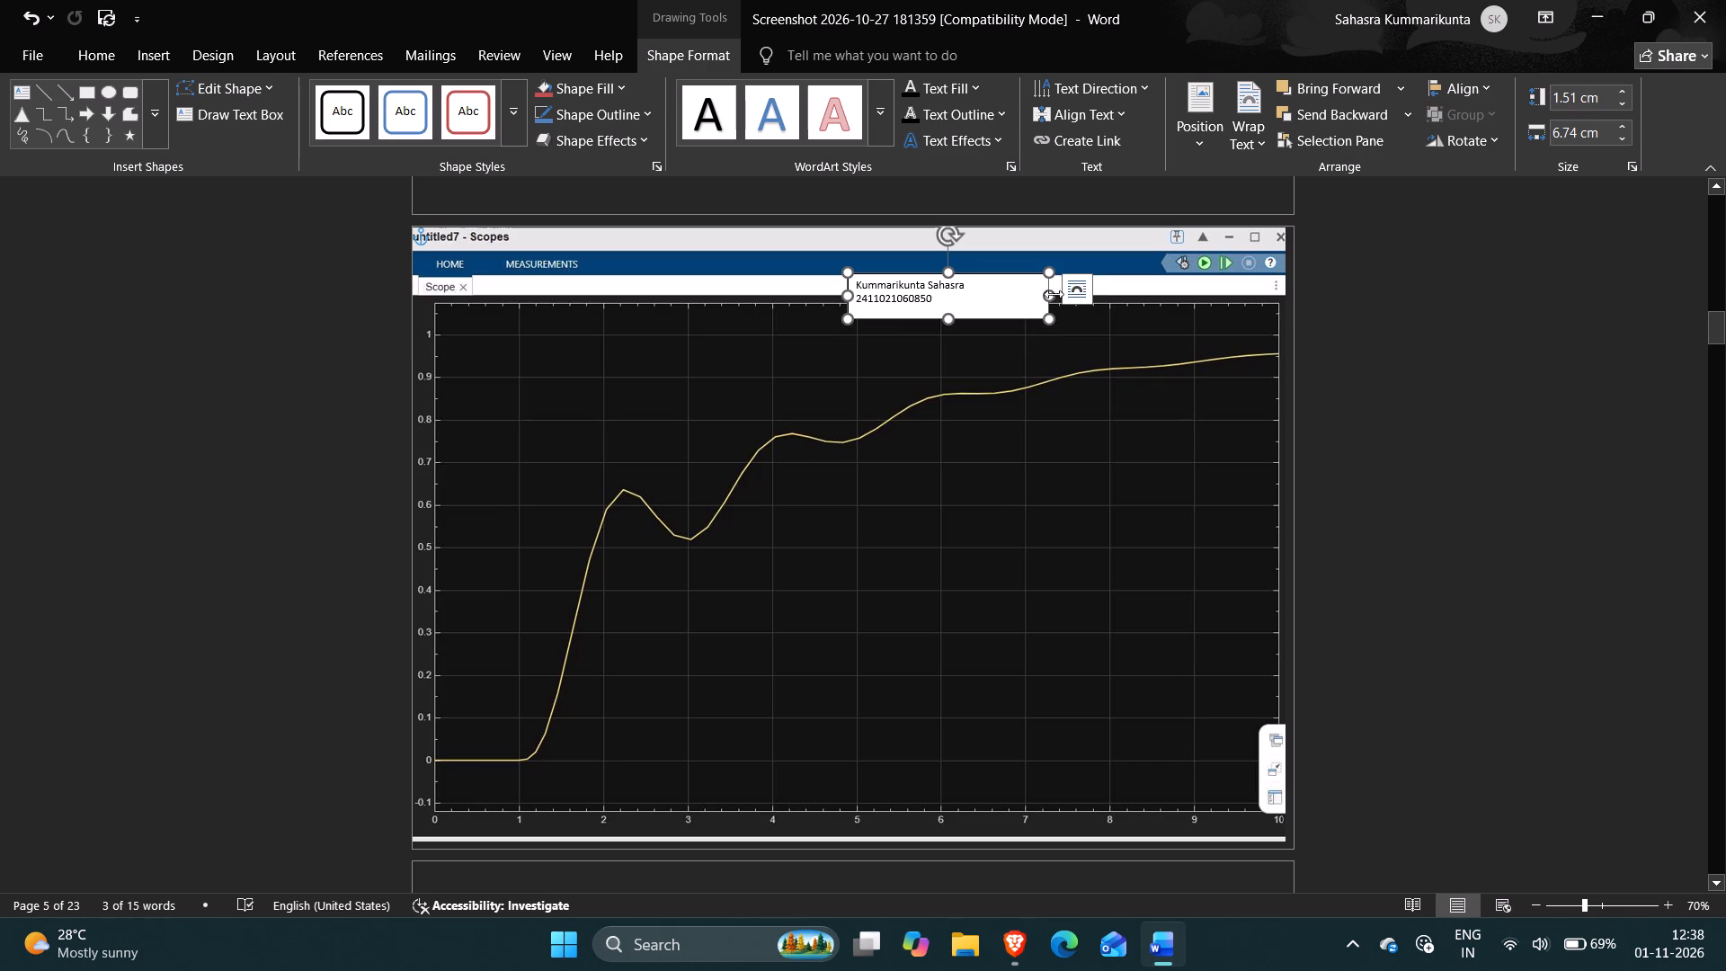
drag(1049, 294, 981, 295)
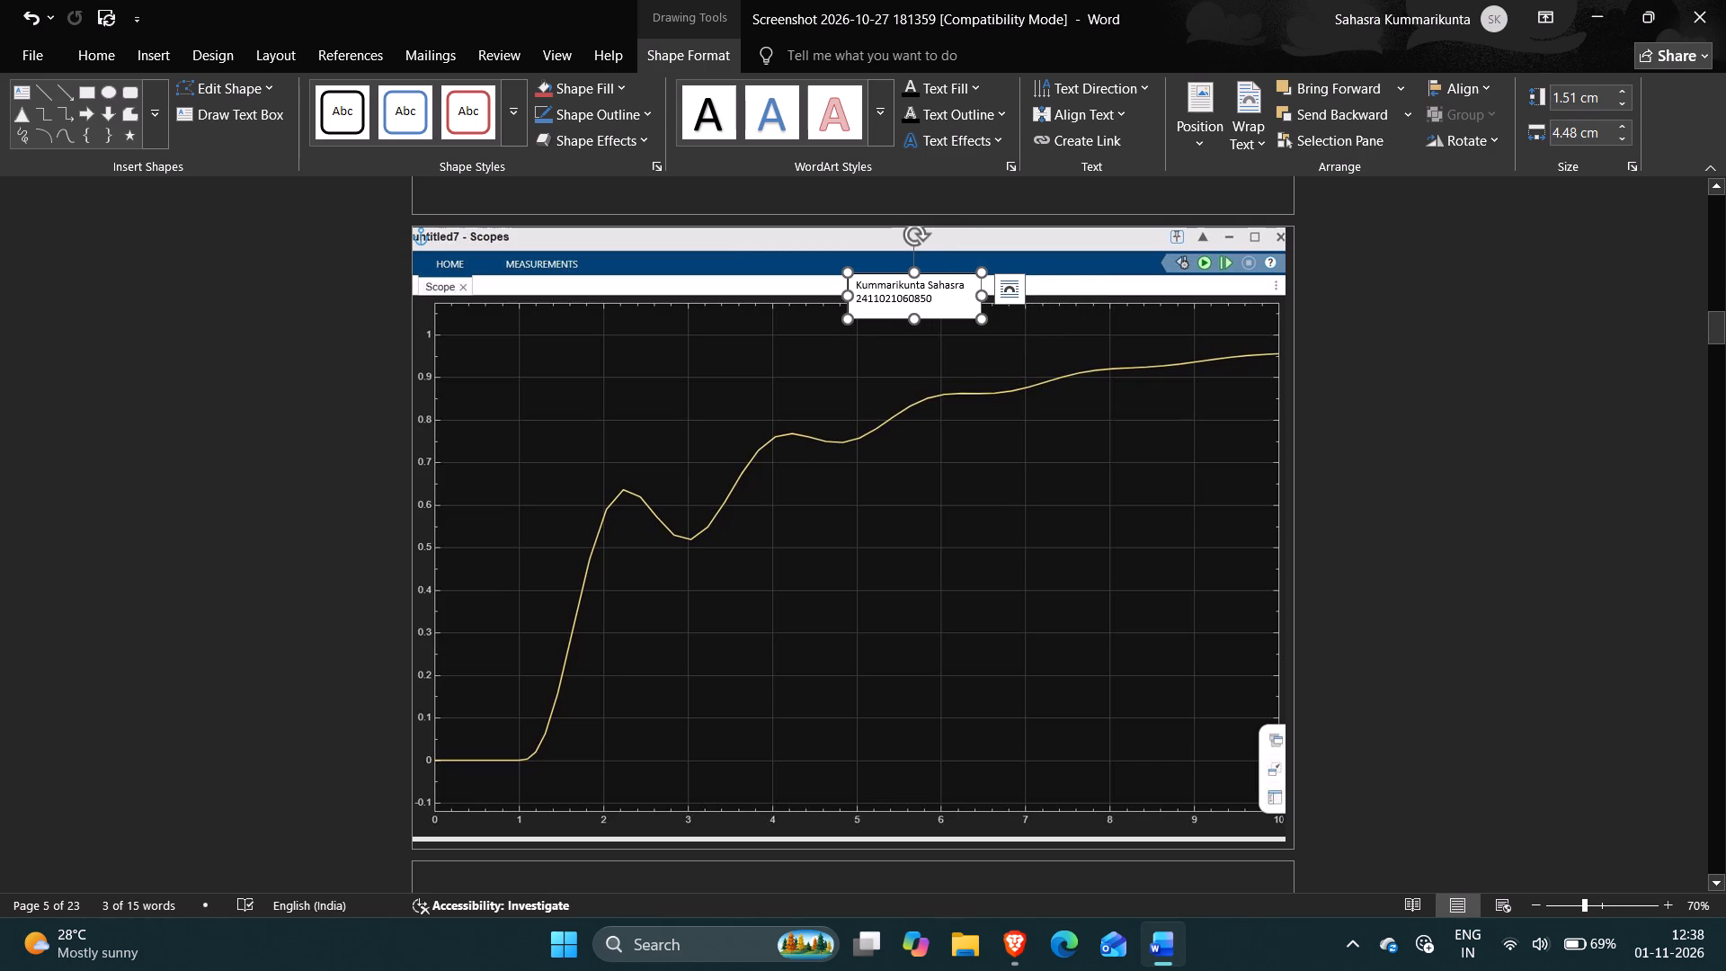
click(967, 302)
drag(950, 316, 1041, 274)
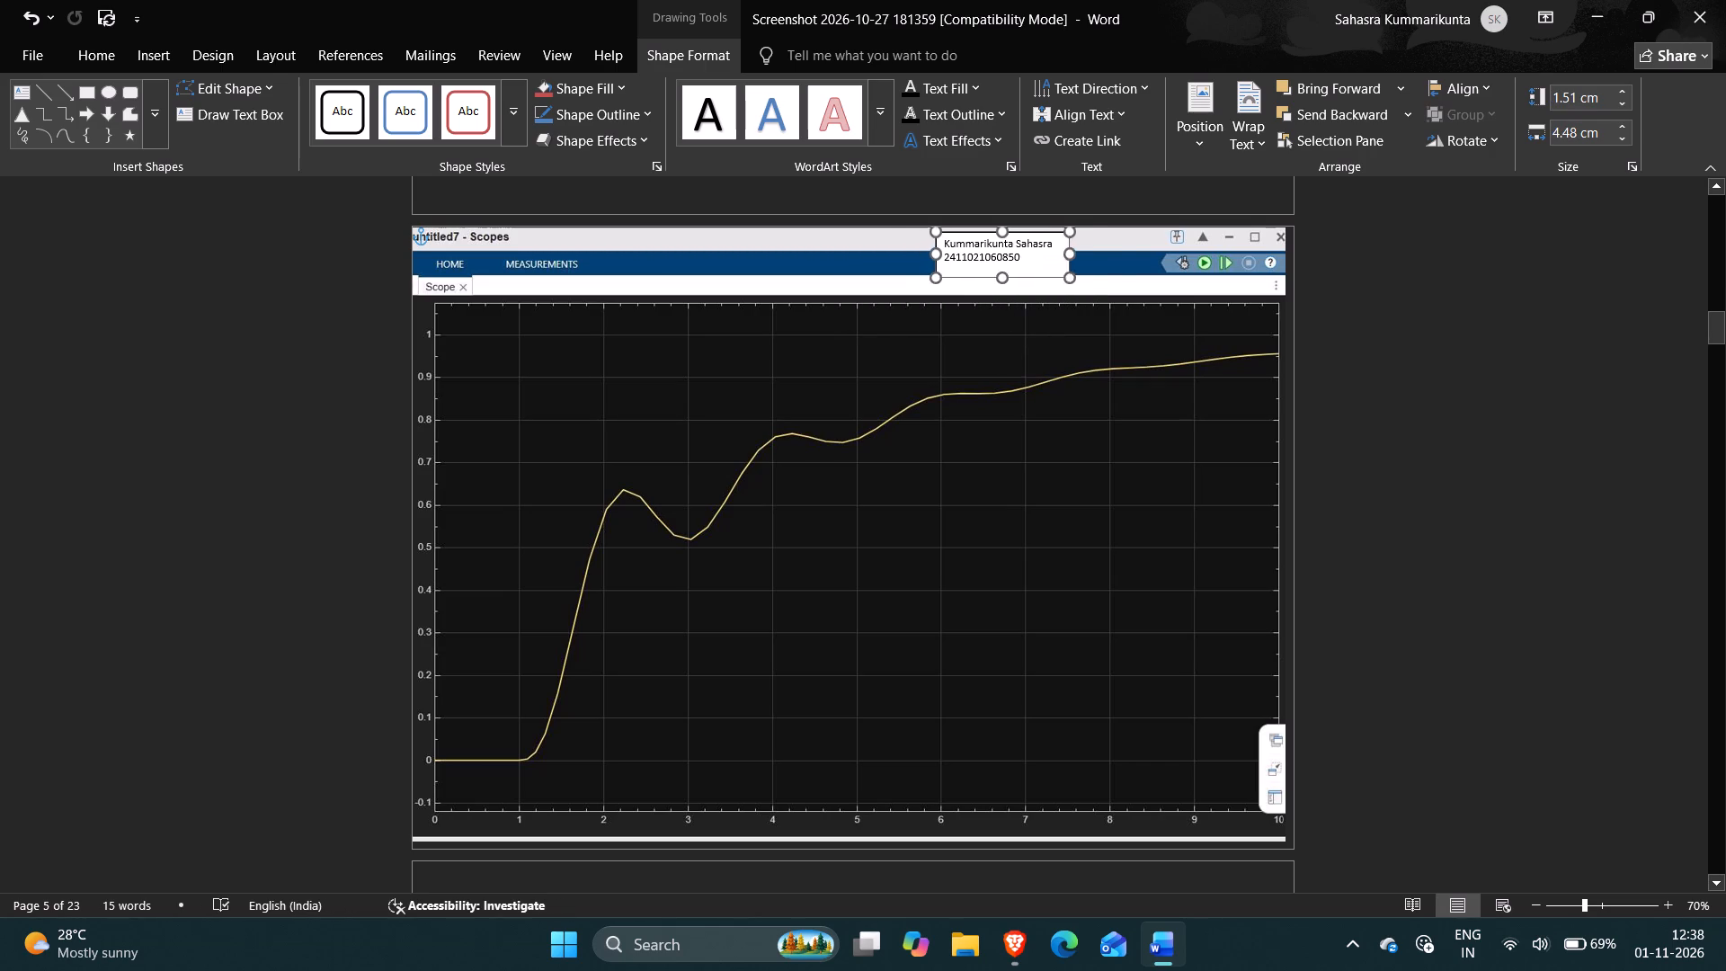
drag(1041, 274, 1086, 290)
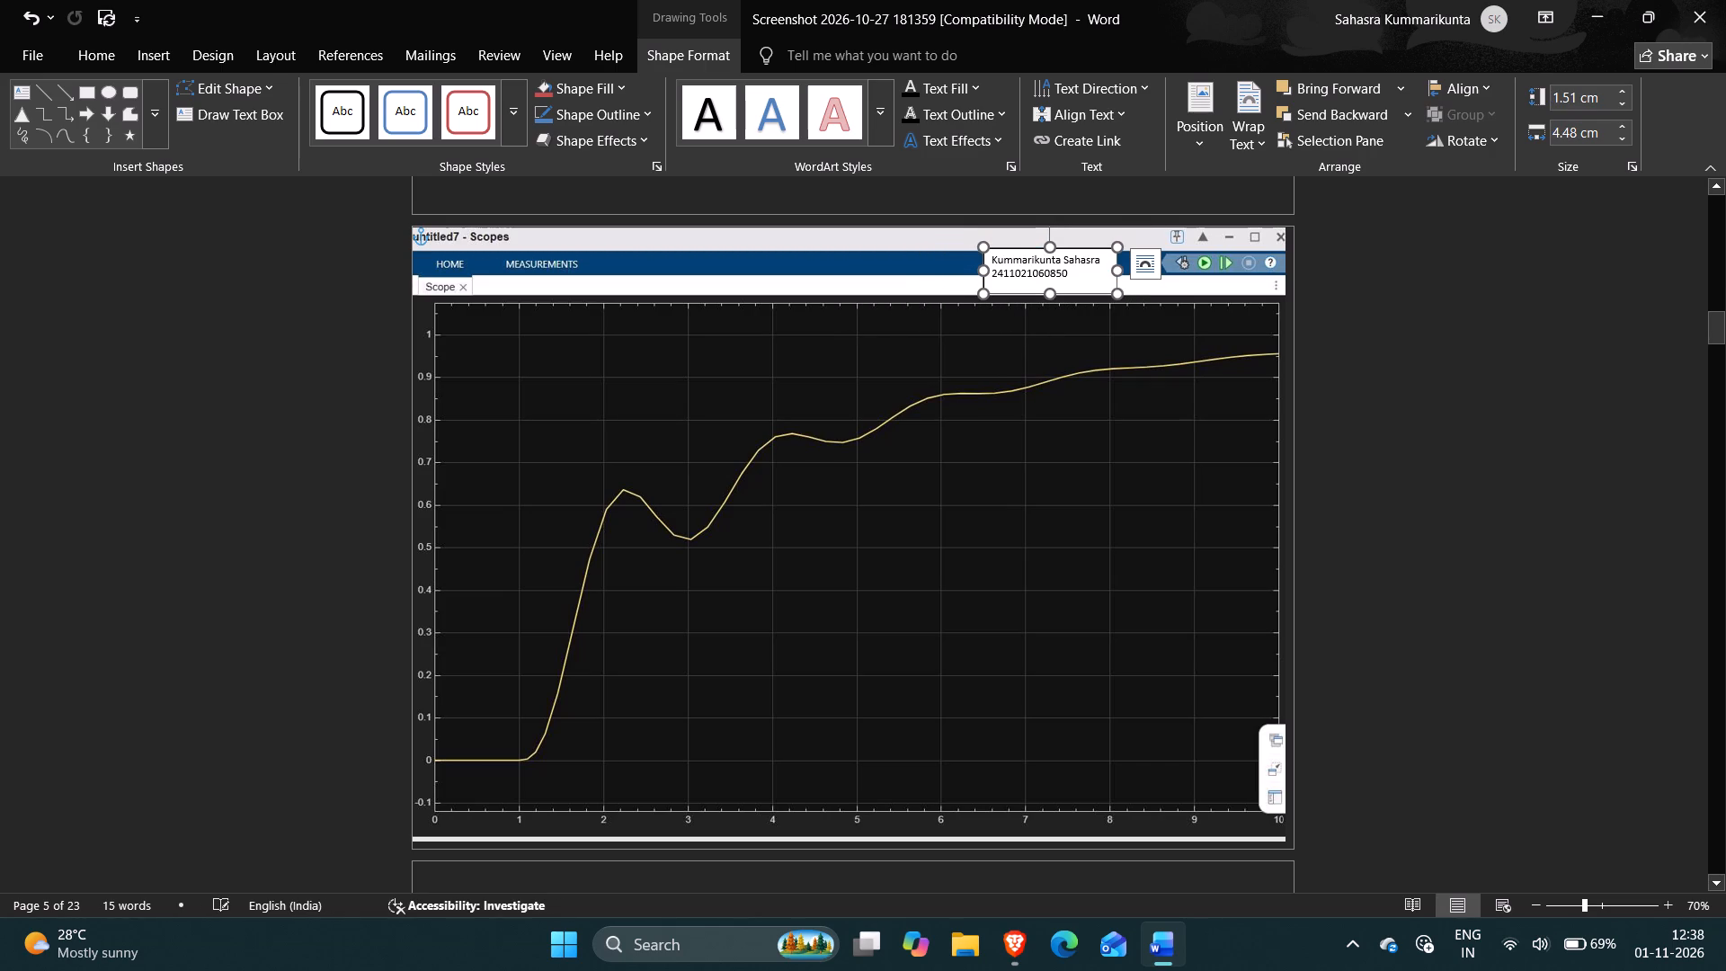
Add a name and ID text box about 4.2 cm wide beside the untitled7 diagram's scope block on page 6, shortened to about 1.39 cm high.
scroll(1034, 458, down, 5)
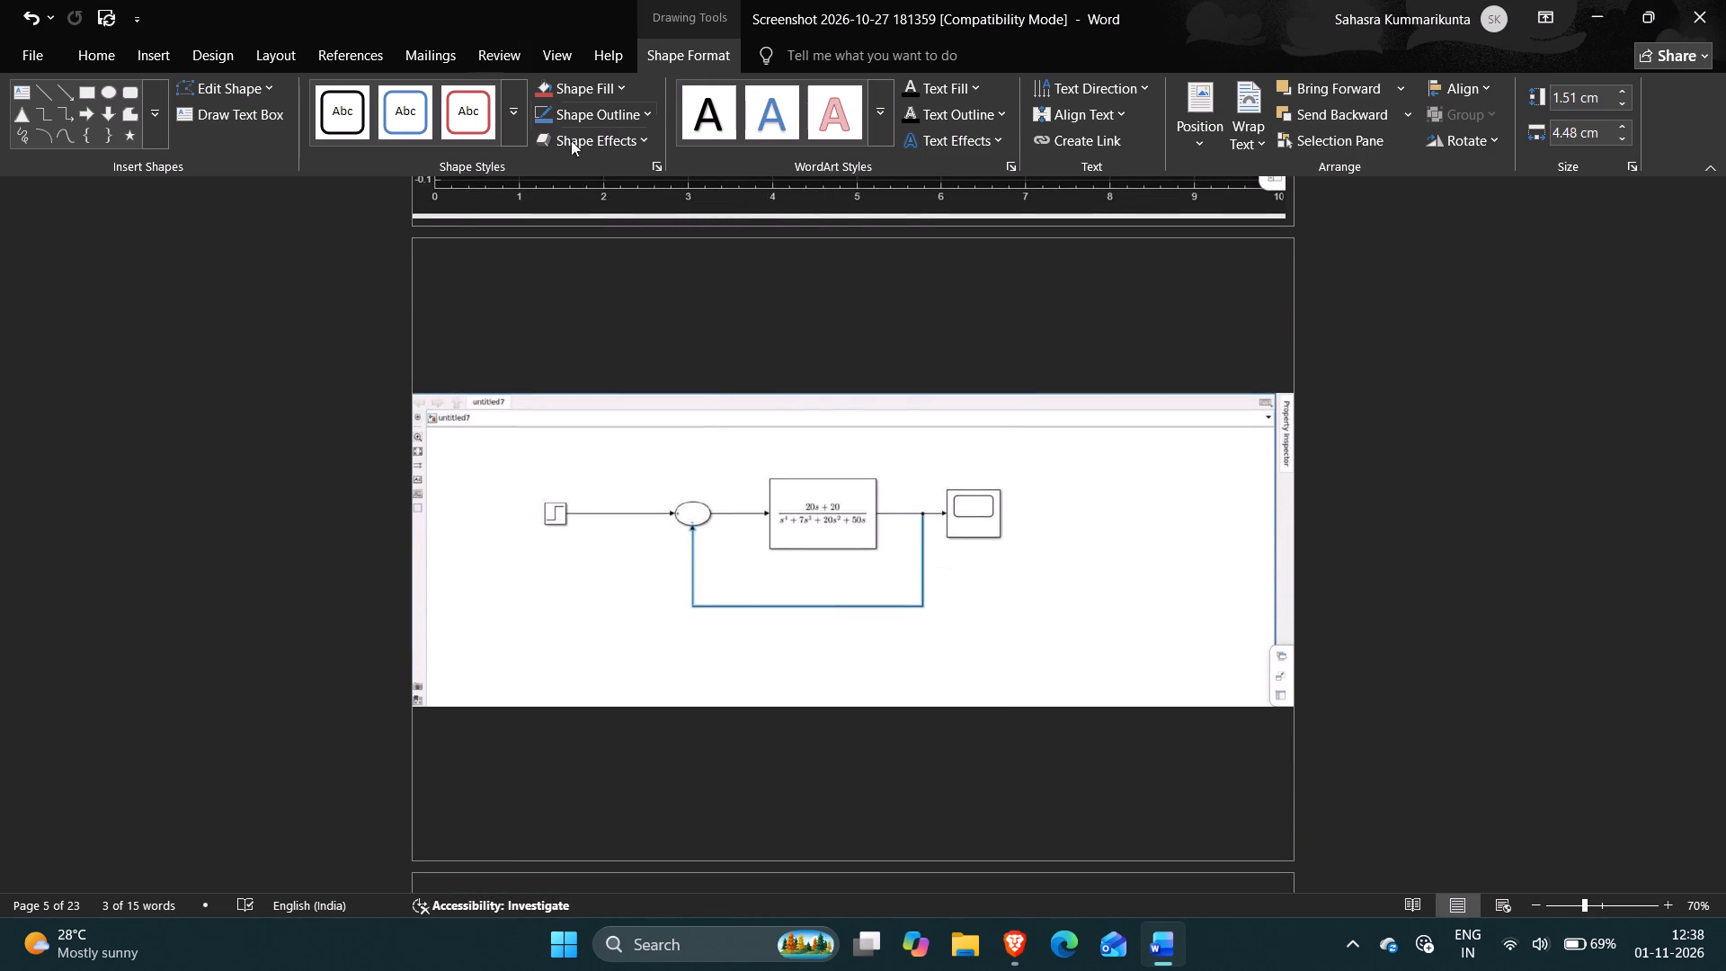
scroll(721, 348, right, 1)
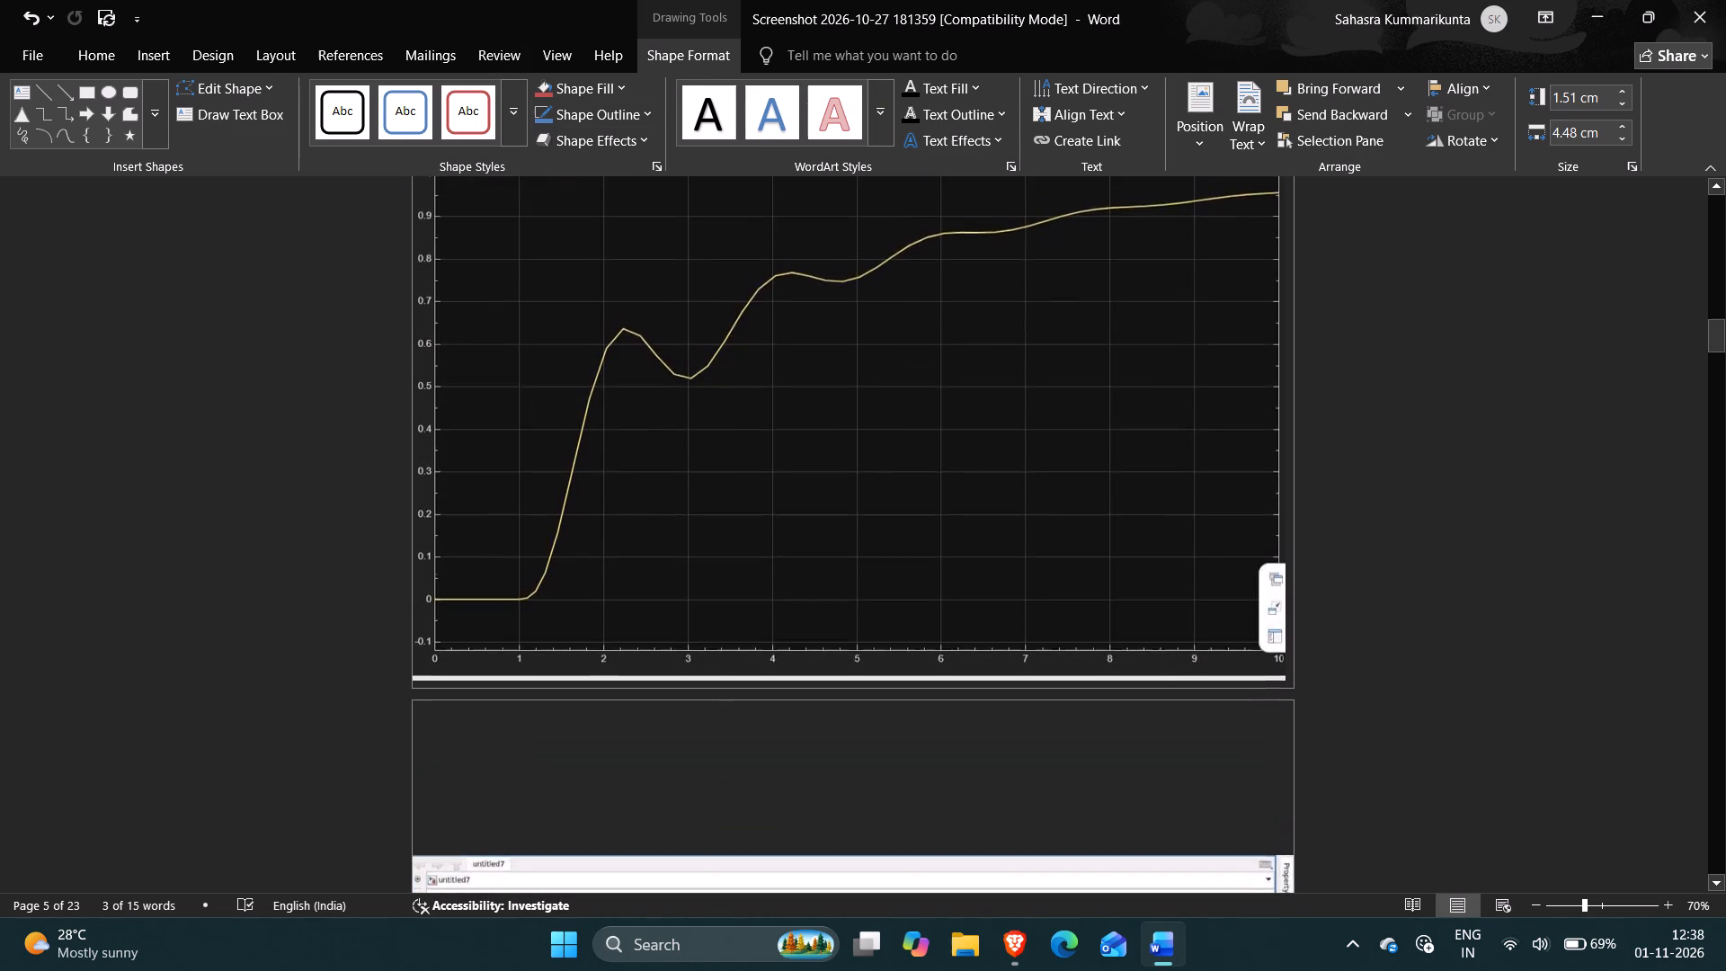
scroll(721, 348, right, 1)
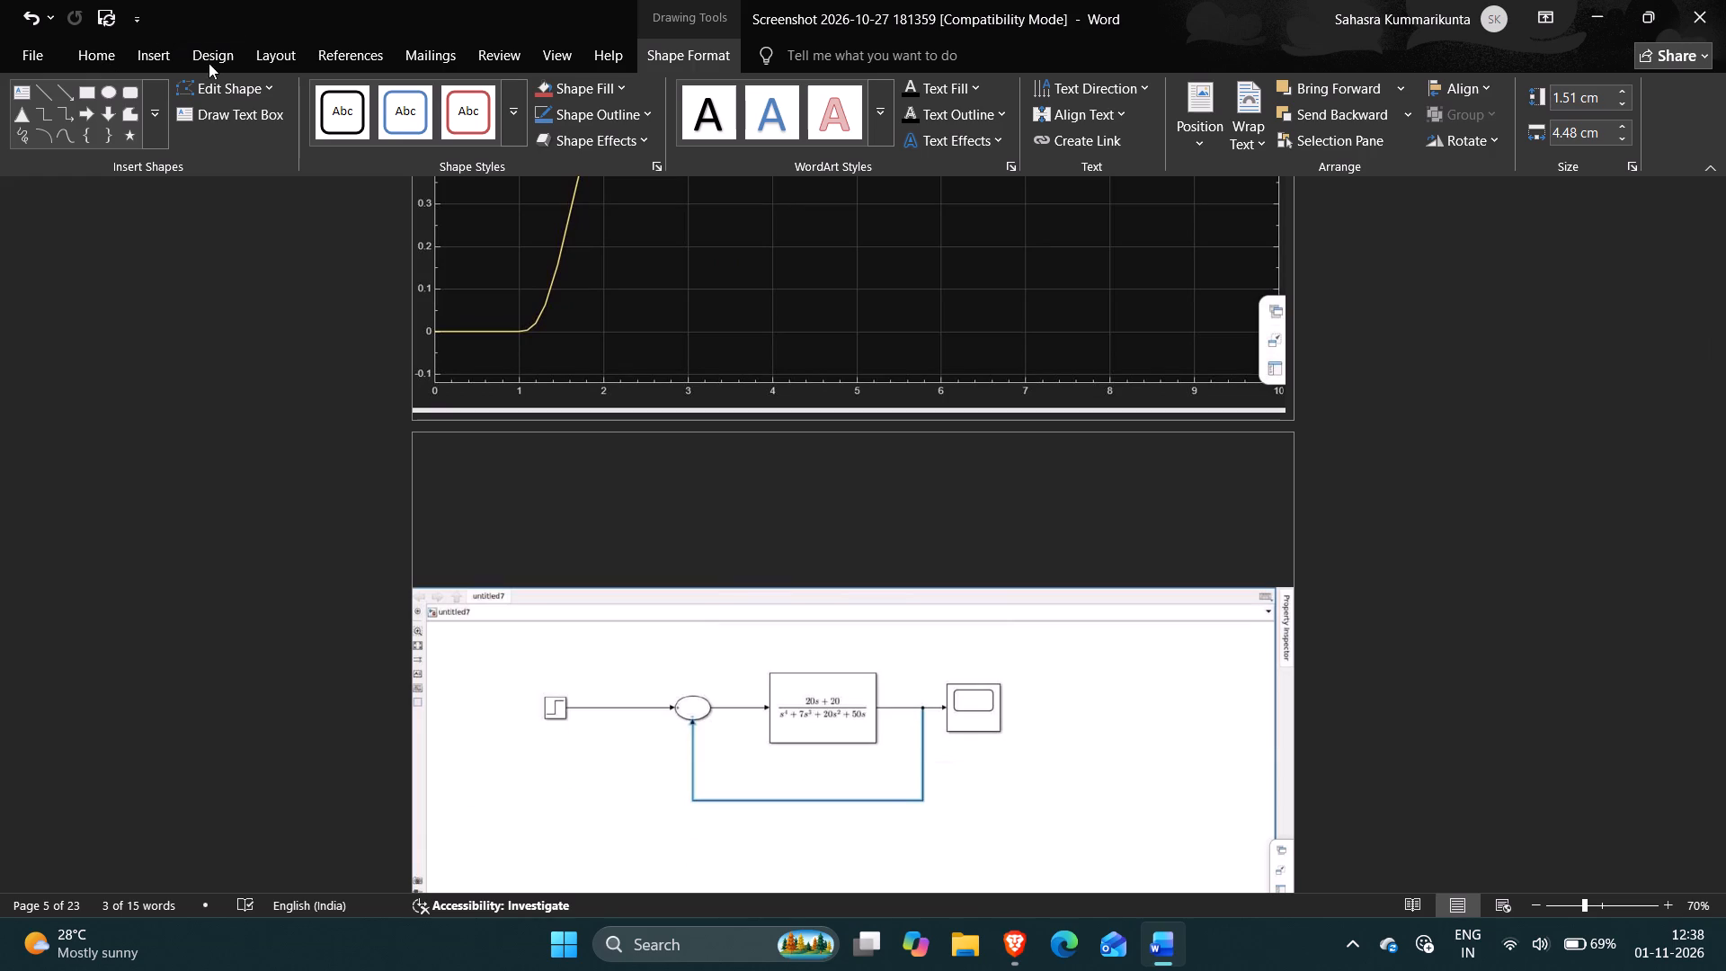
click(169, 53)
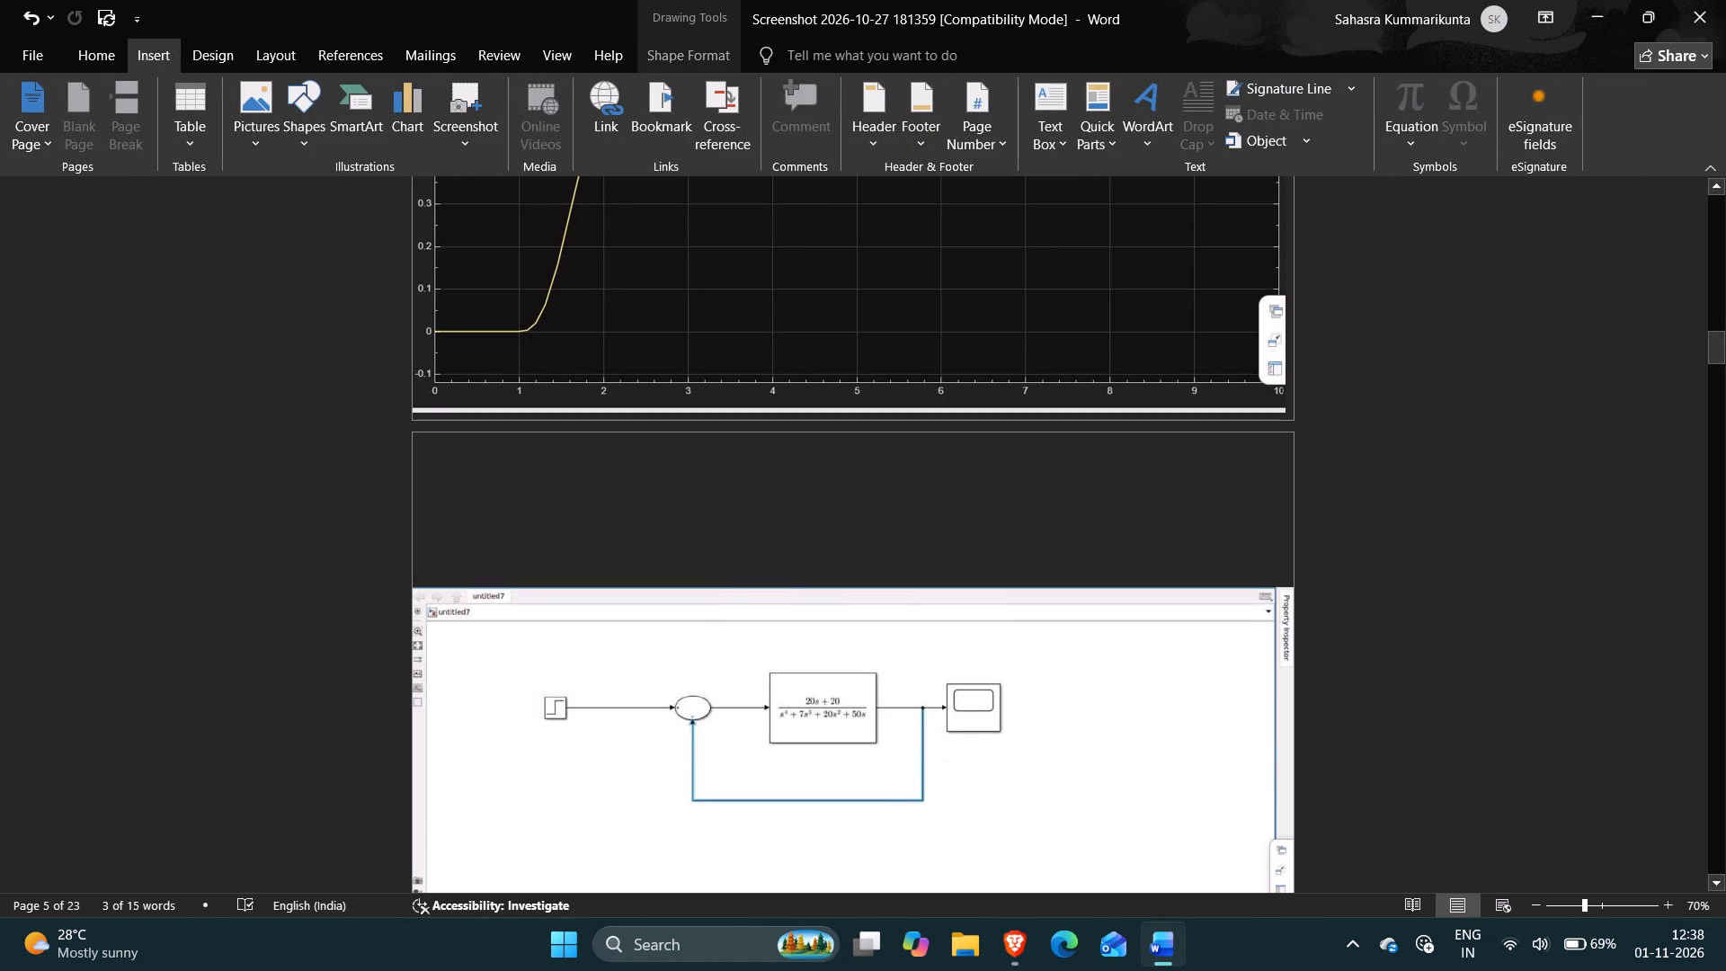
click(1060, 145)
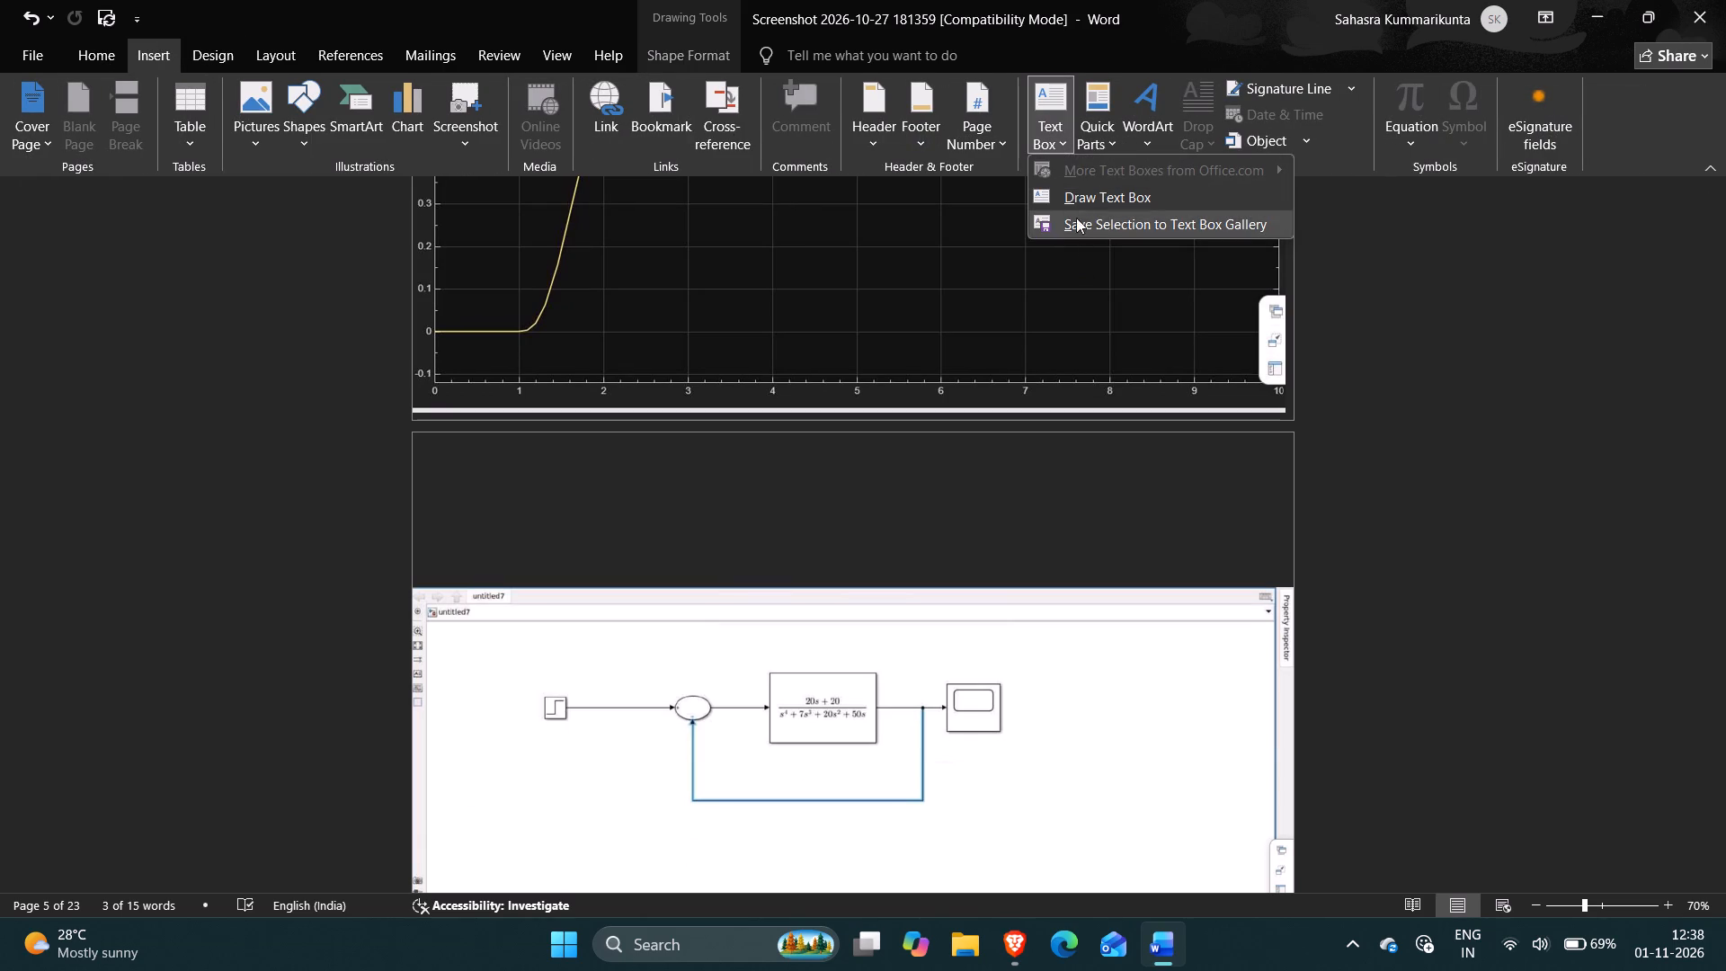
click(1068, 189)
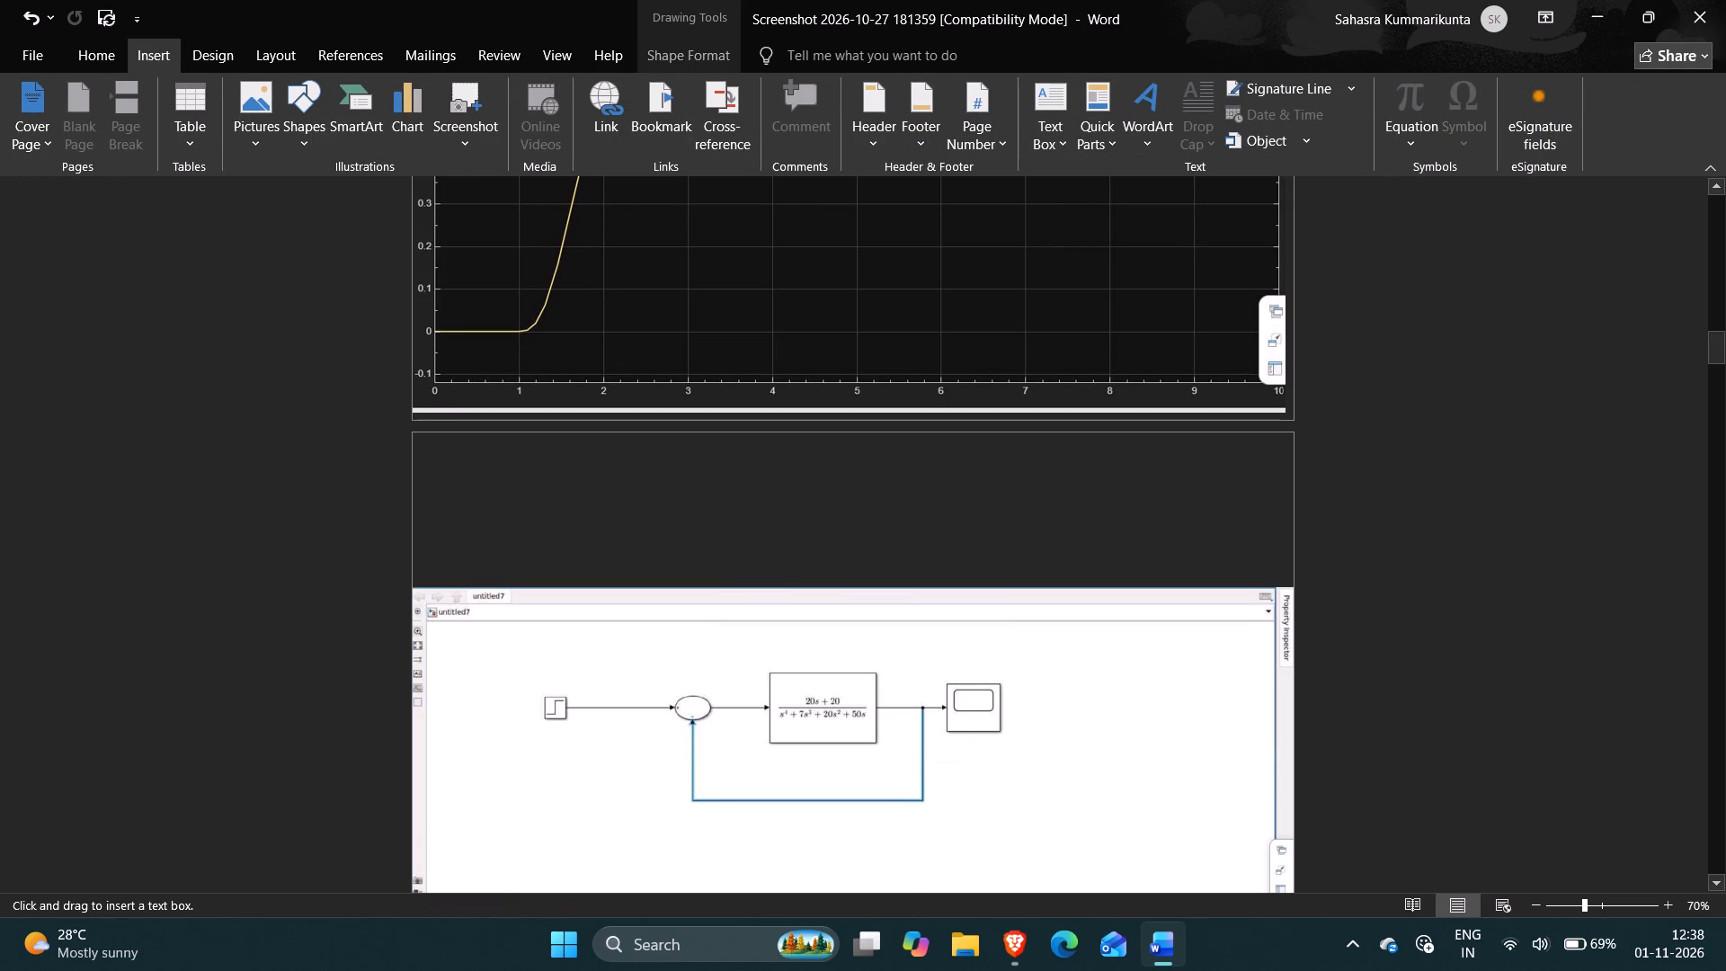
drag(1038, 648, 1163, 715)
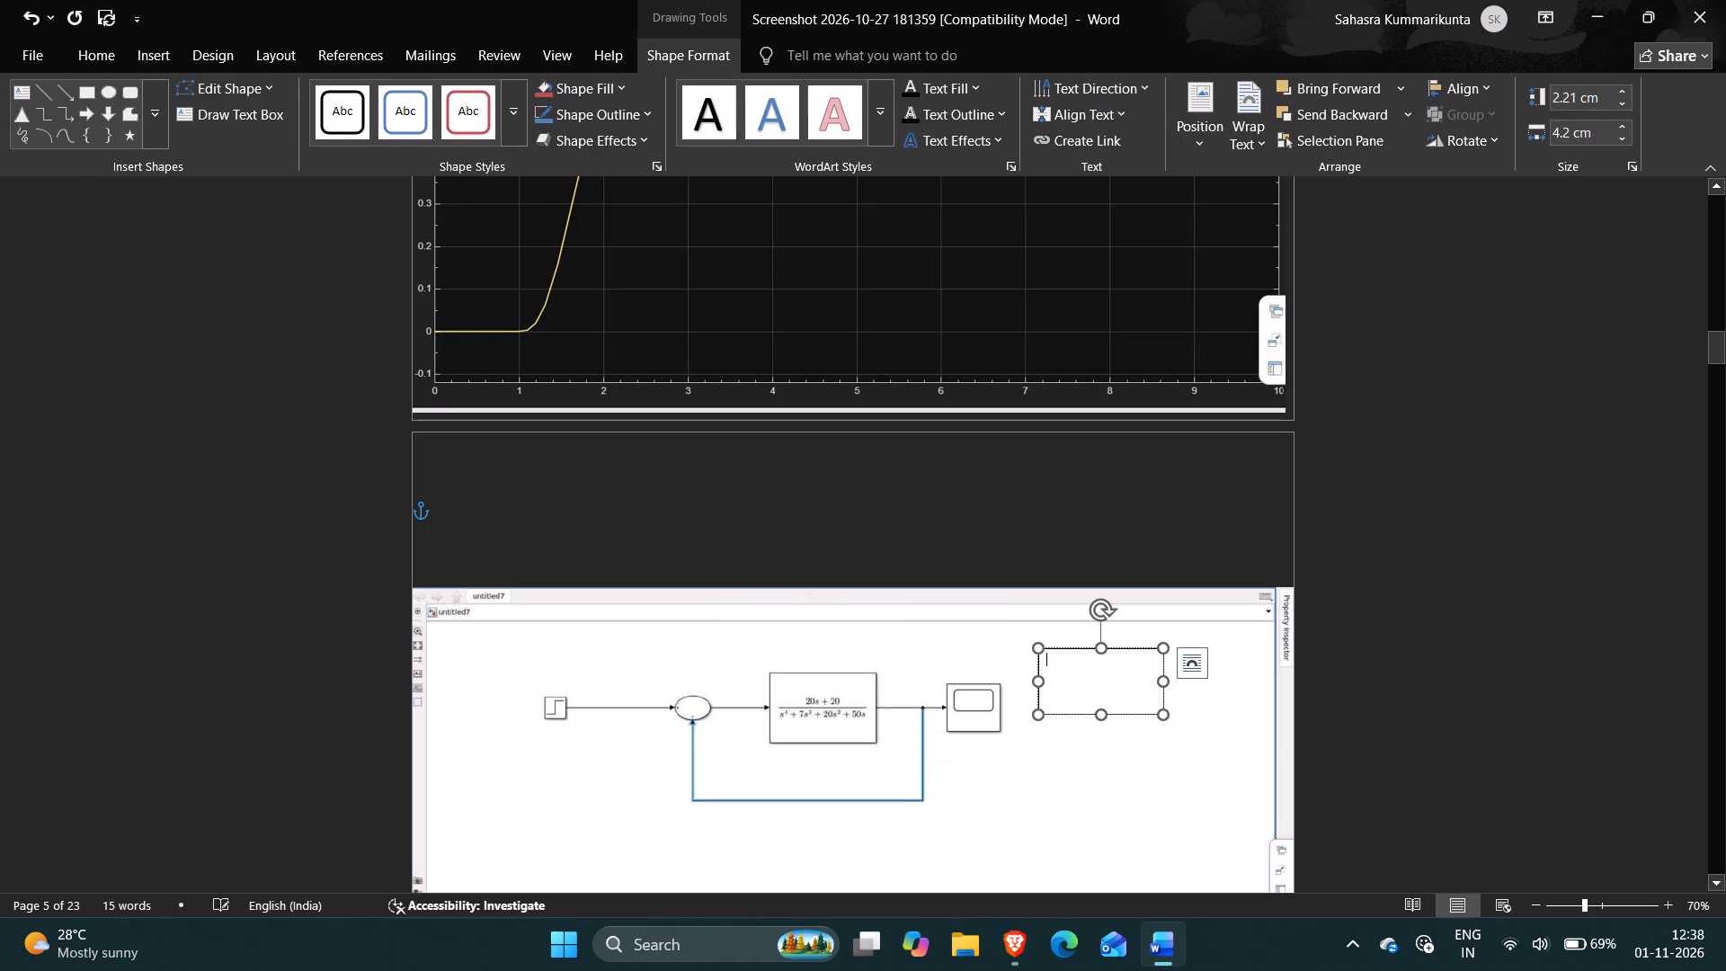
key(ctrl+v)
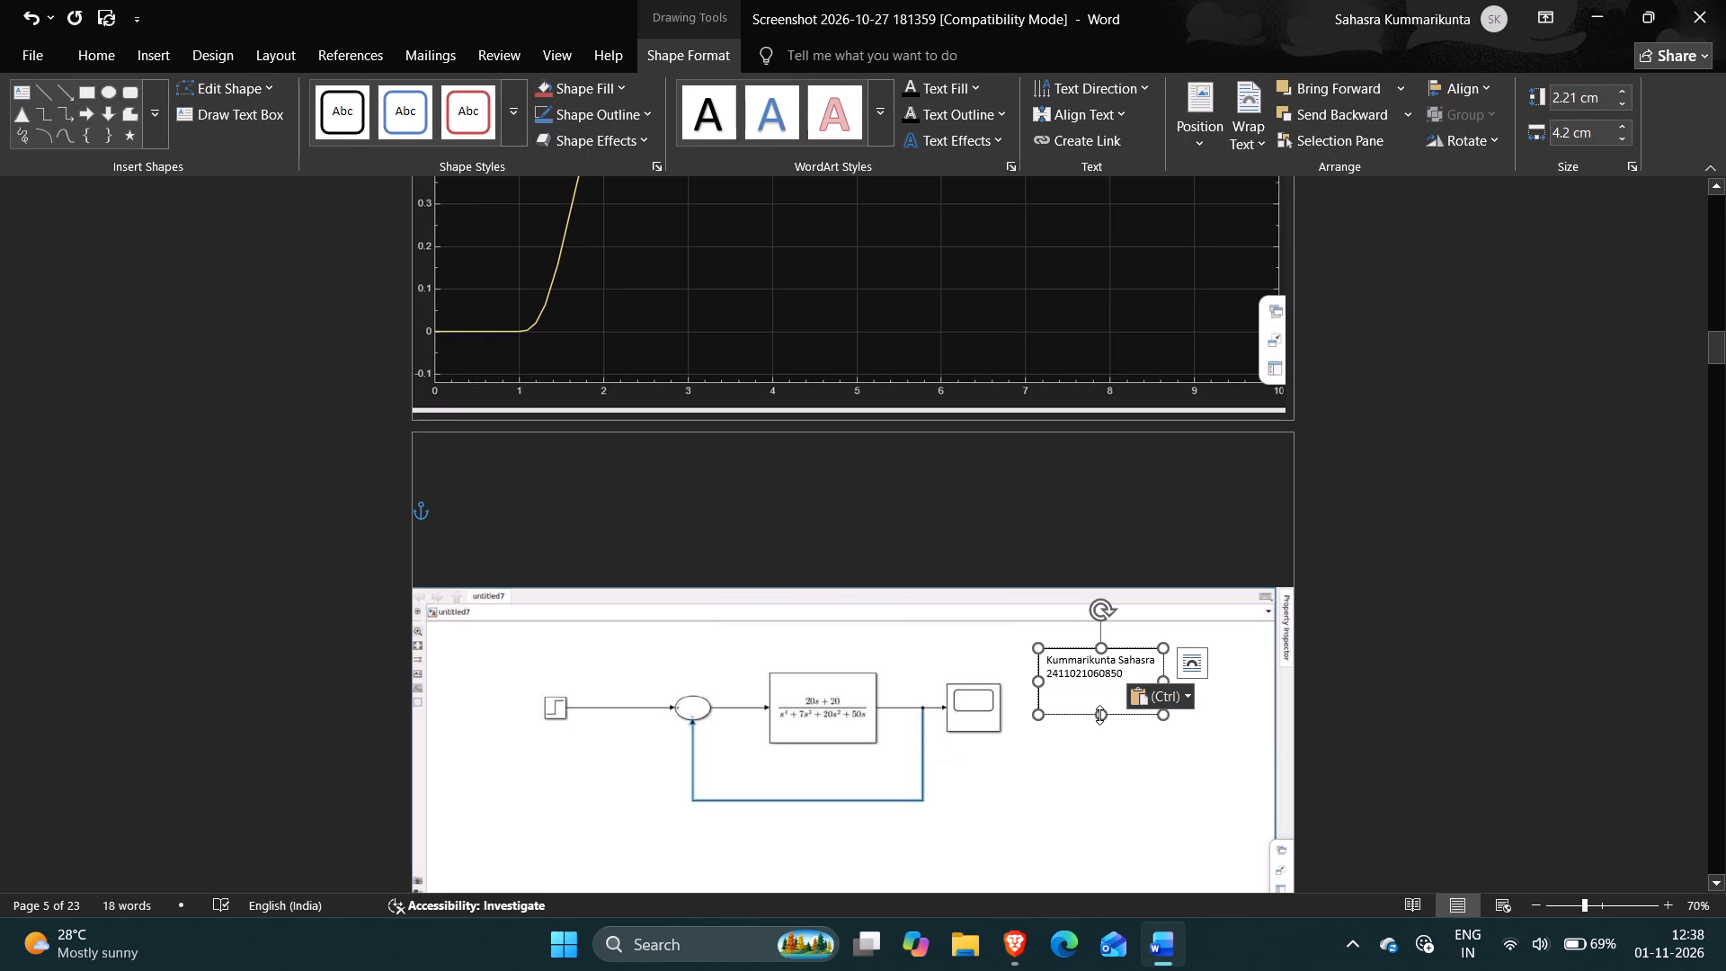
drag(1103, 715, 1105, 690)
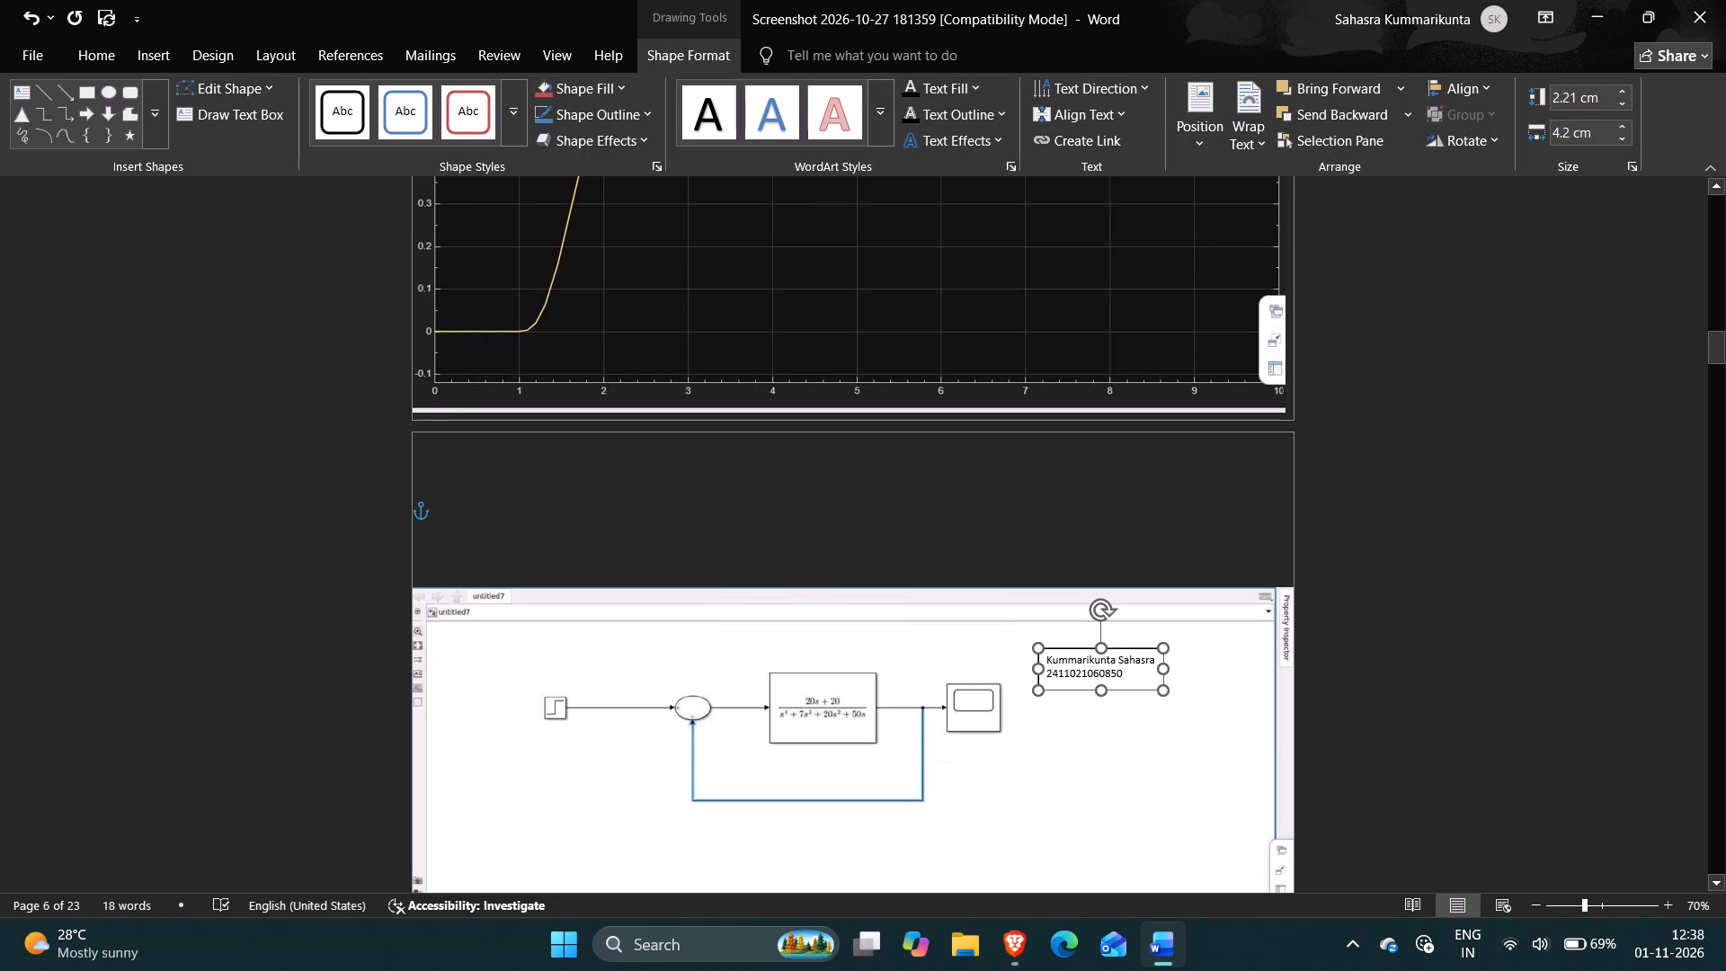
Draw a text box about 3.18 by 1.54 cm in the untitled5 model picture's blank area on page 7 and paste the name and ID lines.
scroll(1058, 676, down, 5)
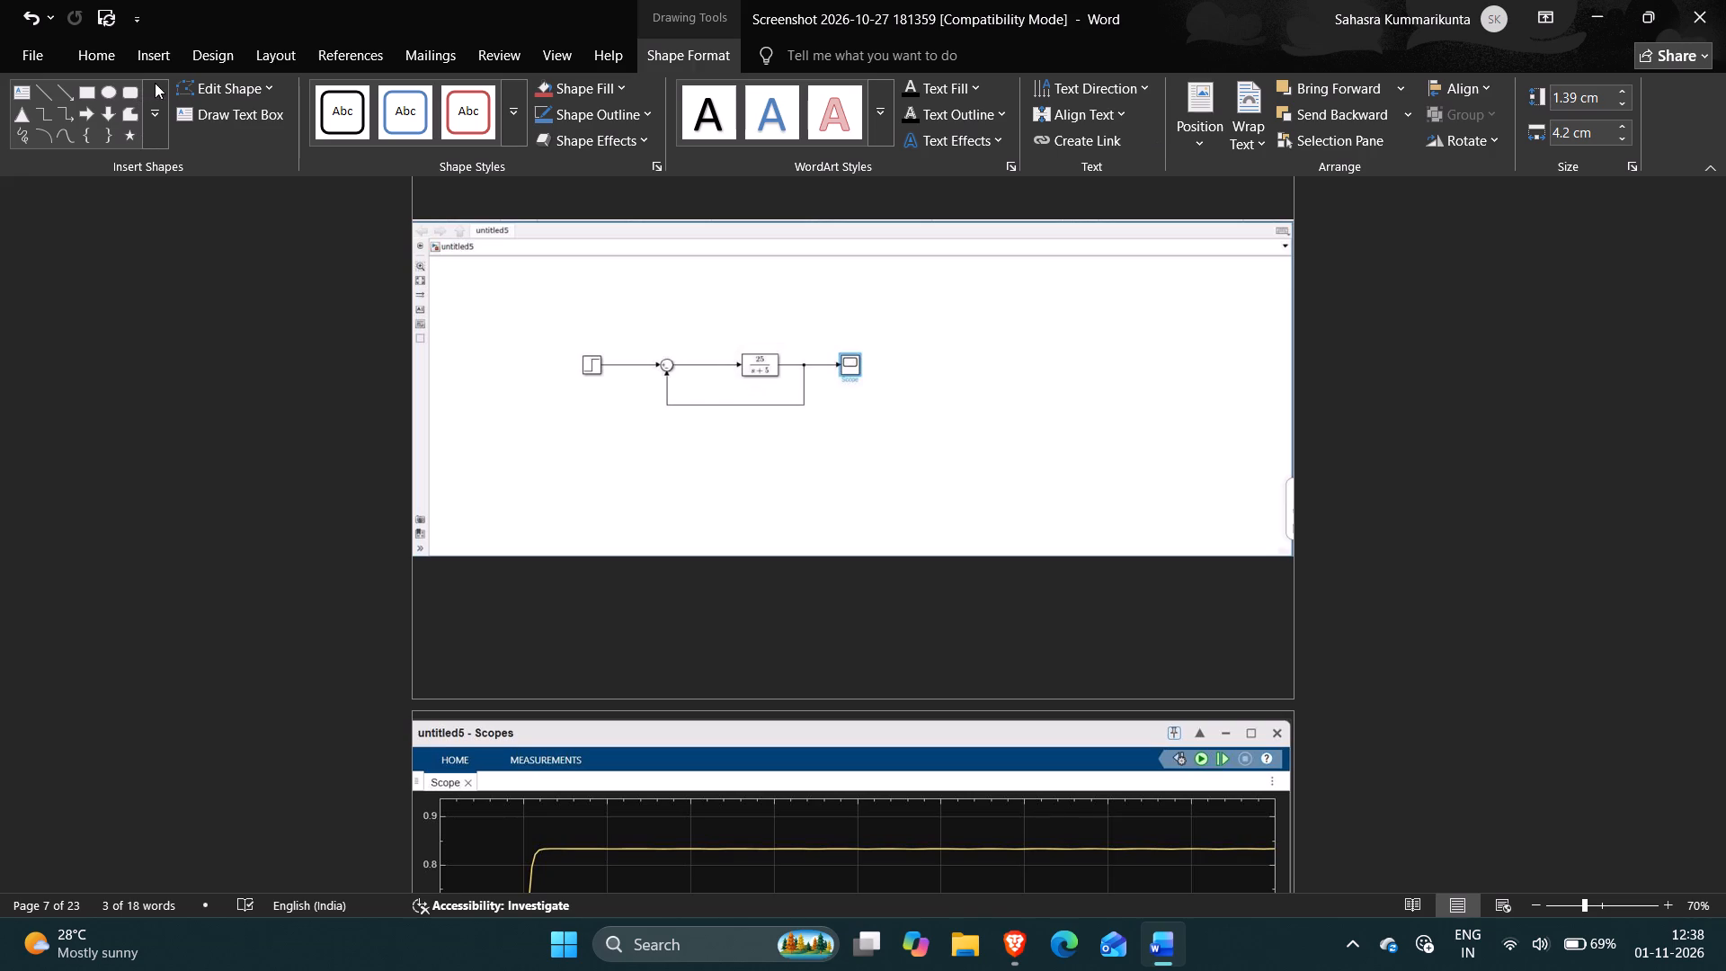
click(165, 54)
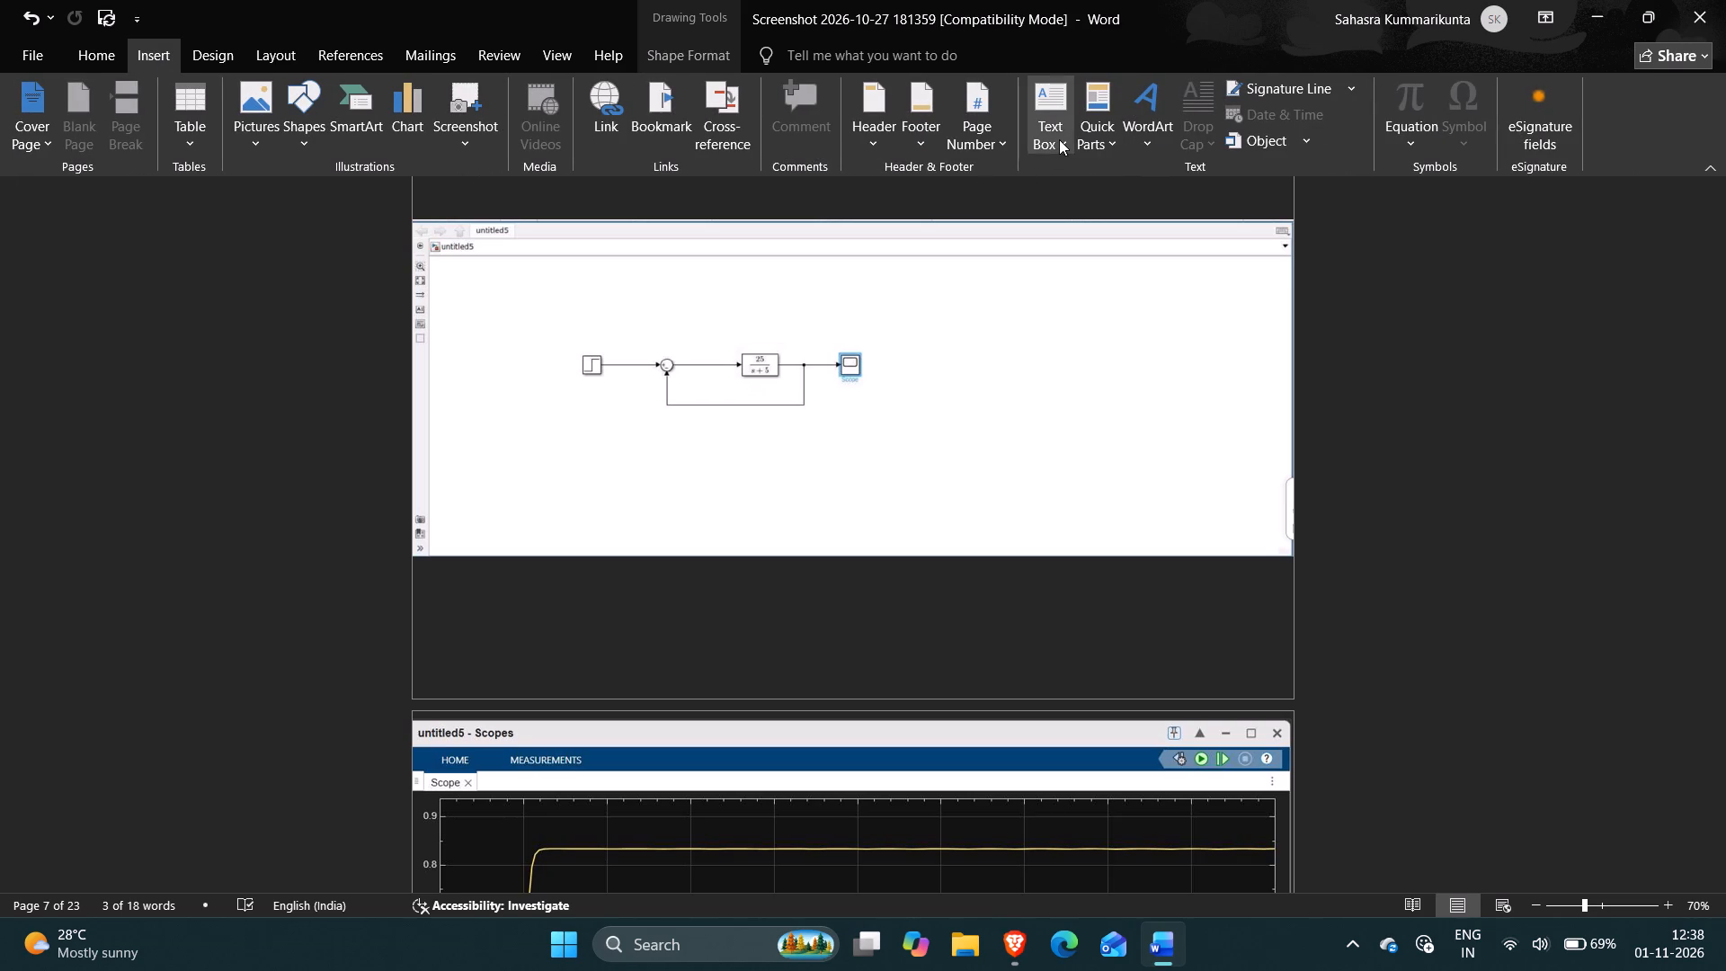
click(1059, 139)
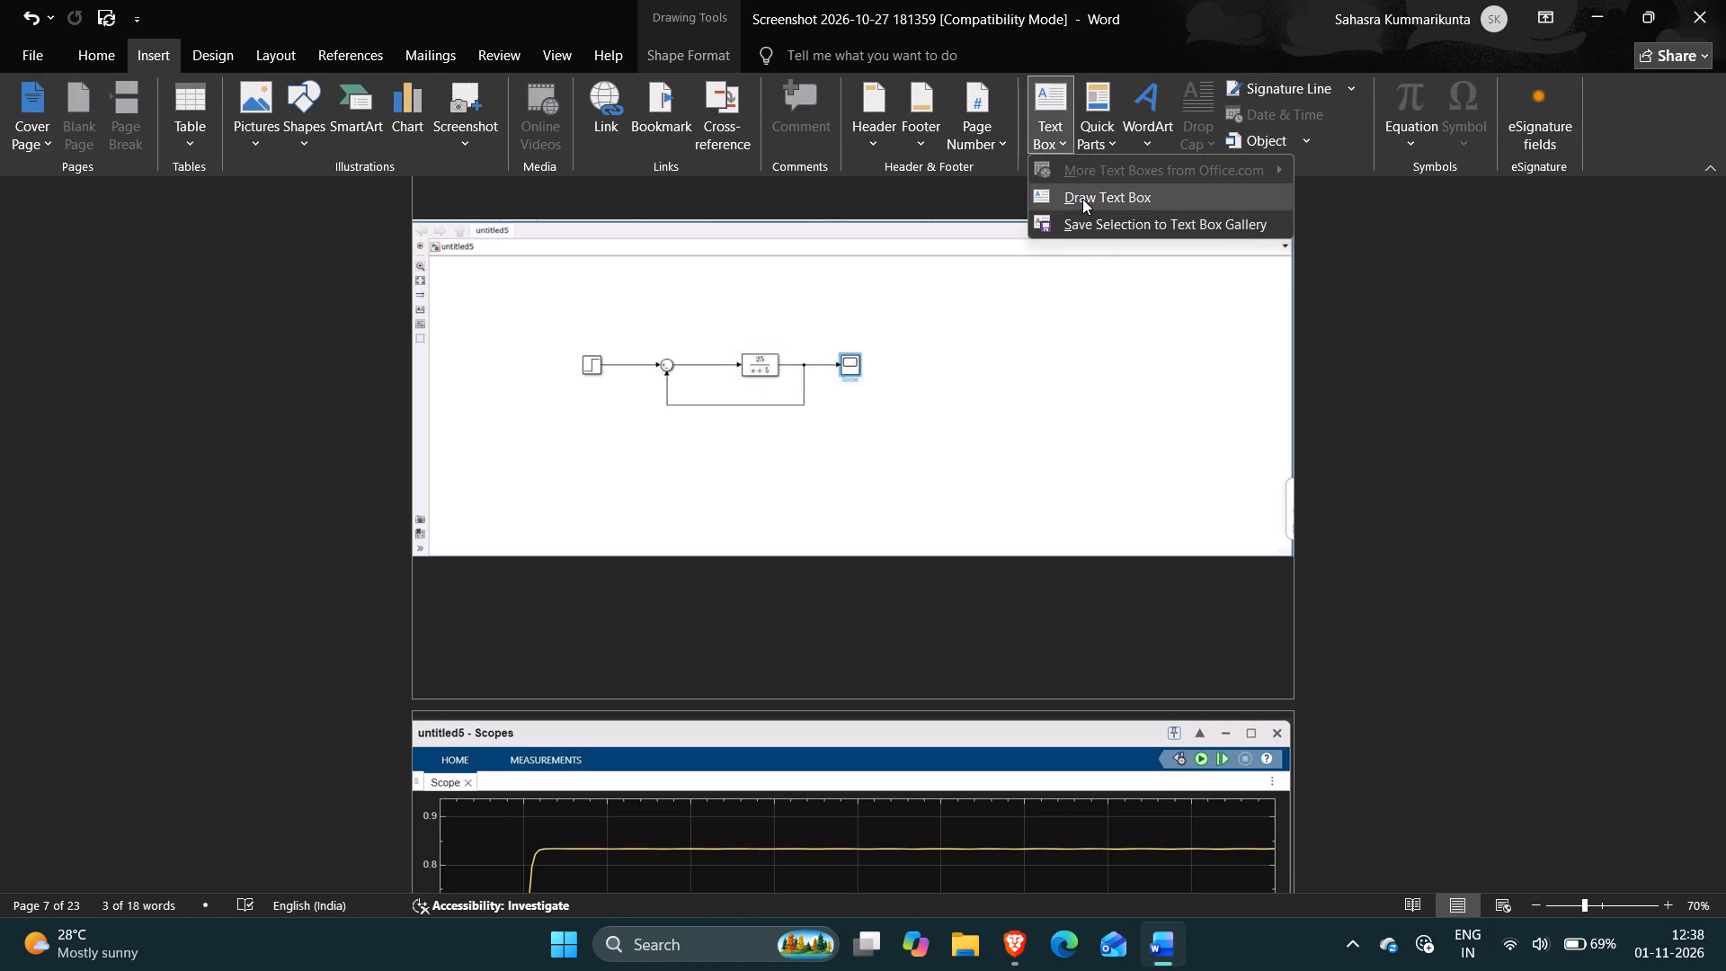
click(1082, 199)
drag(1038, 285, 1133, 331)
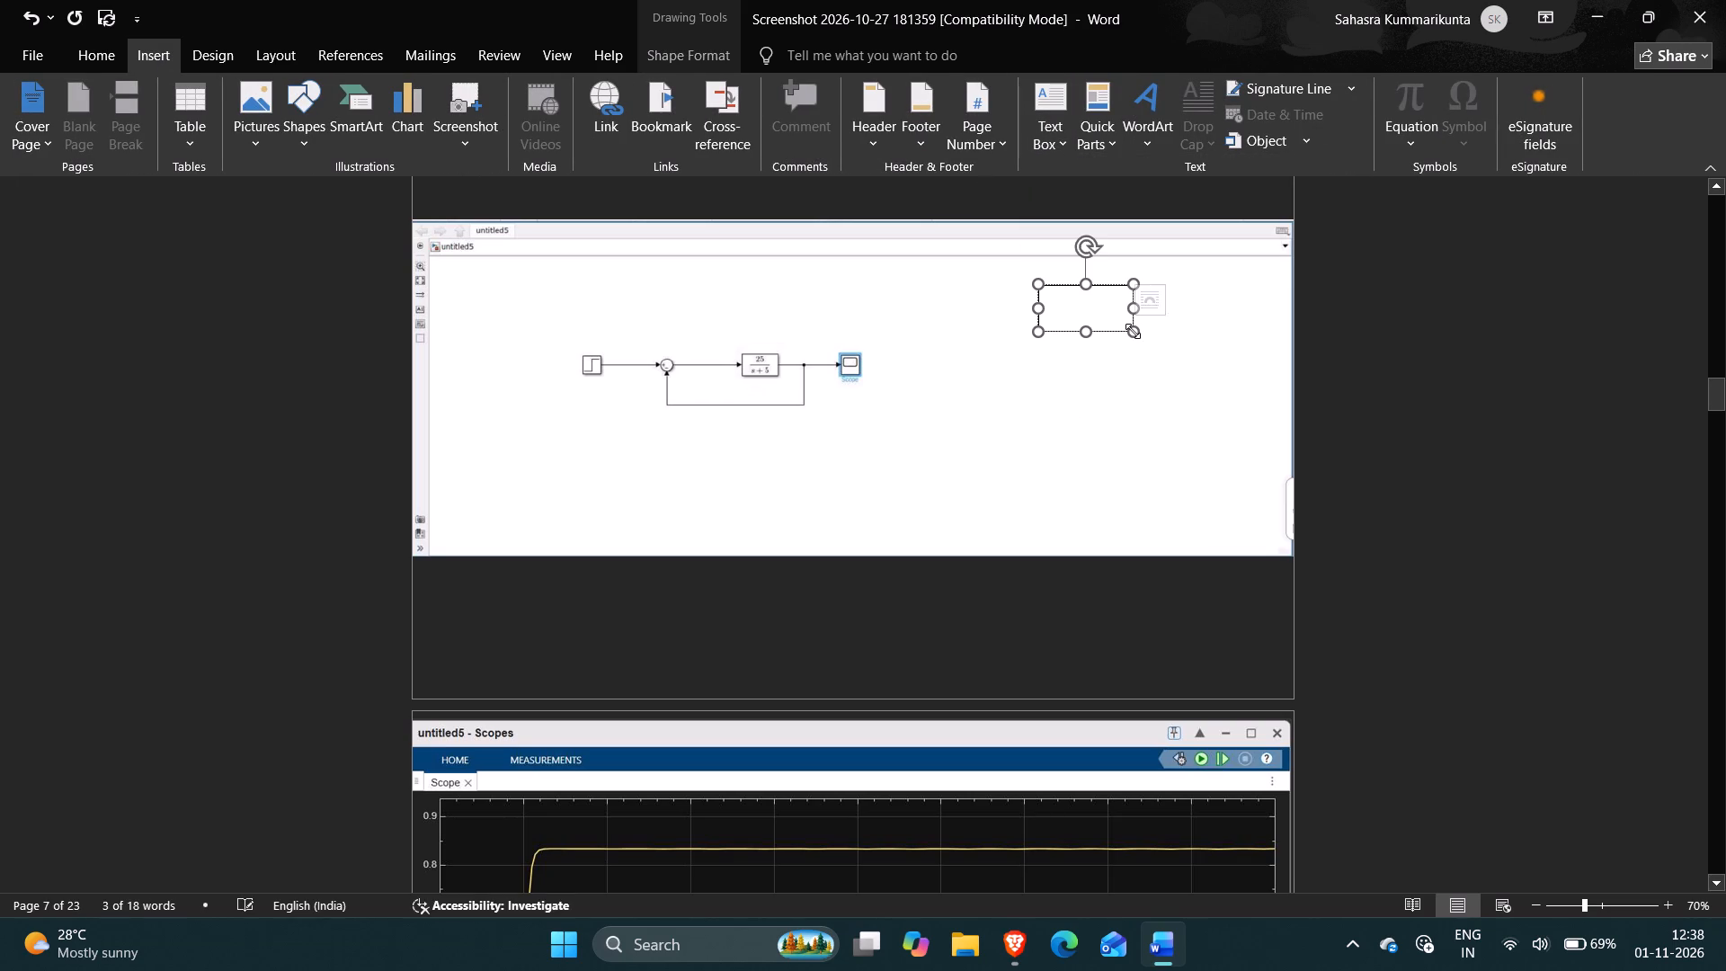
key(ctrl+v)
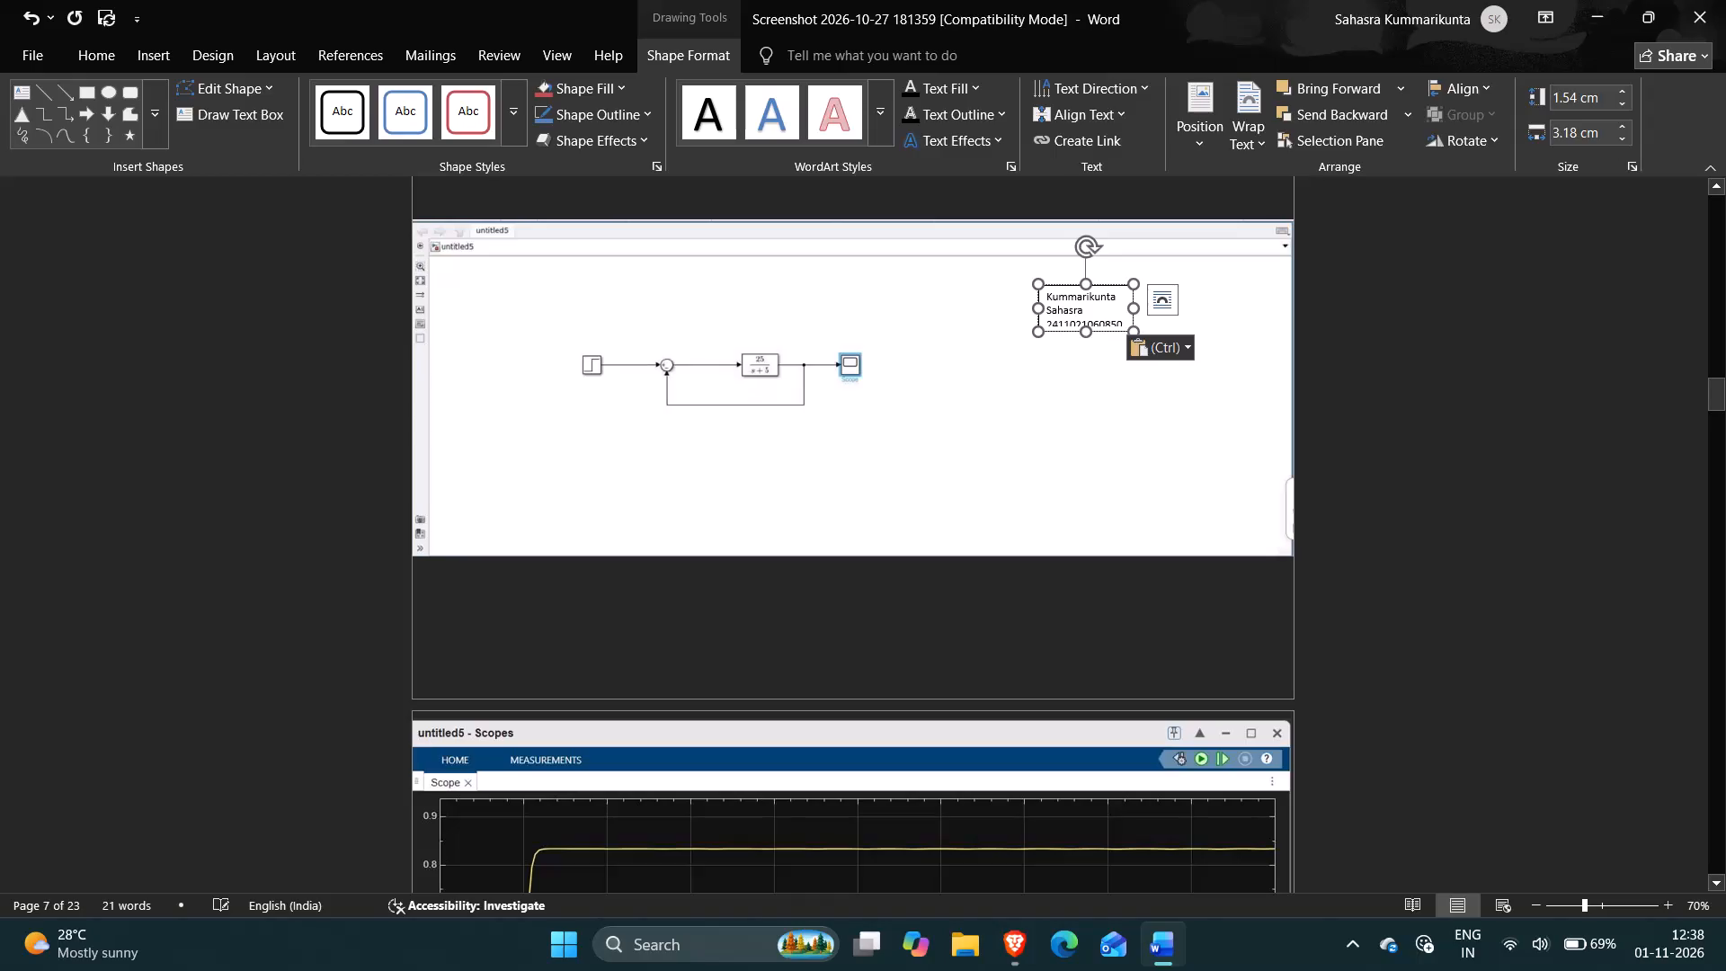
Widen the page 7 label to about 5.47 cm and move it closer to the block diagram, in the blank space above the scope block's level.
drag(1133, 308, 1204, 290)
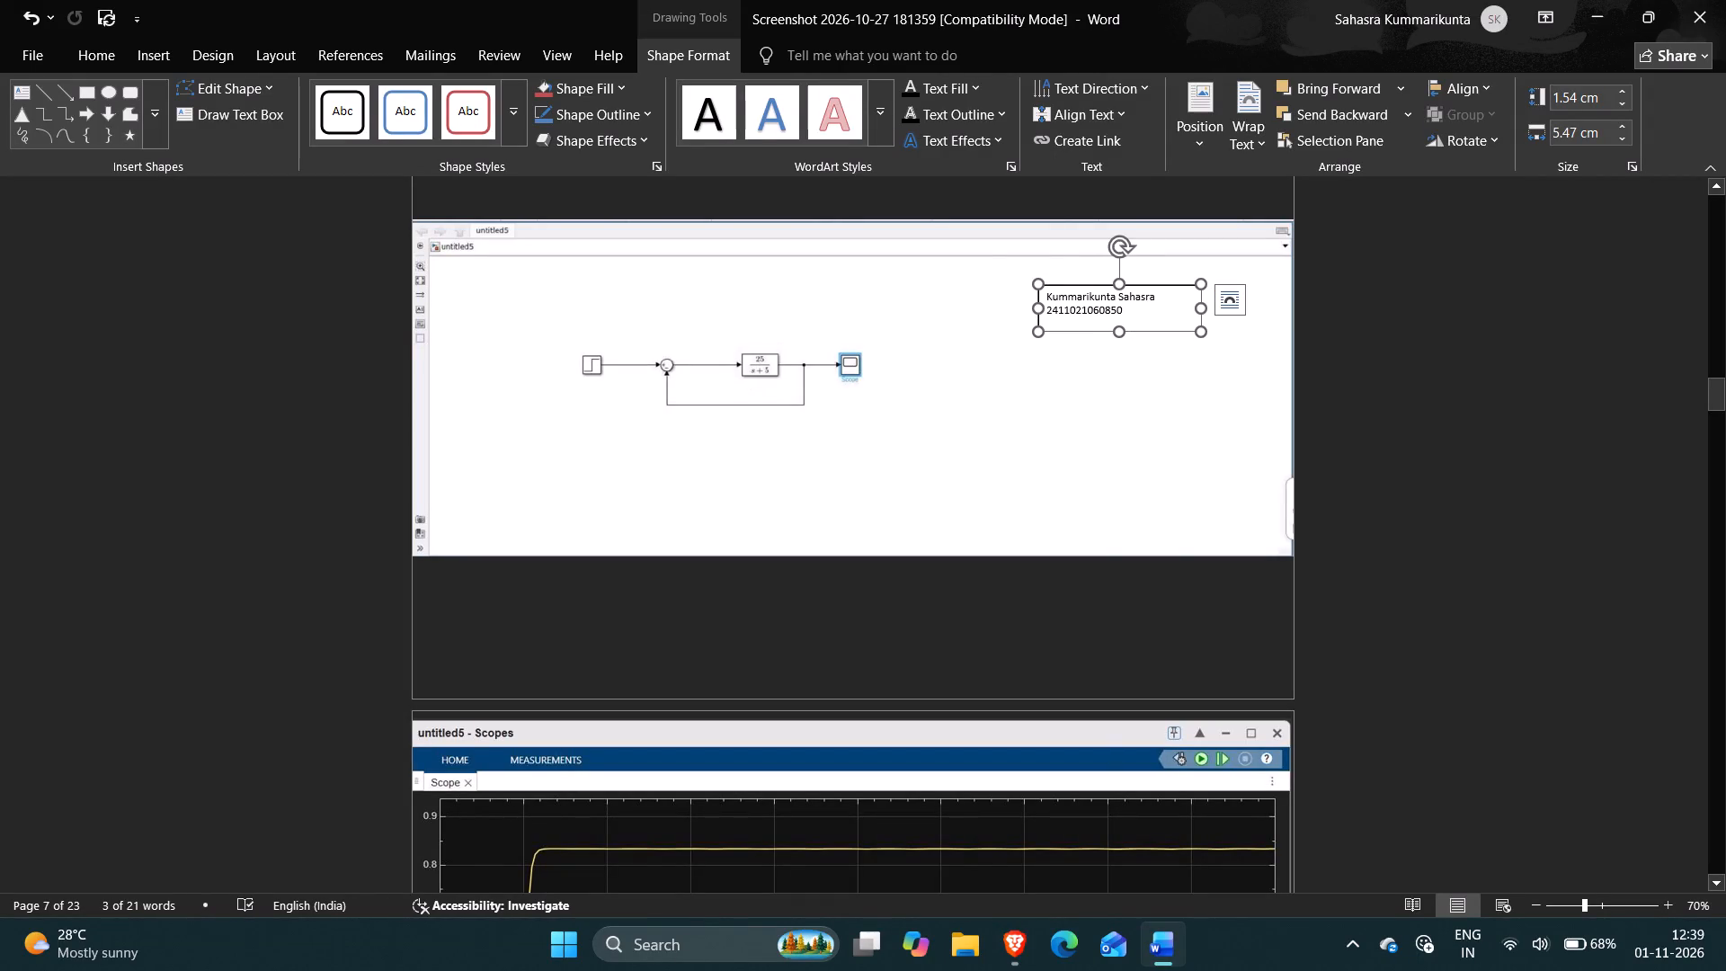
drag(1152, 329, 813, 311)
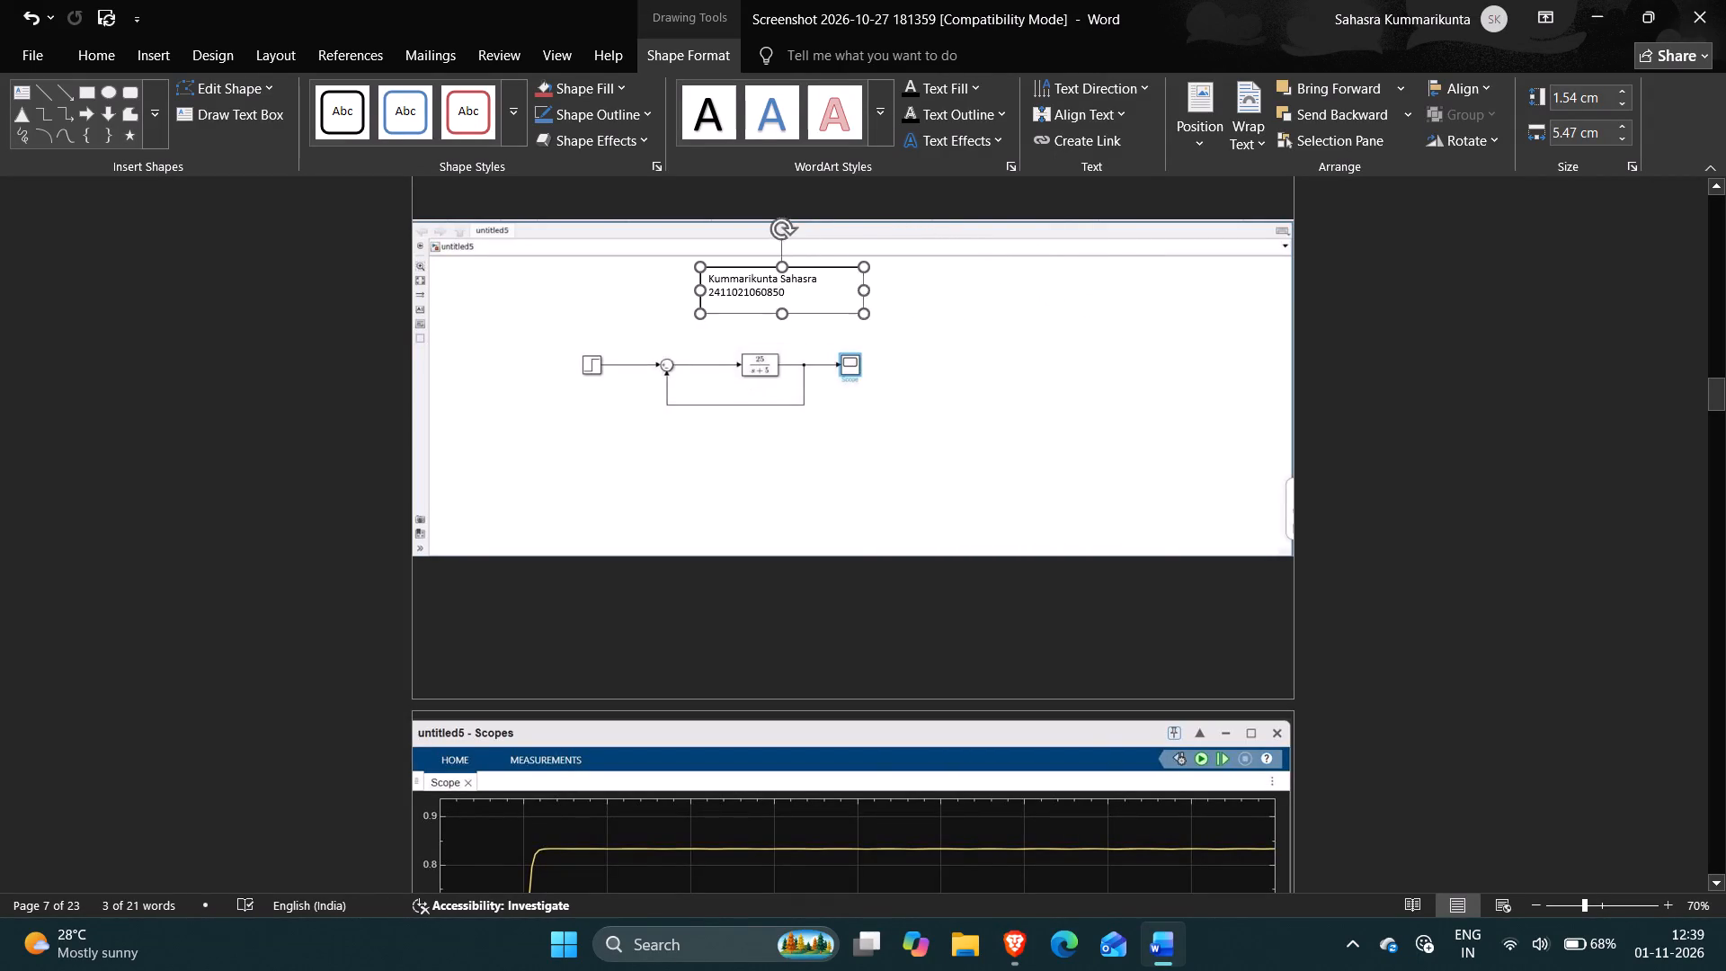
drag(813, 311, 980, 309)
Move the page 7 name and ID label sideways so it sits just beyond the scope block, above the diagram.
scroll(980, 309, down, 3)
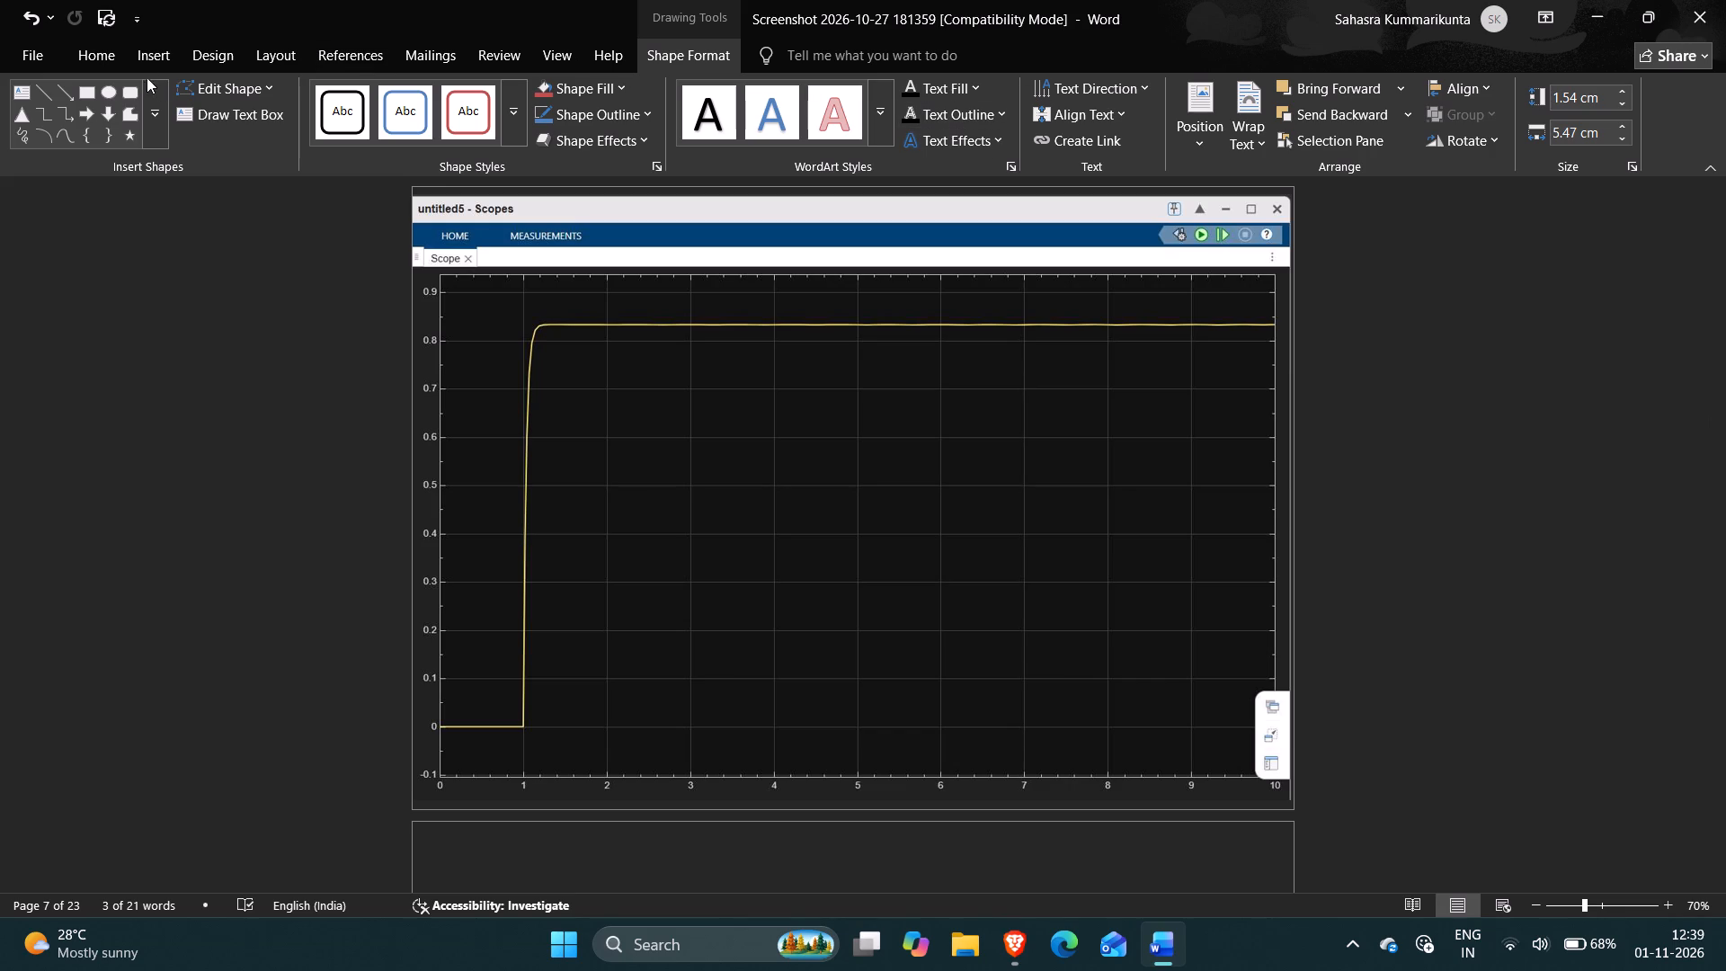
click(123, 58)
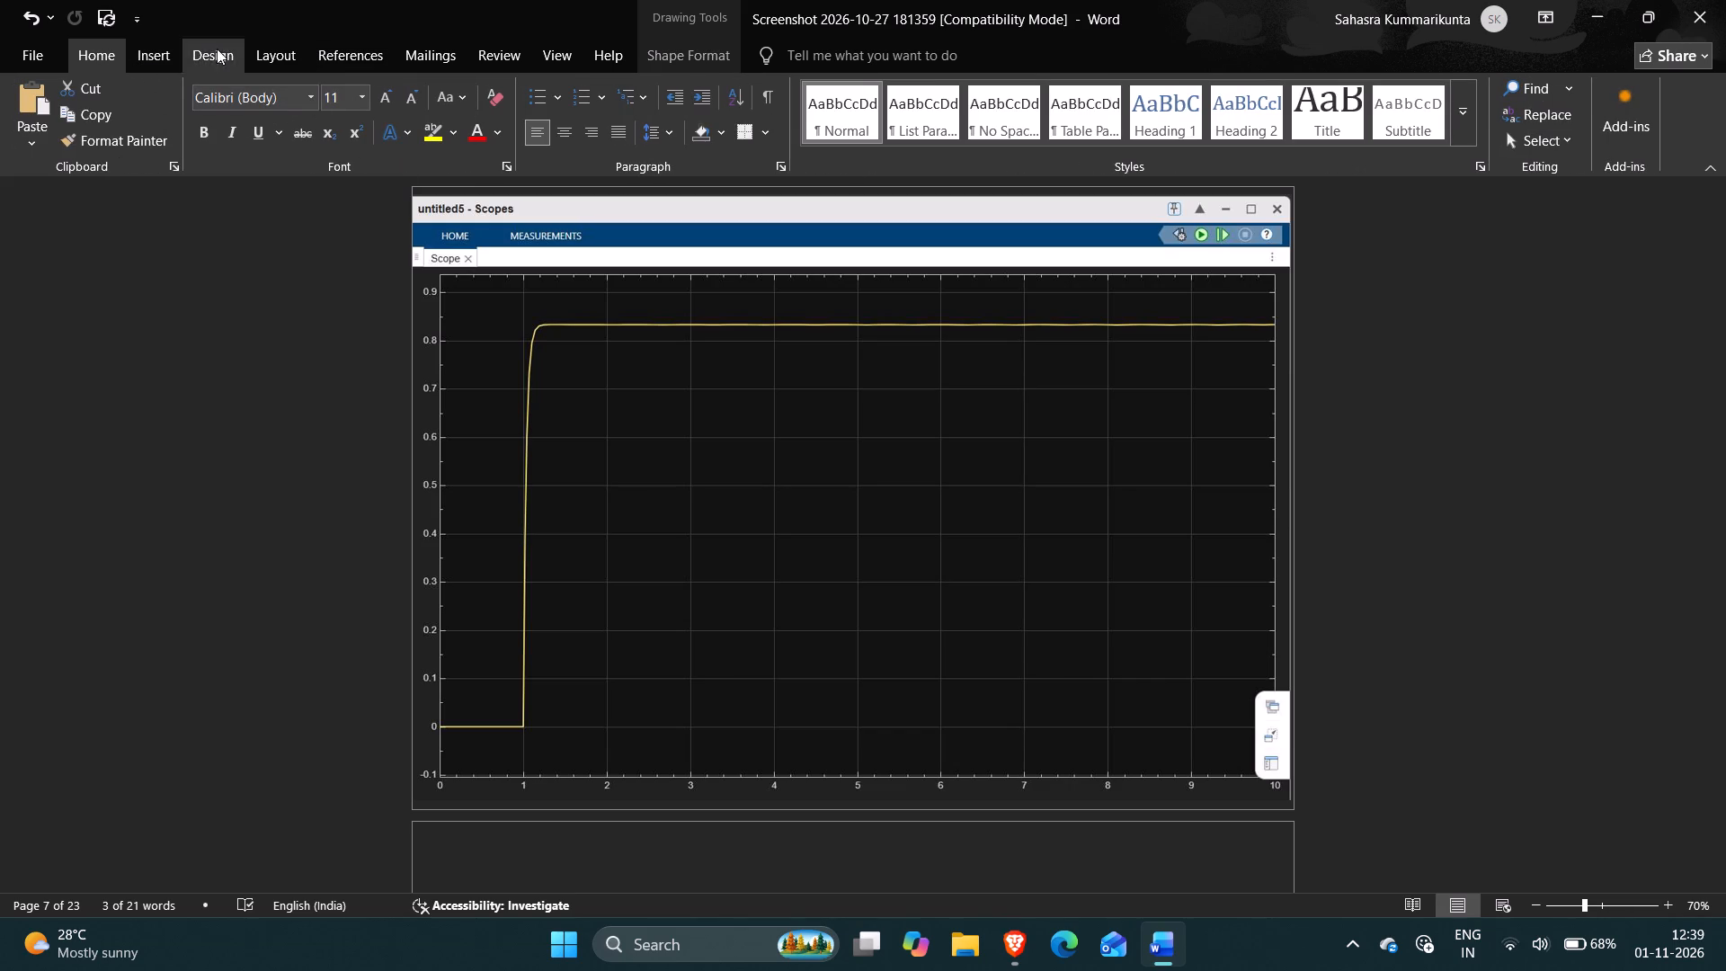
scroll(574, 353, up, 4)
click(822, 416)
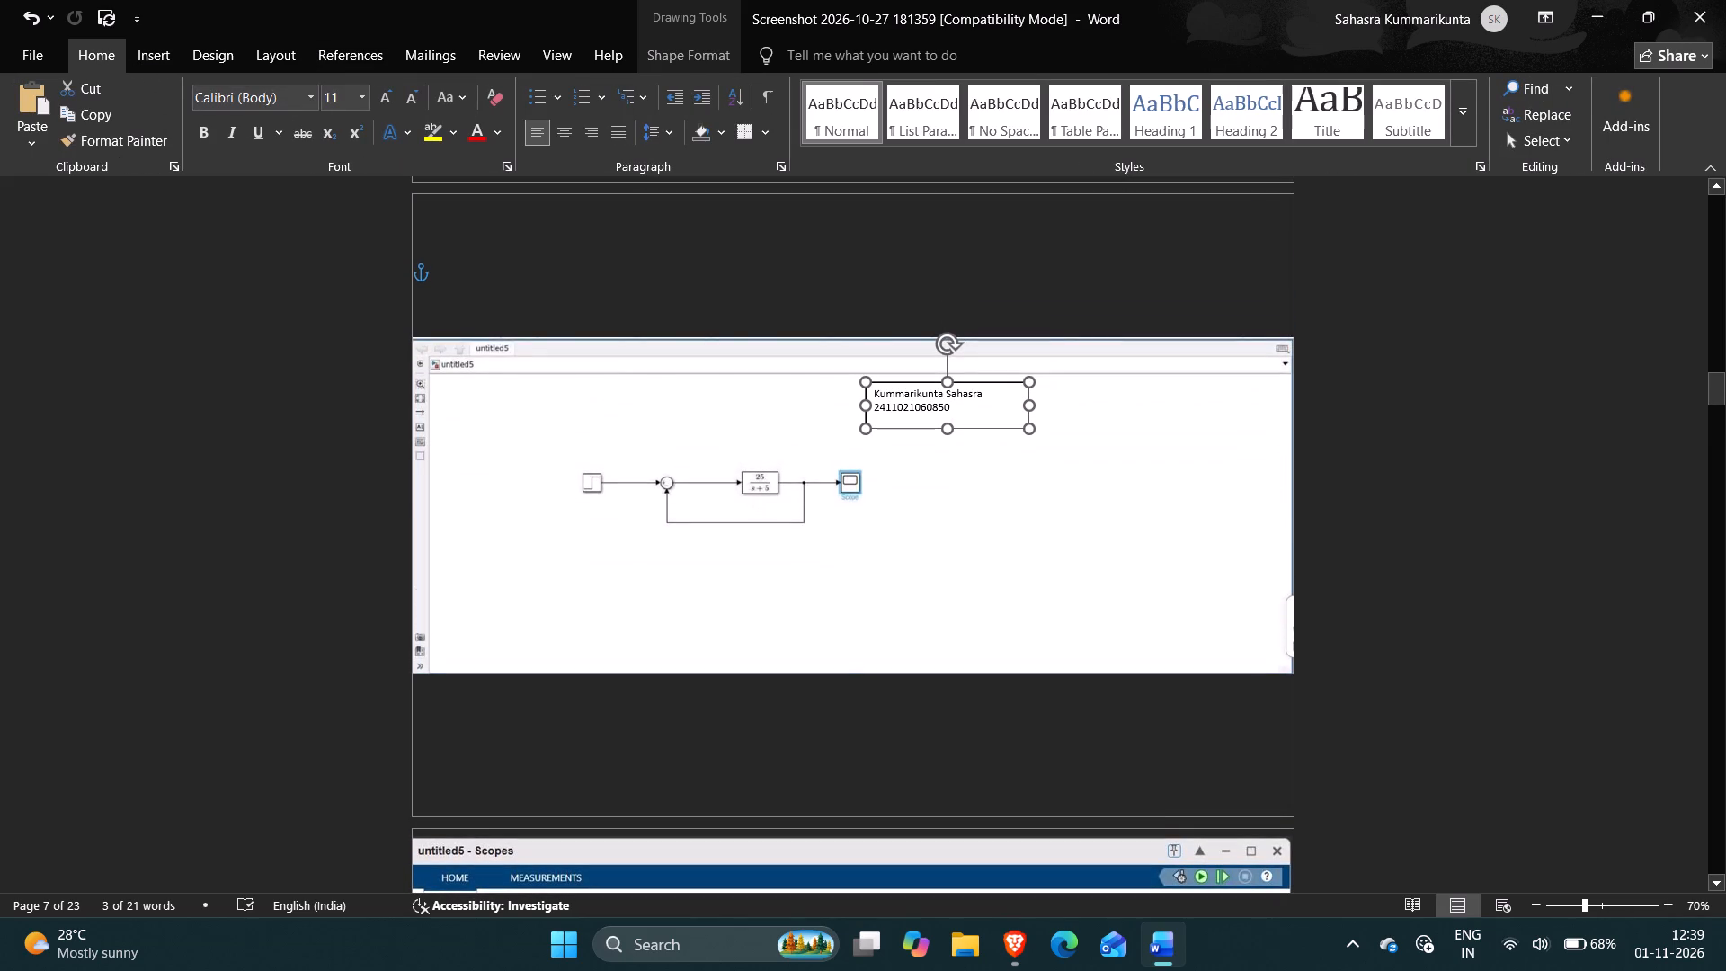
Reposition the untitled5 model picture slightly lower on page 7, aligned with the page's side edges.
drag(867, 379, 907, 400)
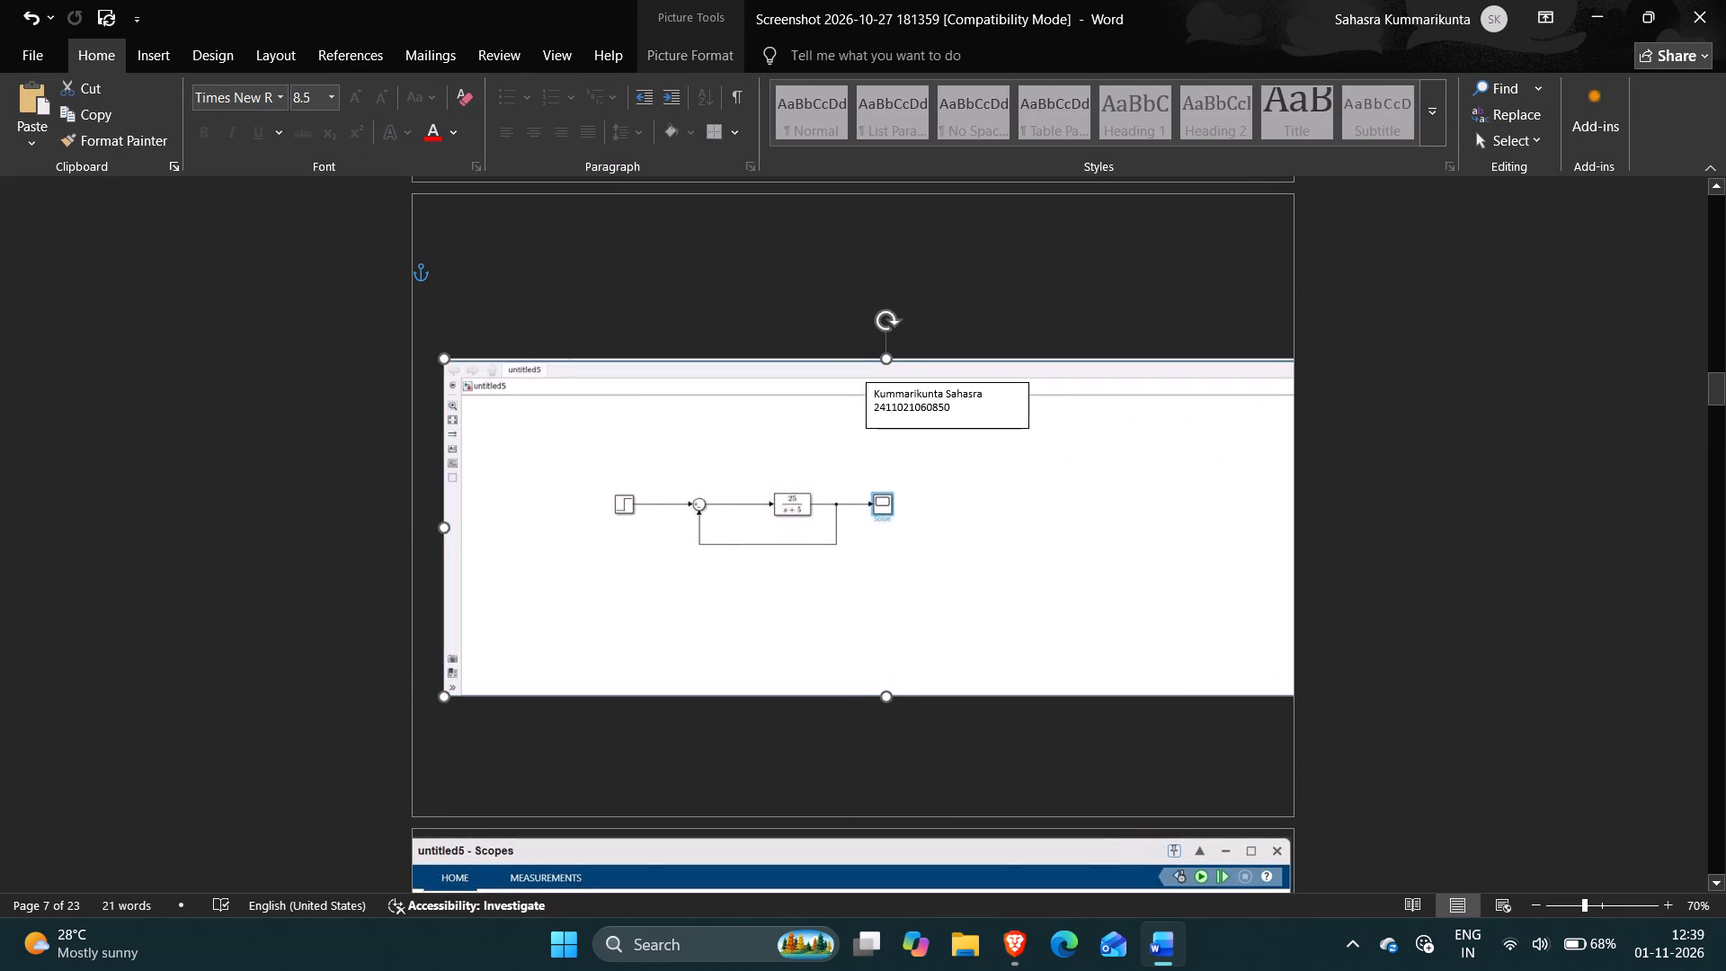
drag(907, 400, 885, 417)
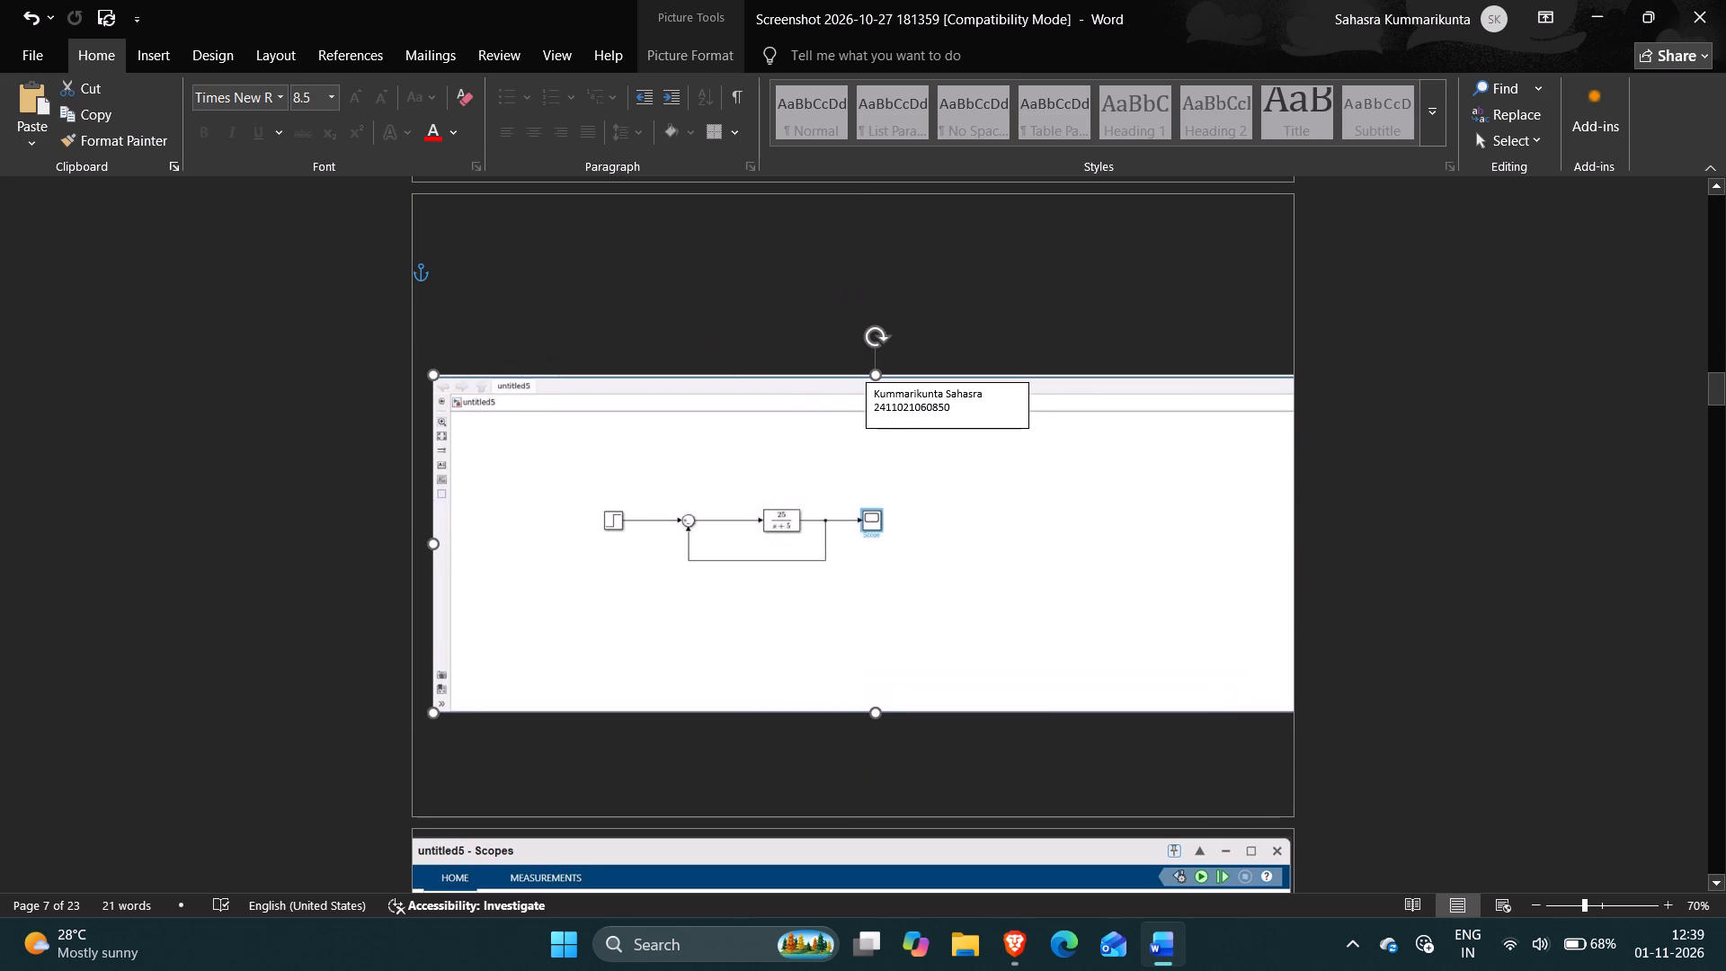
drag(885, 417, 867, 417)
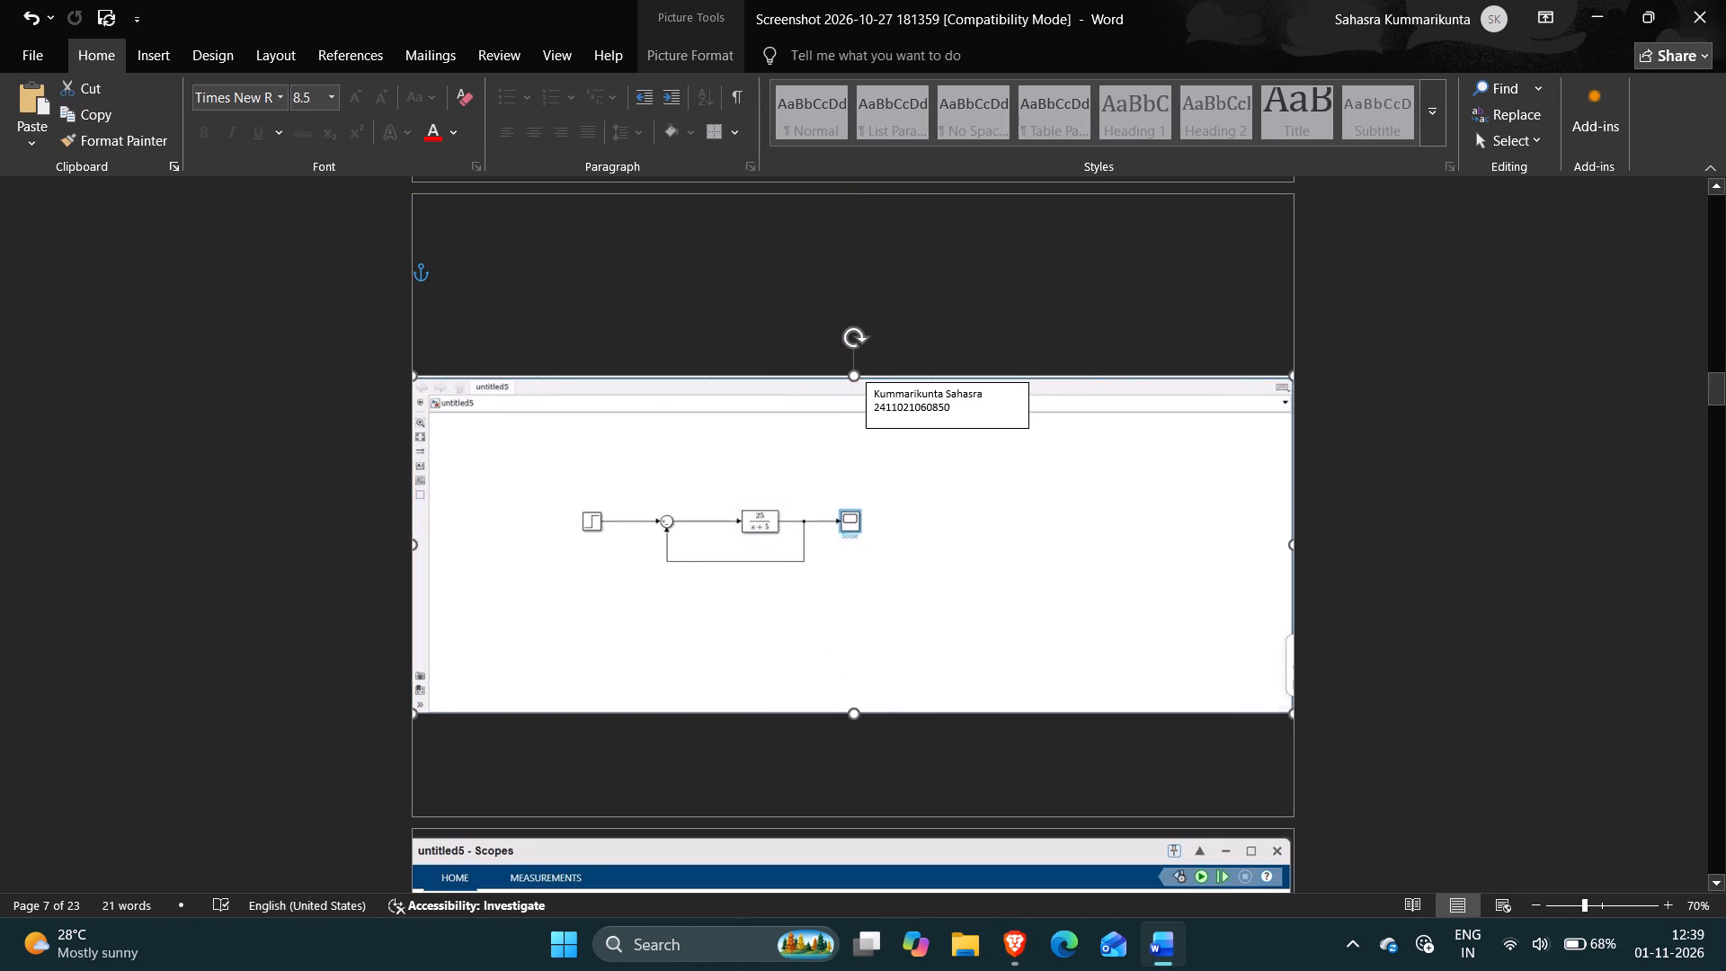
Copy the page 7 name and ID lines into a new text box about 5.29 by 1.66 cm over the untitled5 scope picture's blue bar on page 8.
drag(1024, 421, 874, 390)
key(ctrl+c)
scroll(874, 390, down, 4)
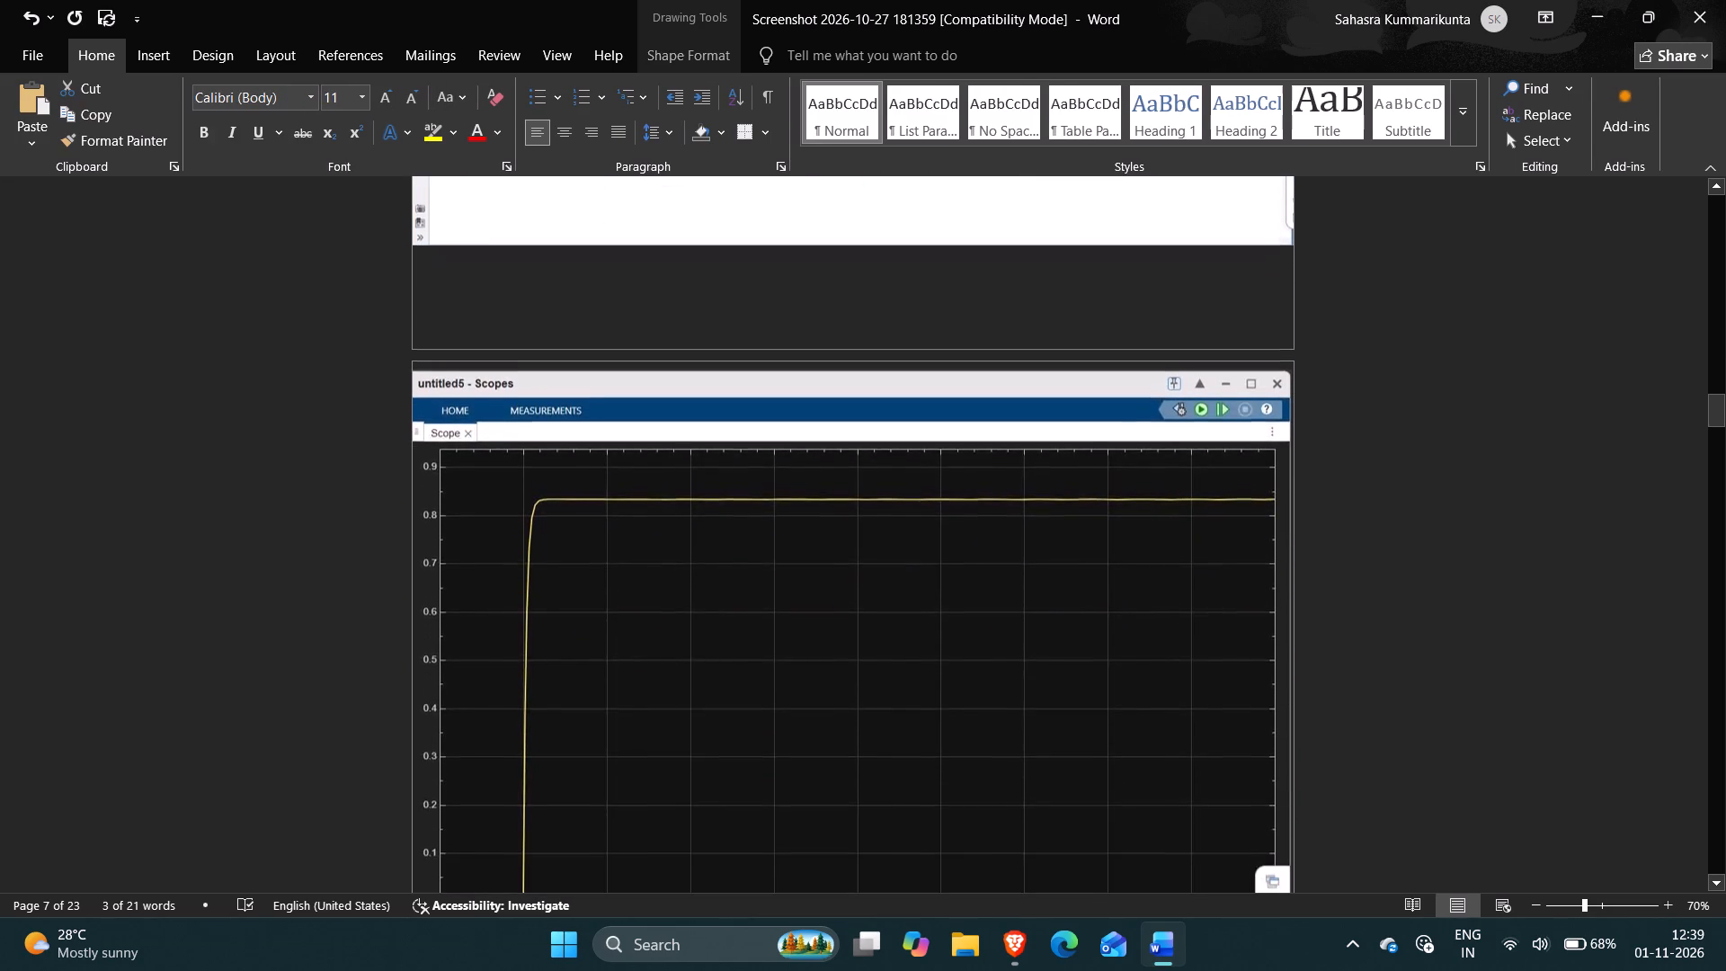
scroll(874, 390, down, 1)
click(970, 429)
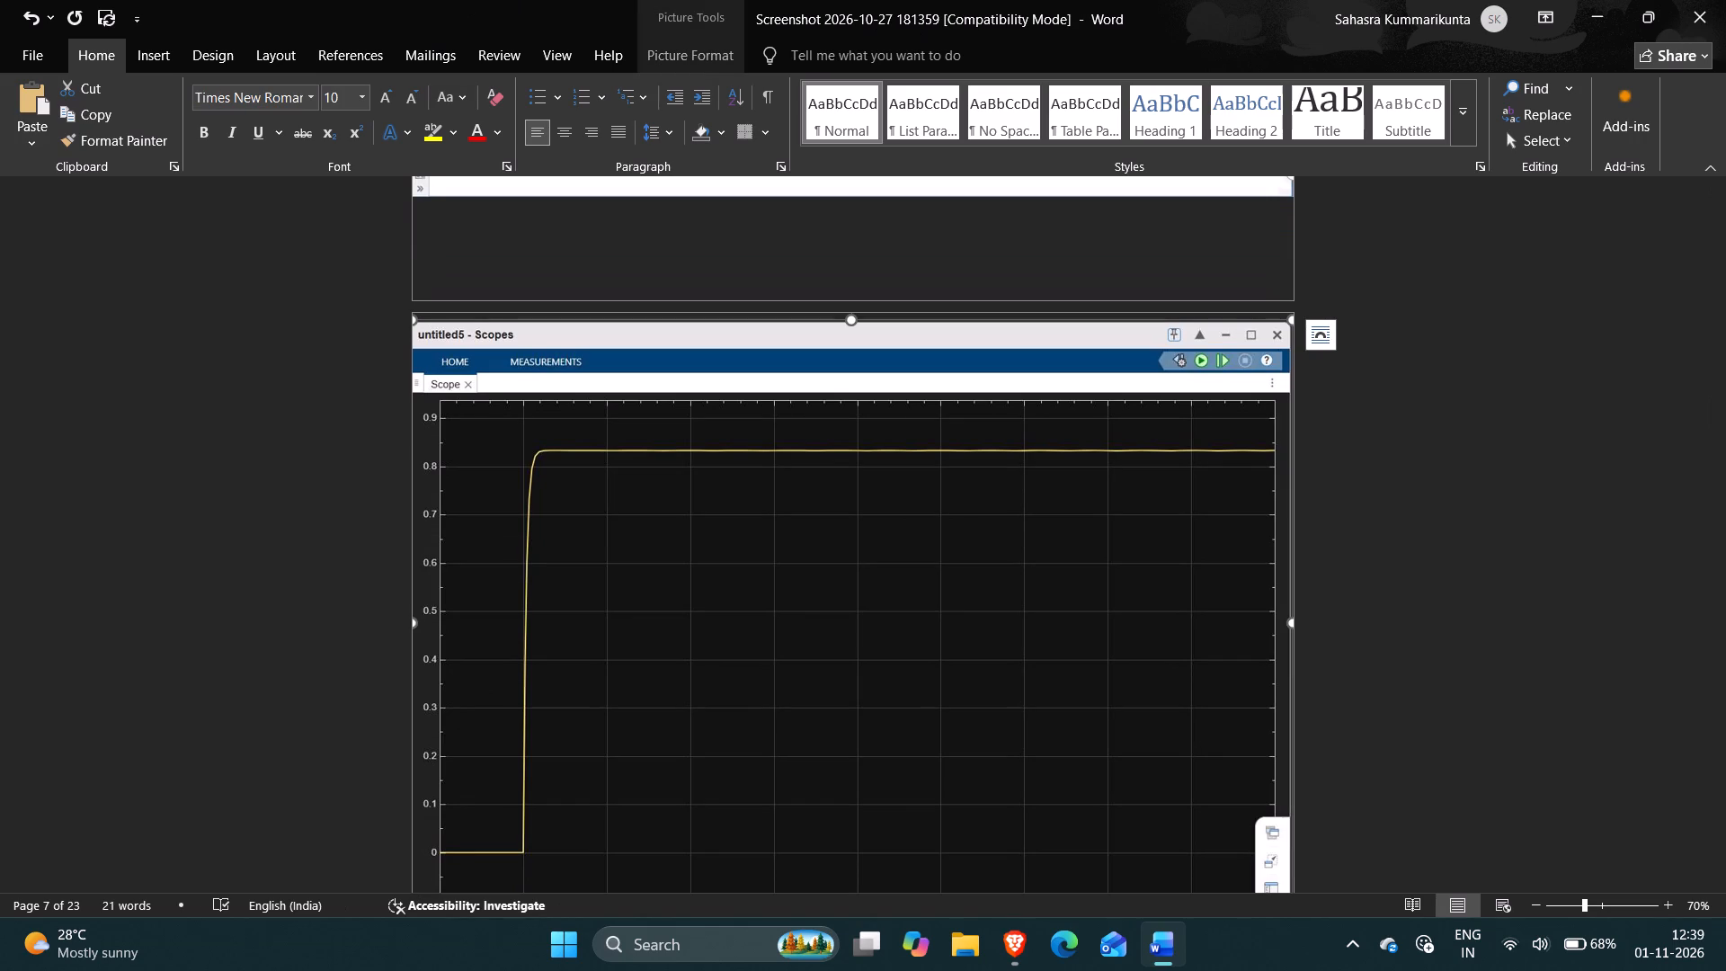
click(154, 52)
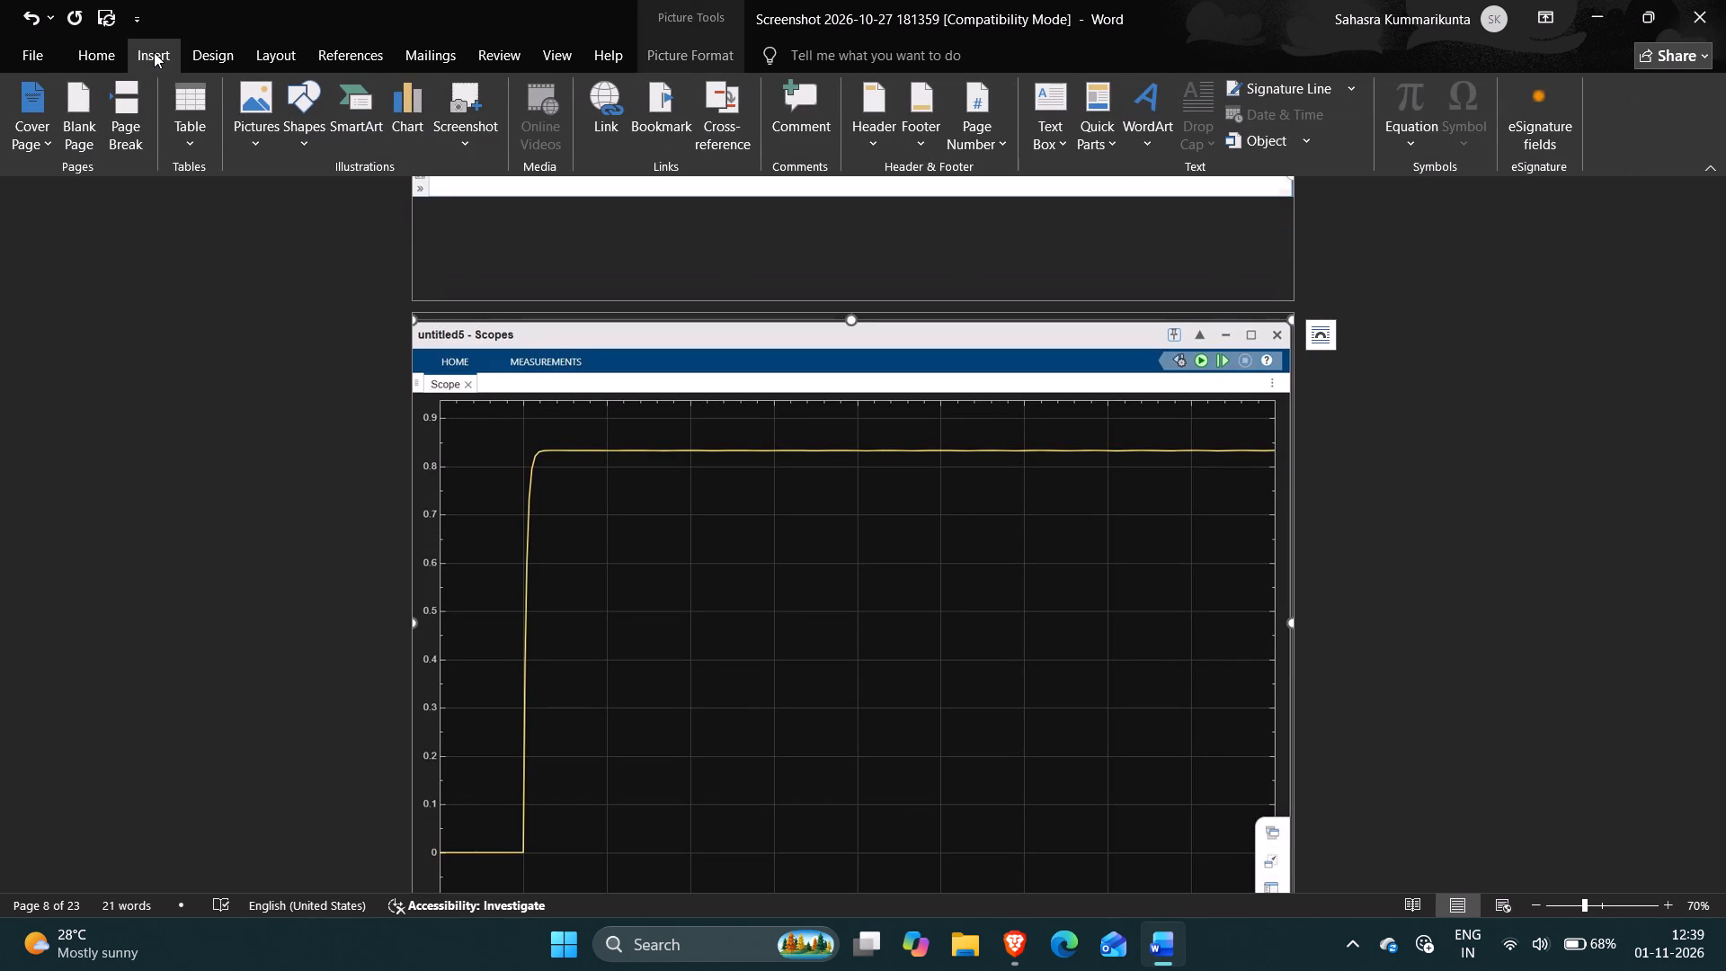
click(1065, 142)
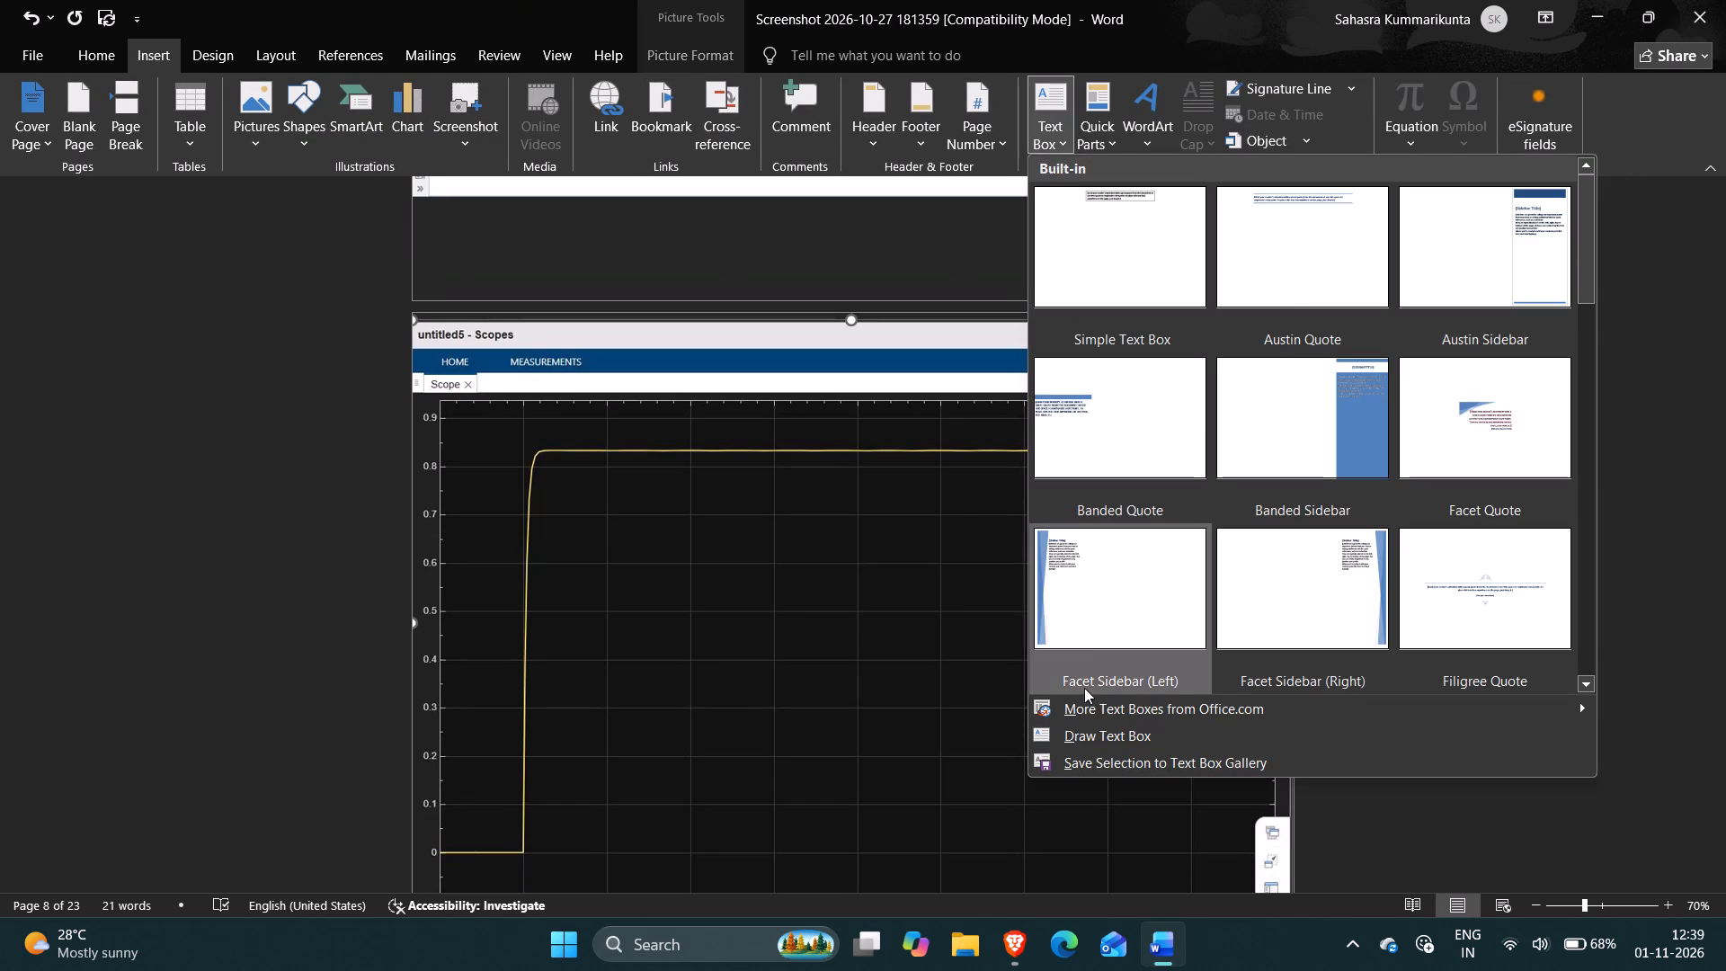
click(1086, 745)
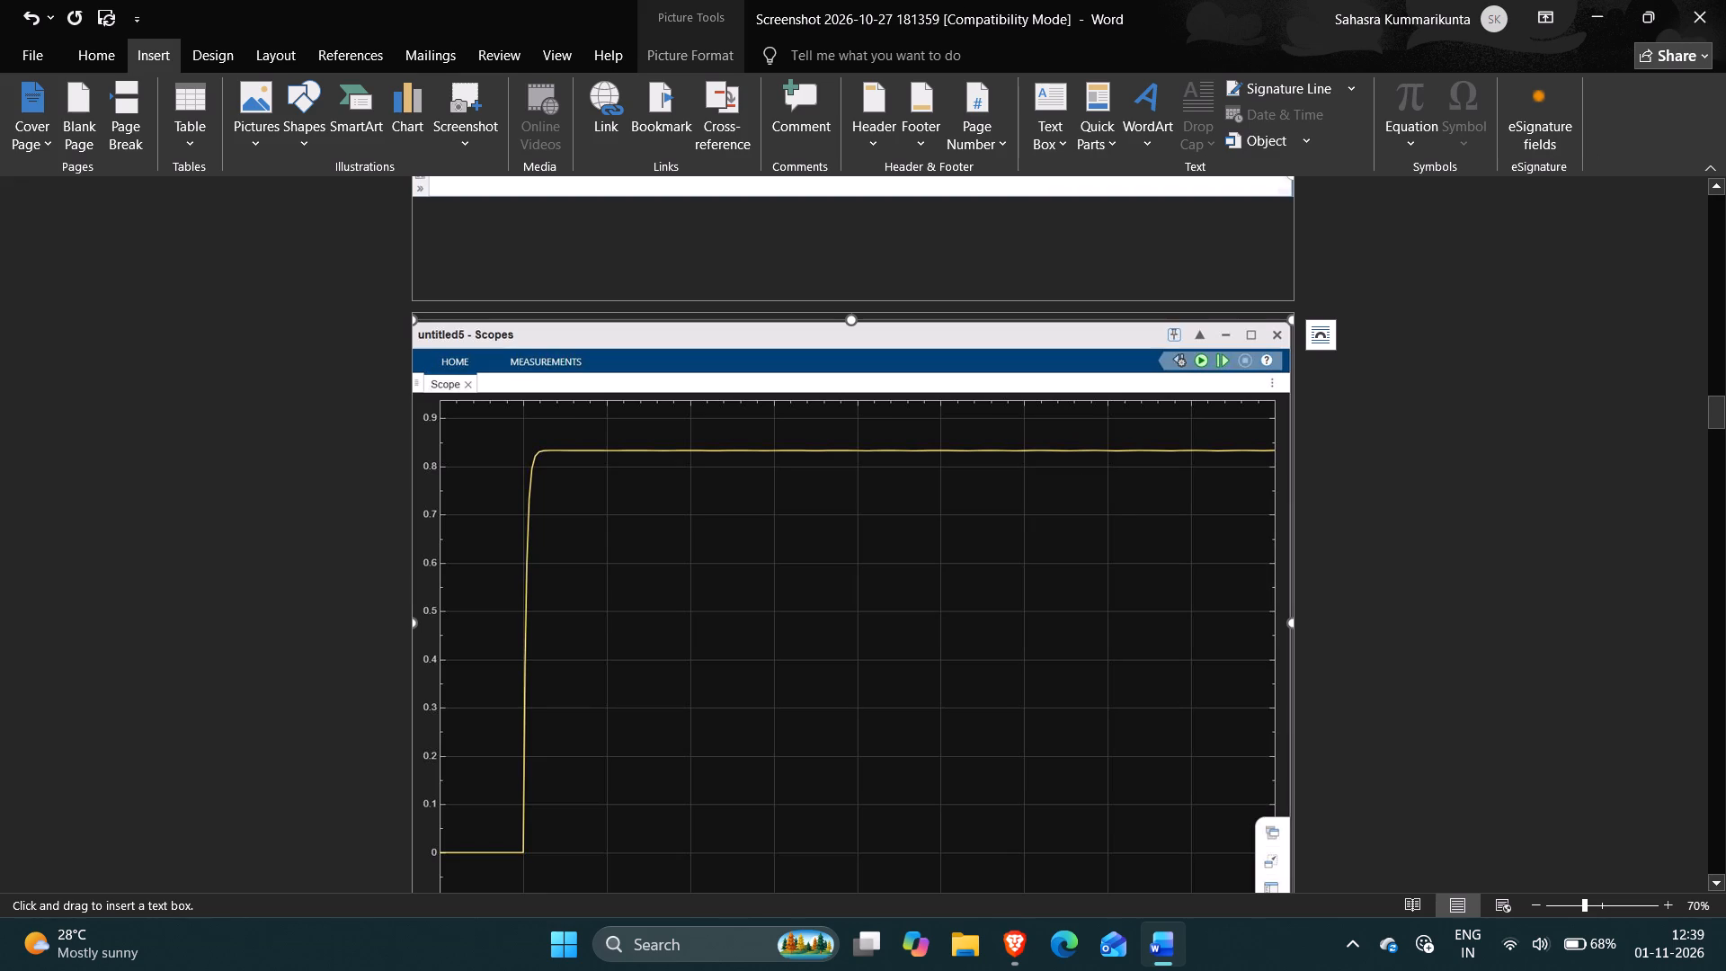
drag(965, 342, 1090, 391)
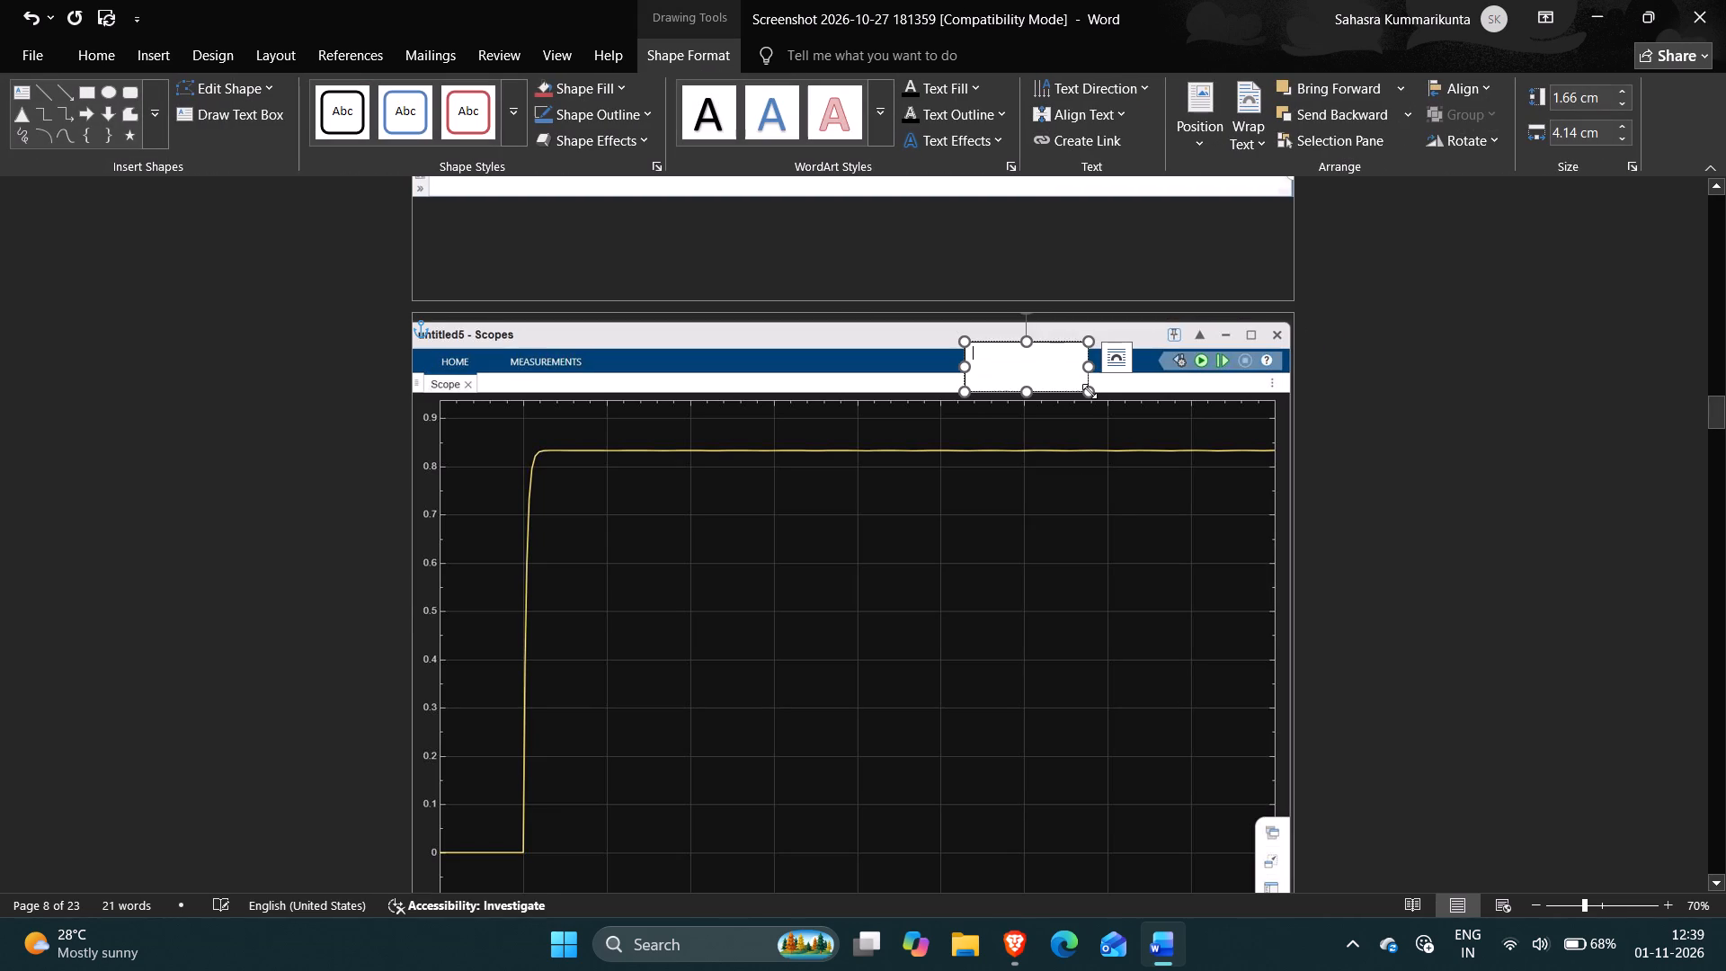
key(ctrl+v)
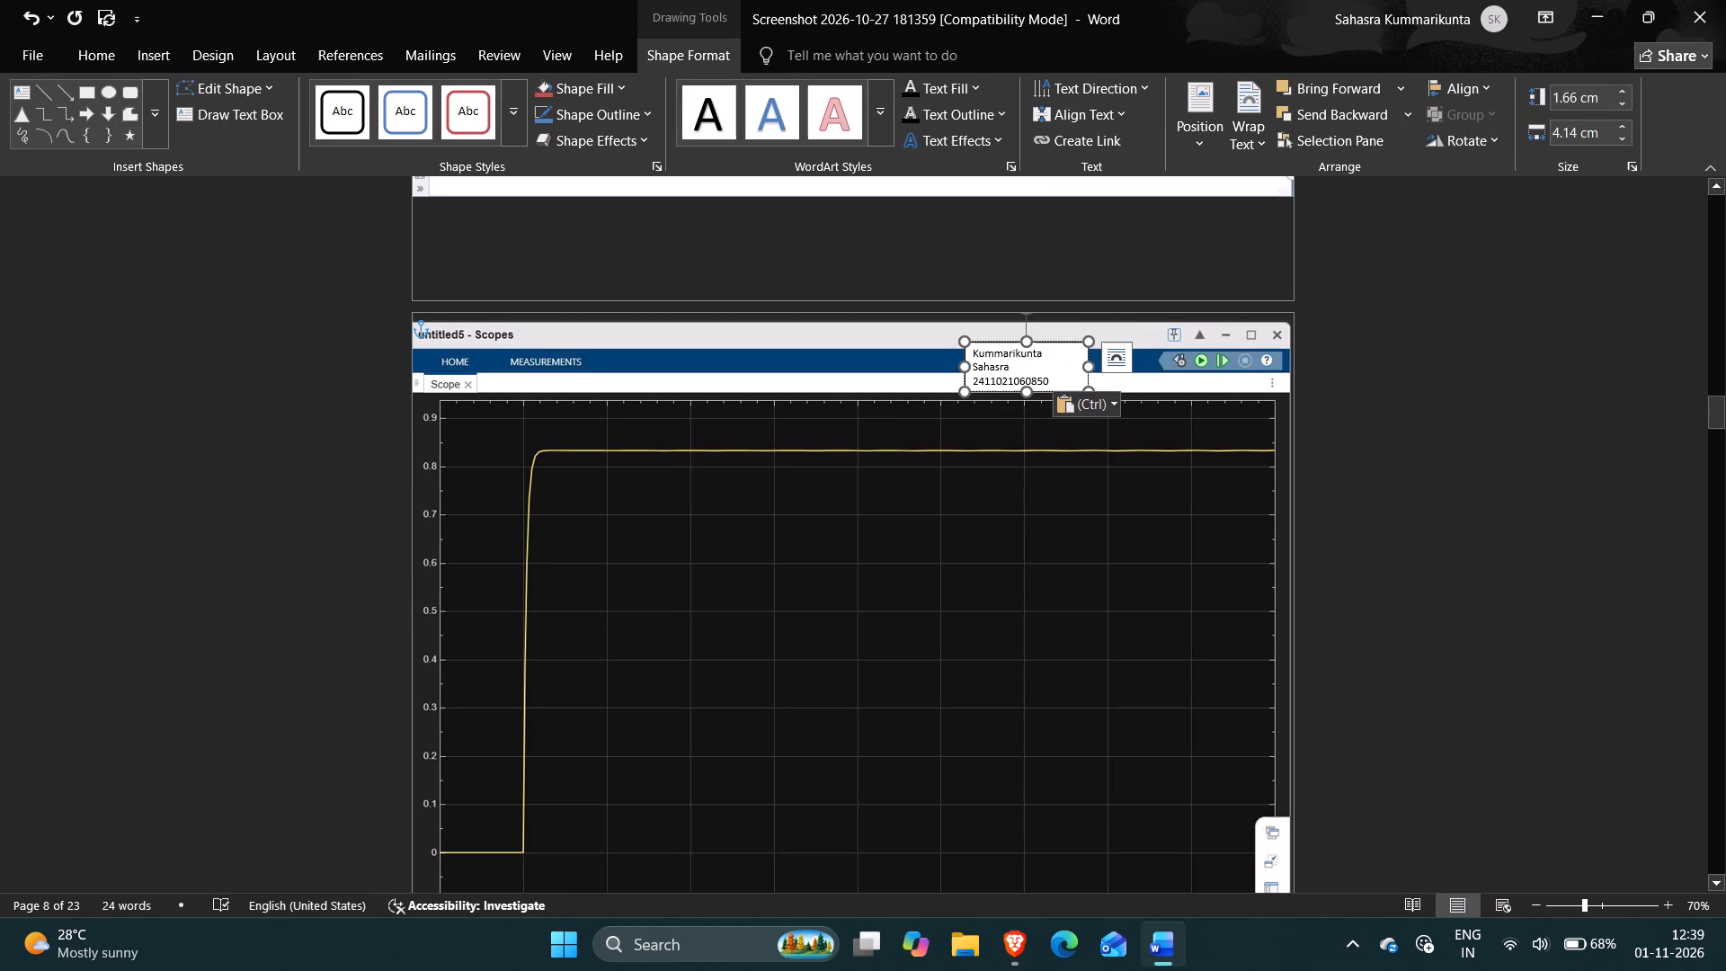
drag(1087, 365, 1122, 369)
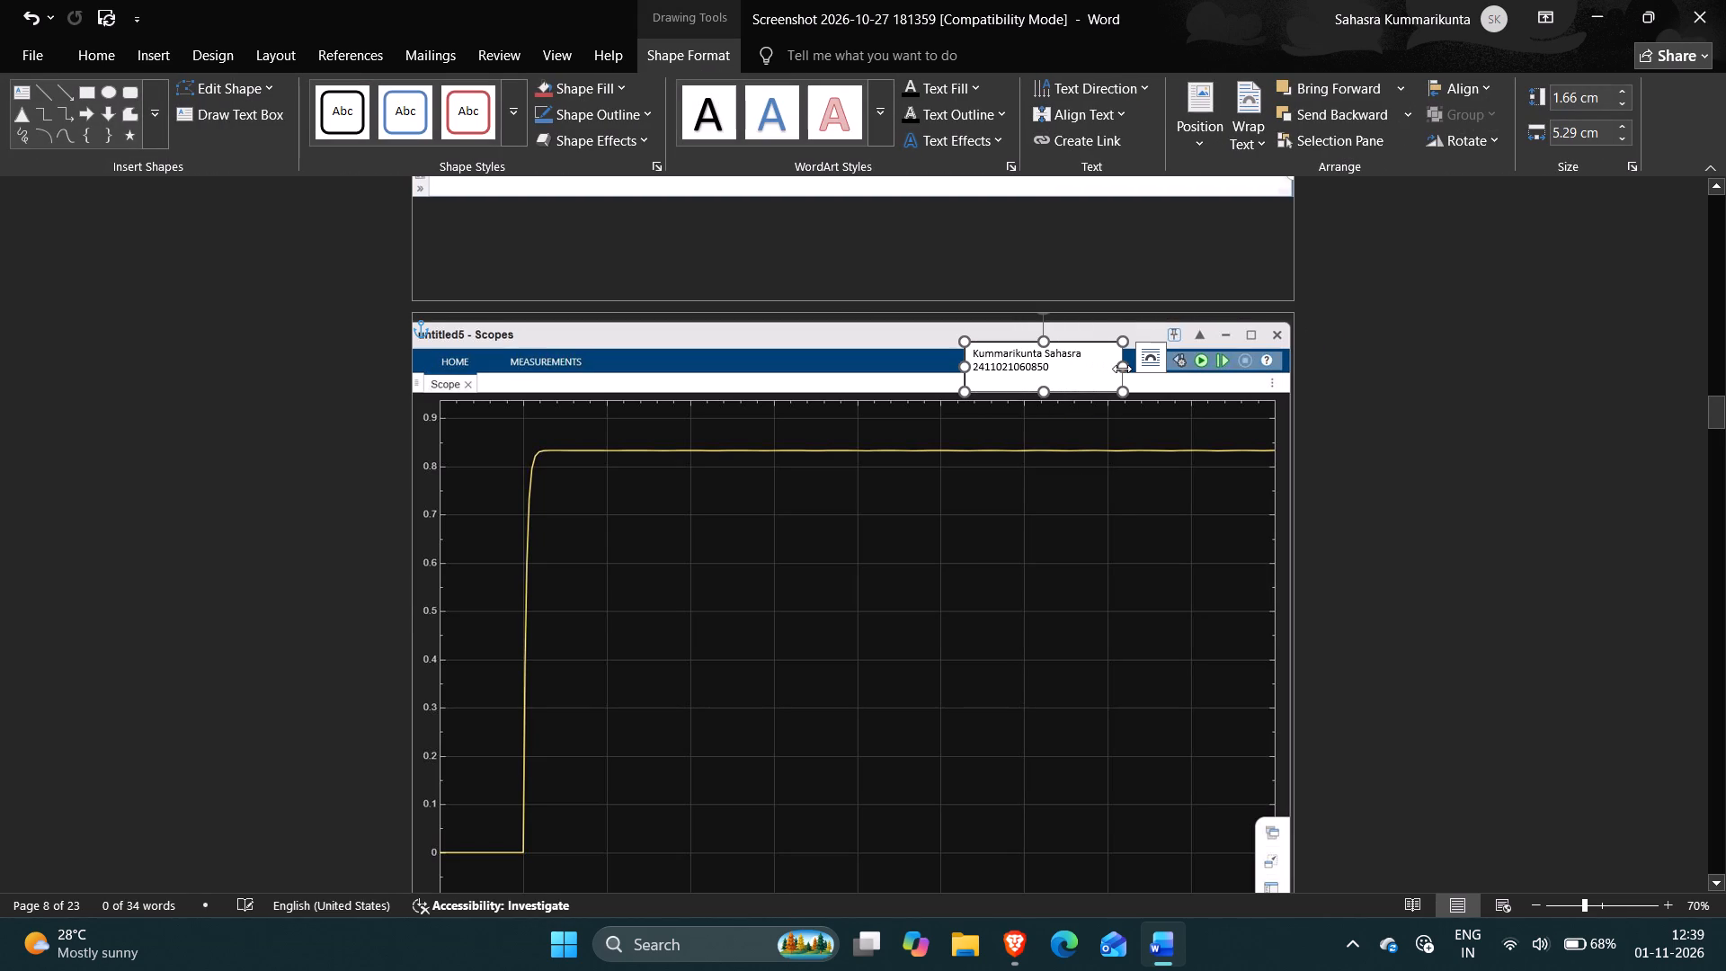
click(1162, 497)
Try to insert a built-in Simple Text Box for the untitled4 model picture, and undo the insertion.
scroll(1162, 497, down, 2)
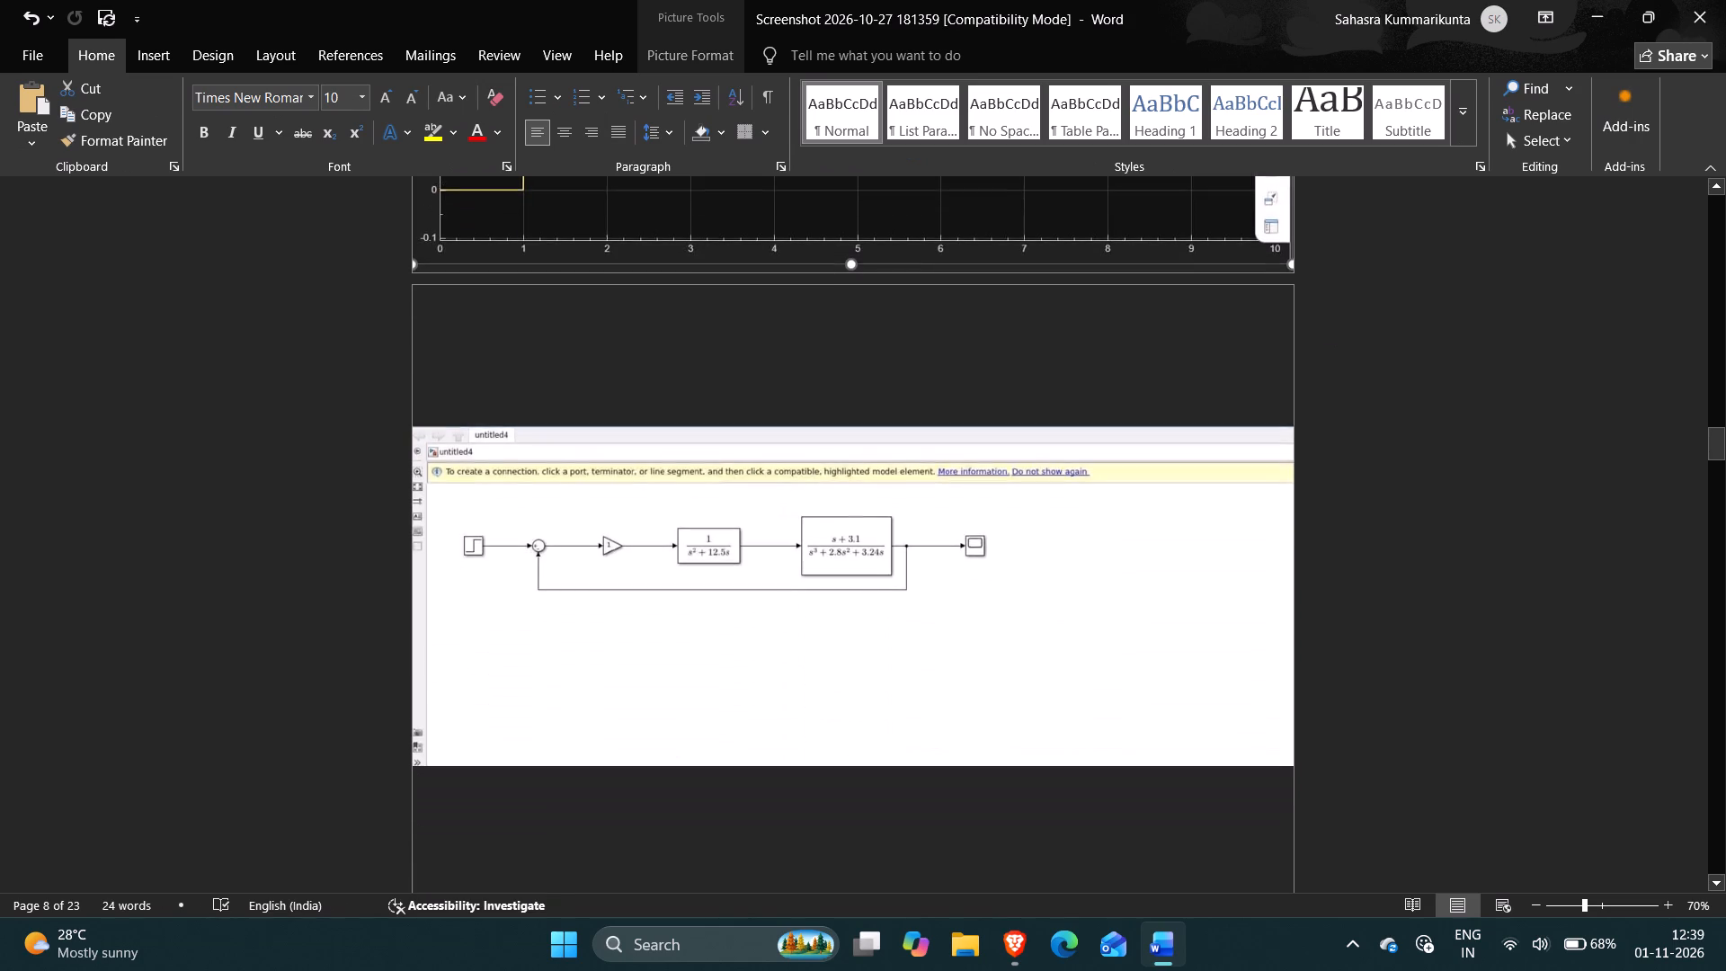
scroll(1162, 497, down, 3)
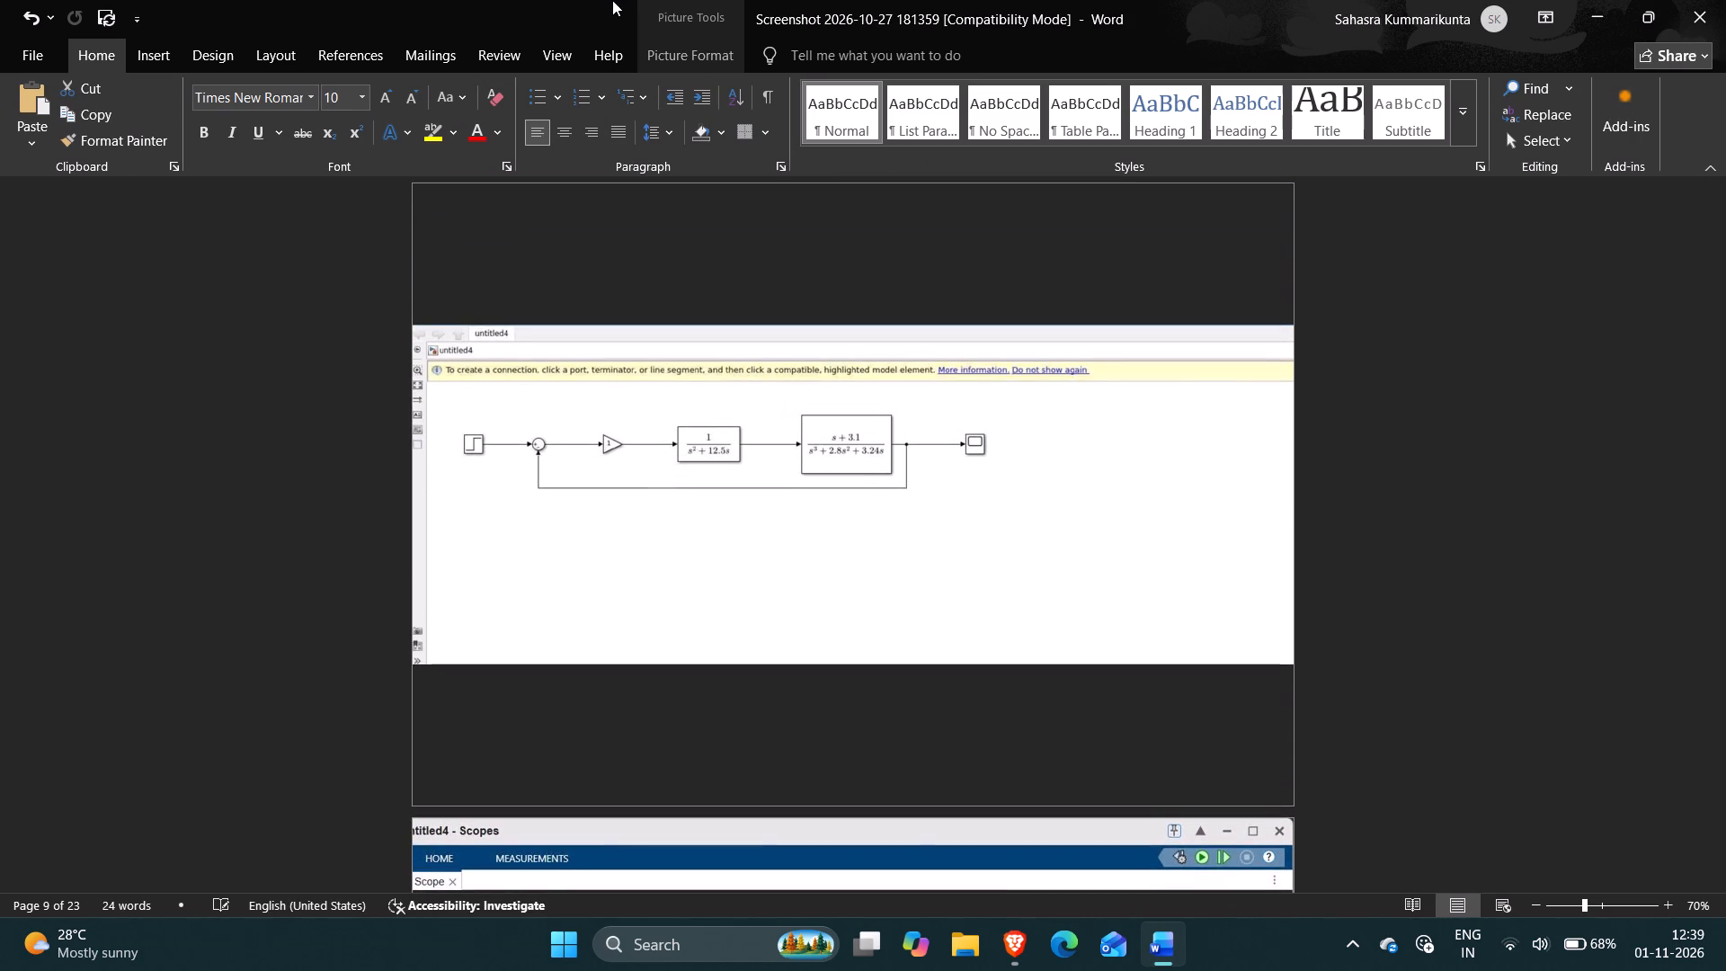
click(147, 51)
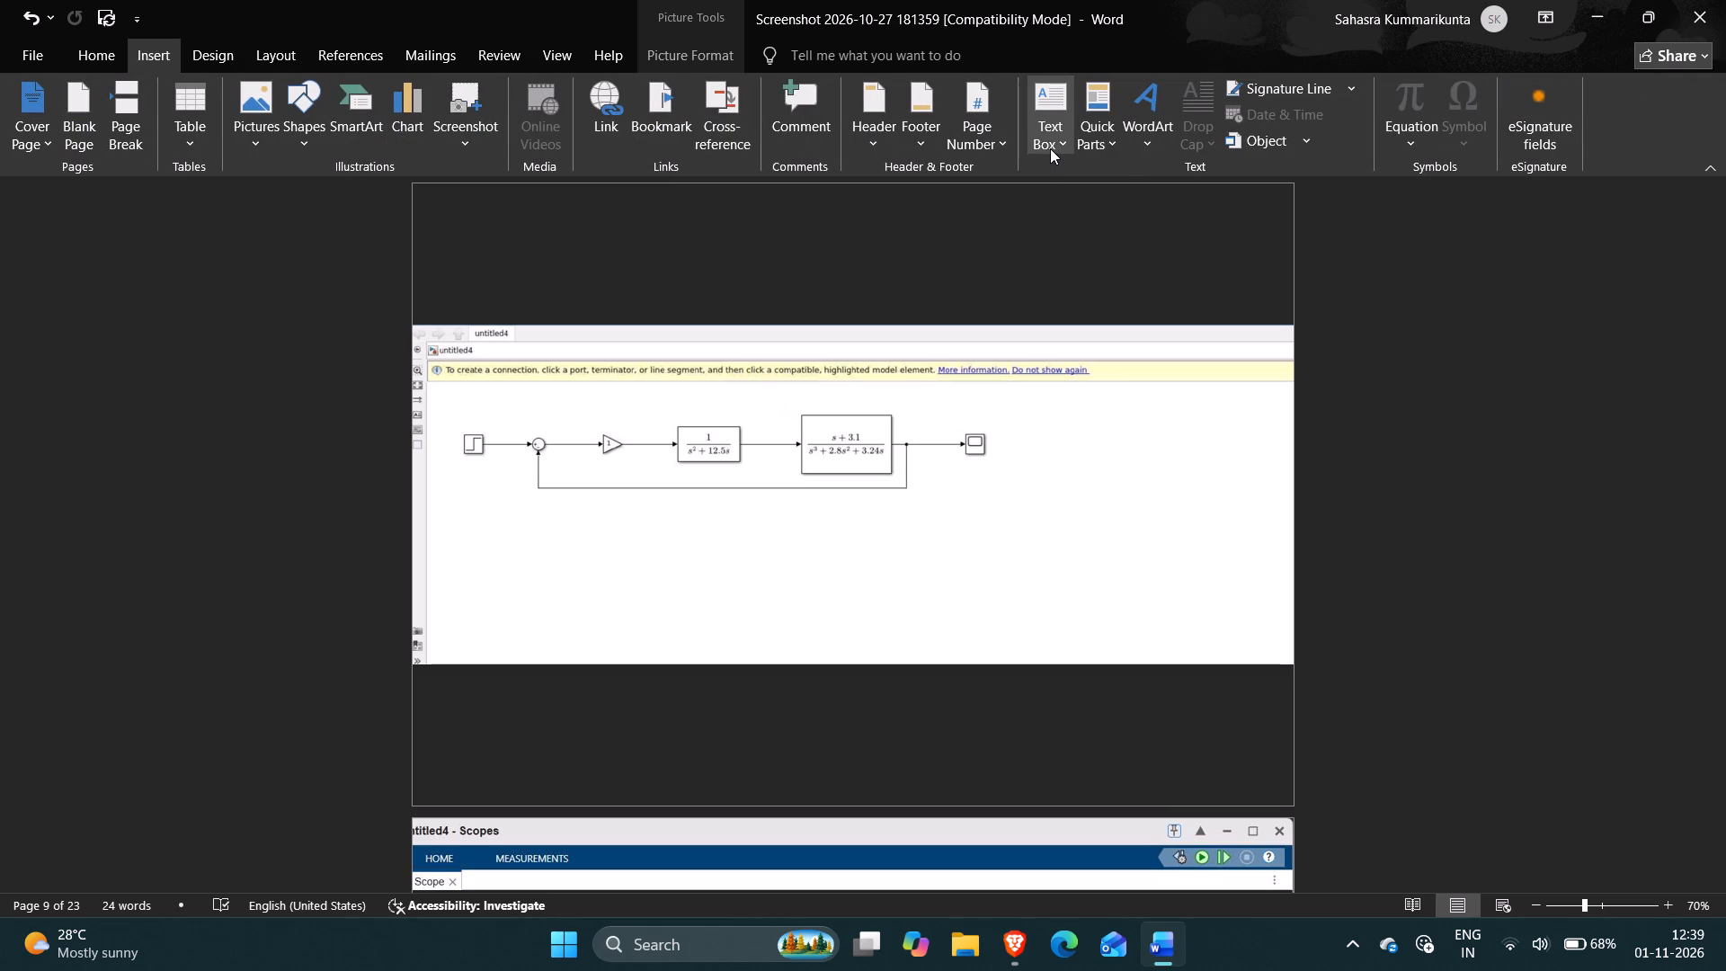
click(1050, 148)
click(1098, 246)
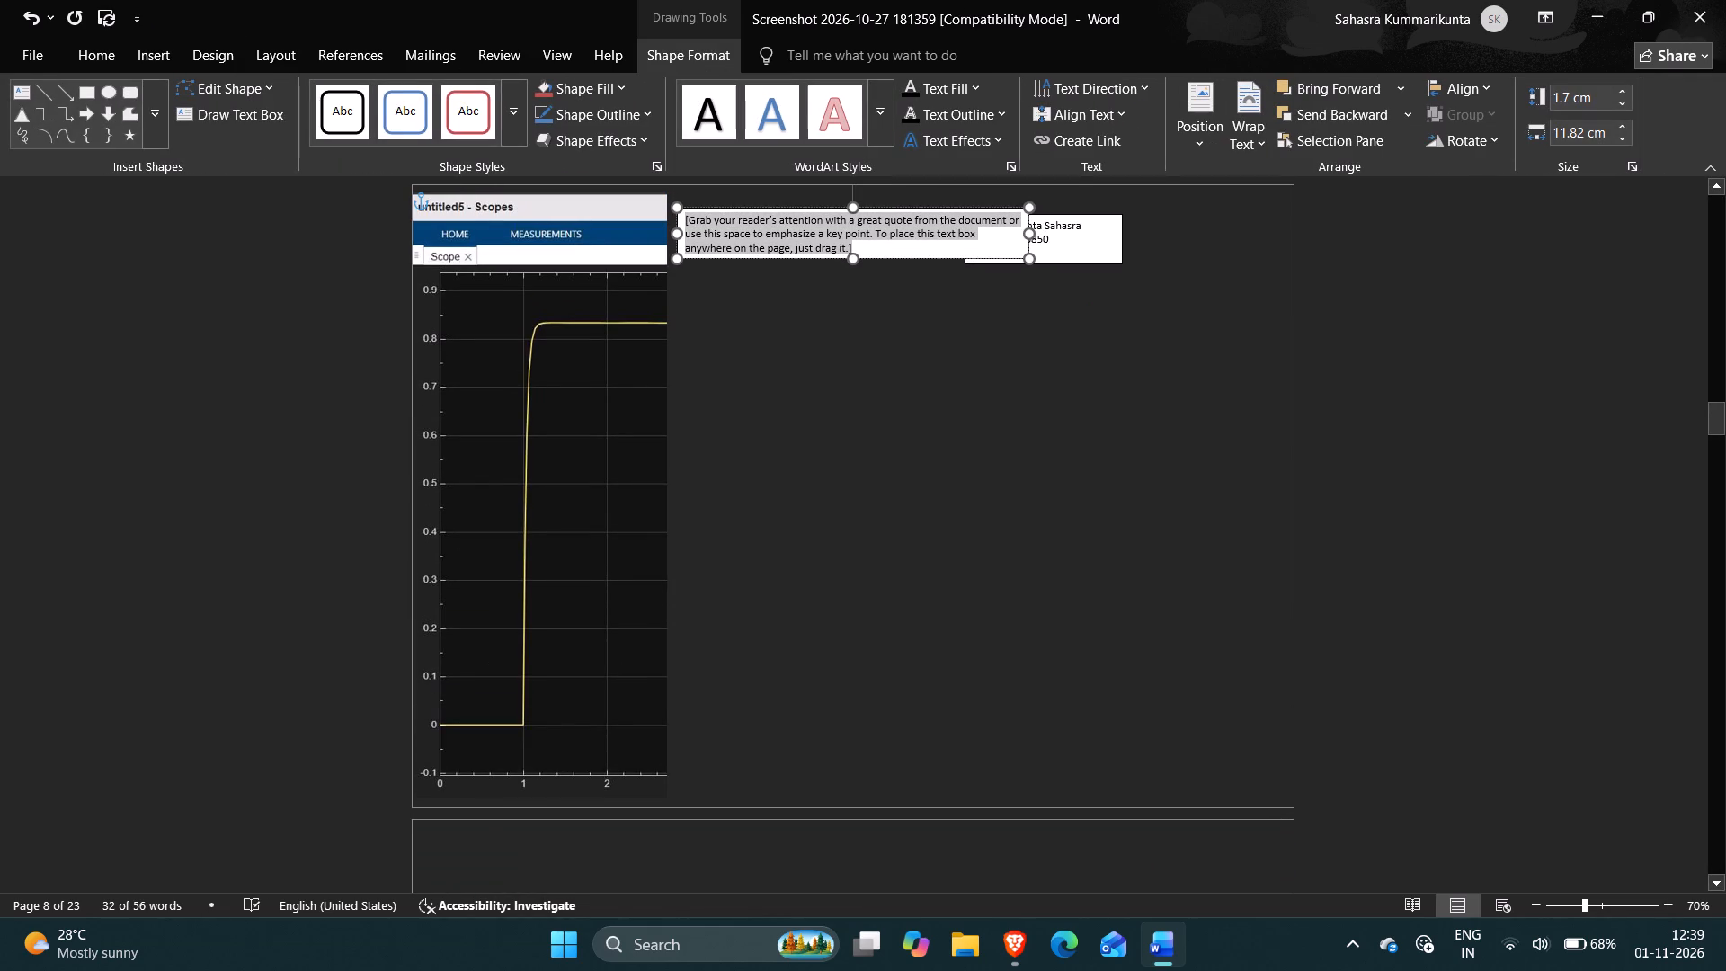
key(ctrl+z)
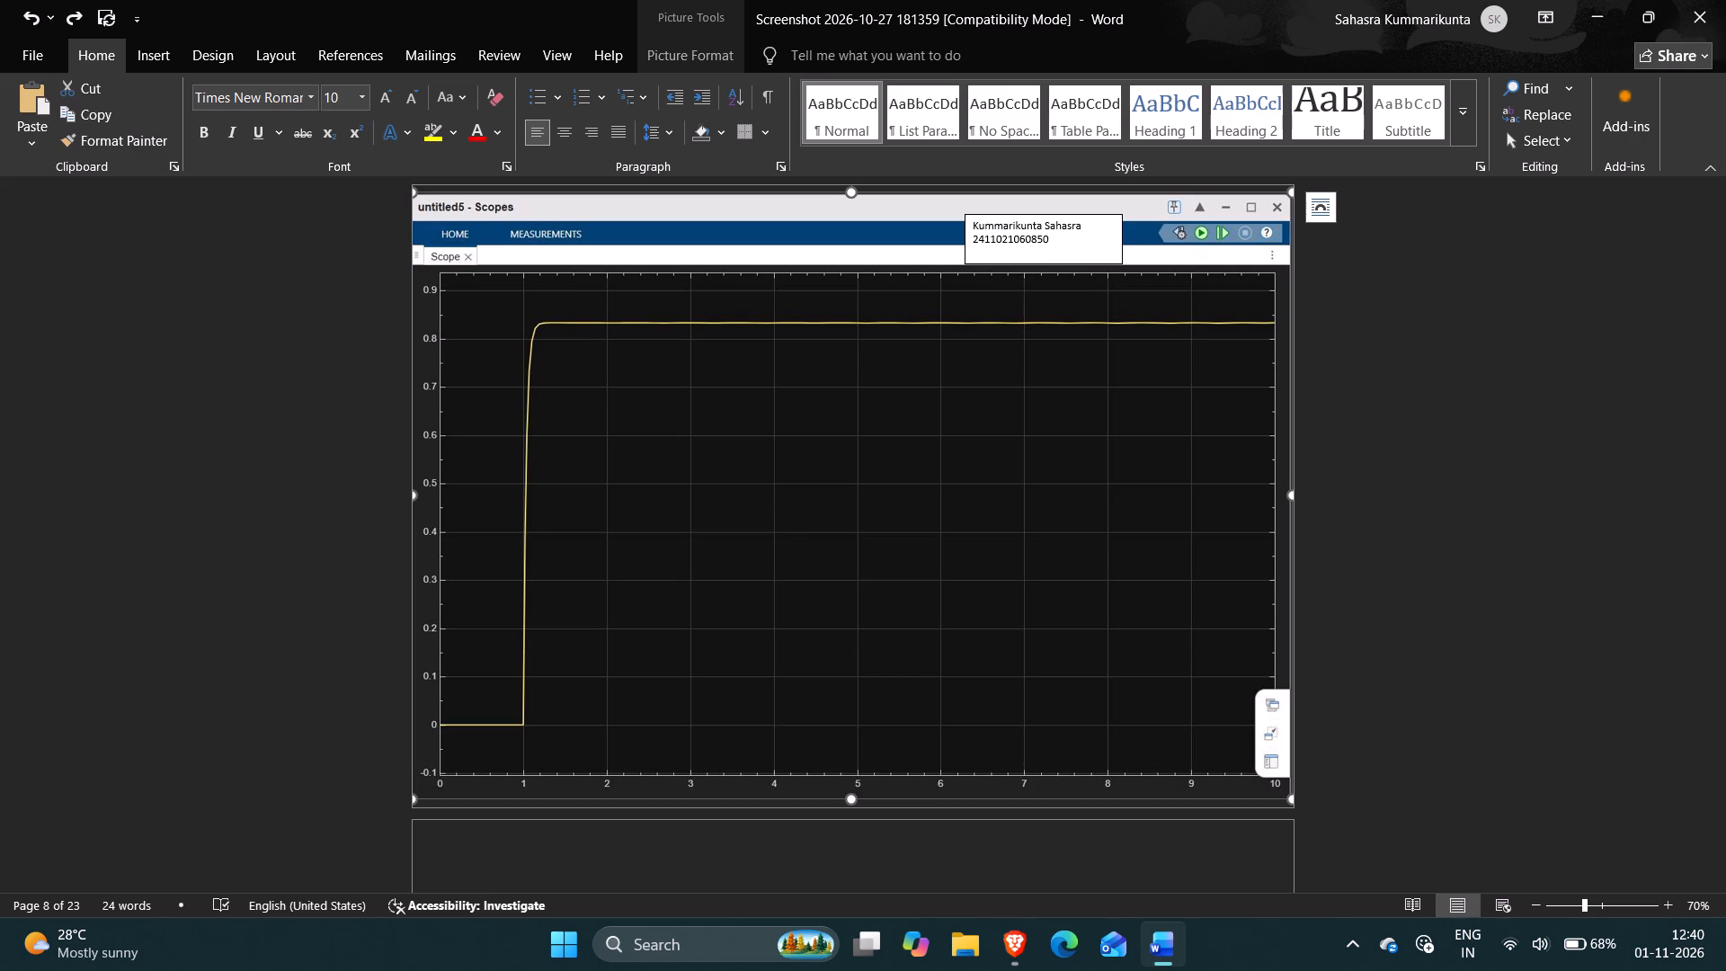
Add a name and ID text box about 4.78 cm wide beside the untitled4 diagram's scope block on page 9, shortened to about 1.6 cm high.
scroll(939, 349, down, 4)
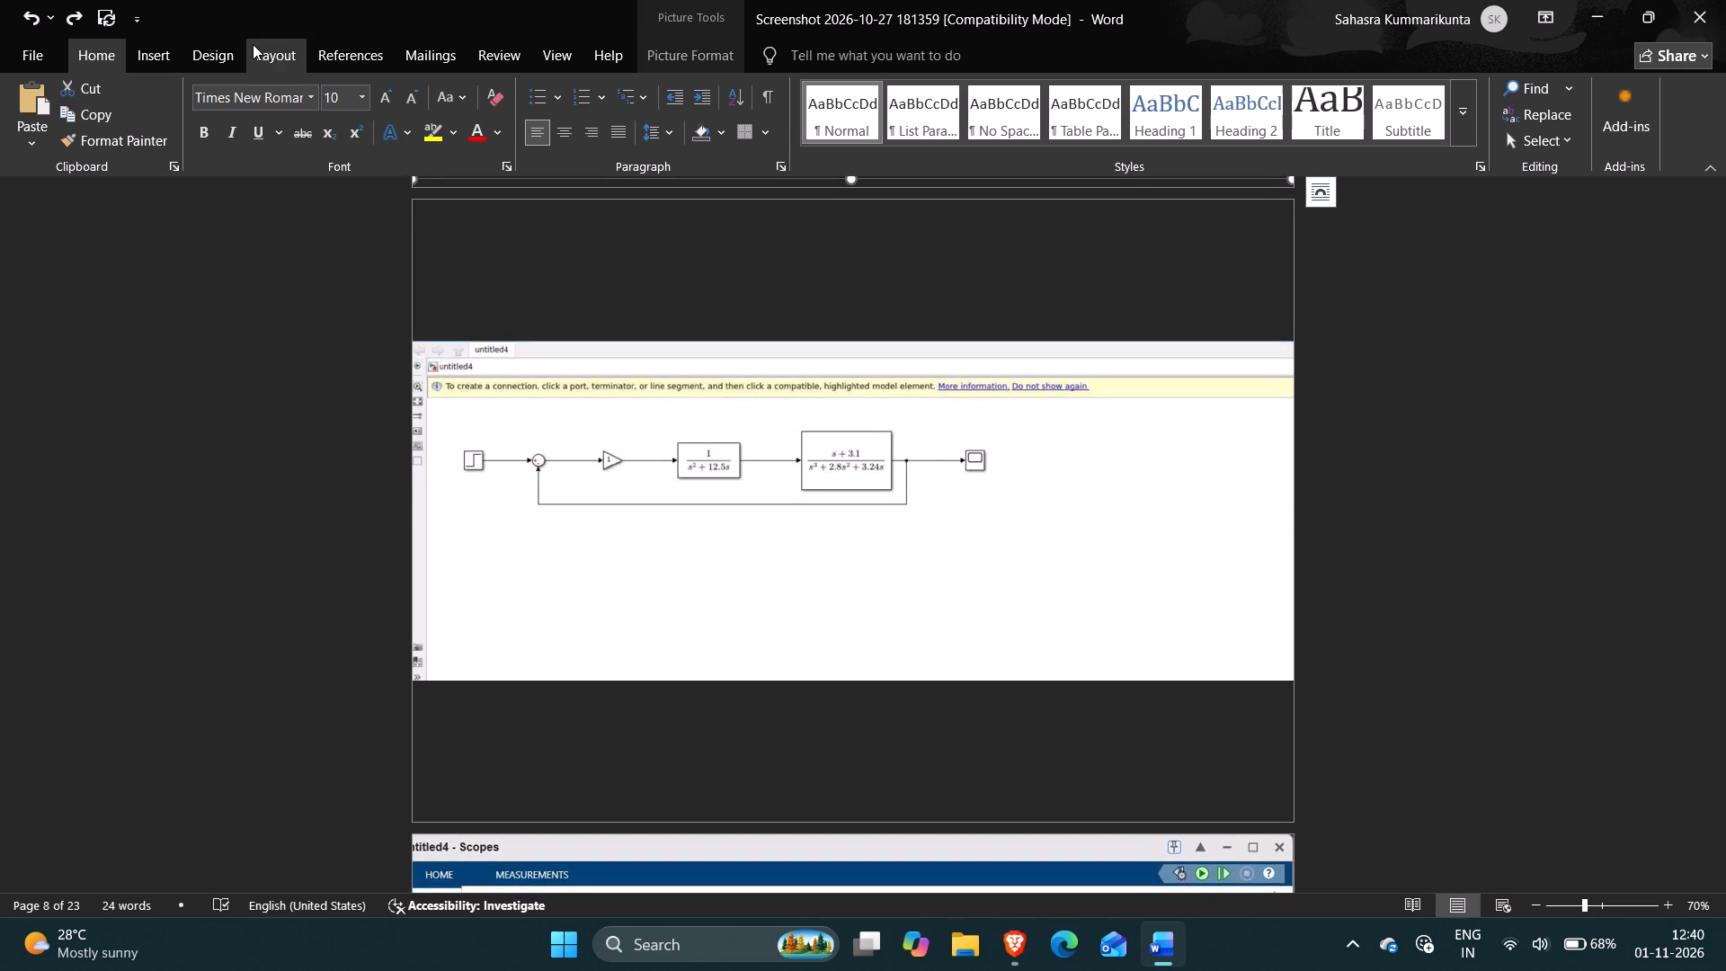
click(175, 49)
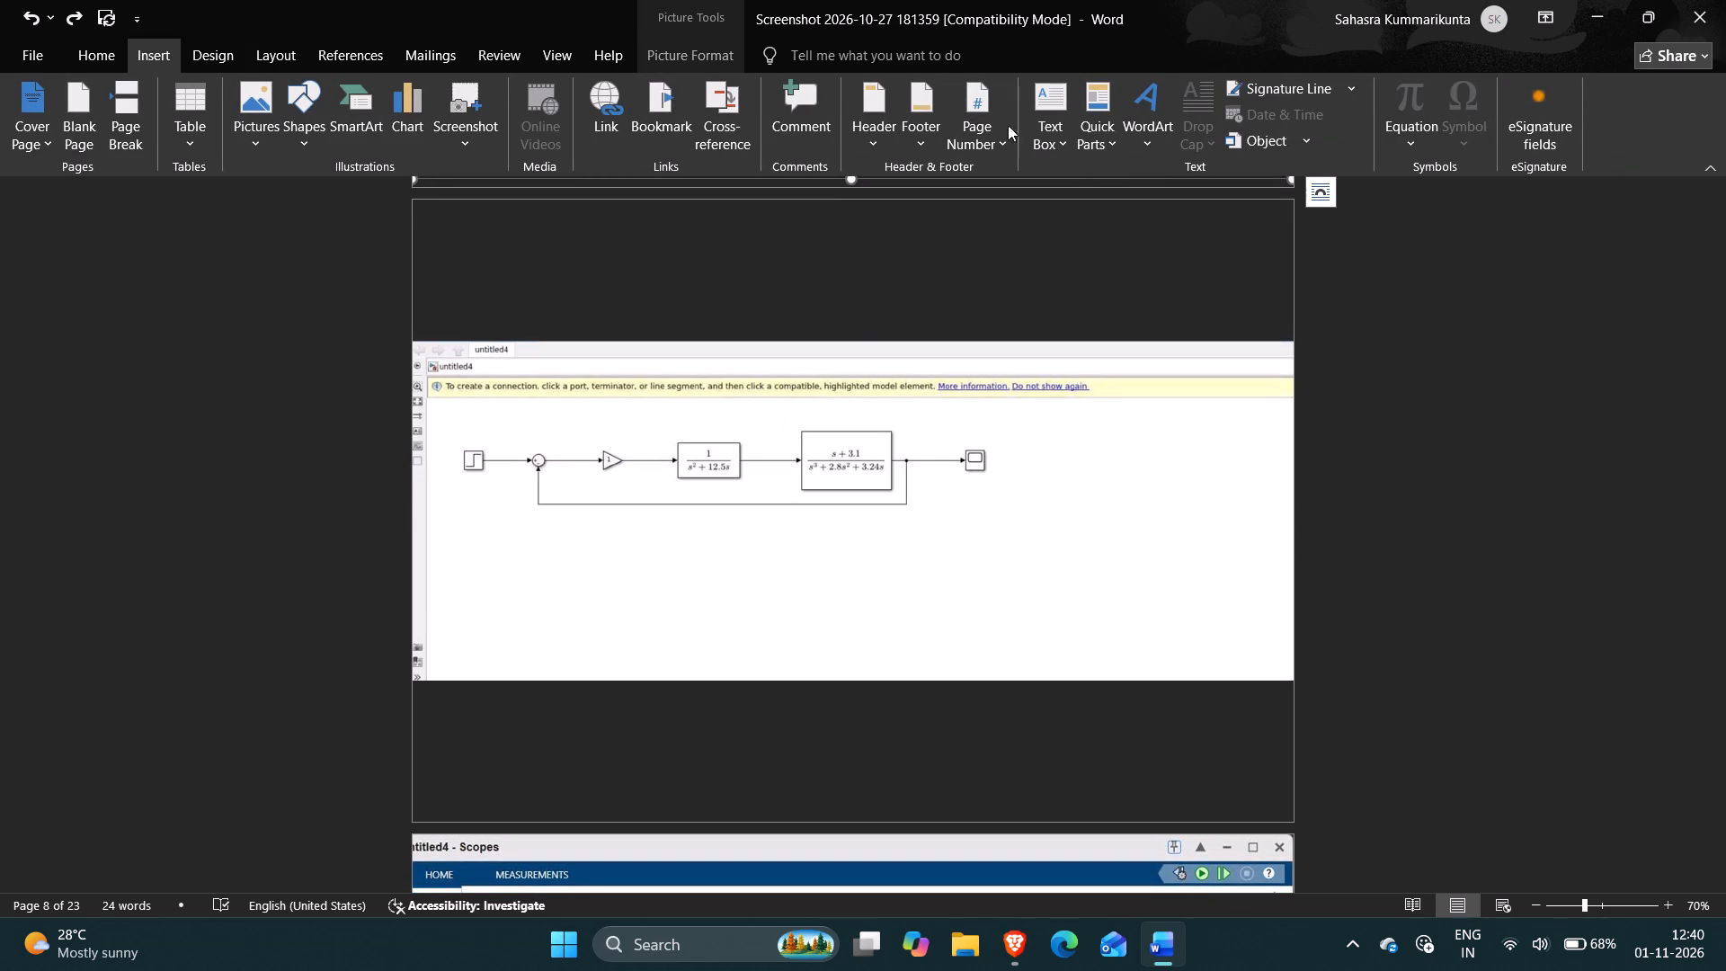
click(1047, 133)
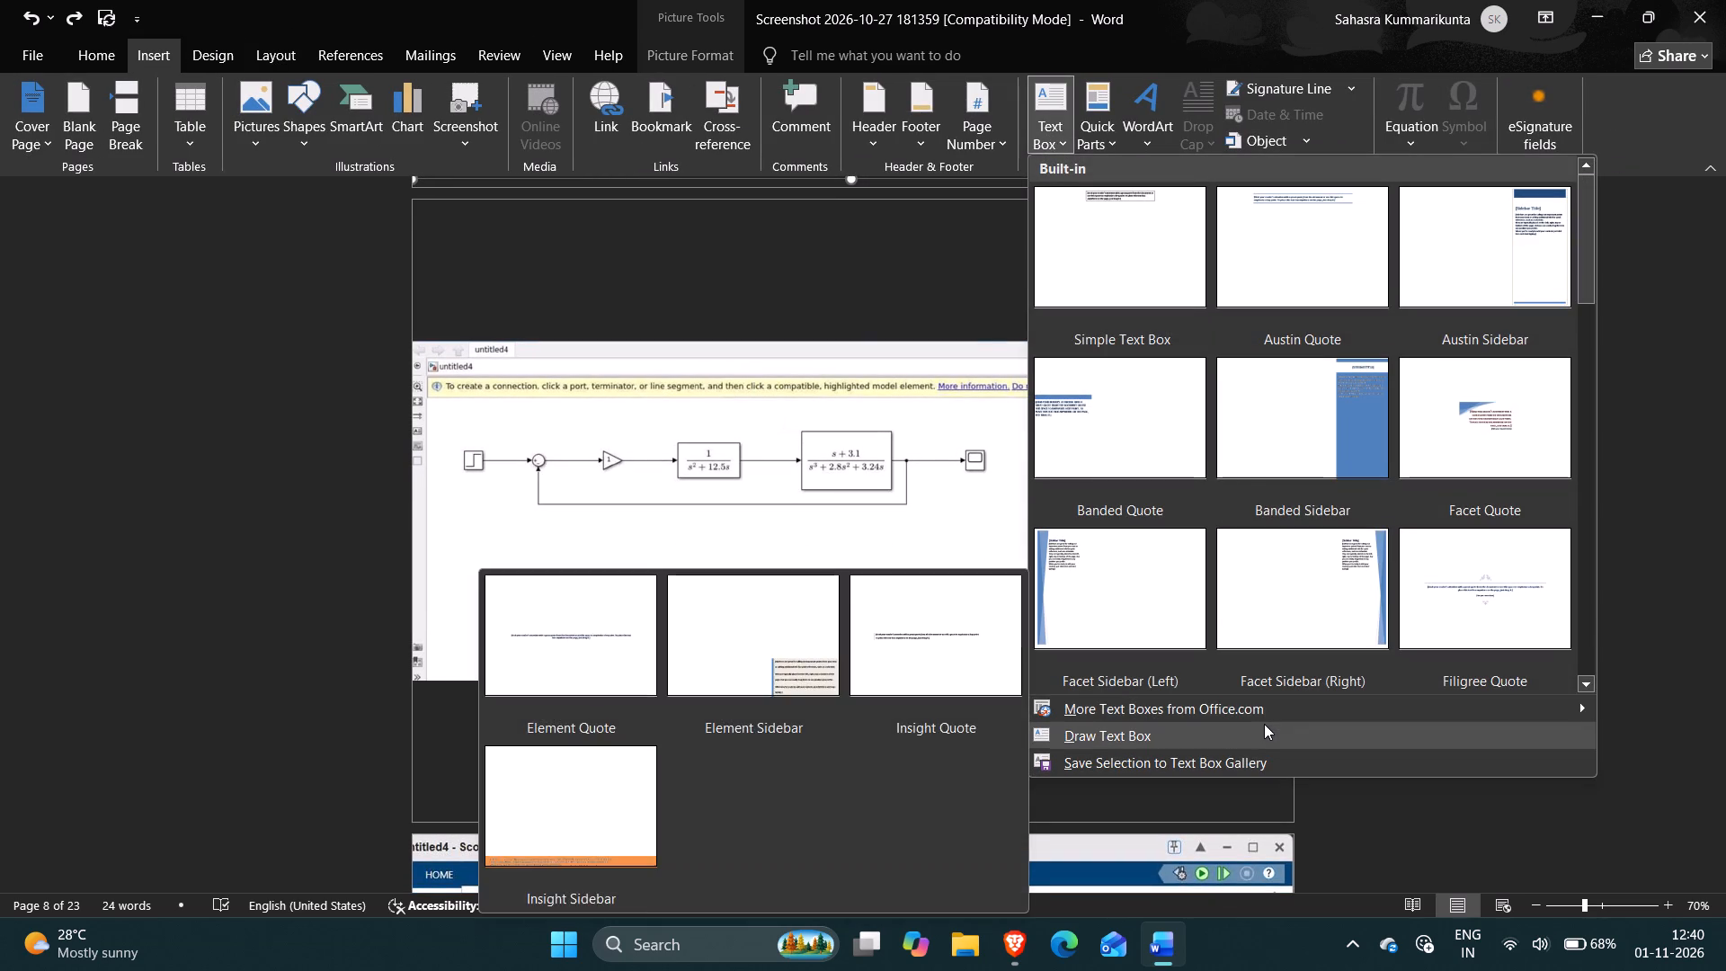
click(1264, 724)
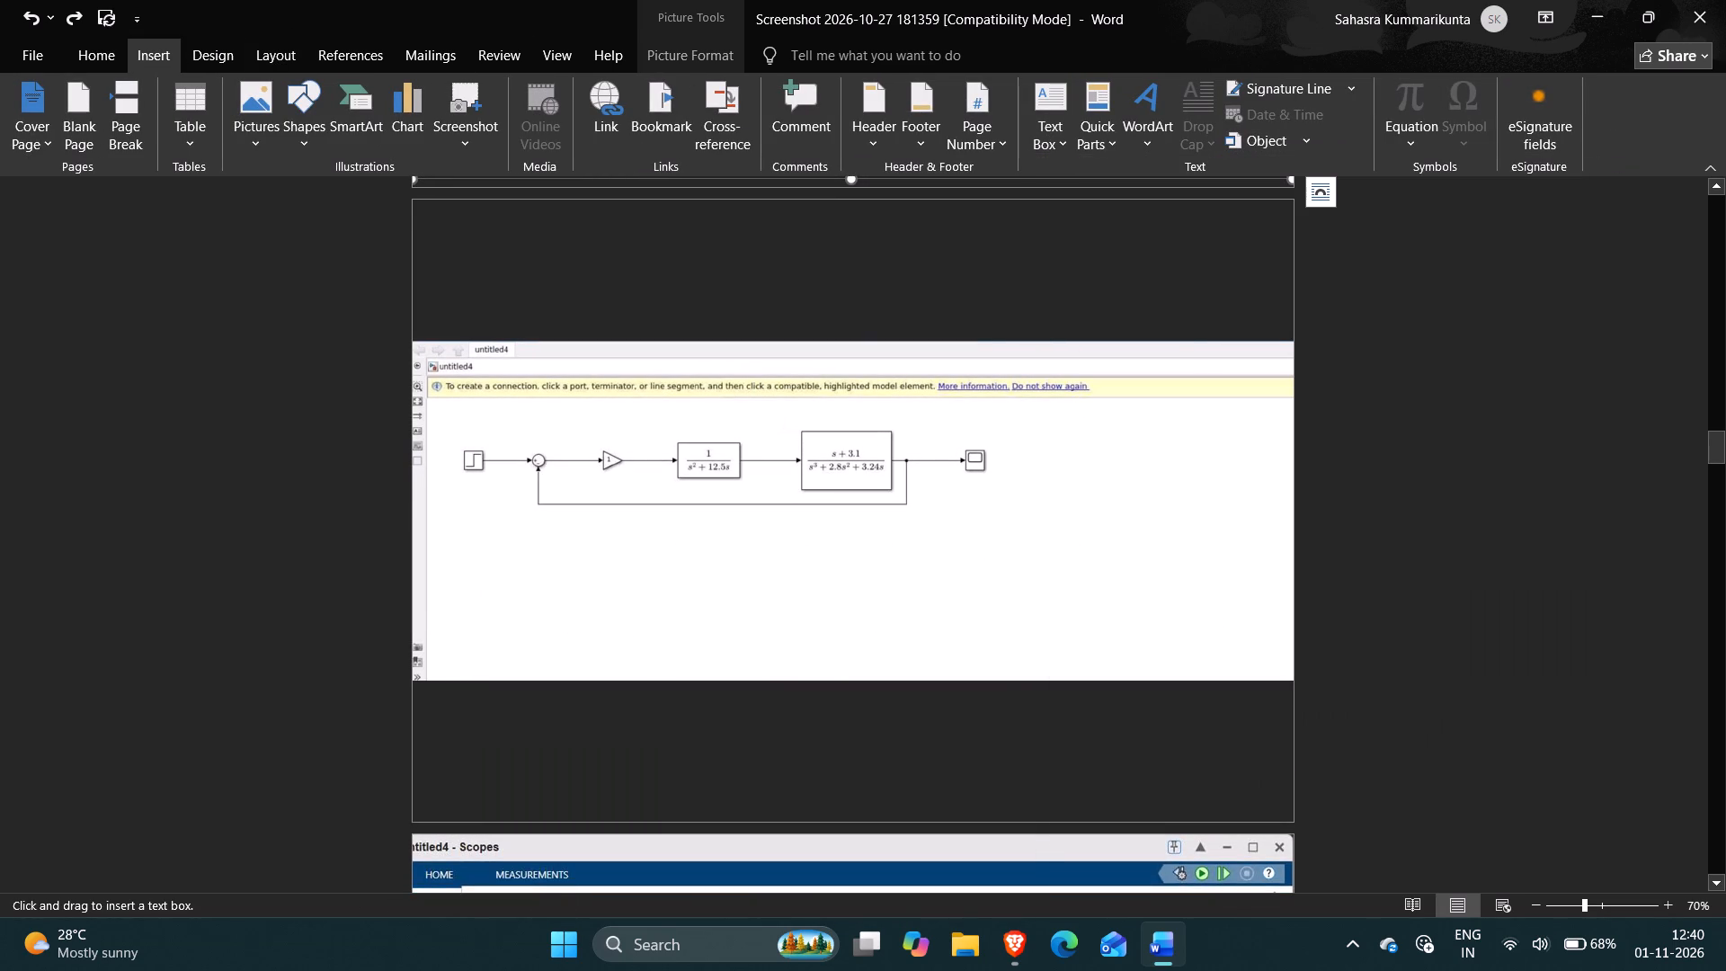
drag(991, 419, 1133, 478)
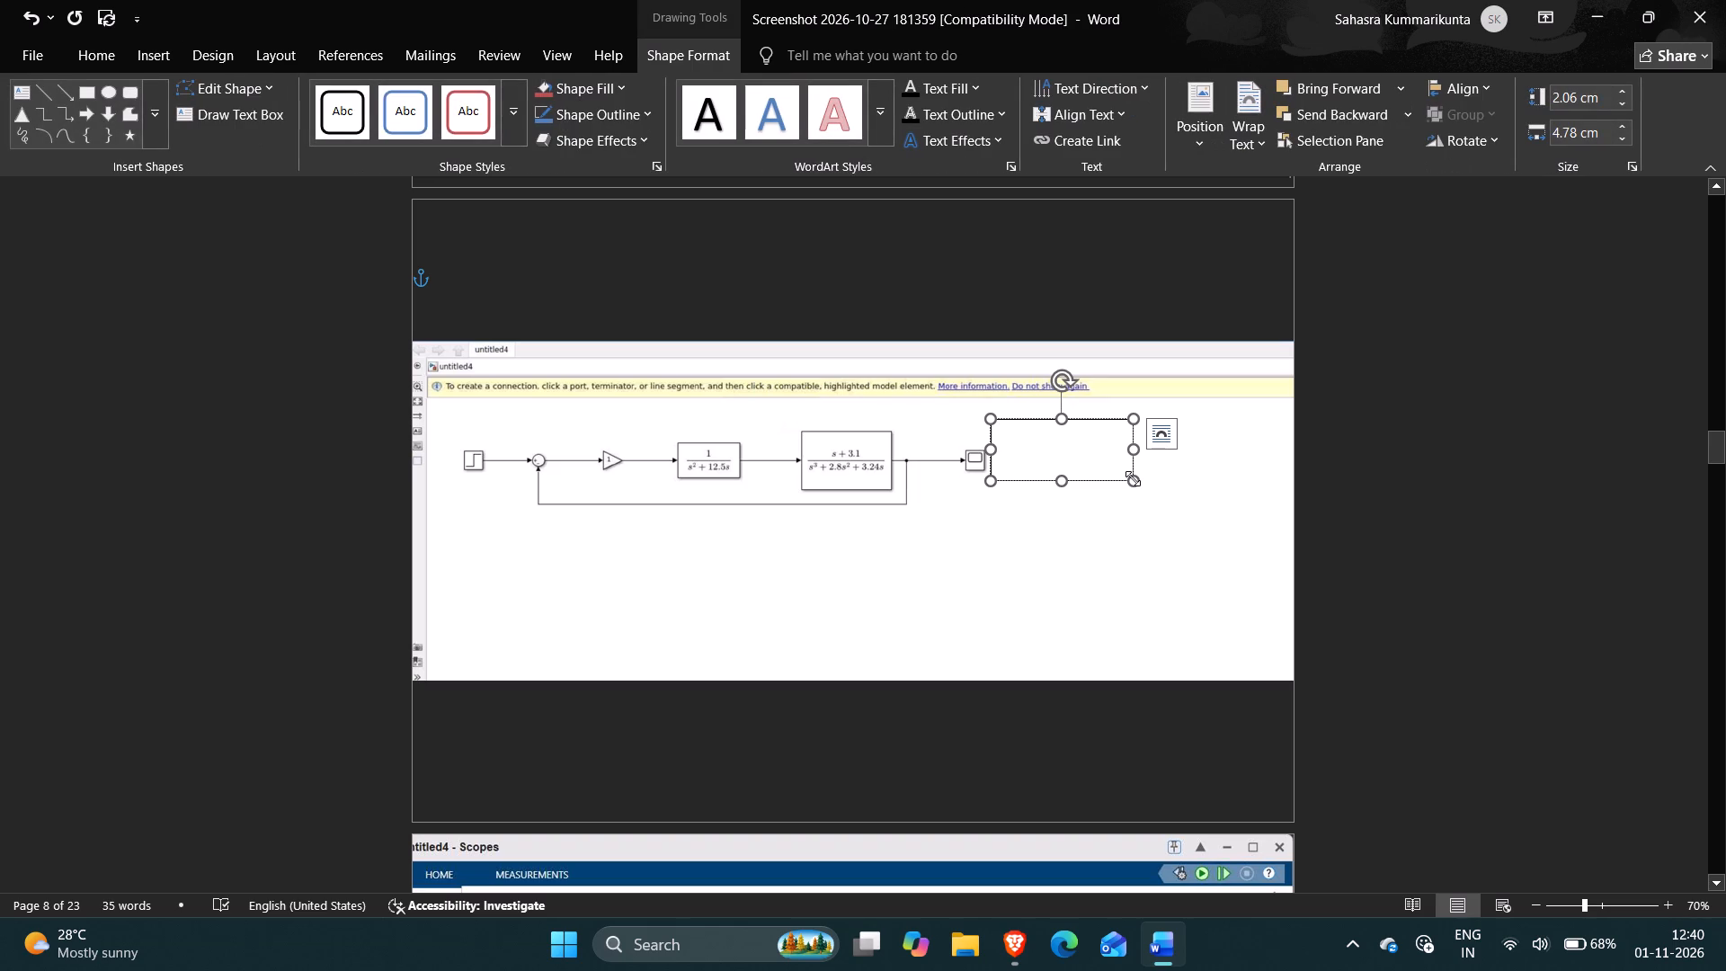
key(ctrl+v)
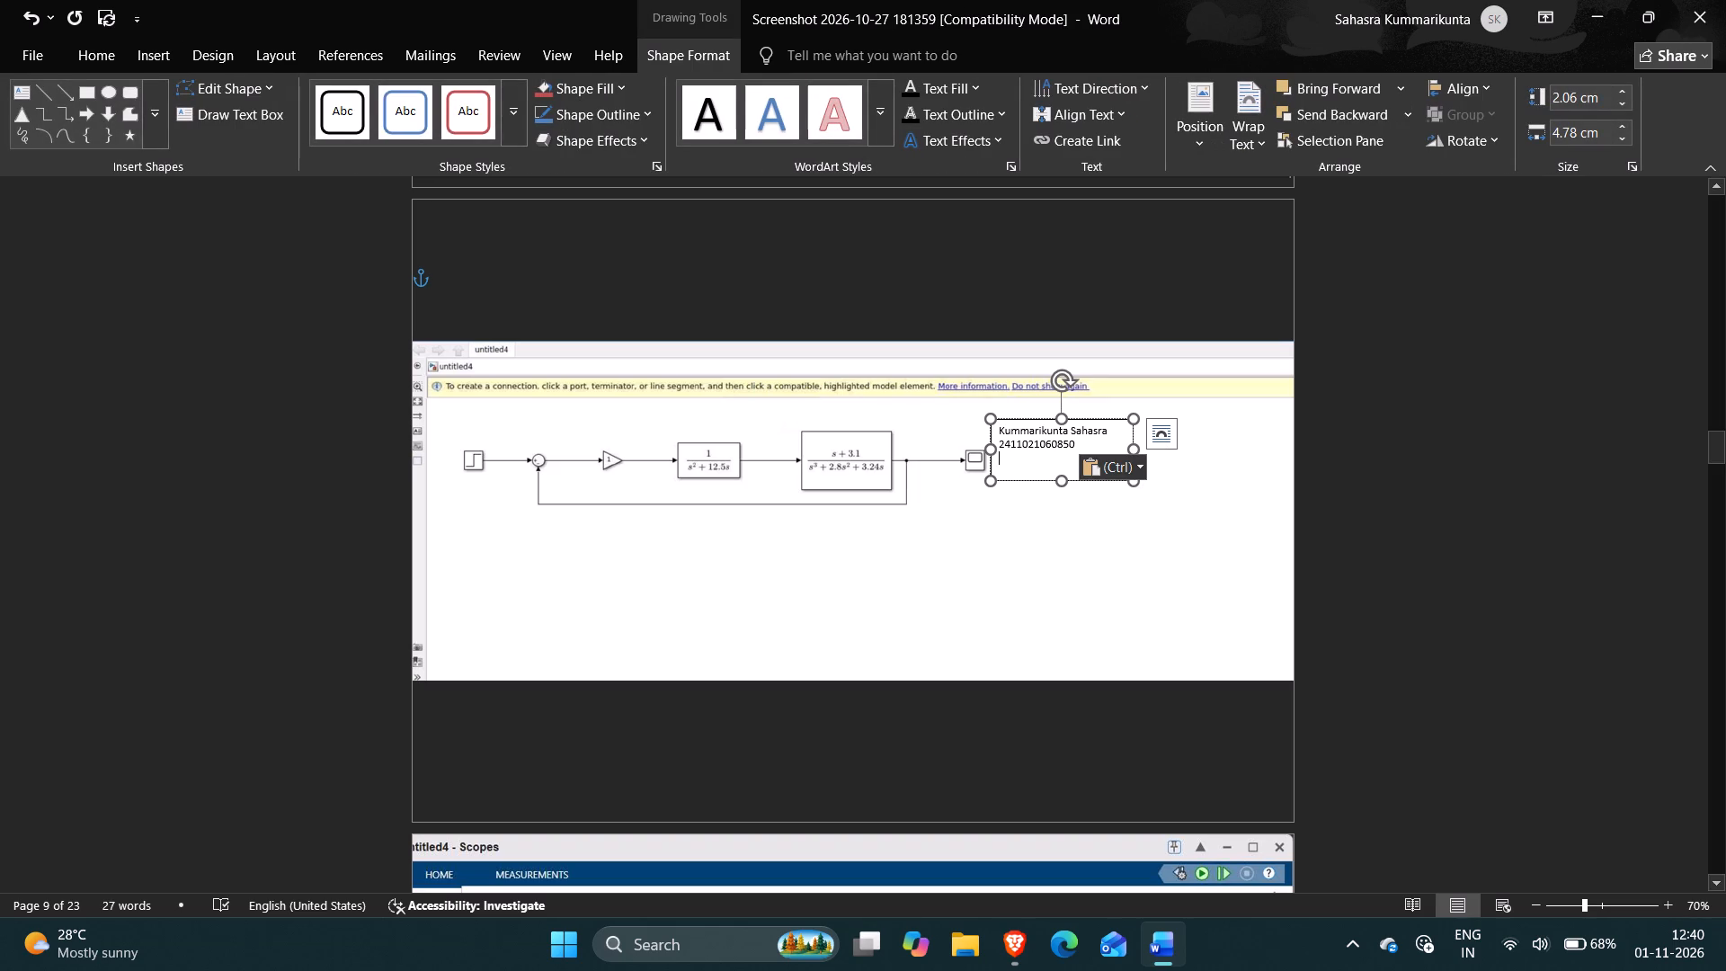
drag(1062, 477, 1058, 467)
Draw a text box about 4.87 by 1.63 cm across the untitled4 scope picture's blue bar on page 10 and paste the name and ID lines.
scroll(848, 699, down, 3)
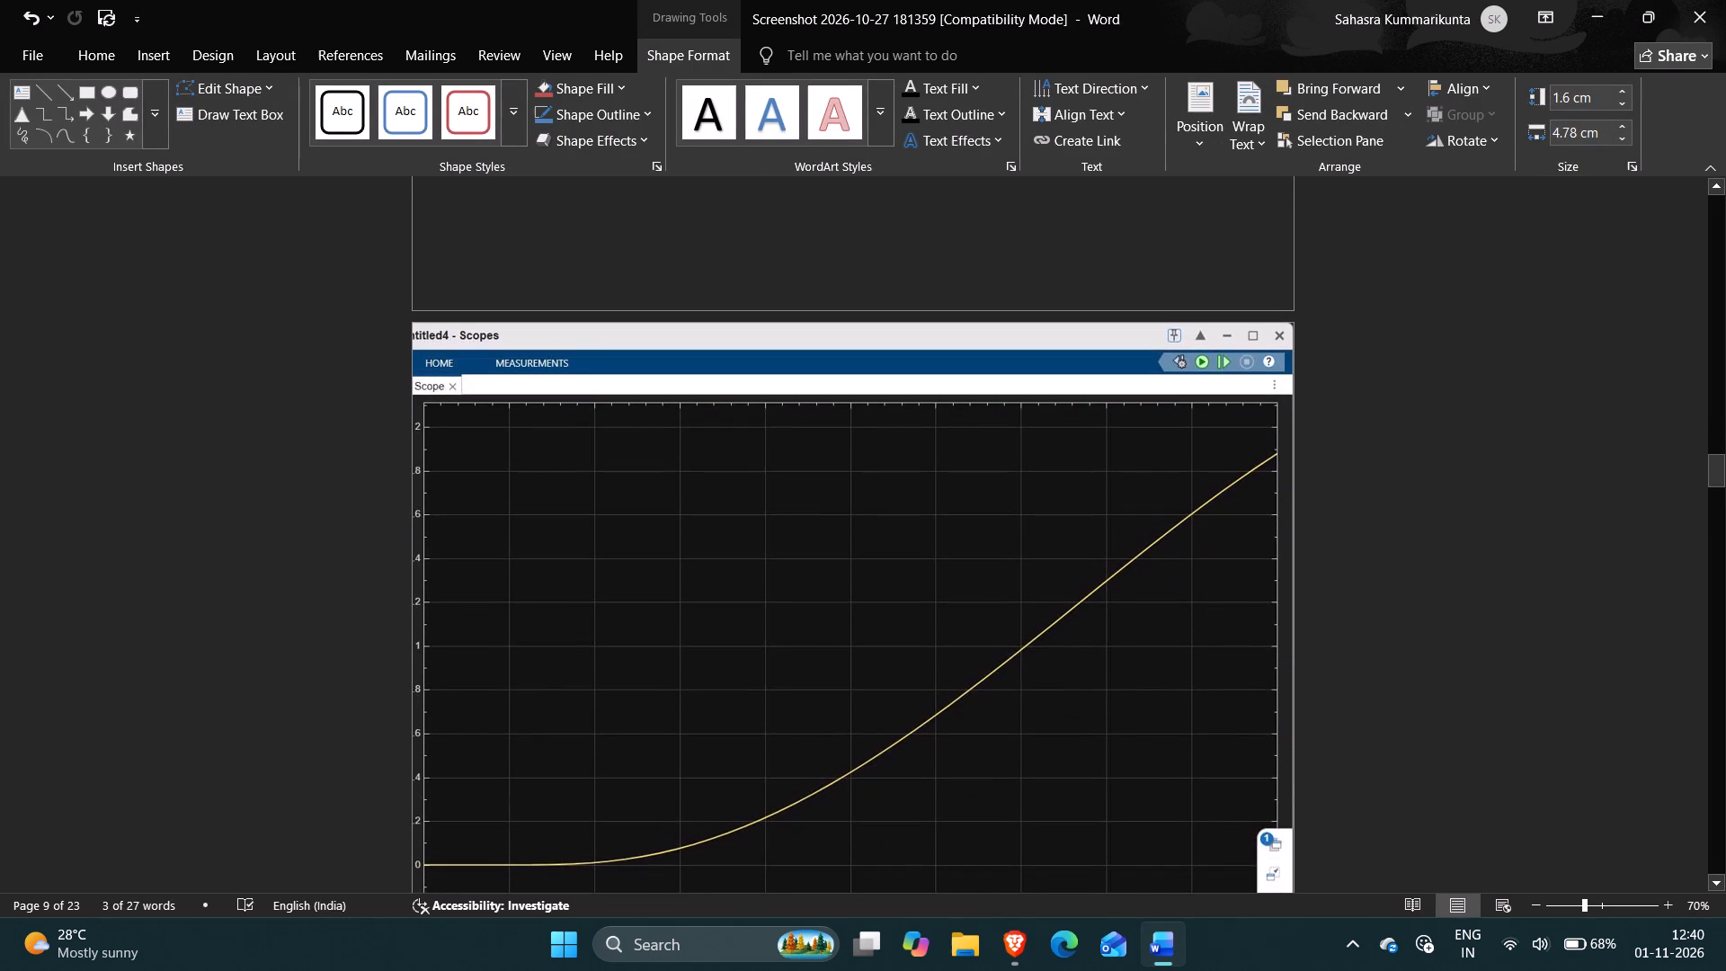
click(161, 61)
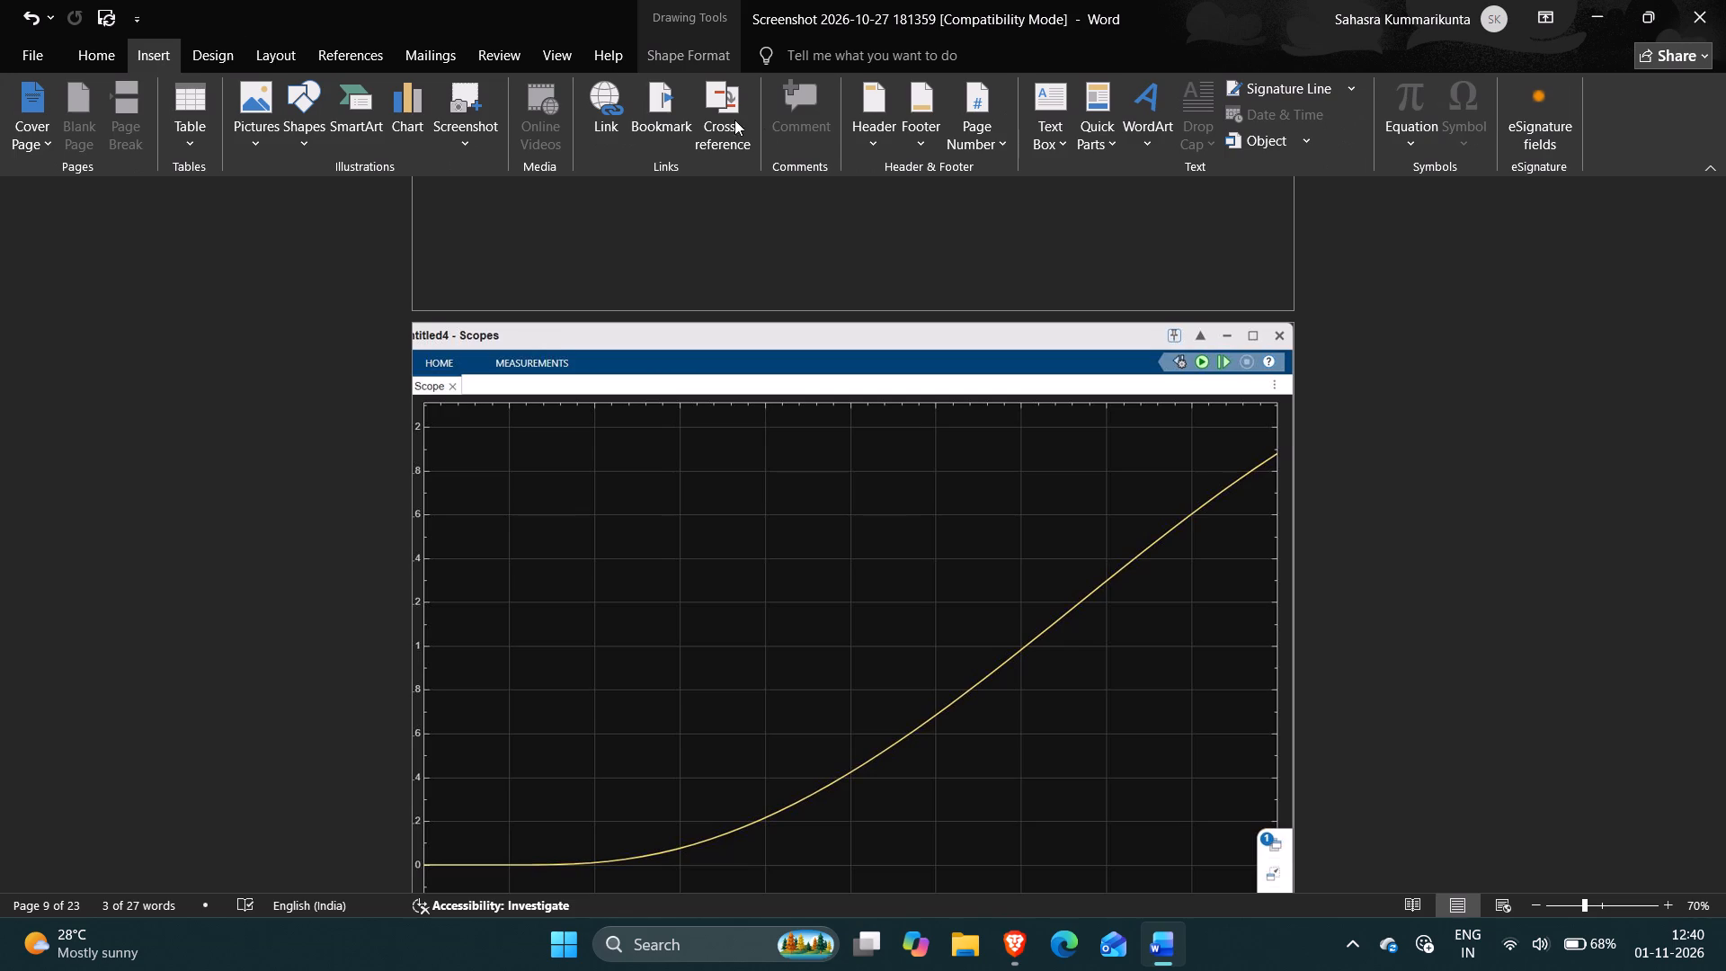
click(1063, 134)
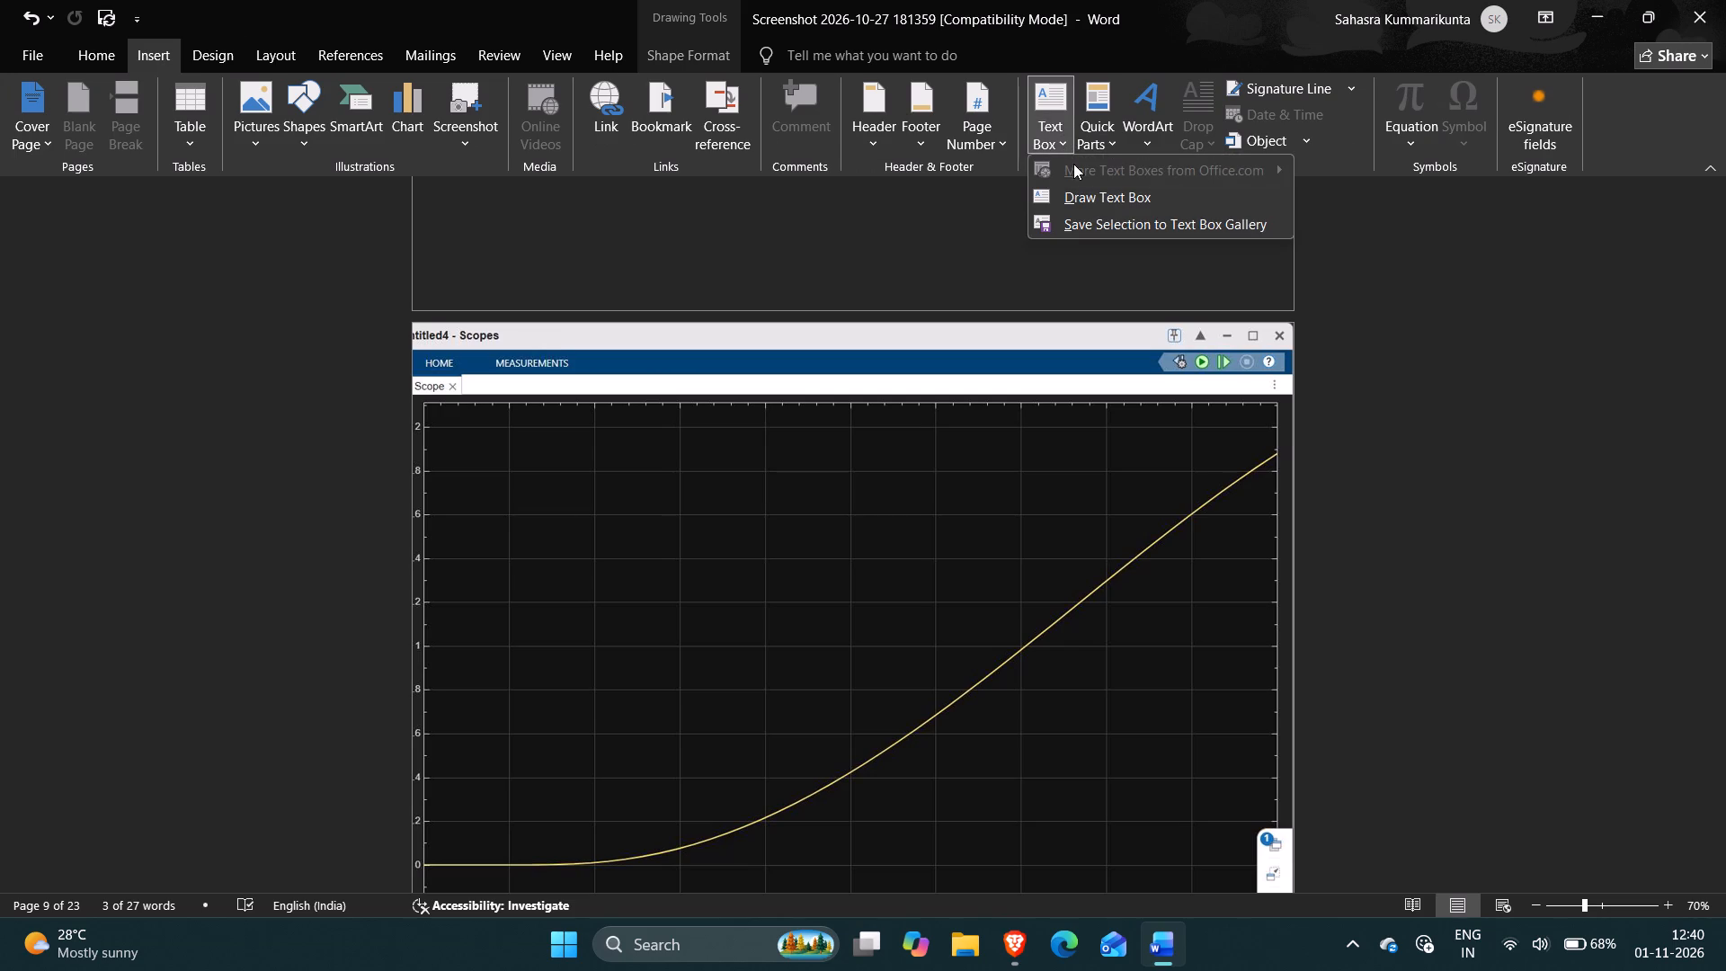
click(1088, 189)
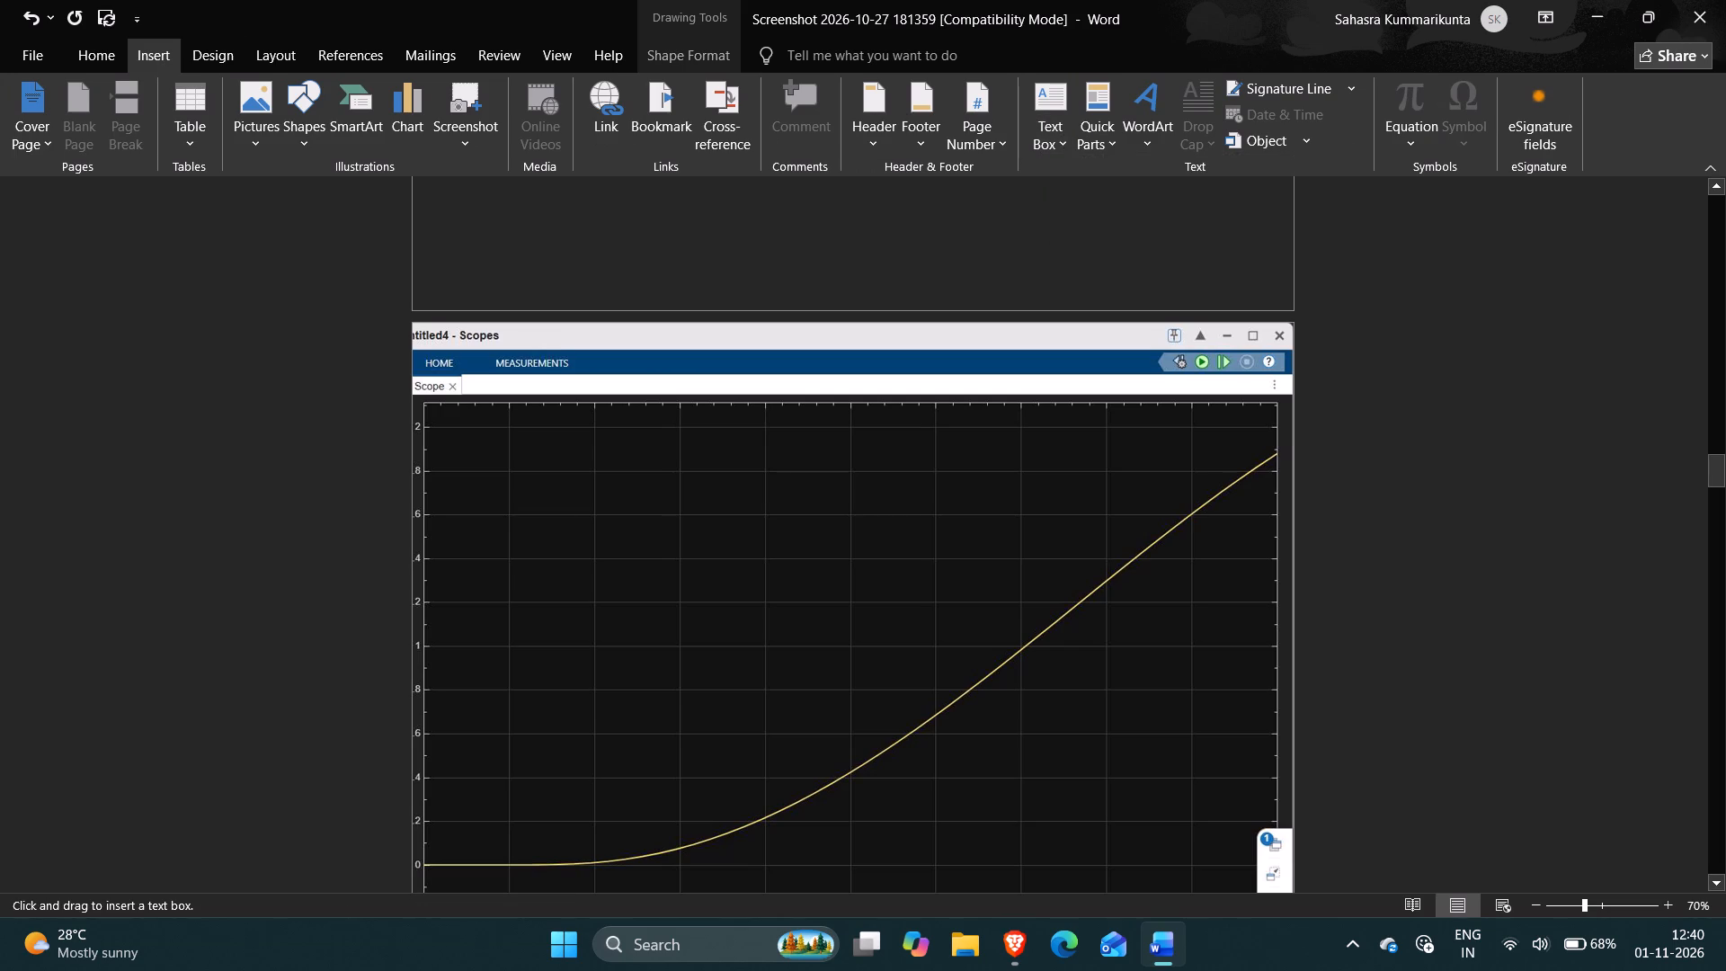
drag(959, 333, 1104, 381)
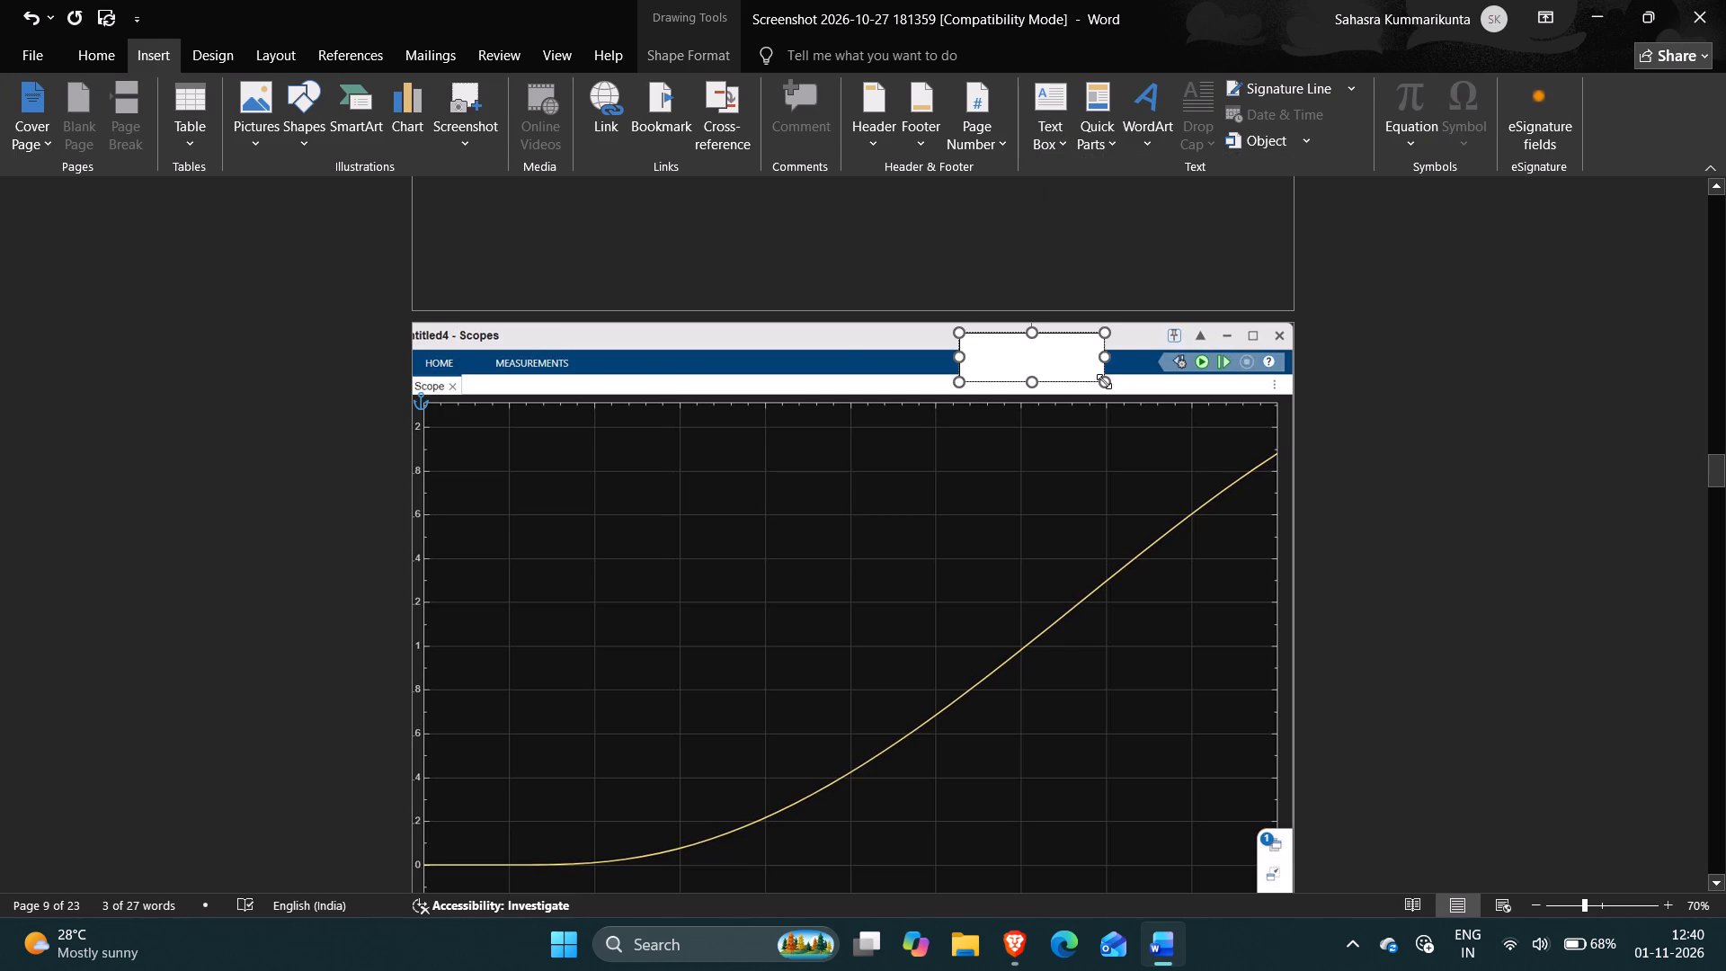
key(ctrl+v)
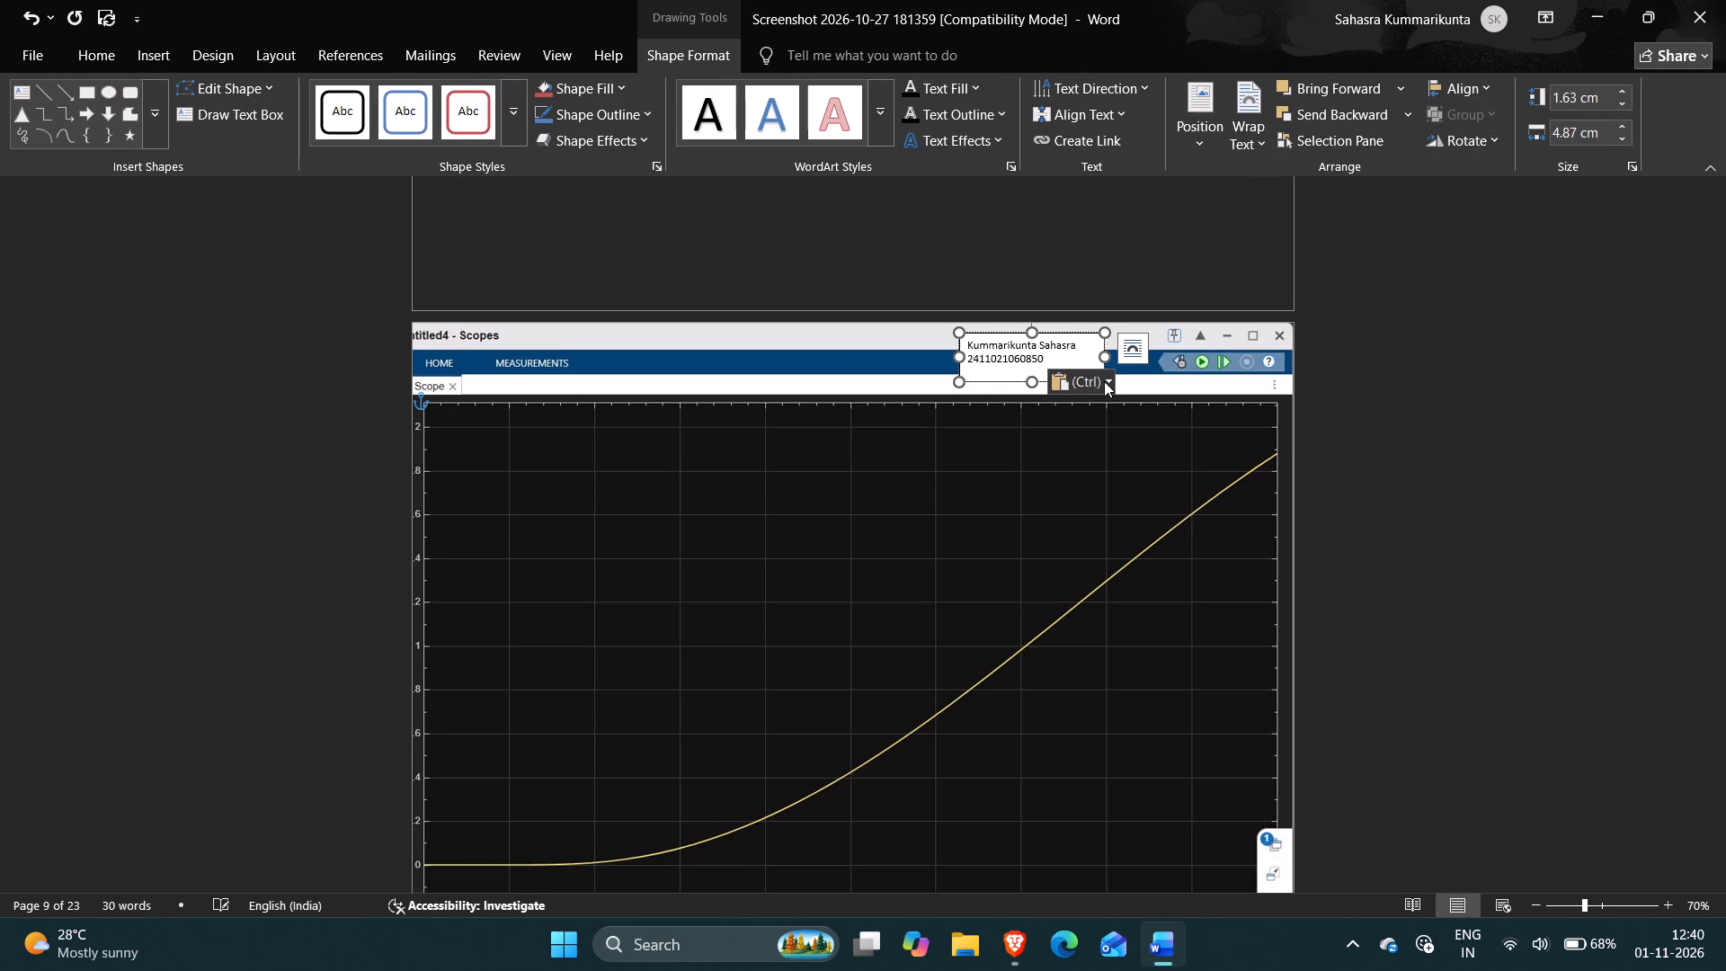
click(1003, 444)
Draw a text box about 5.41 by 1.51 cm across the blue bar of the untitled4 sine-wave scope picture and paste the name and ID lines.
scroll(1003, 444, down, 2)
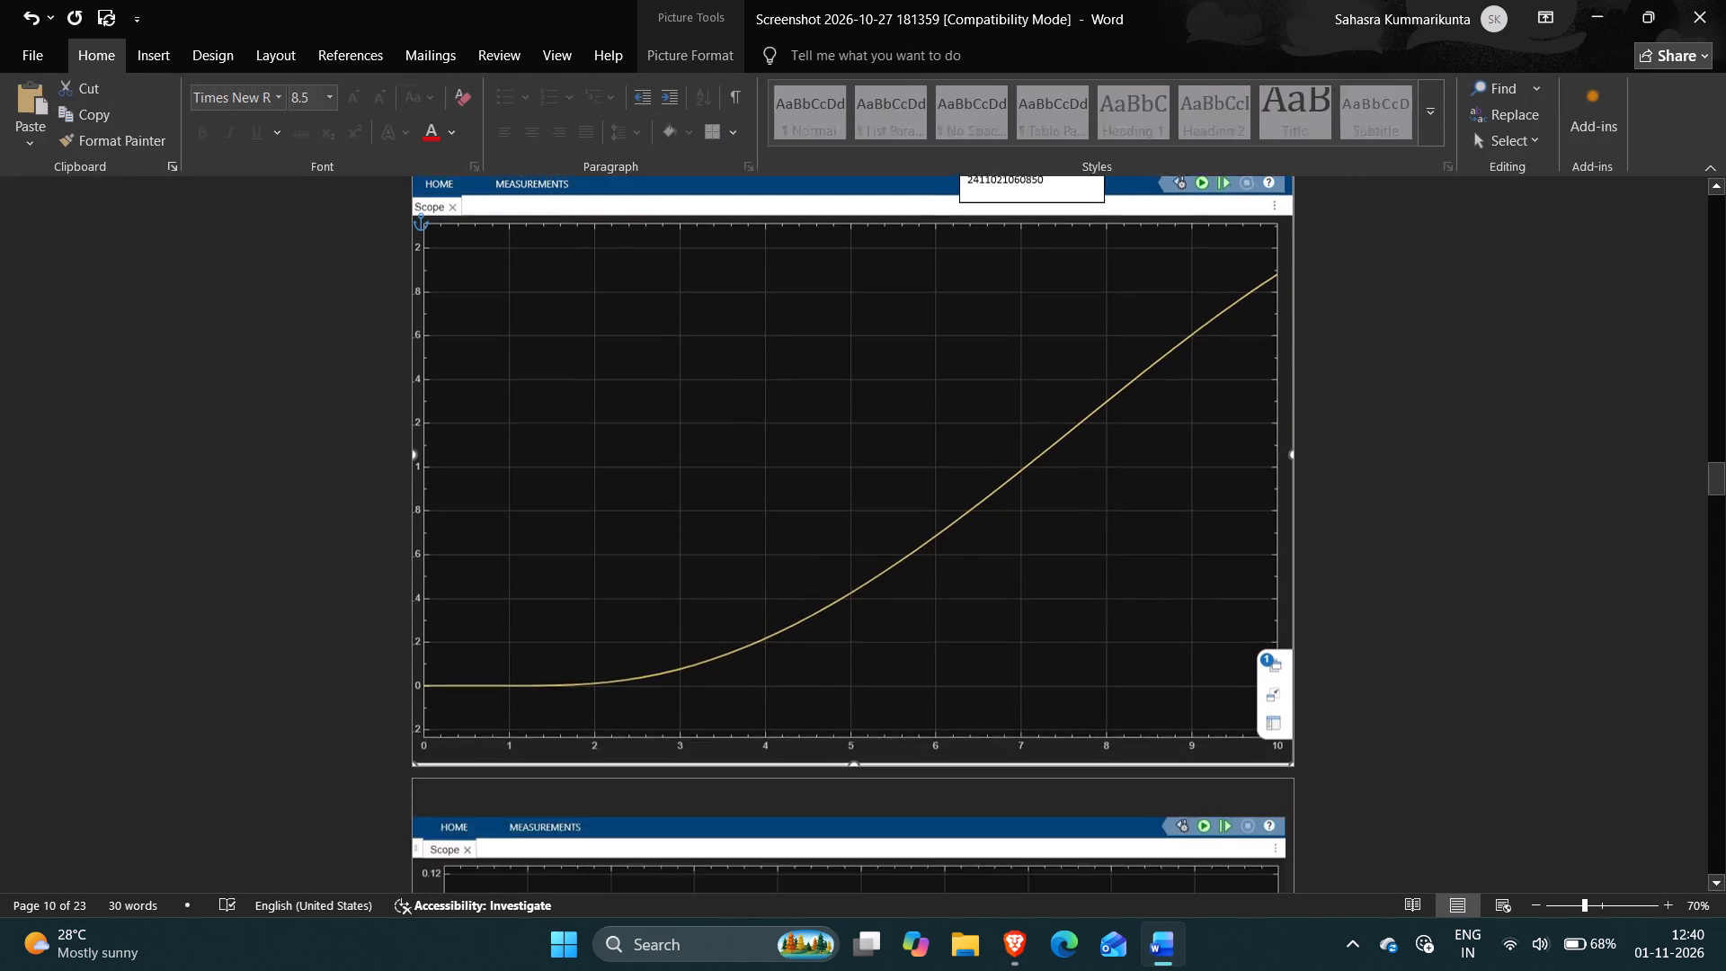
scroll(1003, 444, down, 3)
scroll(1003, 444, up, 2)
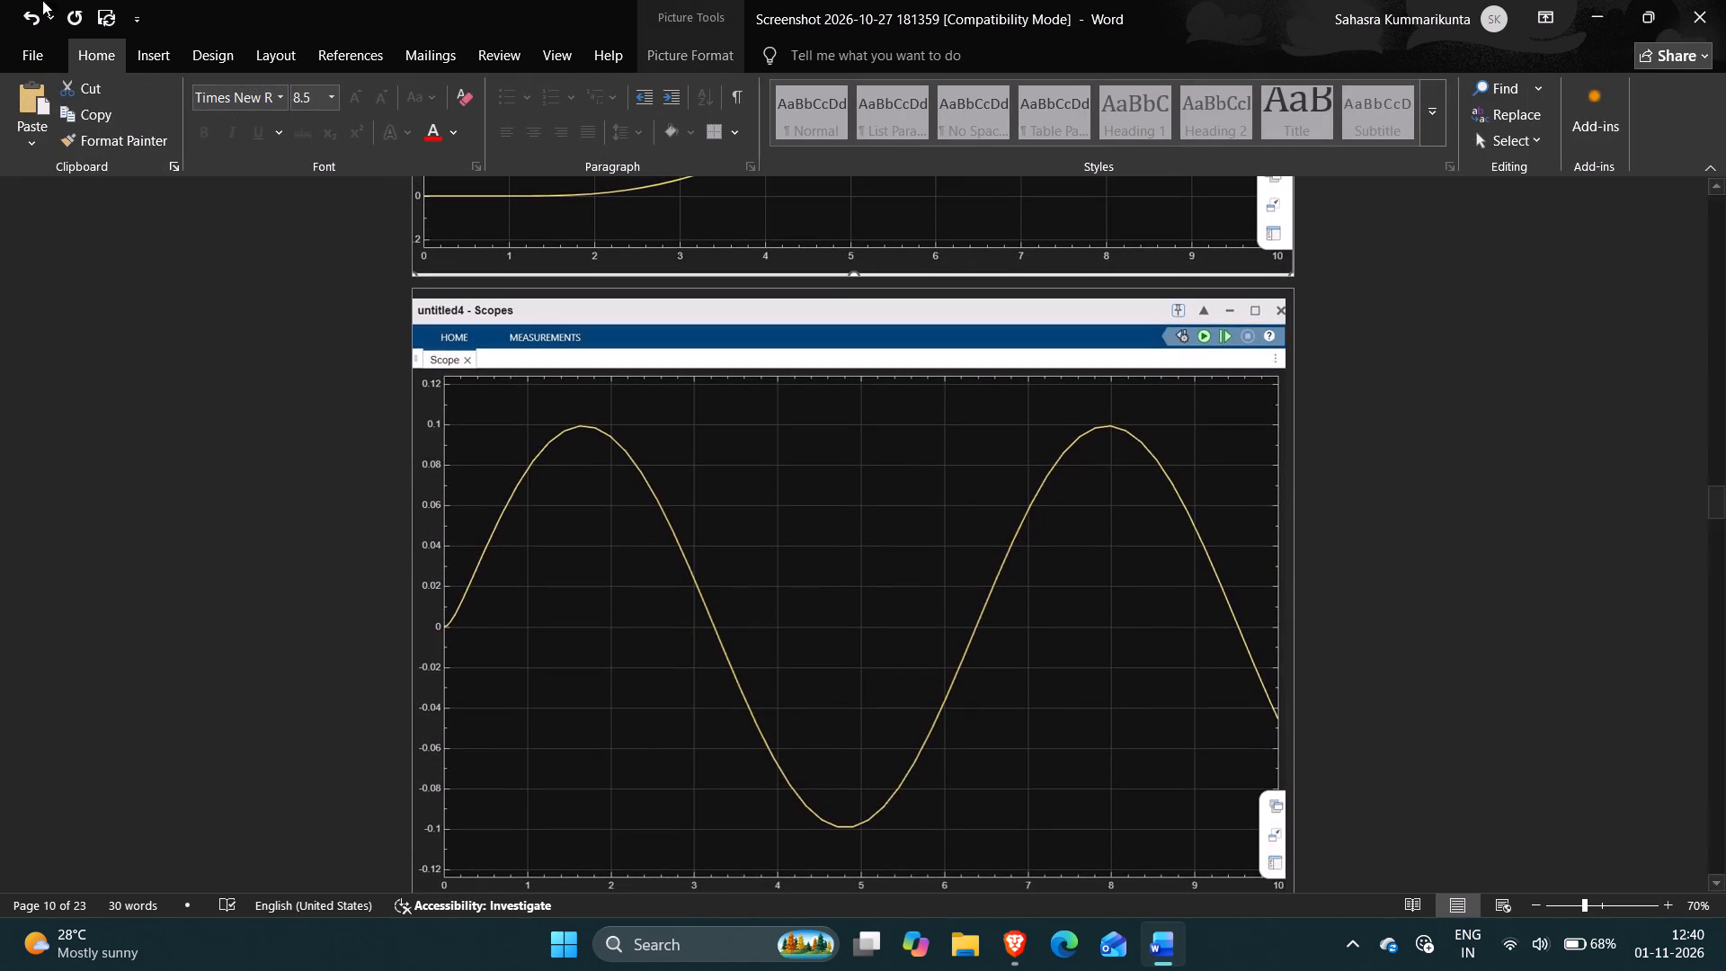
click(136, 58)
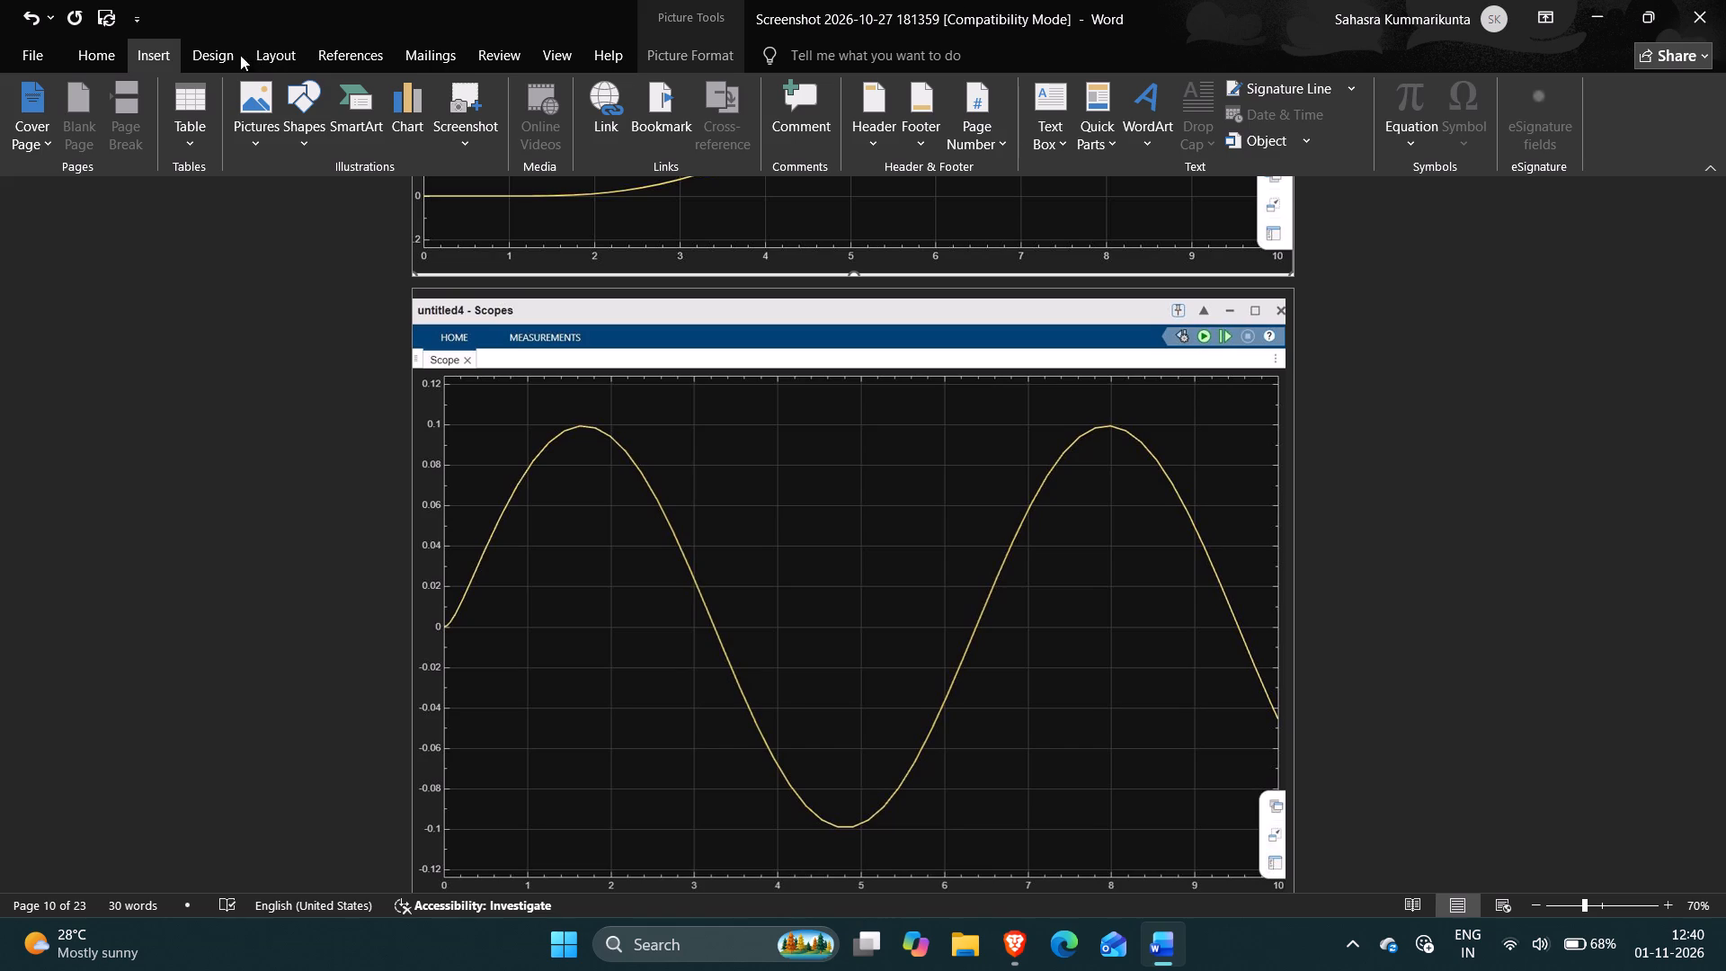
click(1043, 140)
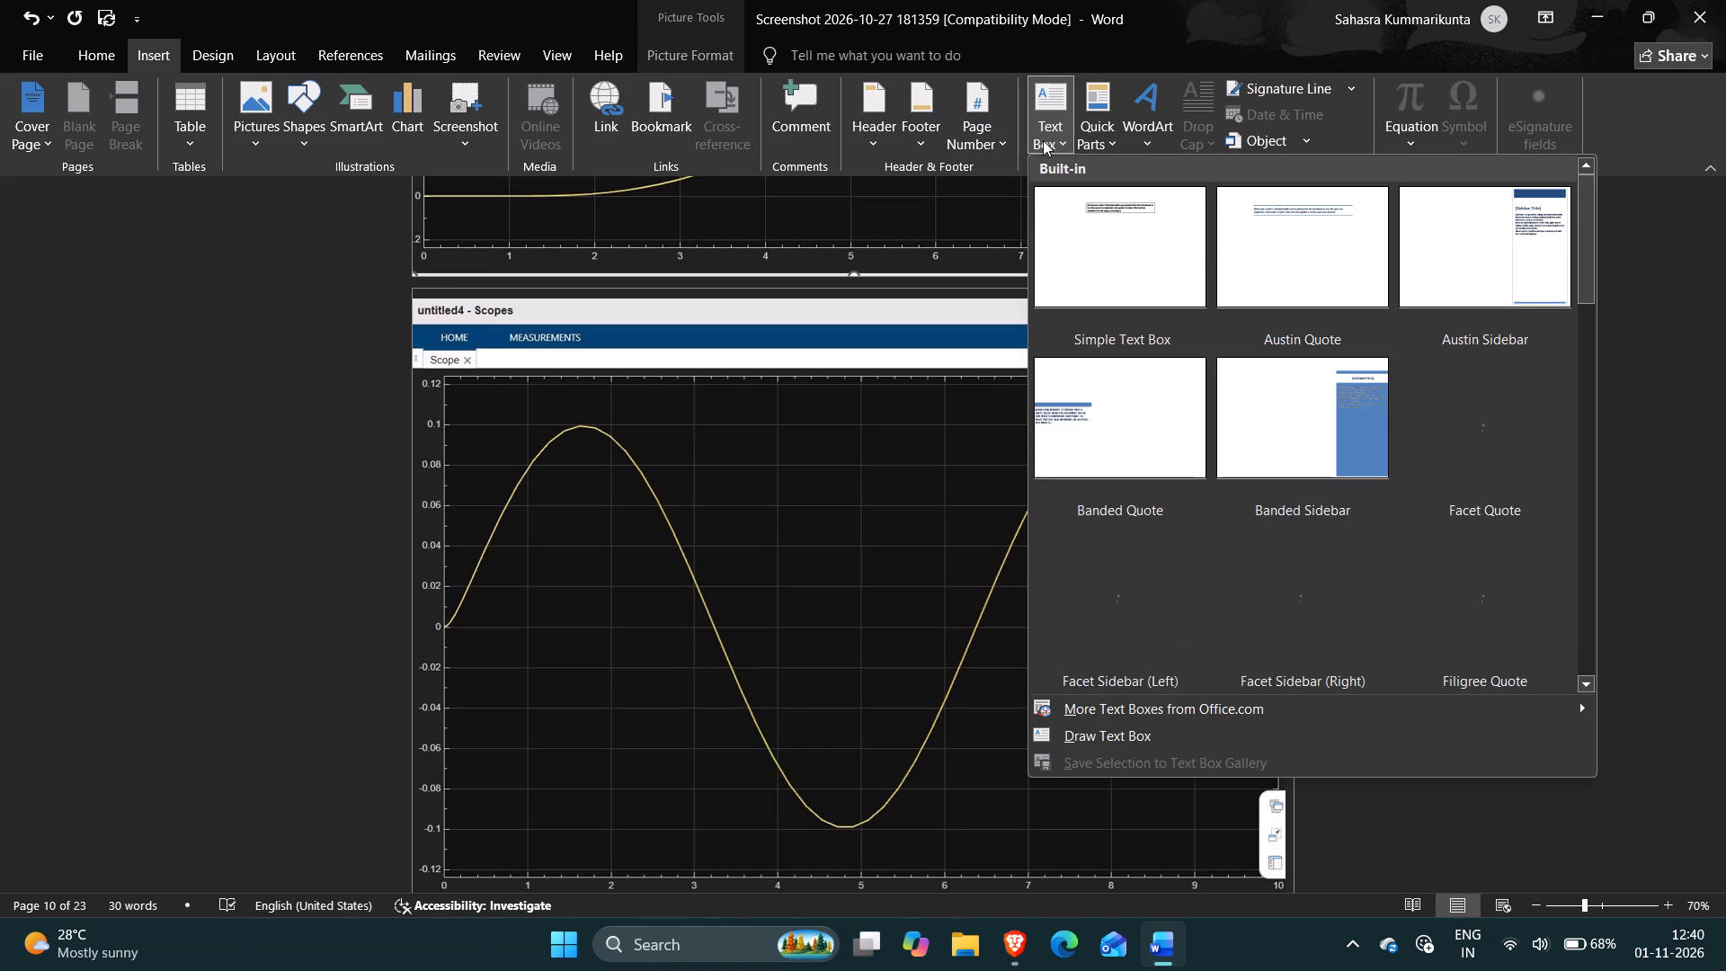
click(1110, 738)
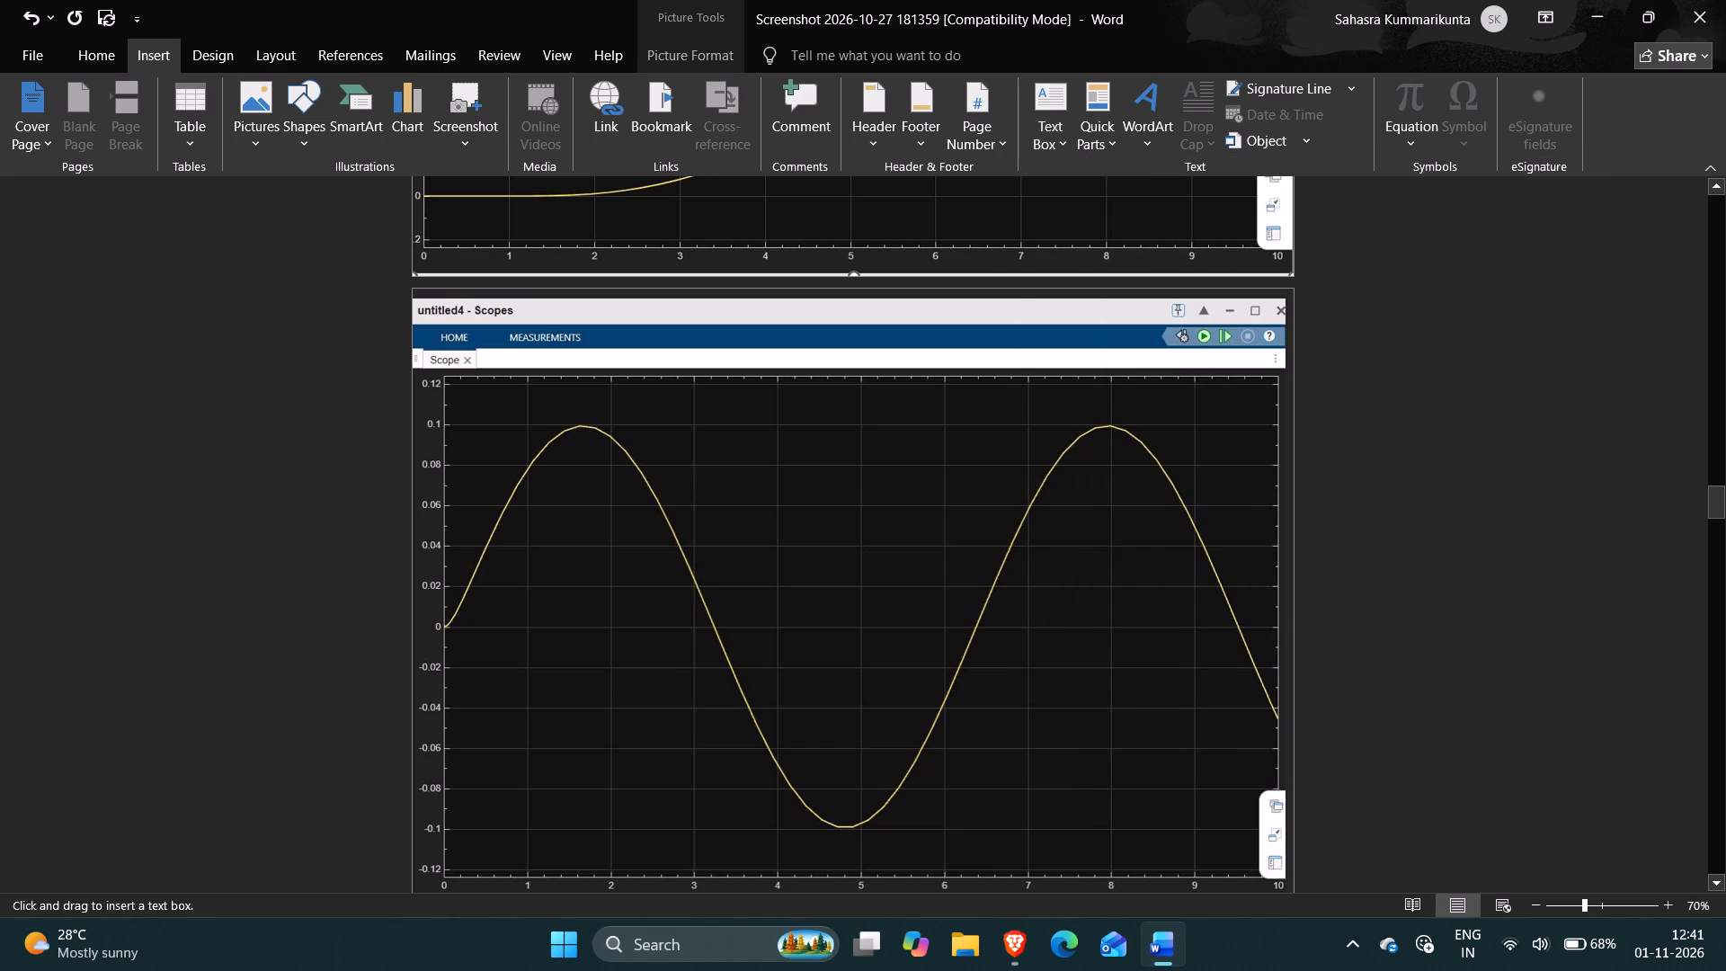
drag(954, 317, 1115, 362)
key(ctrl+v)
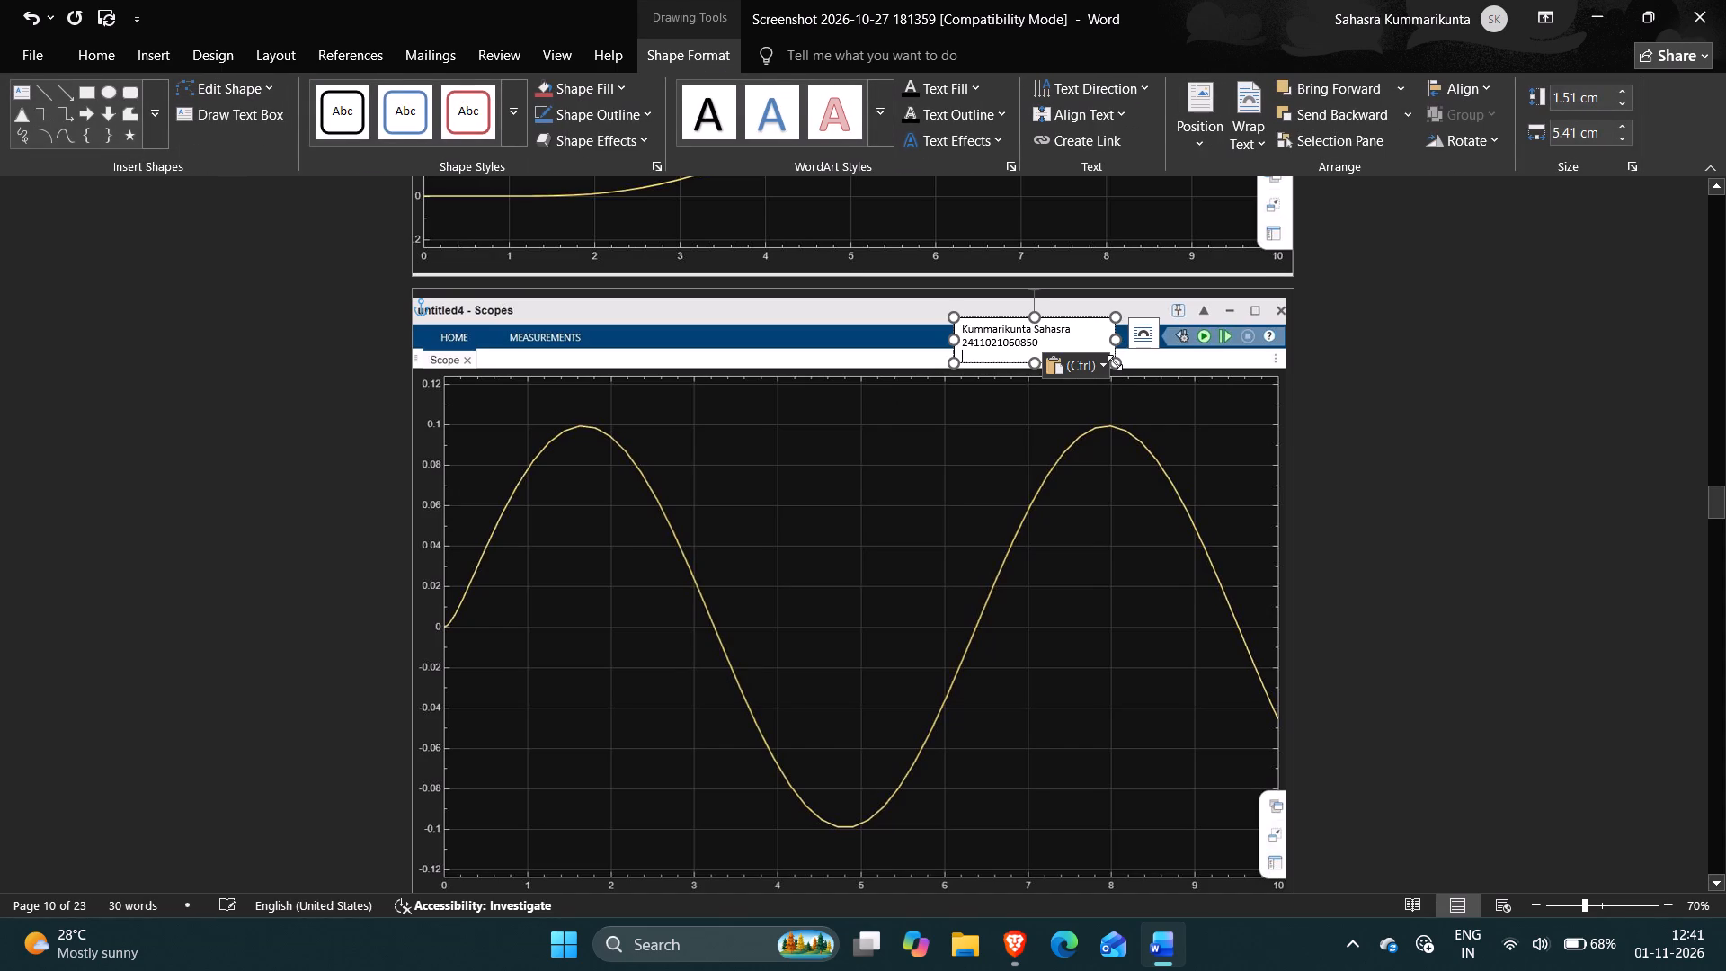
Add a name and ID text box about 4.81 cm wide above the scope block of the untitled4 gain-10 diagram, shortened to about 1.66 cm high.
scroll(945, 530, down, 3)
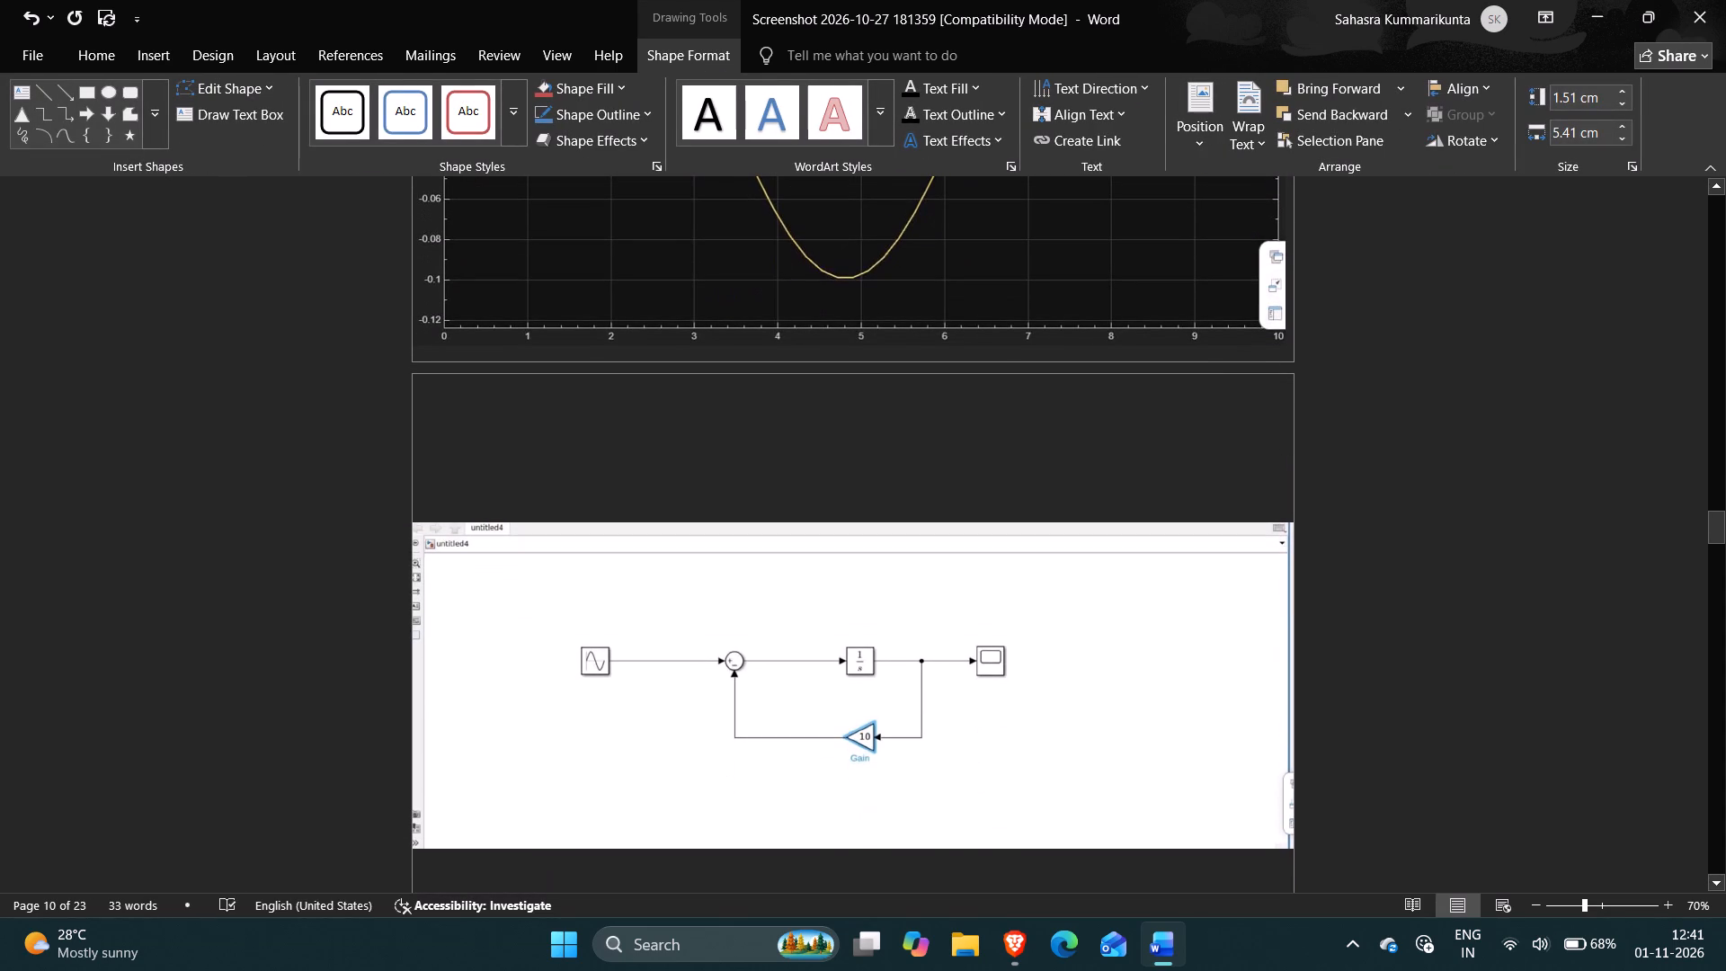
click(154, 40)
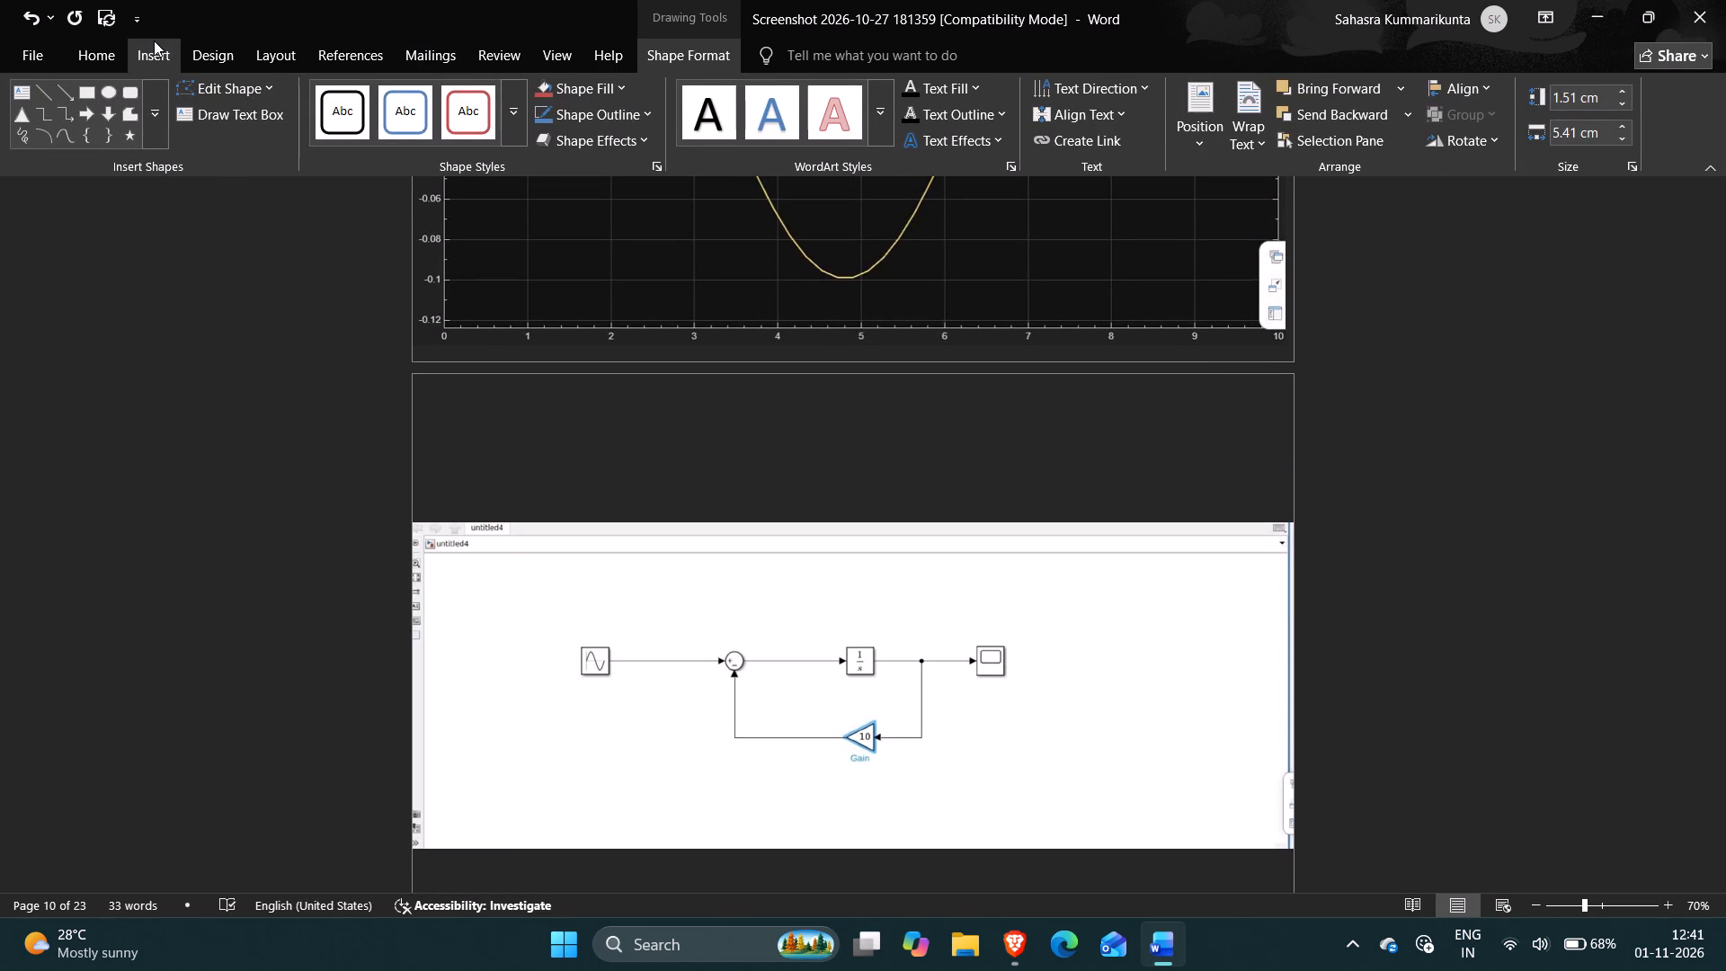
click(1052, 146)
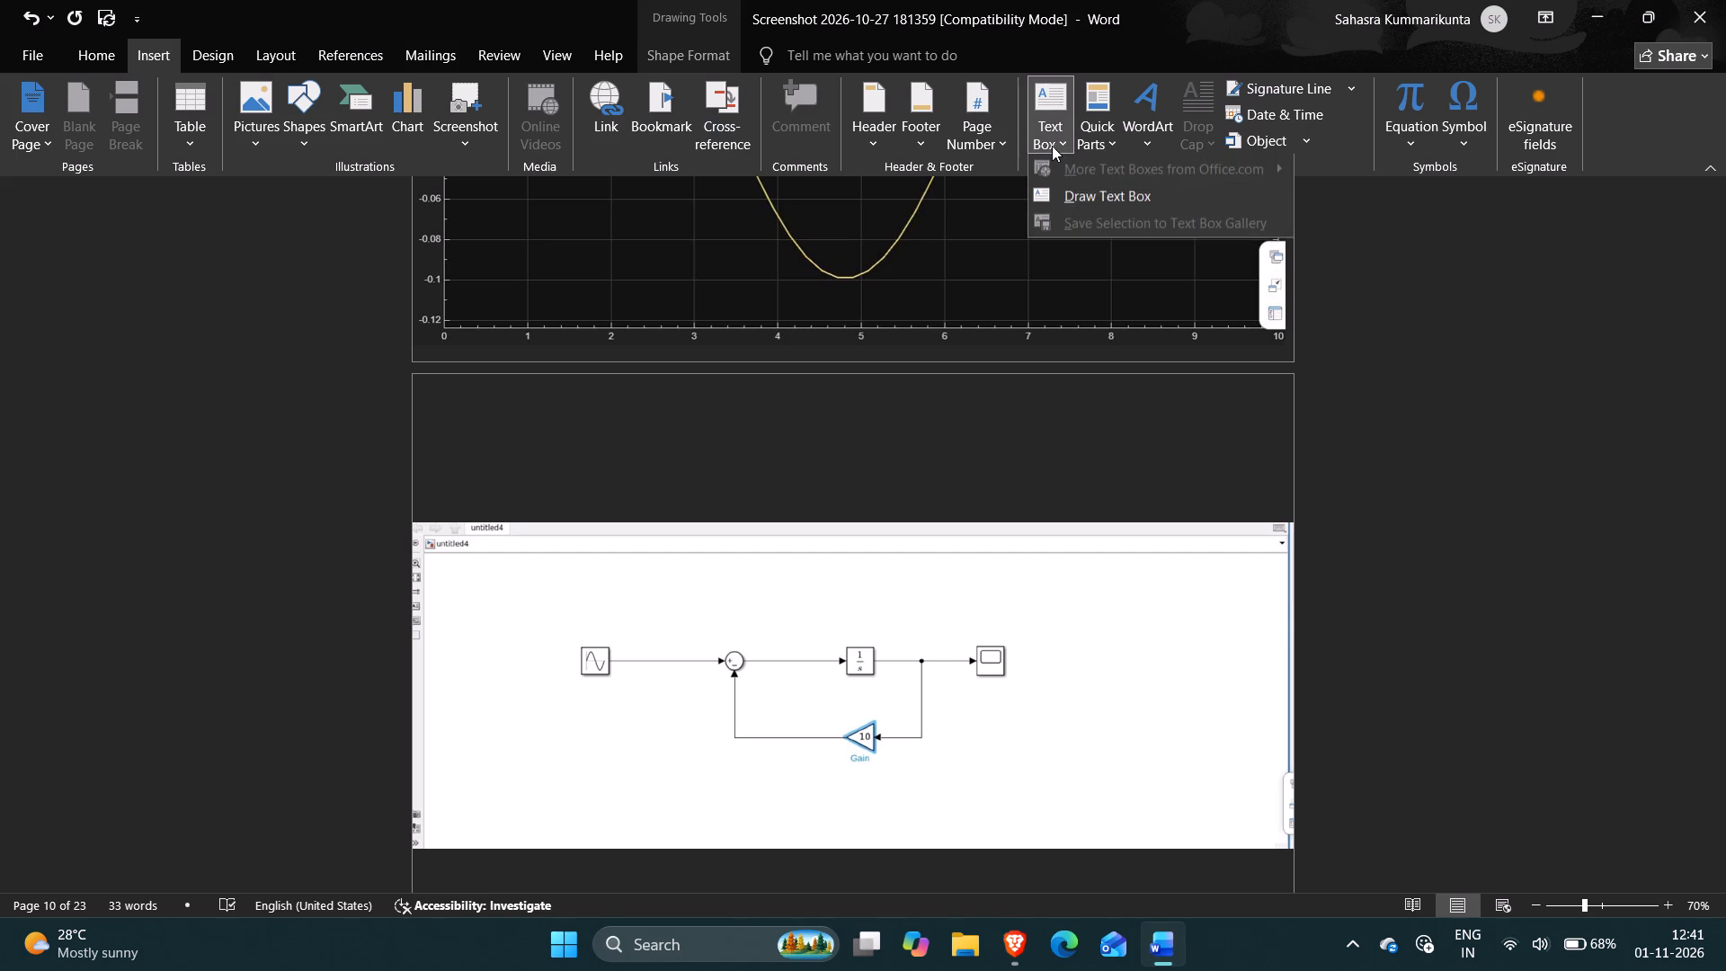
click(1063, 196)
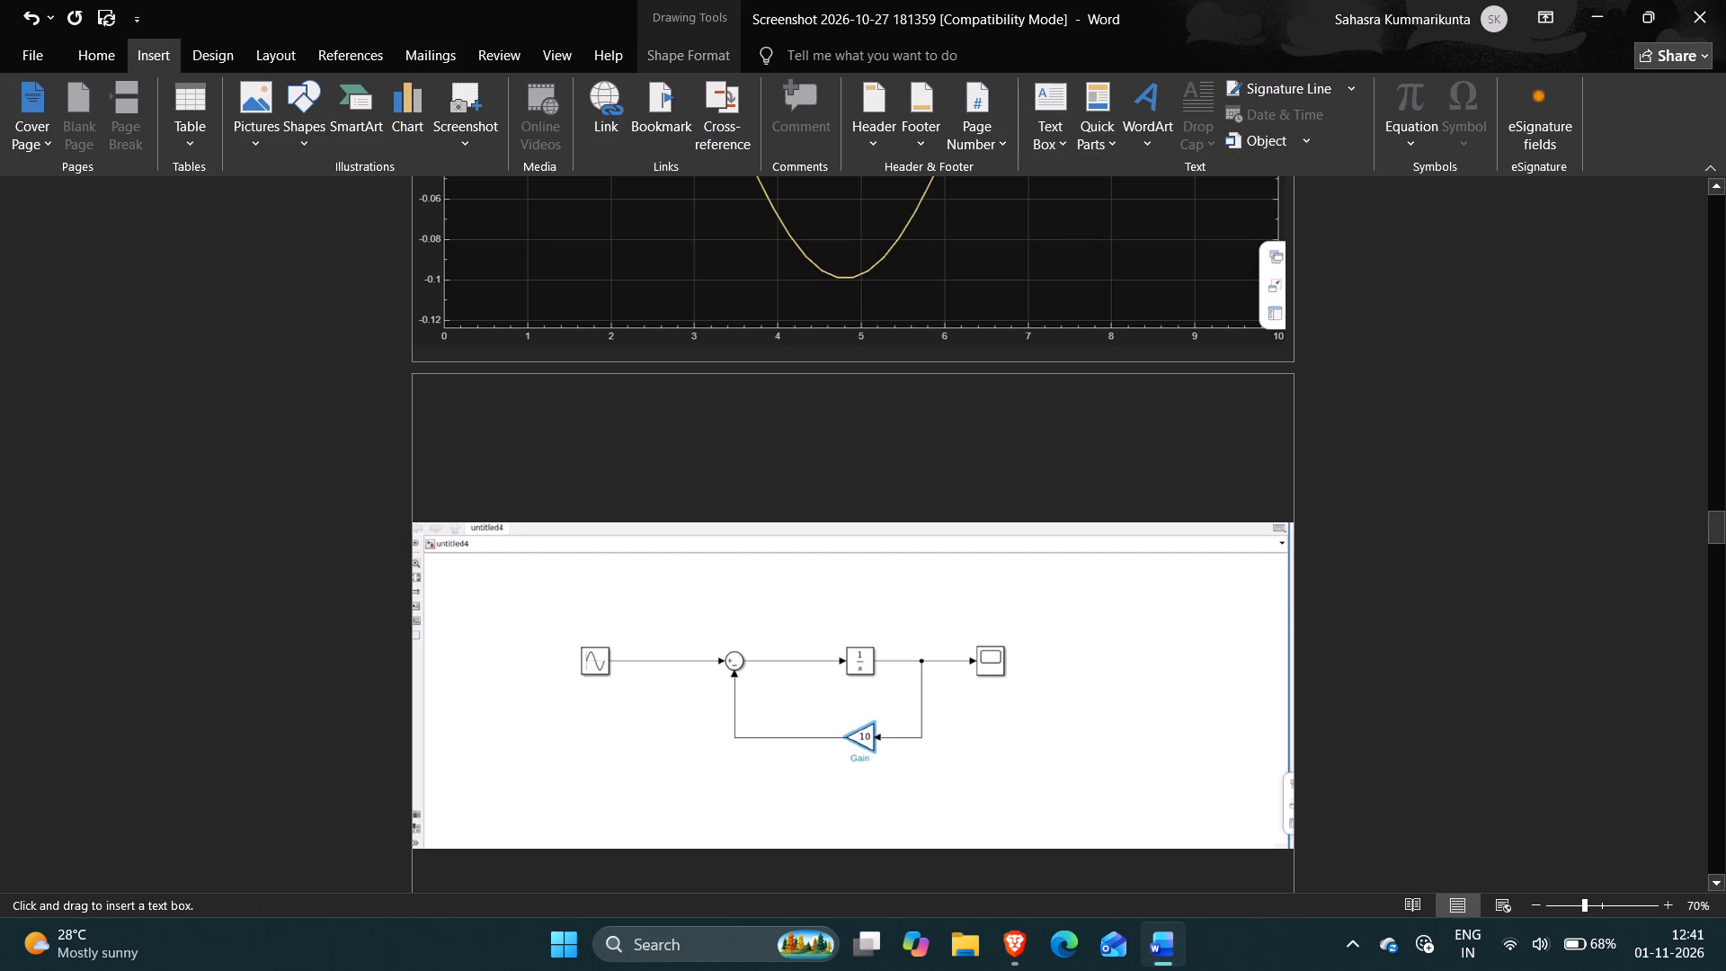
drag(952, 570, 1095, 630)
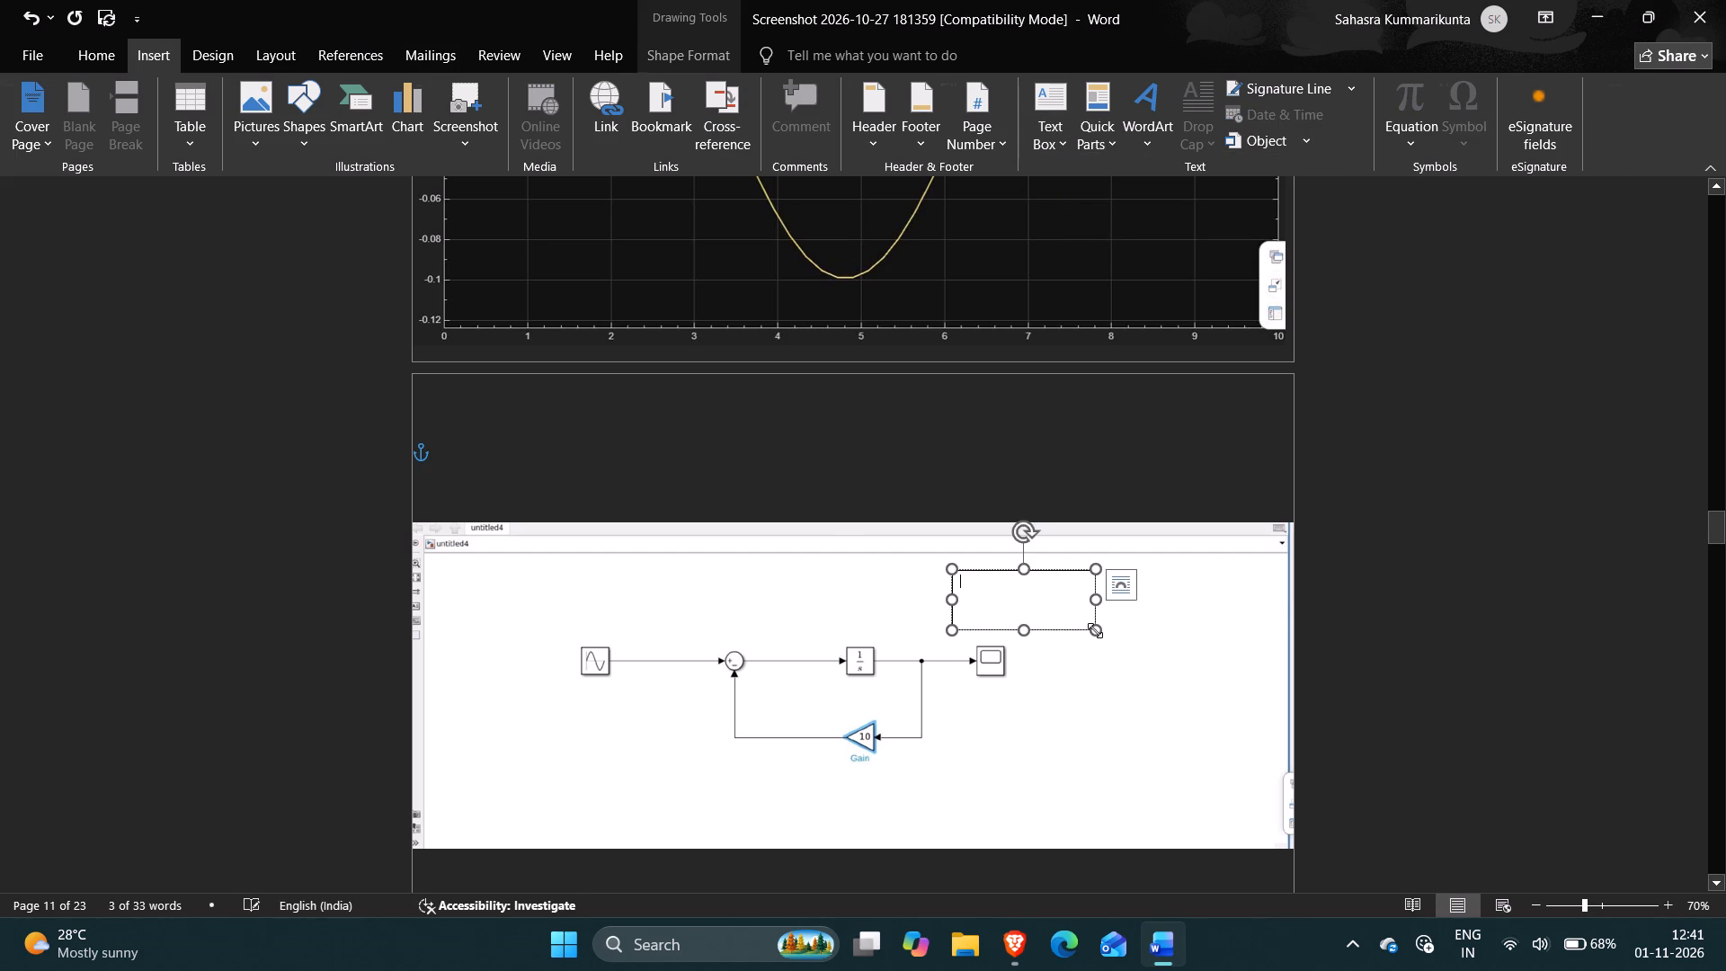
key(ctrl+v)
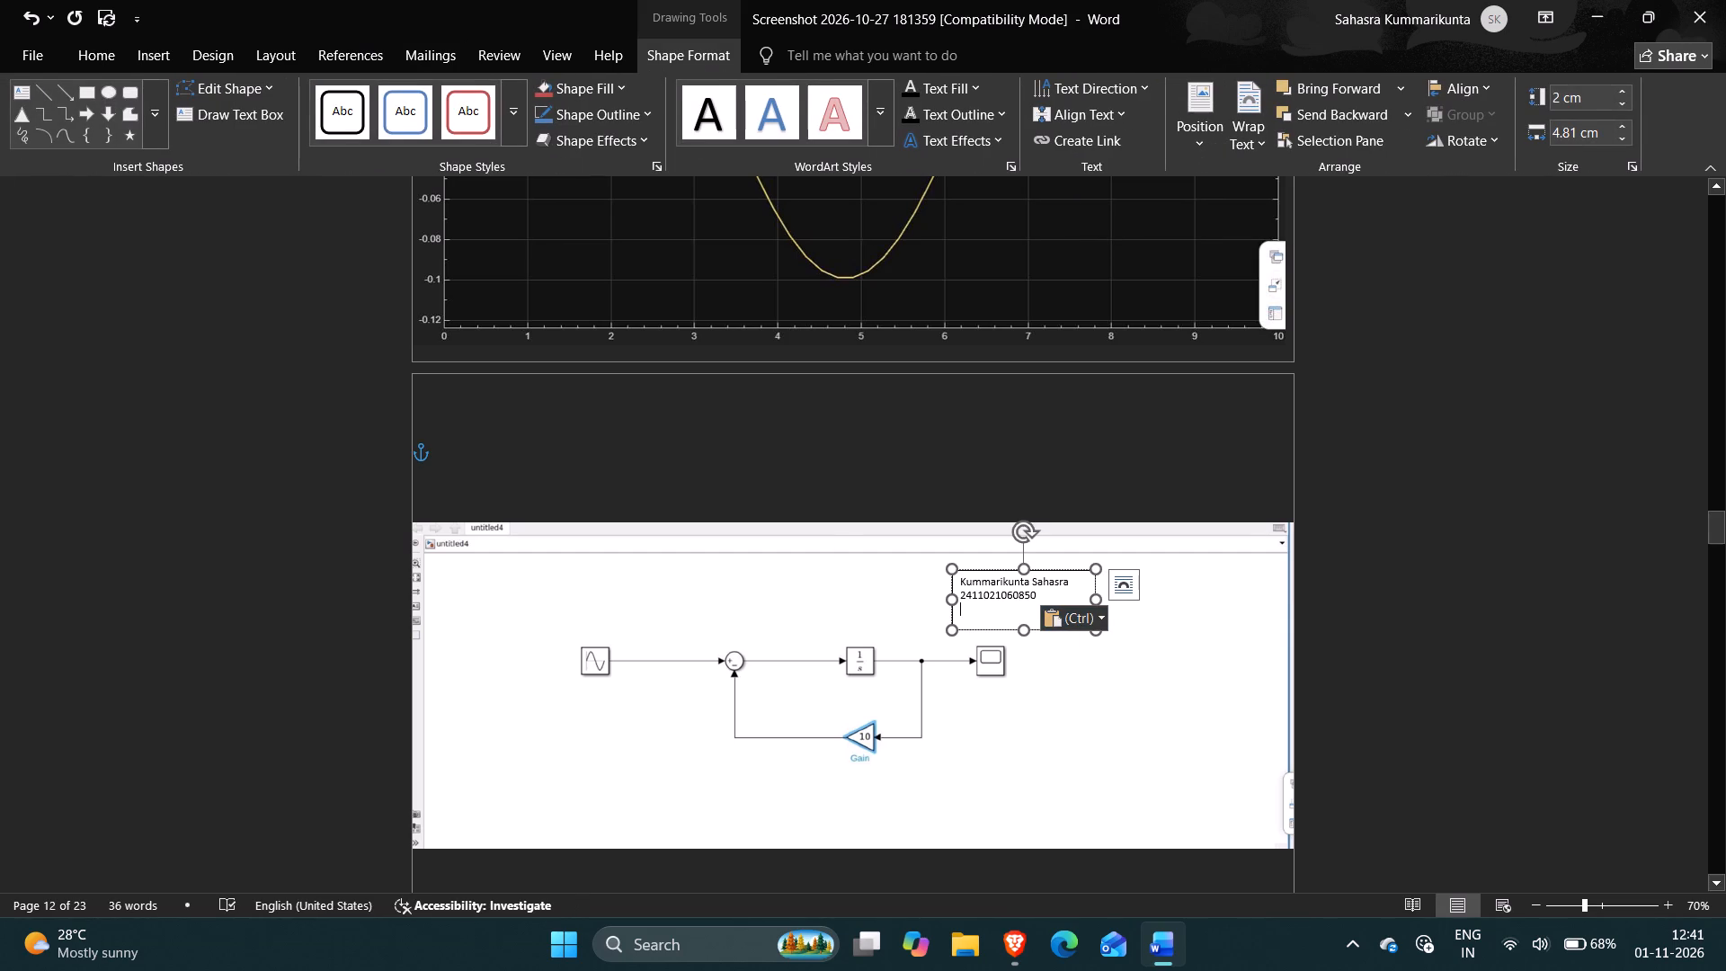
drag(1024, 628, 1024, 619)
Add a name and ID text box beside the untitled1 diagram's scope block, enlarged to about 4.69 by 2.03 cm.
scroll(1067, 703, down, 3)
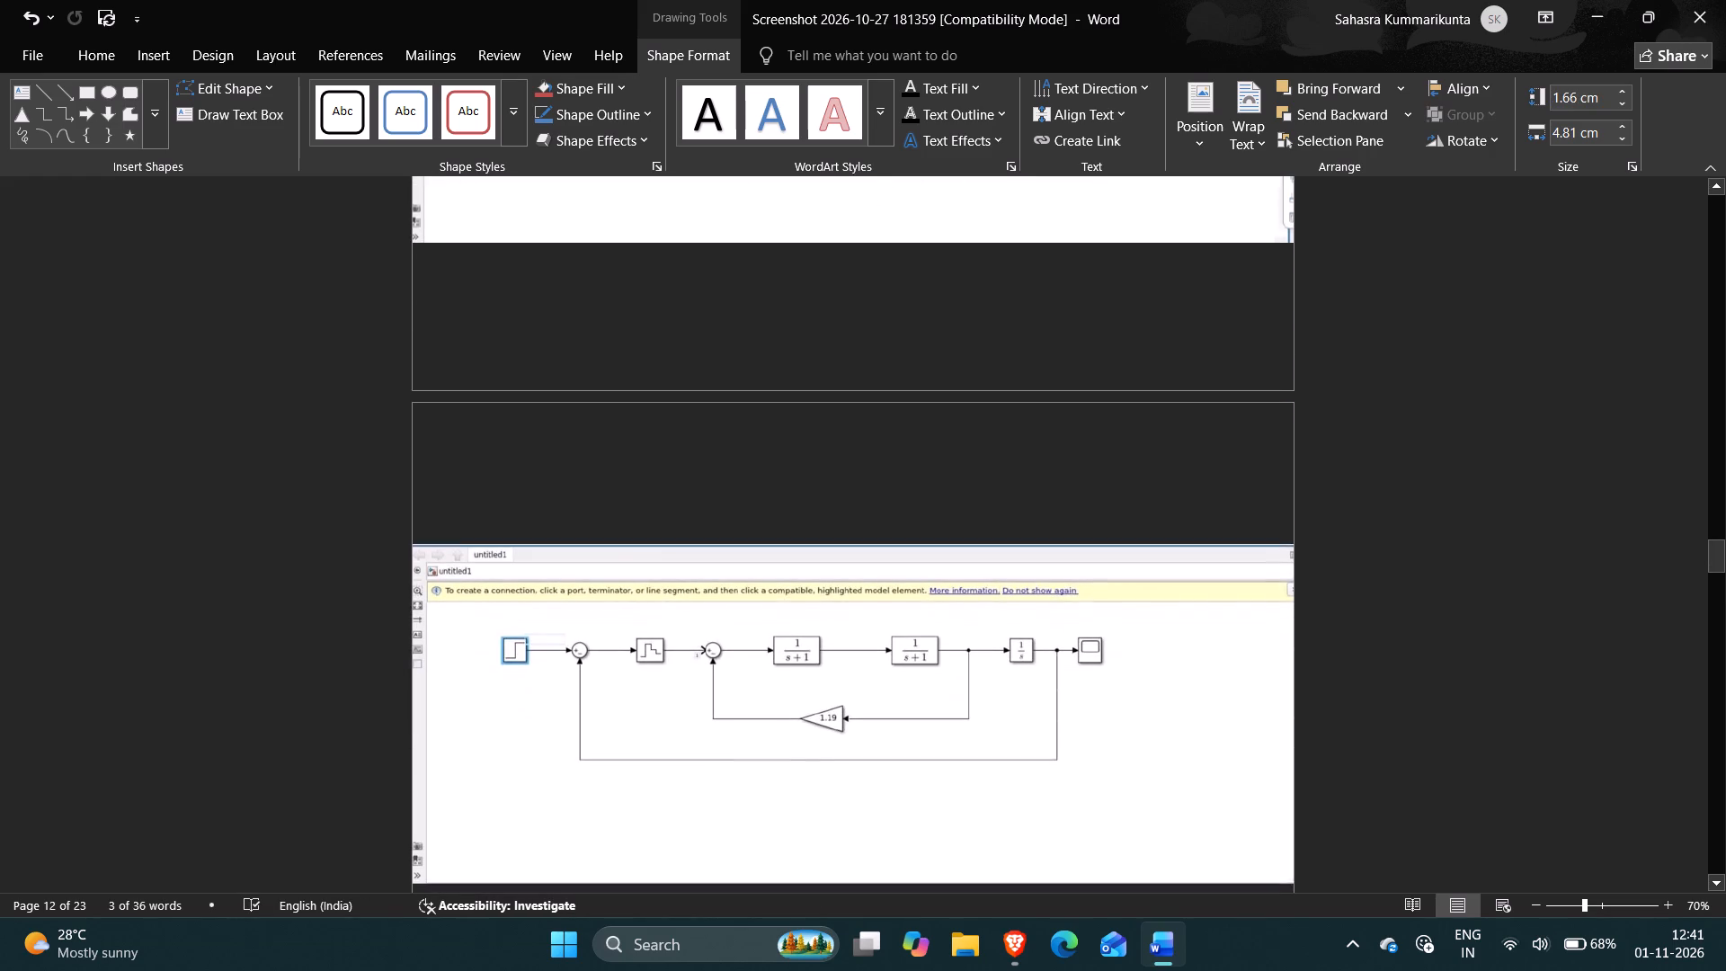
scroll(1067, 703, down, 2)
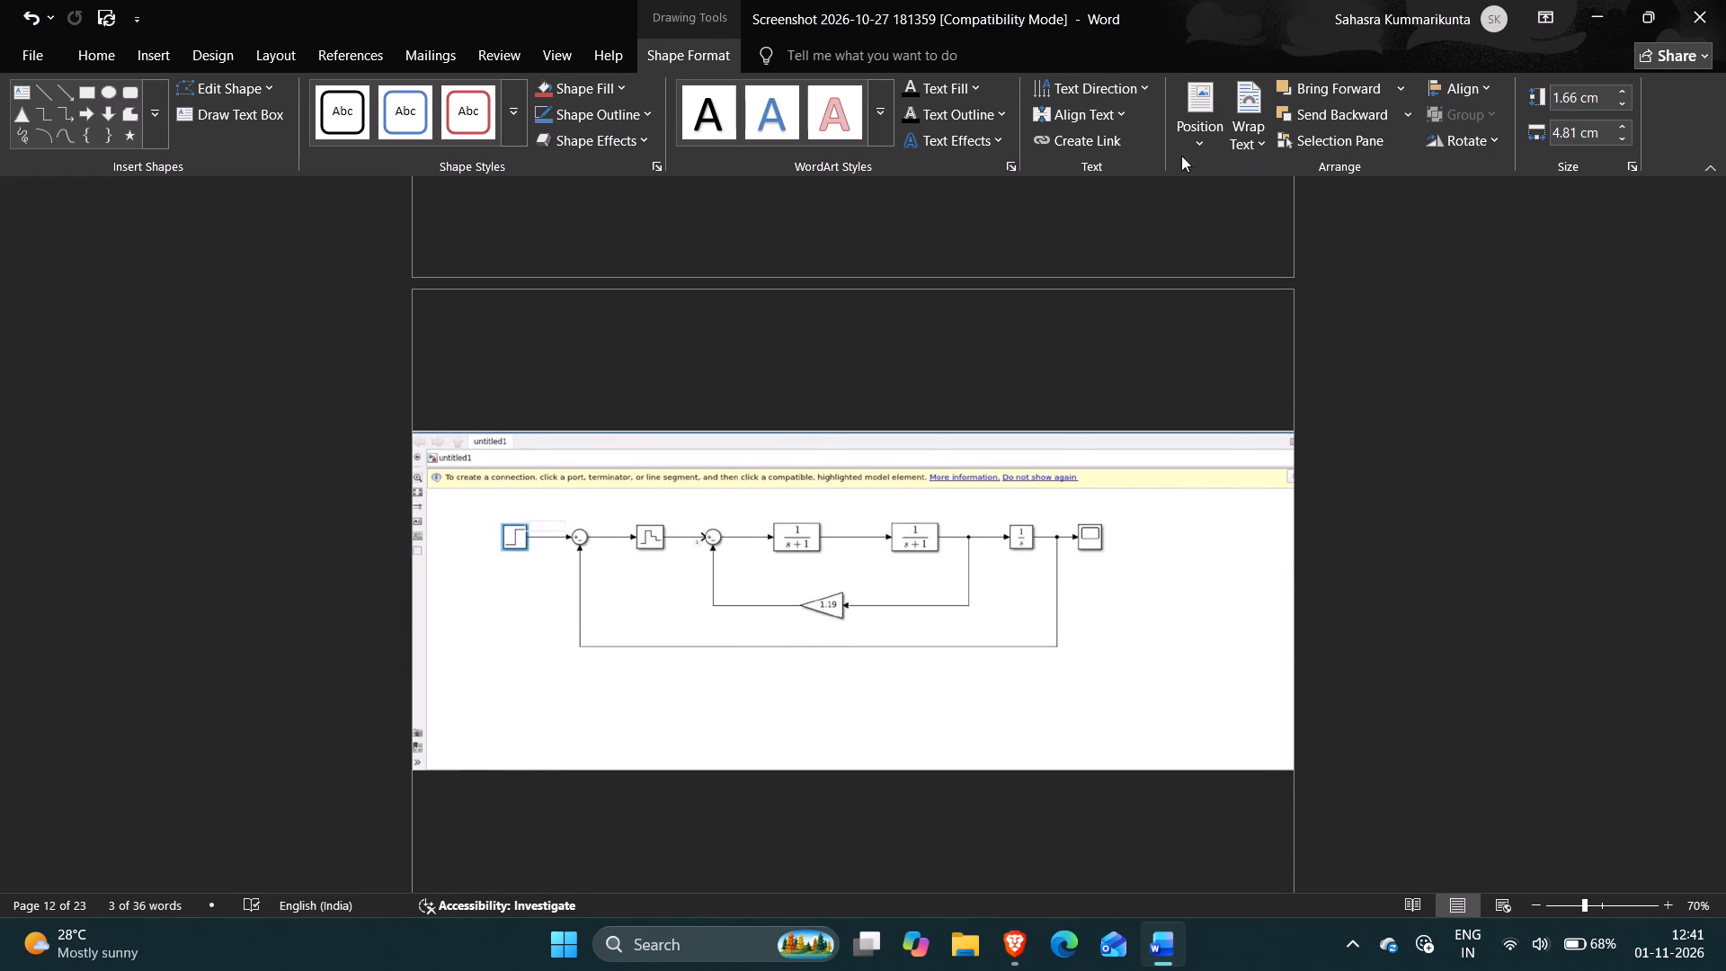
click(135, 62)
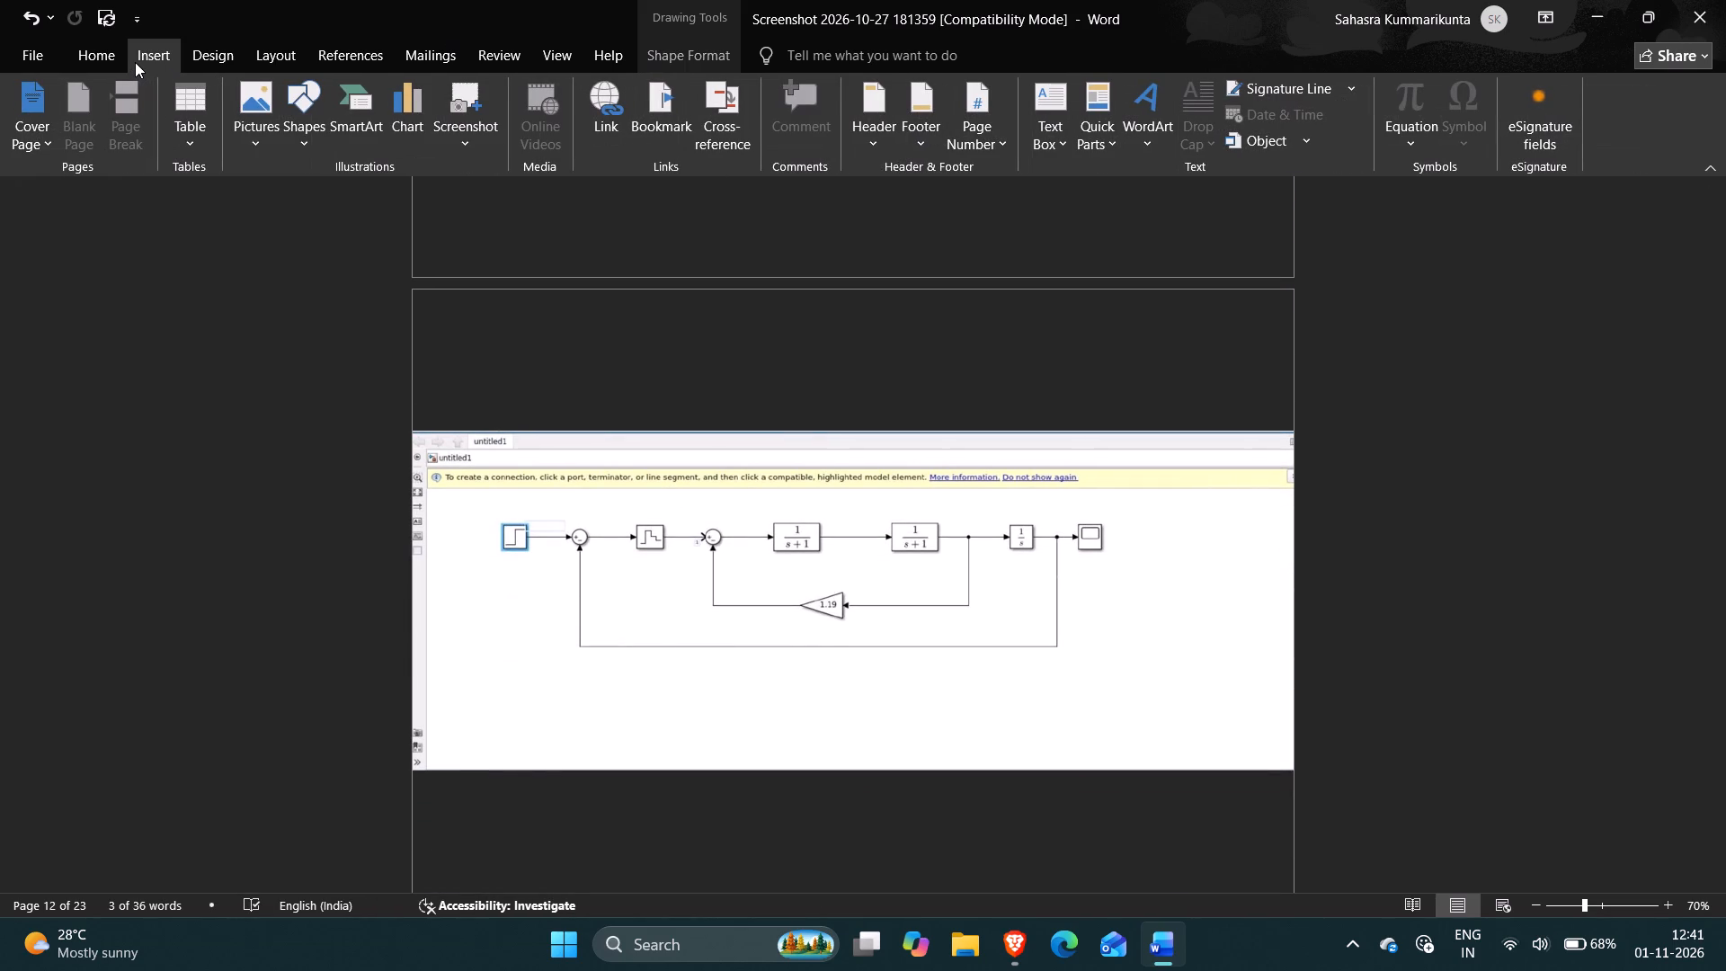
click(1064, 140)
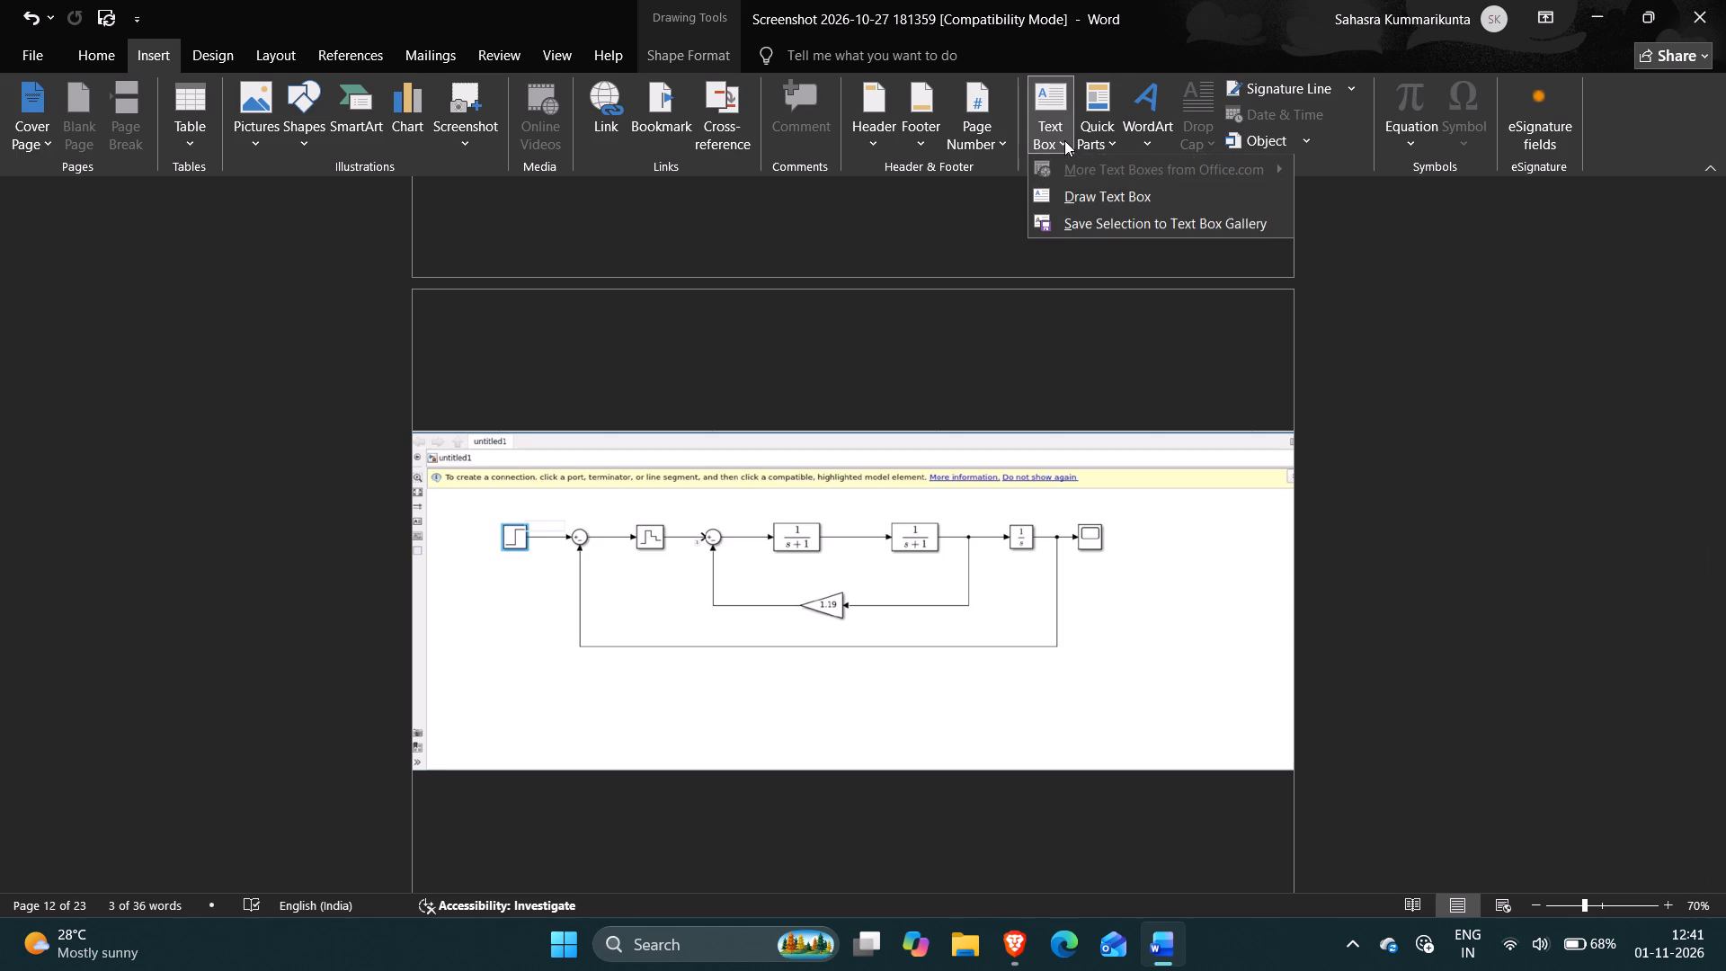
click(1071, 192)
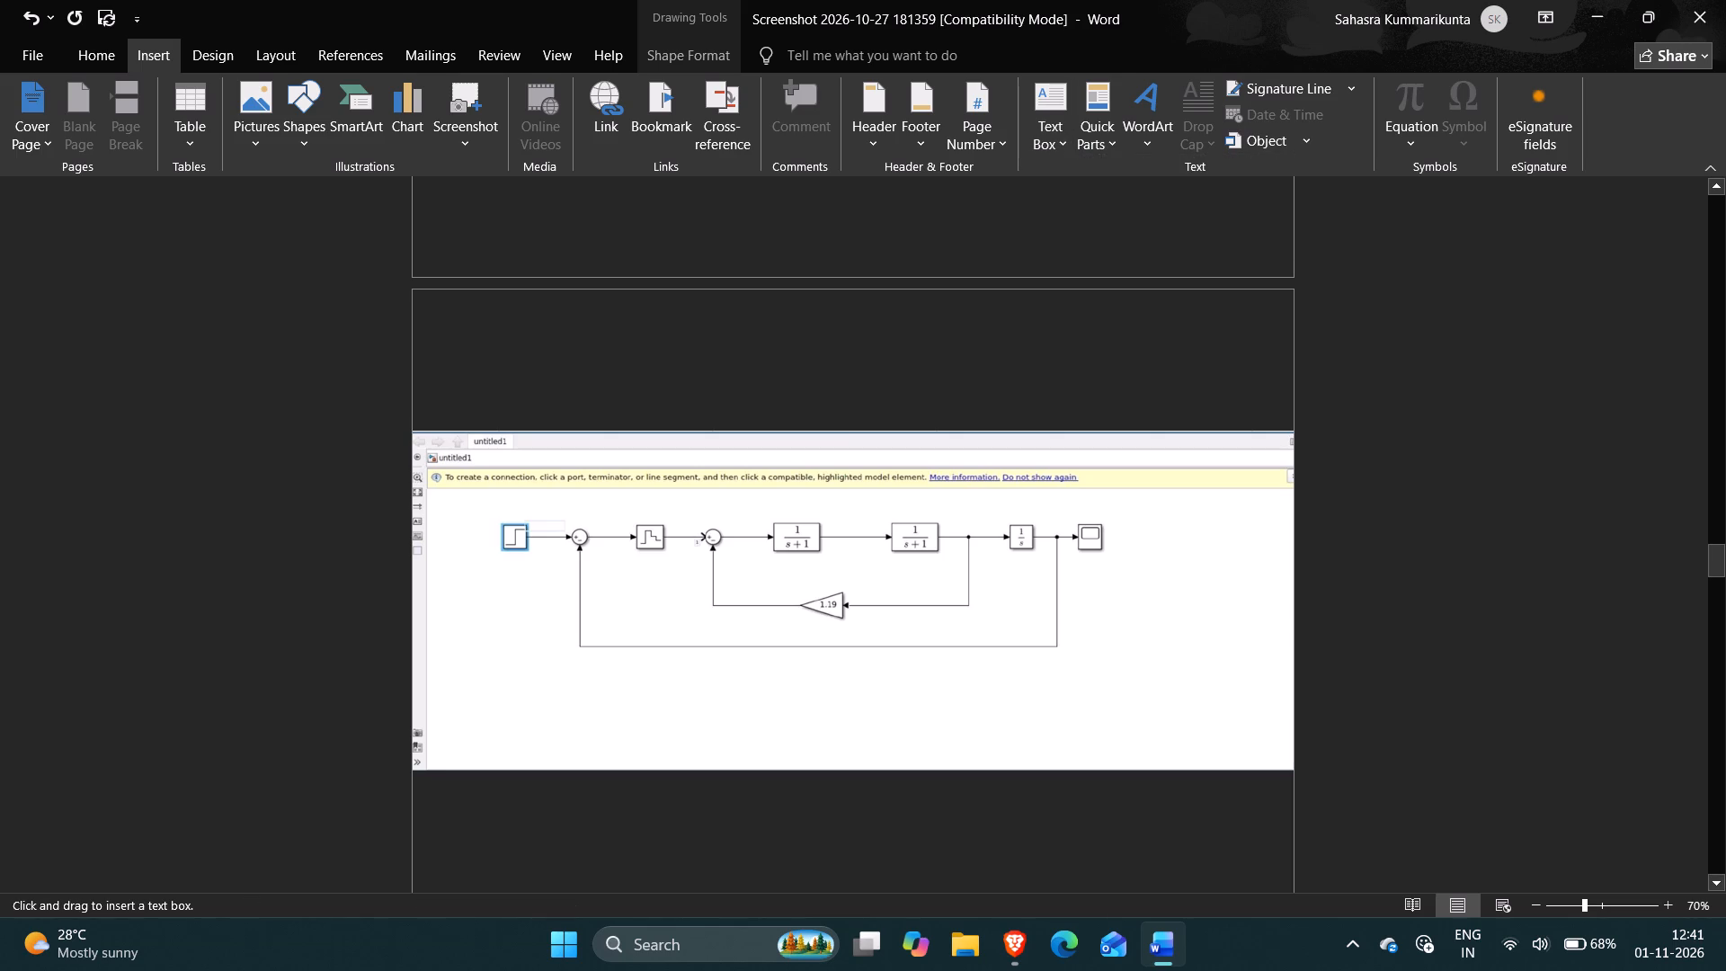
drag(1135, 503, 1249, 539)
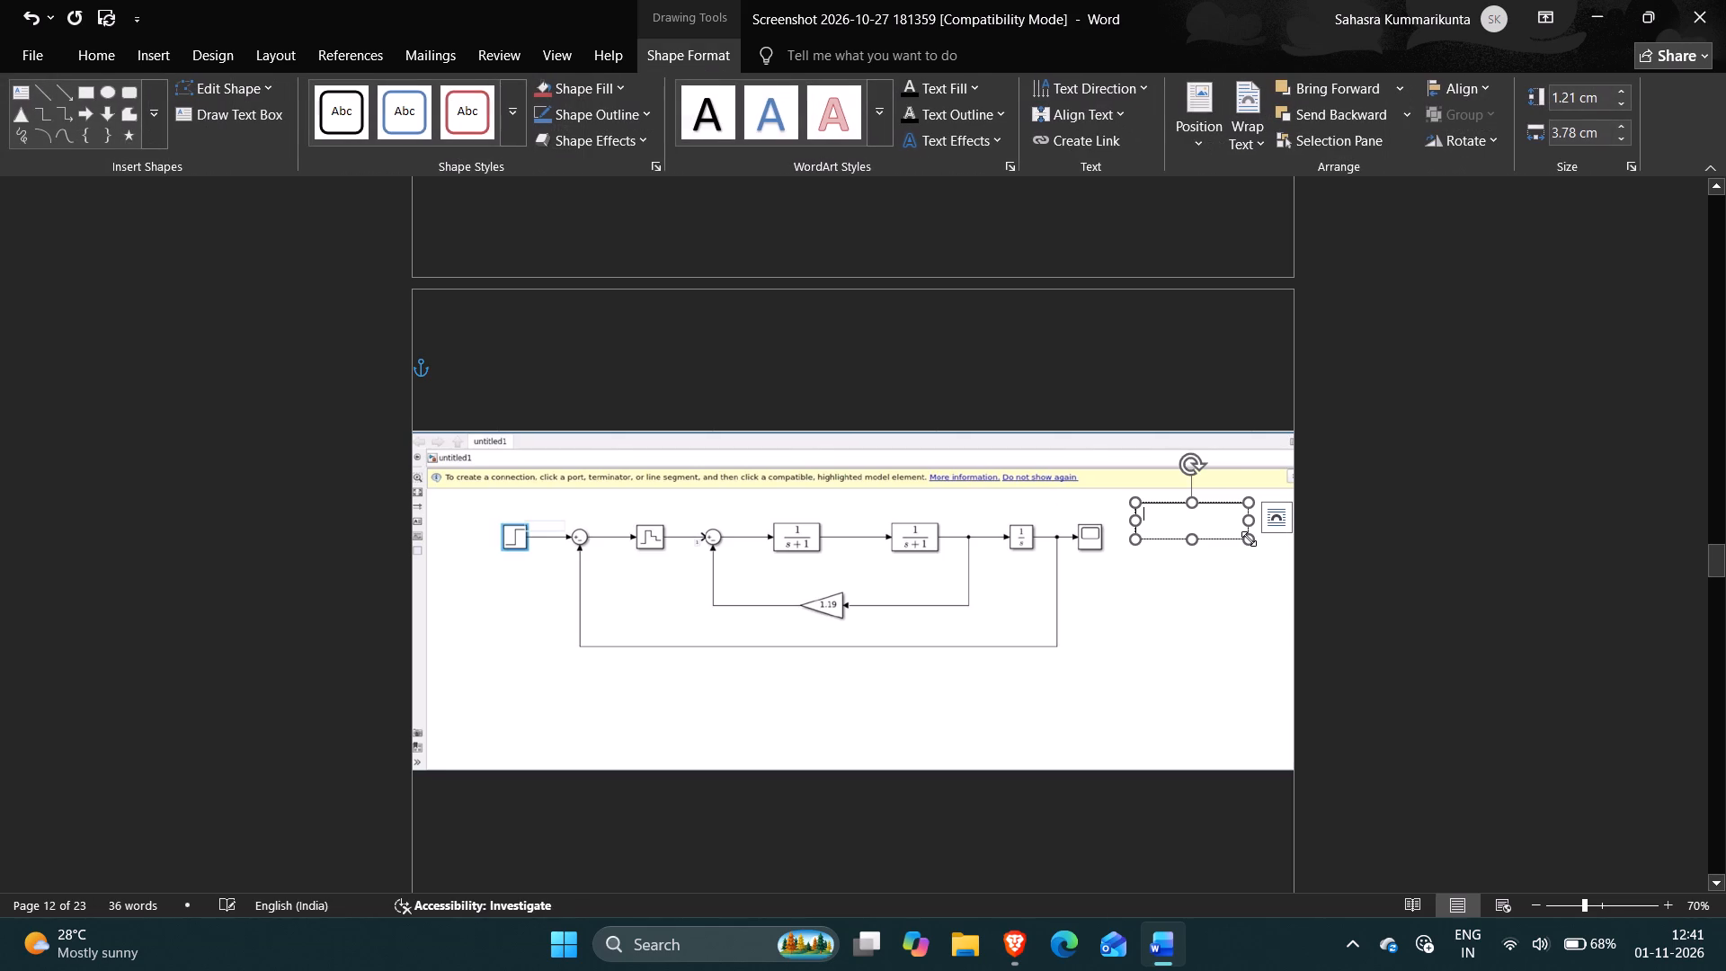
key(ctrl+v)
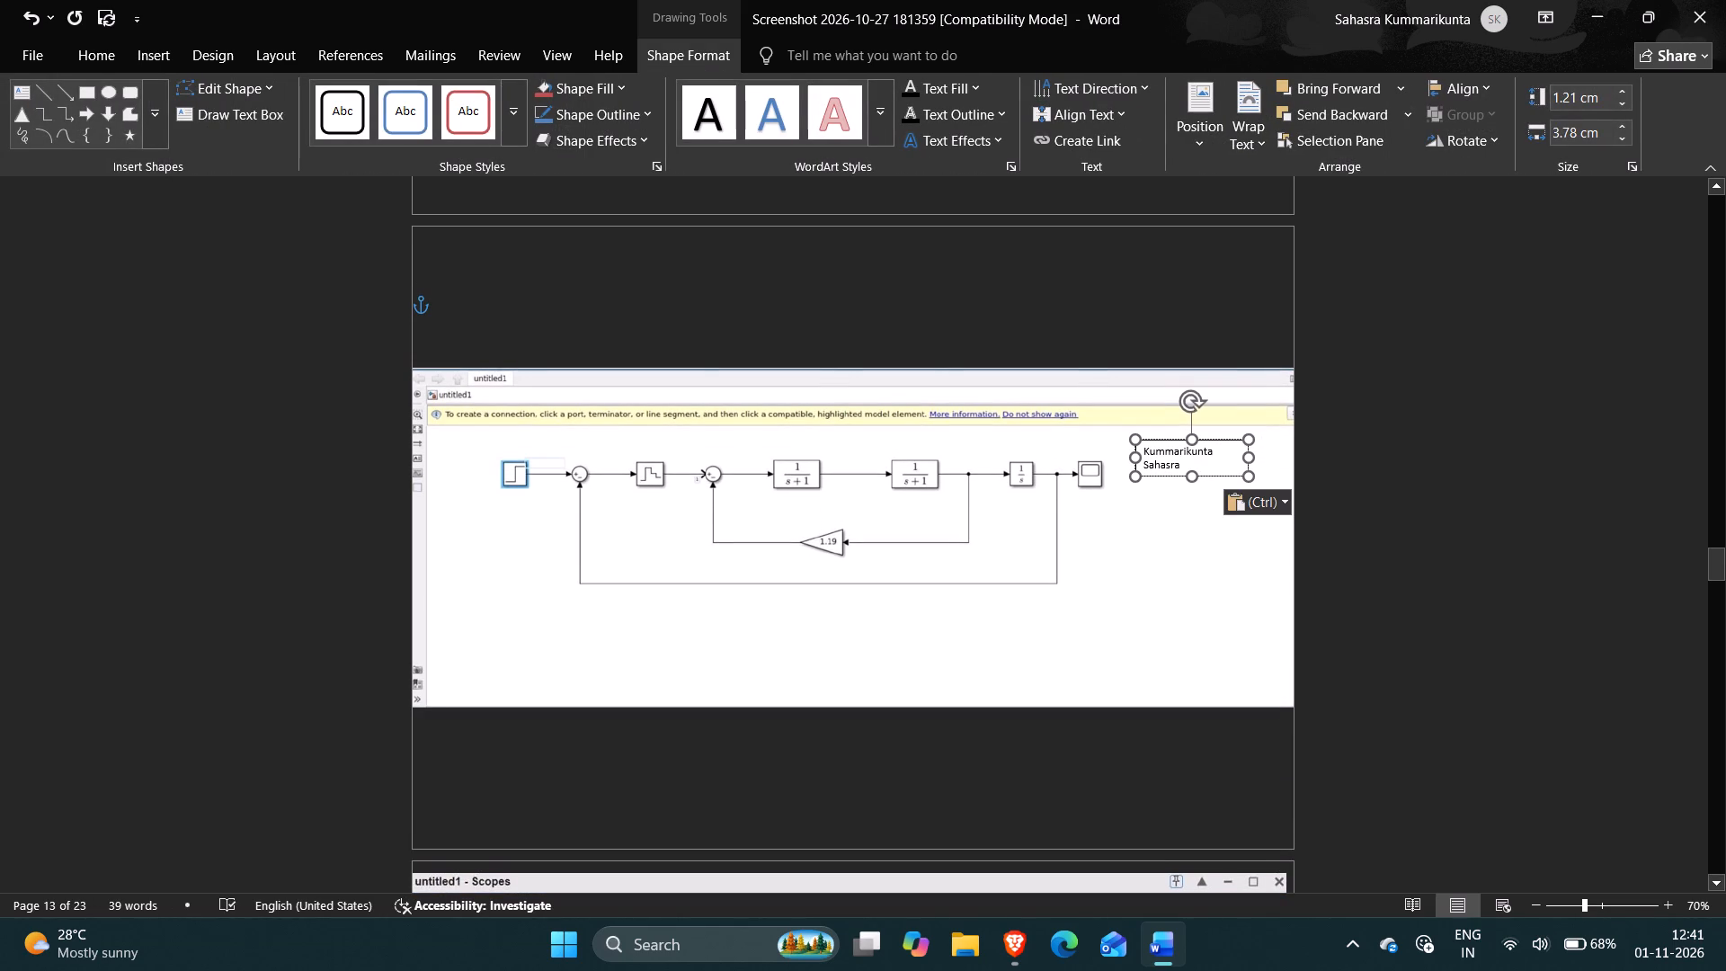
drag(1193, 470, 1193, 500)
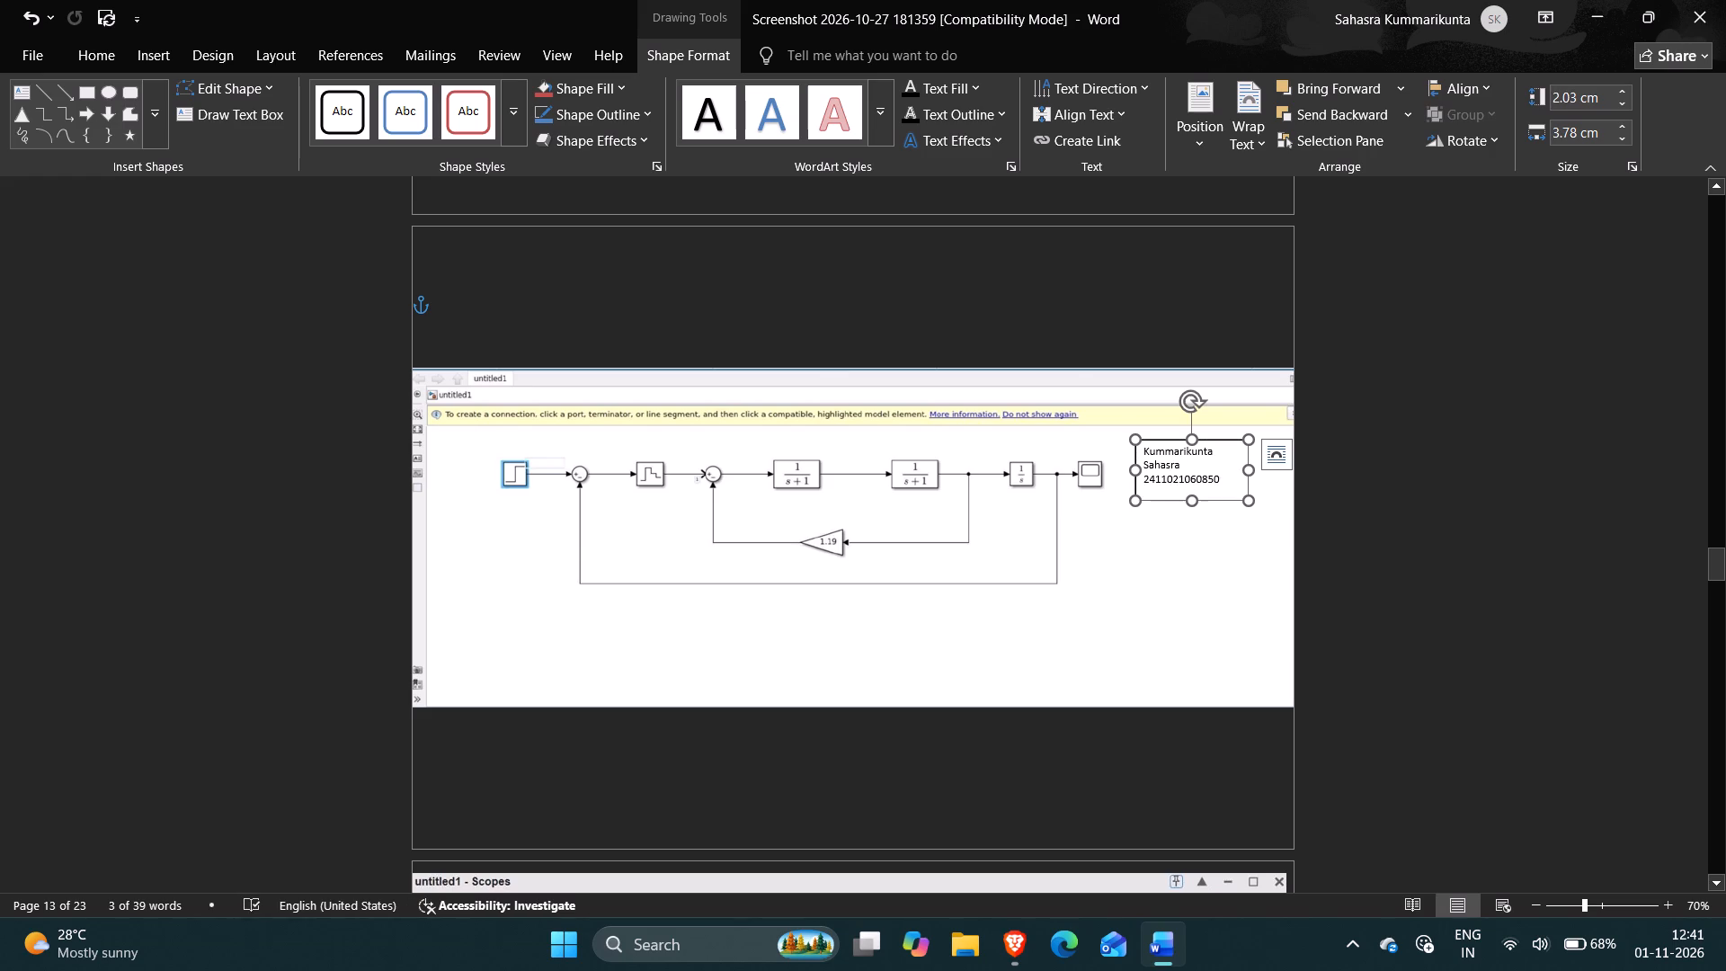
drag(1247, 468, 1274, 459)
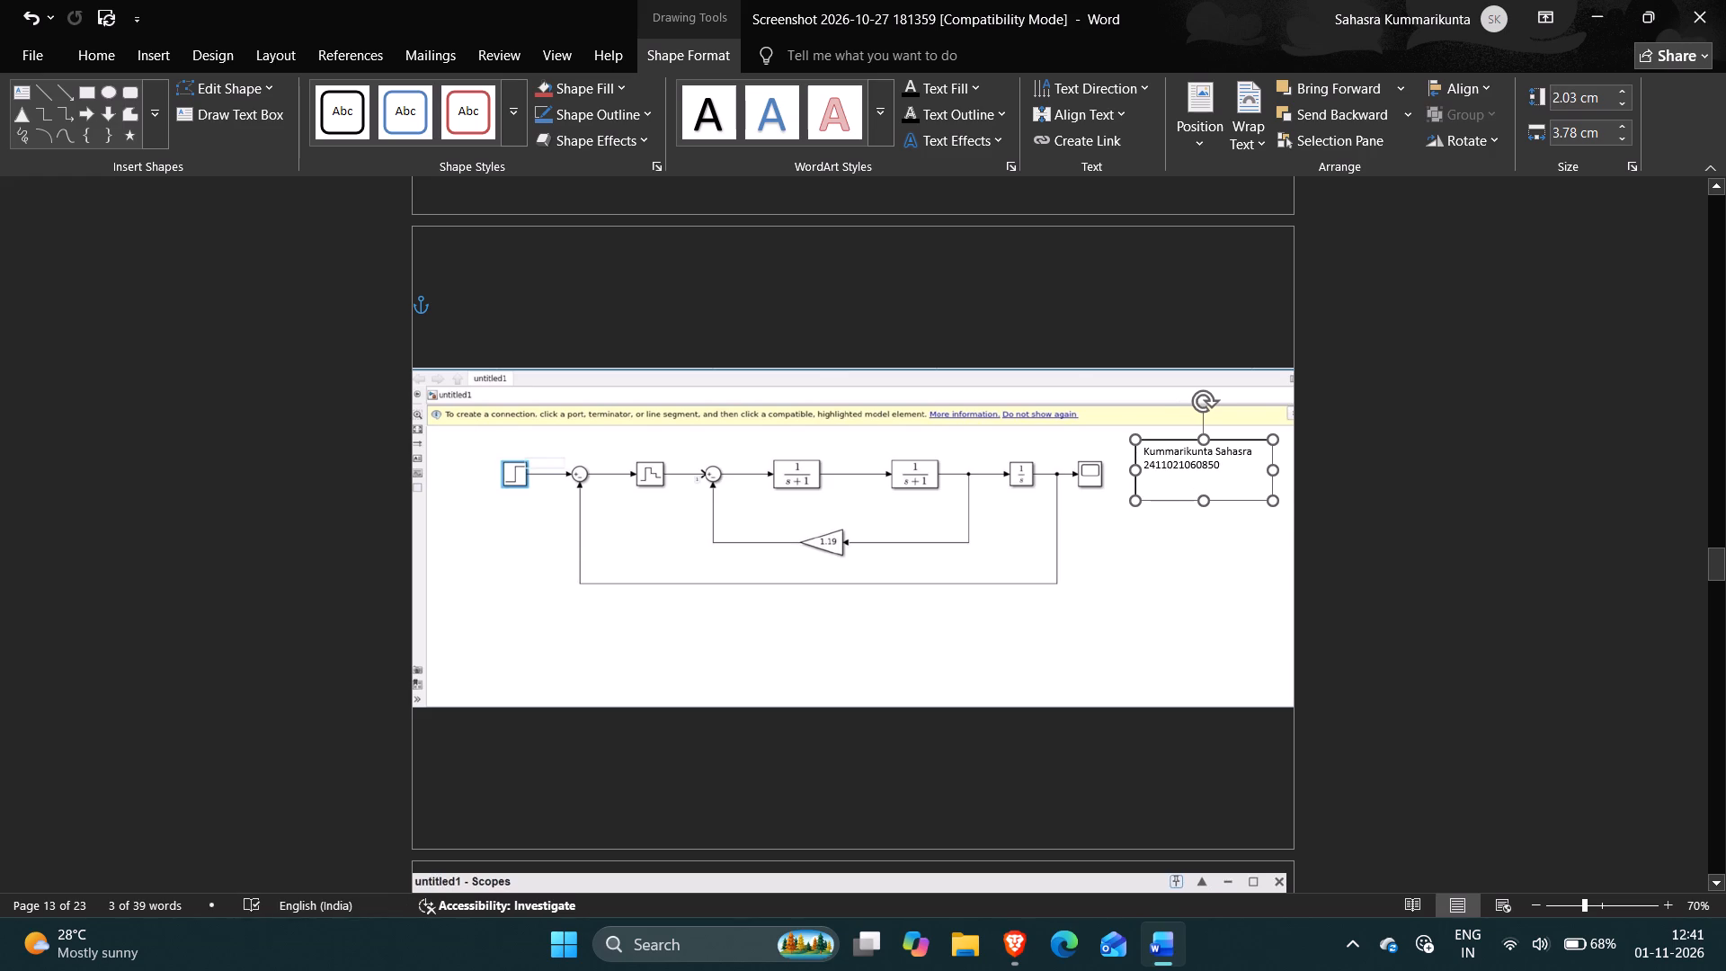
drag(1274, 459, 1275, 460)
Draw a text box about 4.48 by 1.48 cm across the untitled1 scope picture's blue bar and paste the name and ID lines.
scroll(999, 864, down, 1)
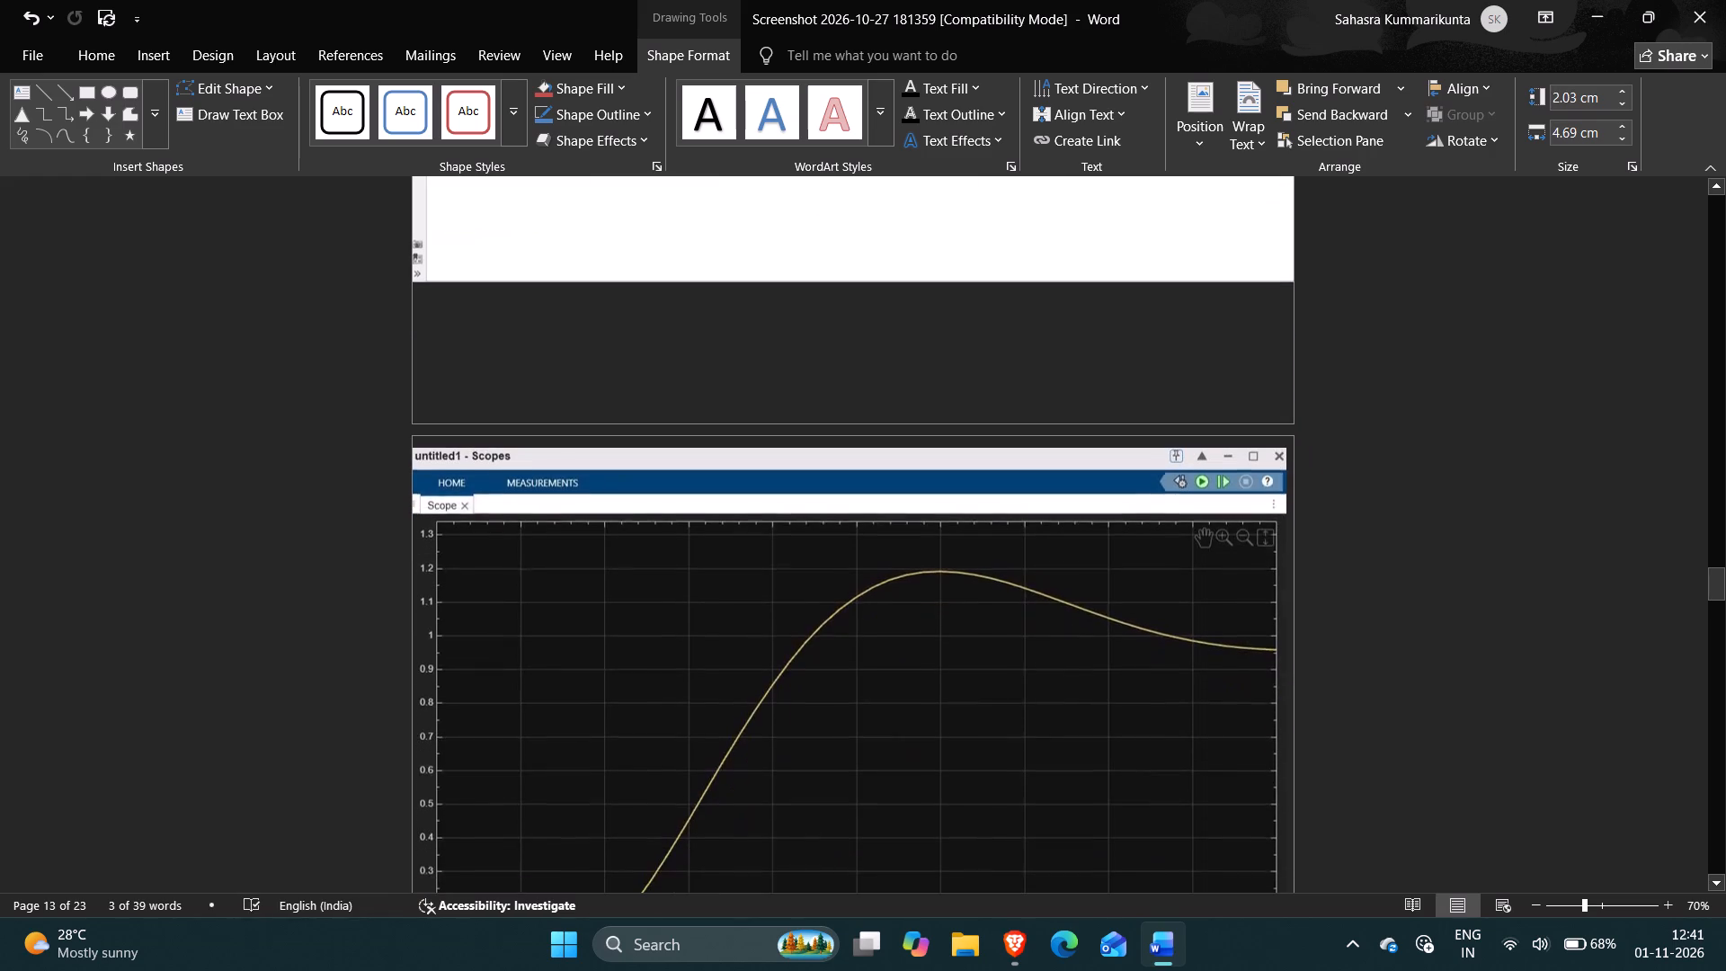
scroll(999, 864, down, 1)
scroll(986, 690, down, 1)
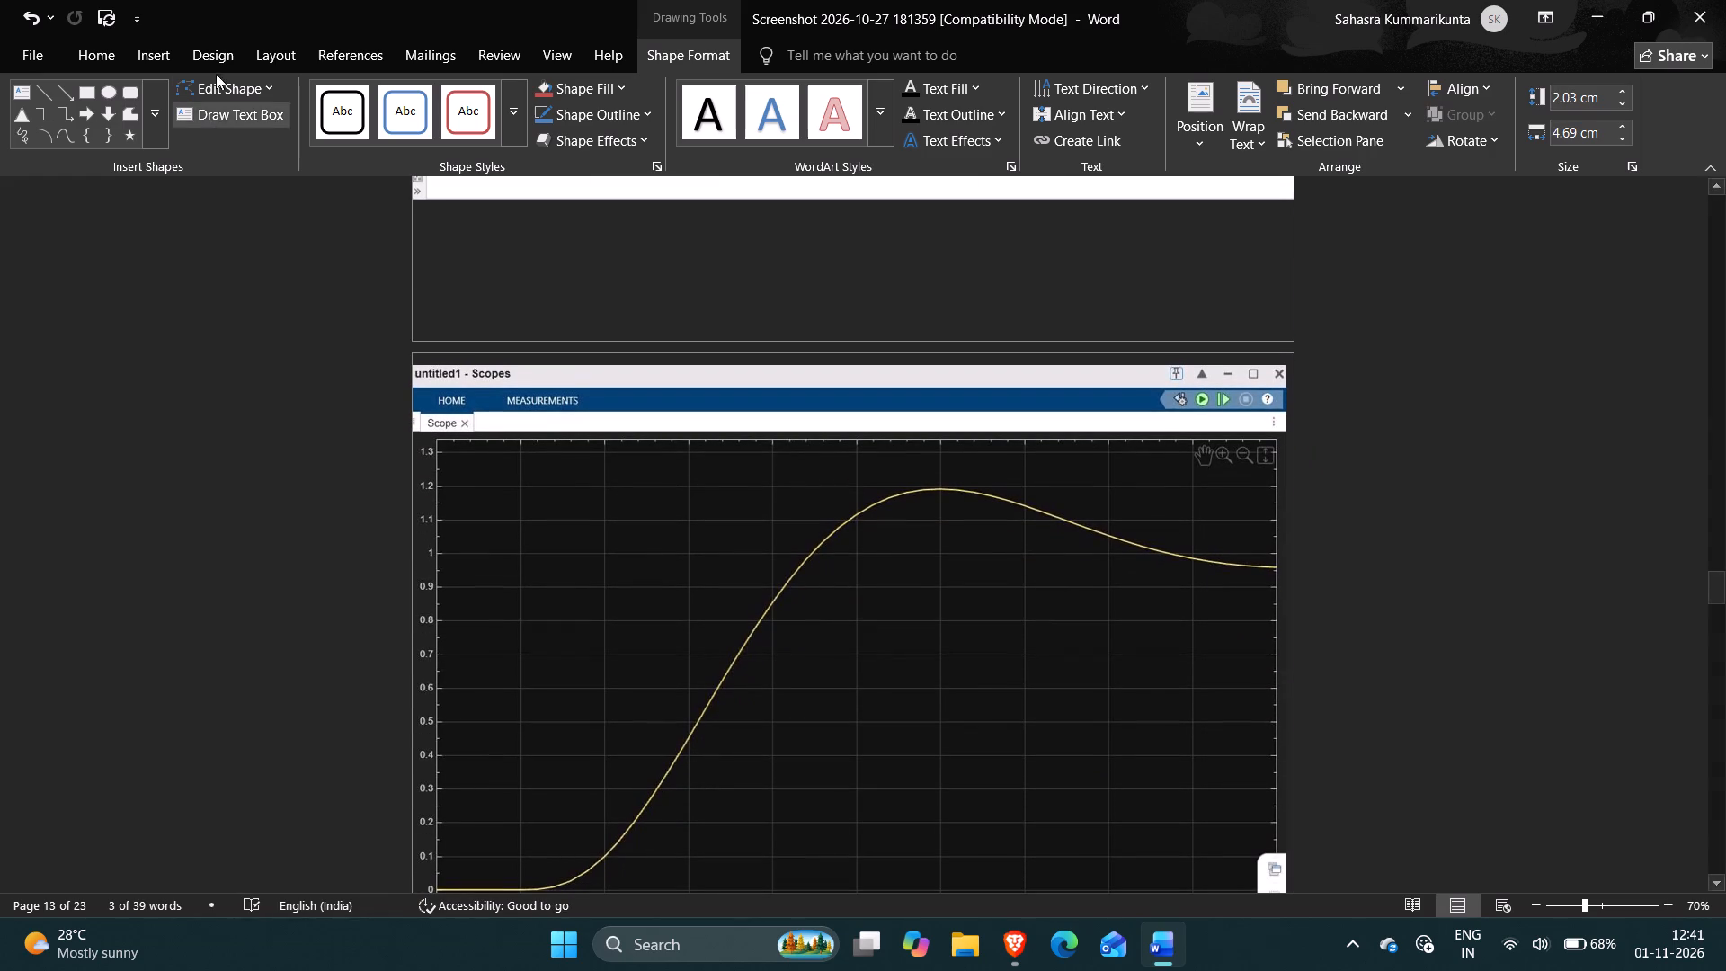
click(165, 53)
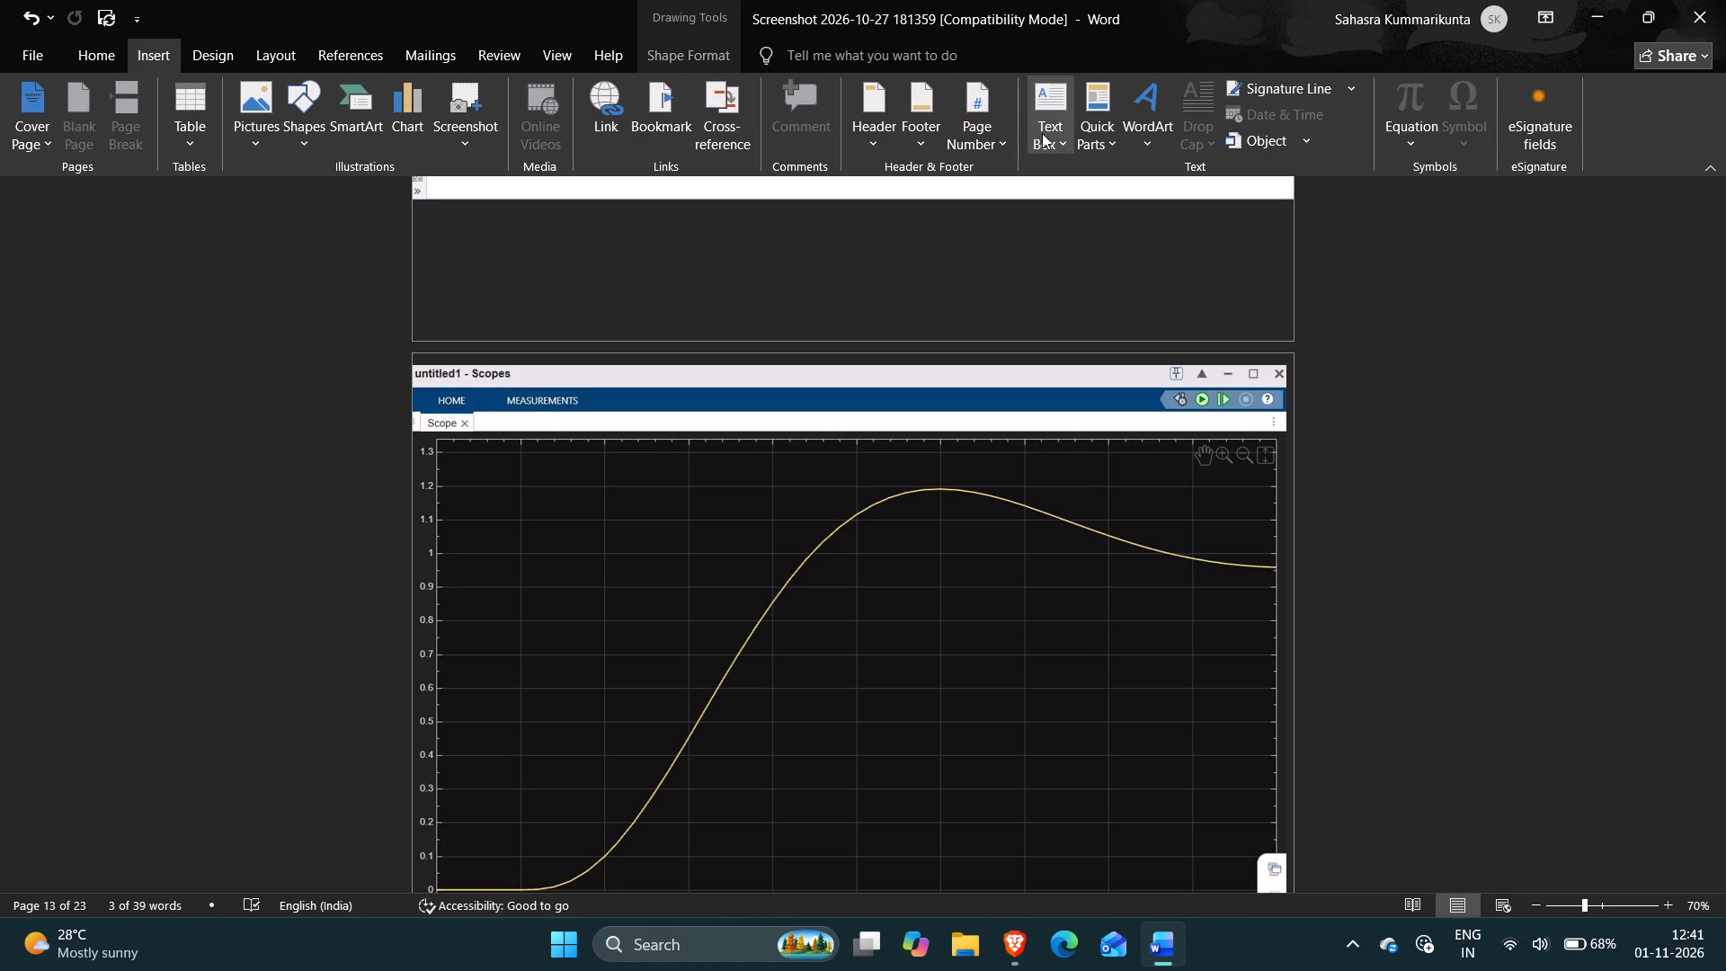
click(1047, 133)
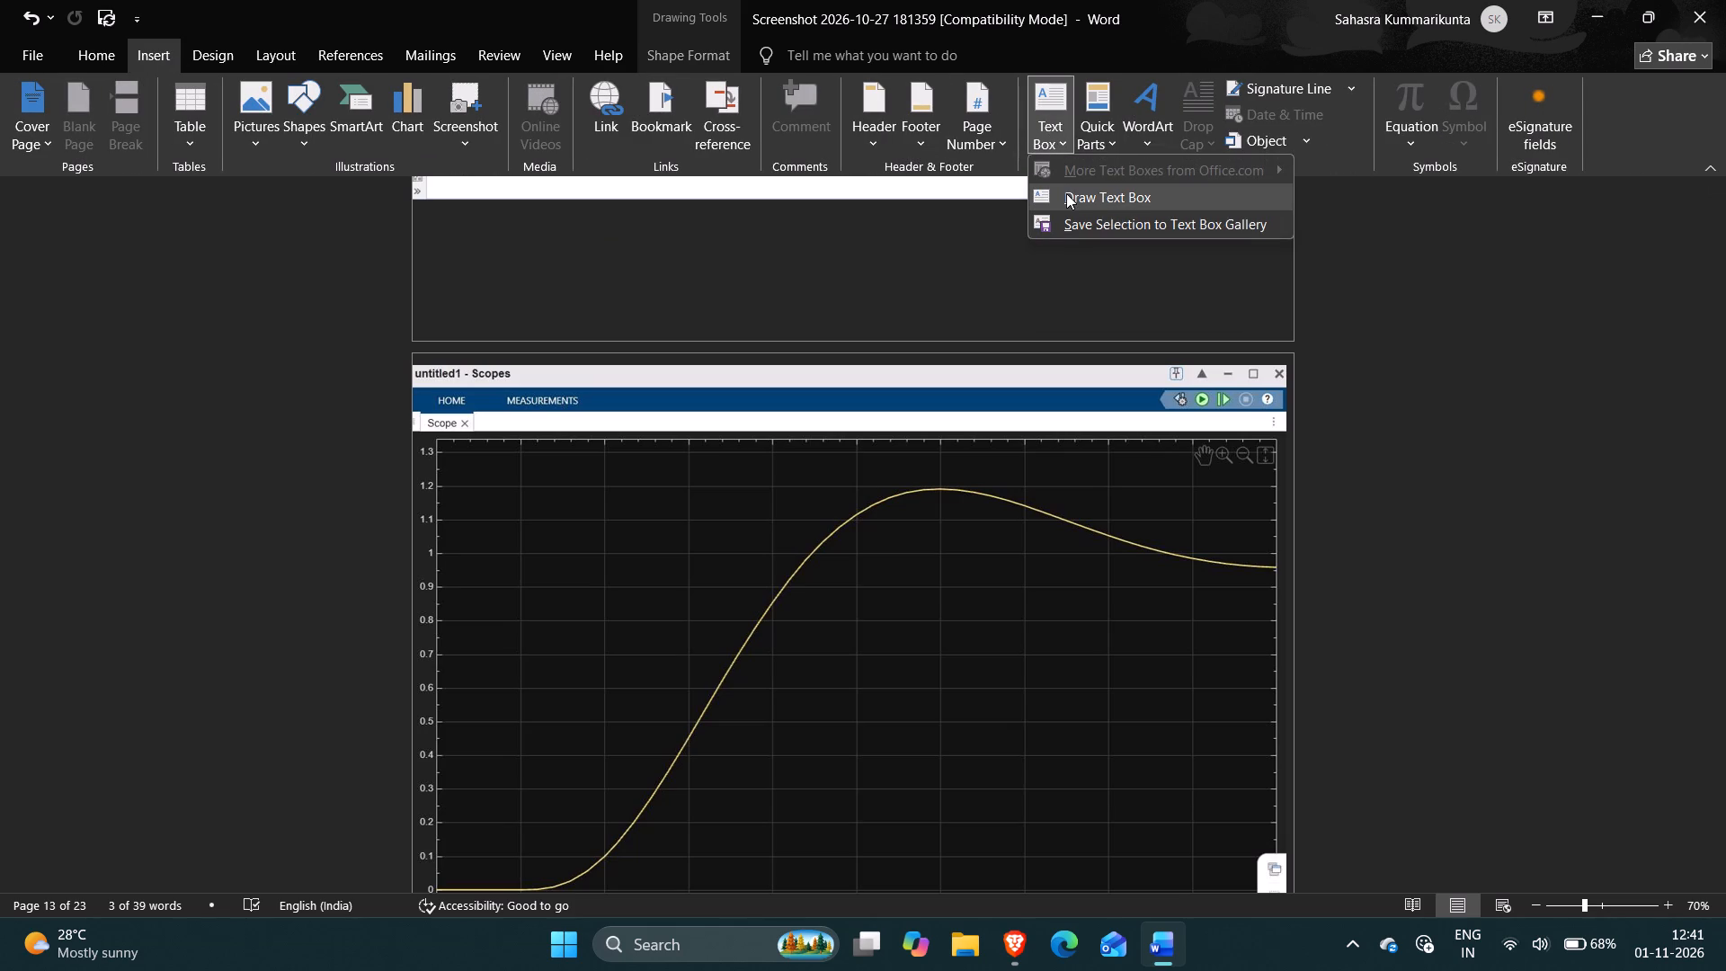
click(1066, 193)
drag(1027, 380, 1089, 423)
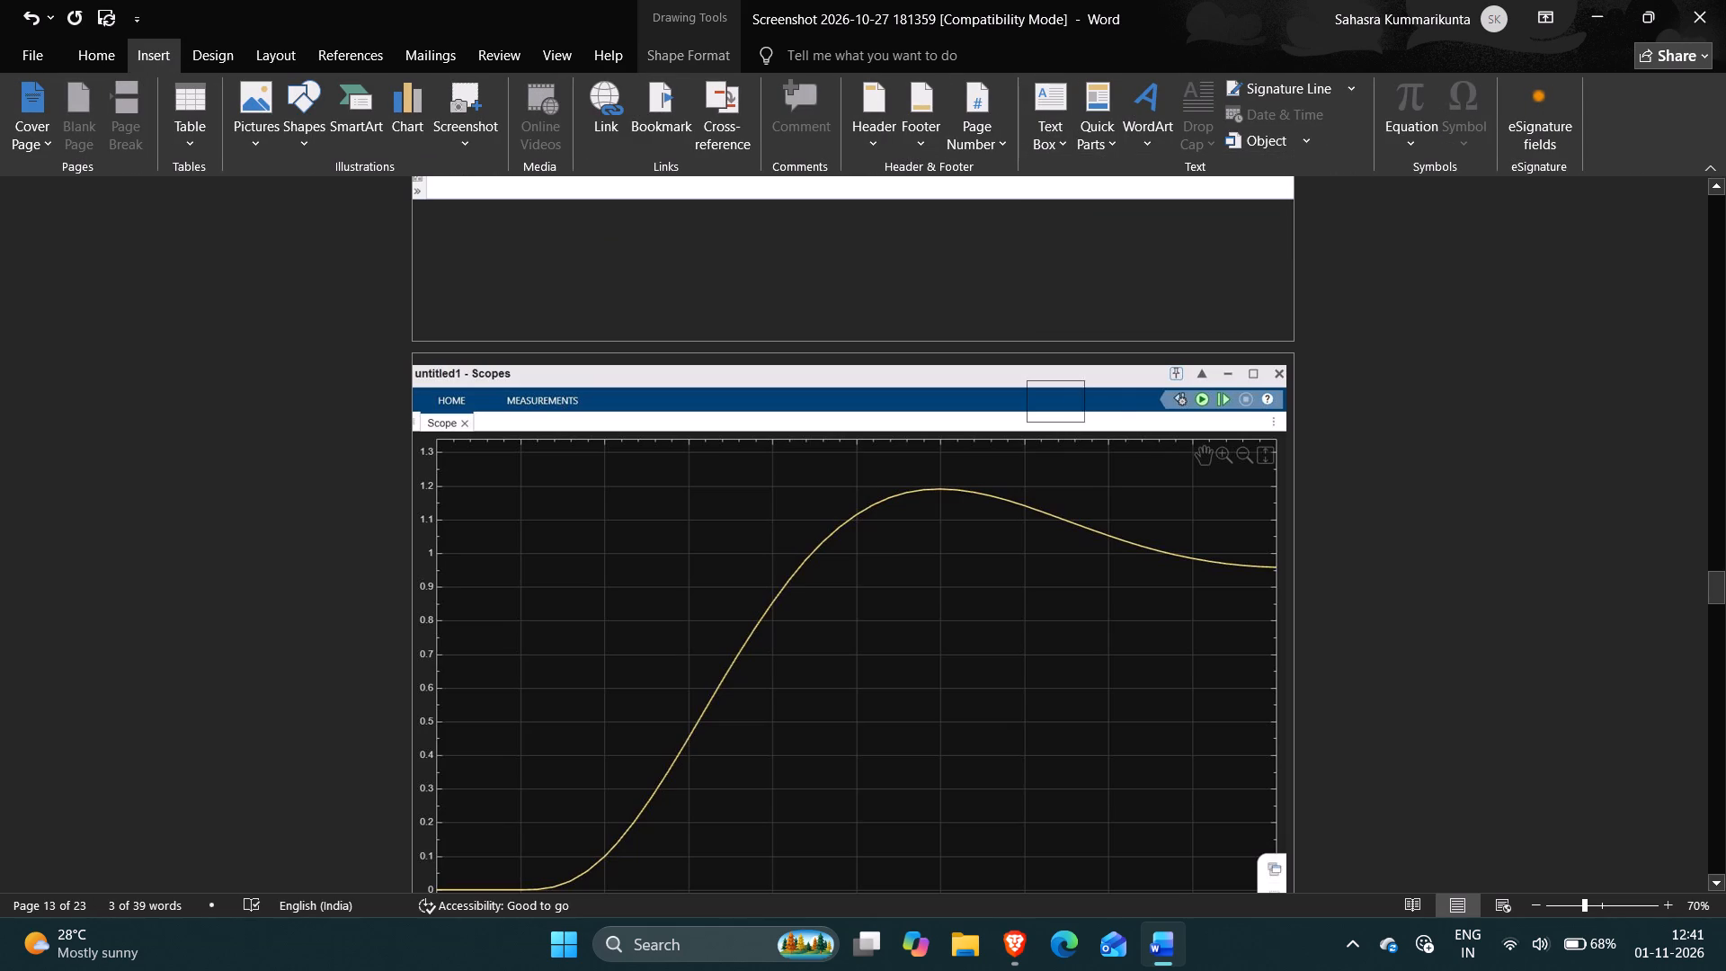
drag(1089, 423, 1160, 424)
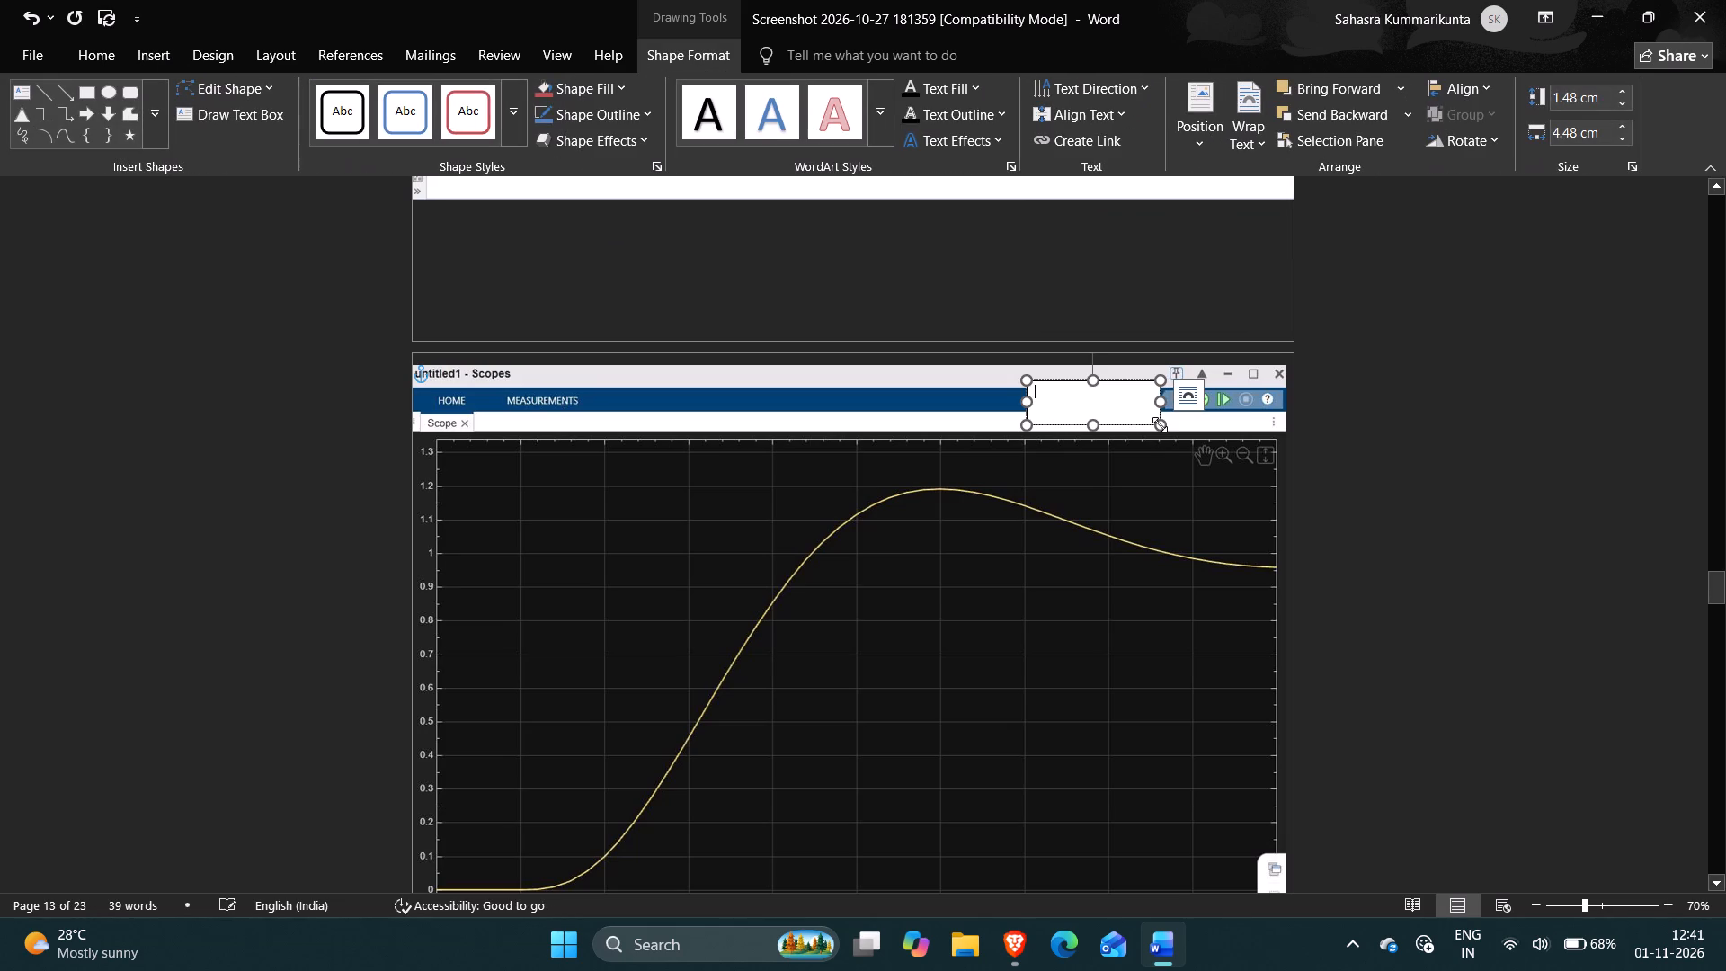
key(ctrl+v)
Draw a text box about 4.84 by 1.57 cm in the blank editor area of the MATLAB code picture and paste the name and ID lines.
scroll(1138, 504, down, 1)
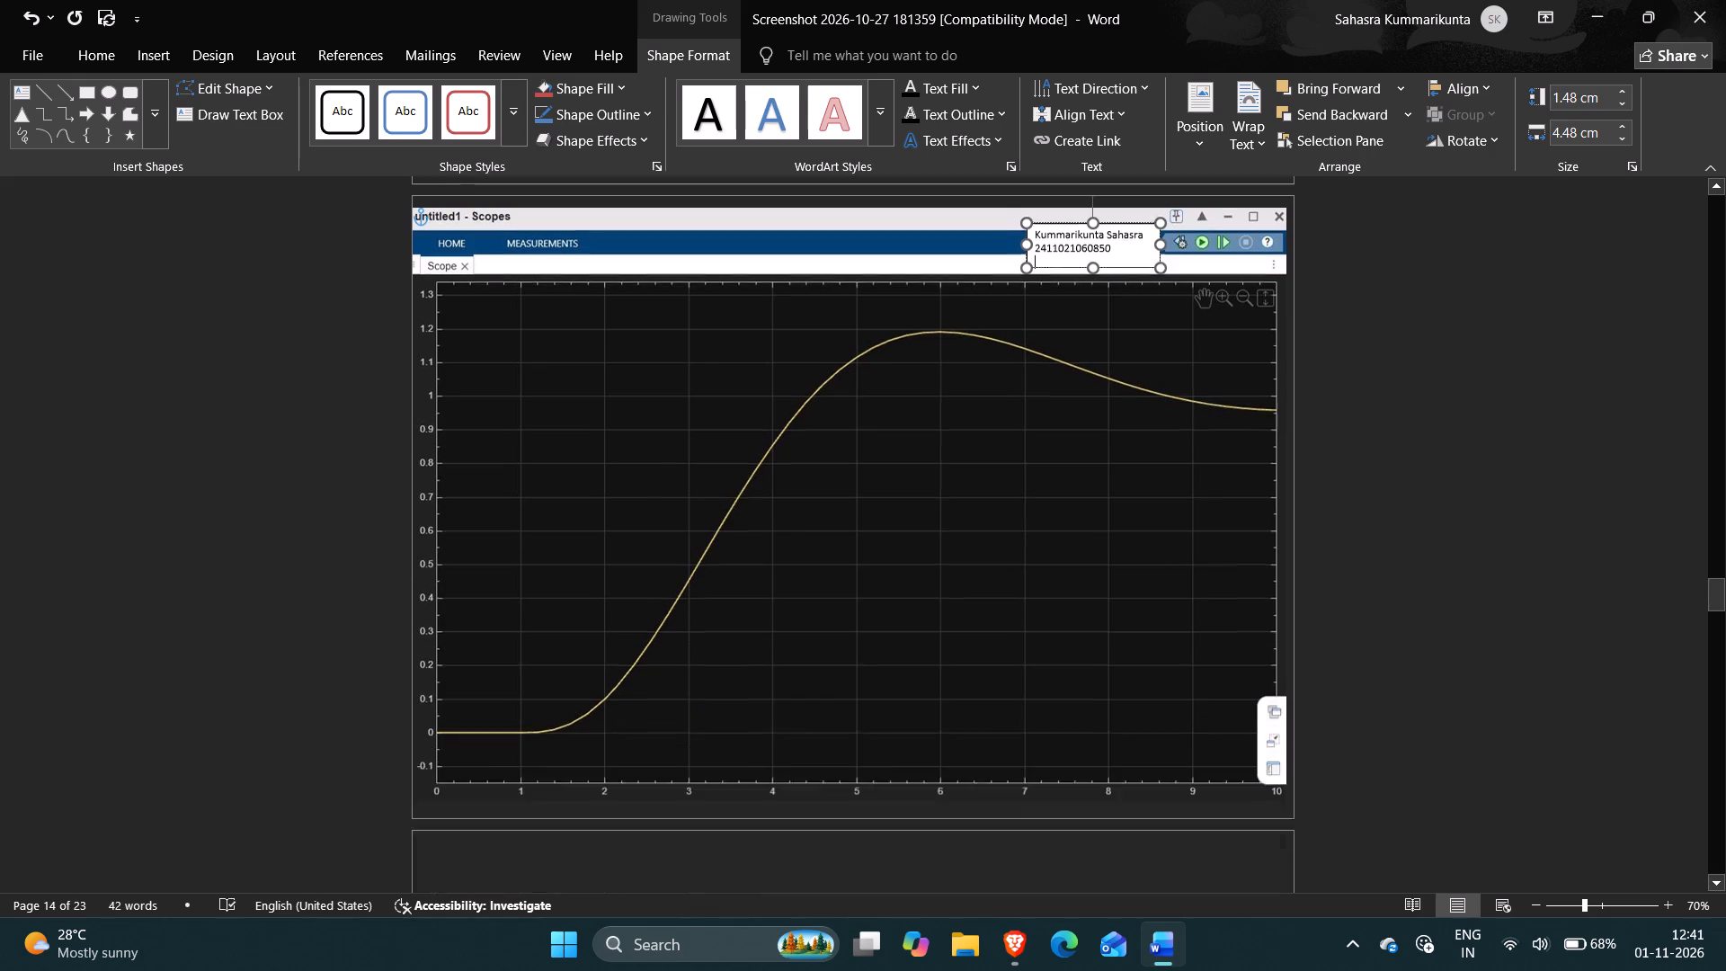
scroll(1138, 504, down, 3)
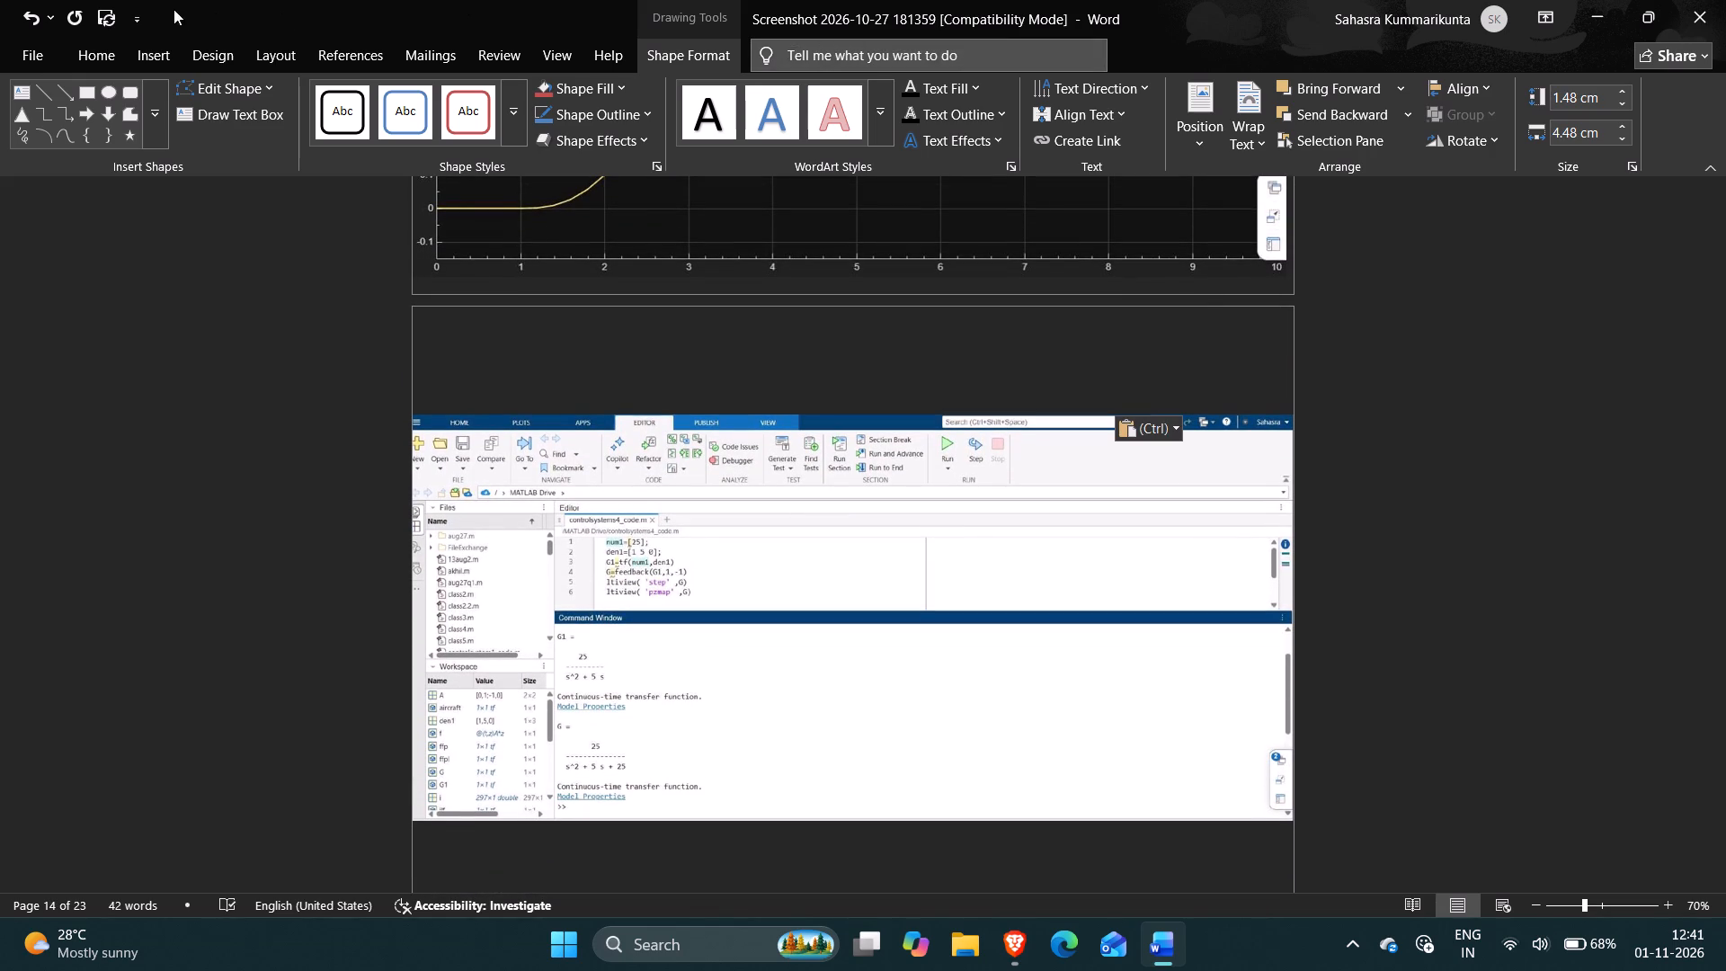
click(168, 39)
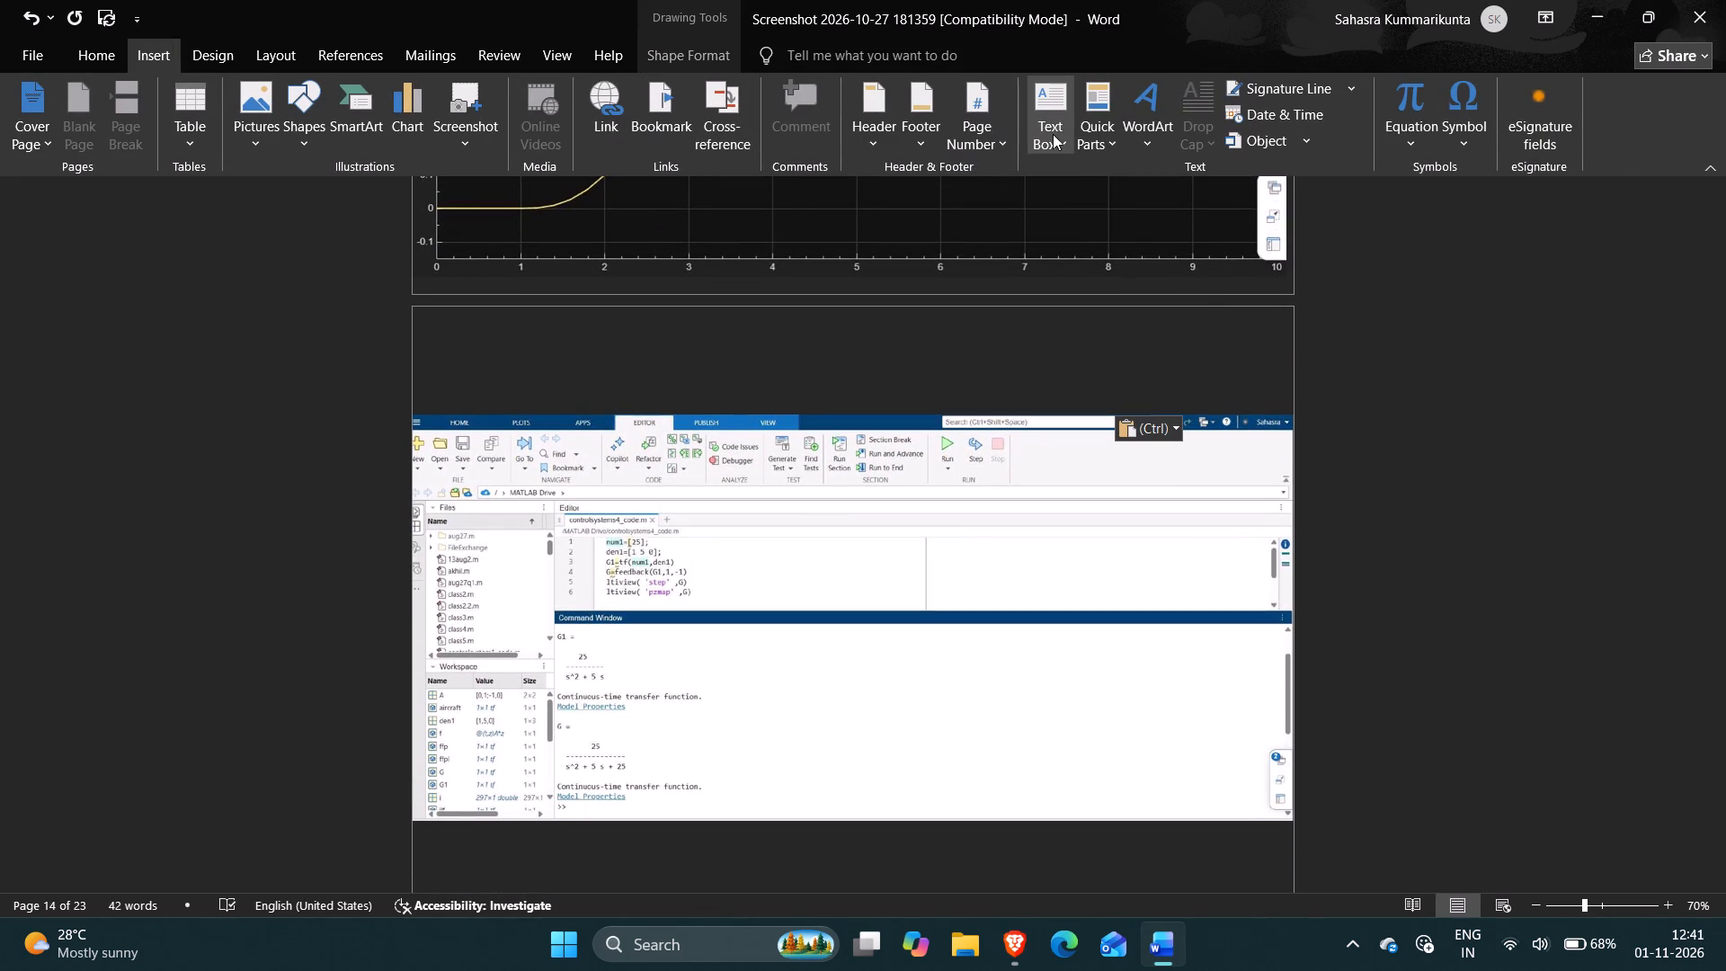
click(1053, 134)
click(1048, 199)
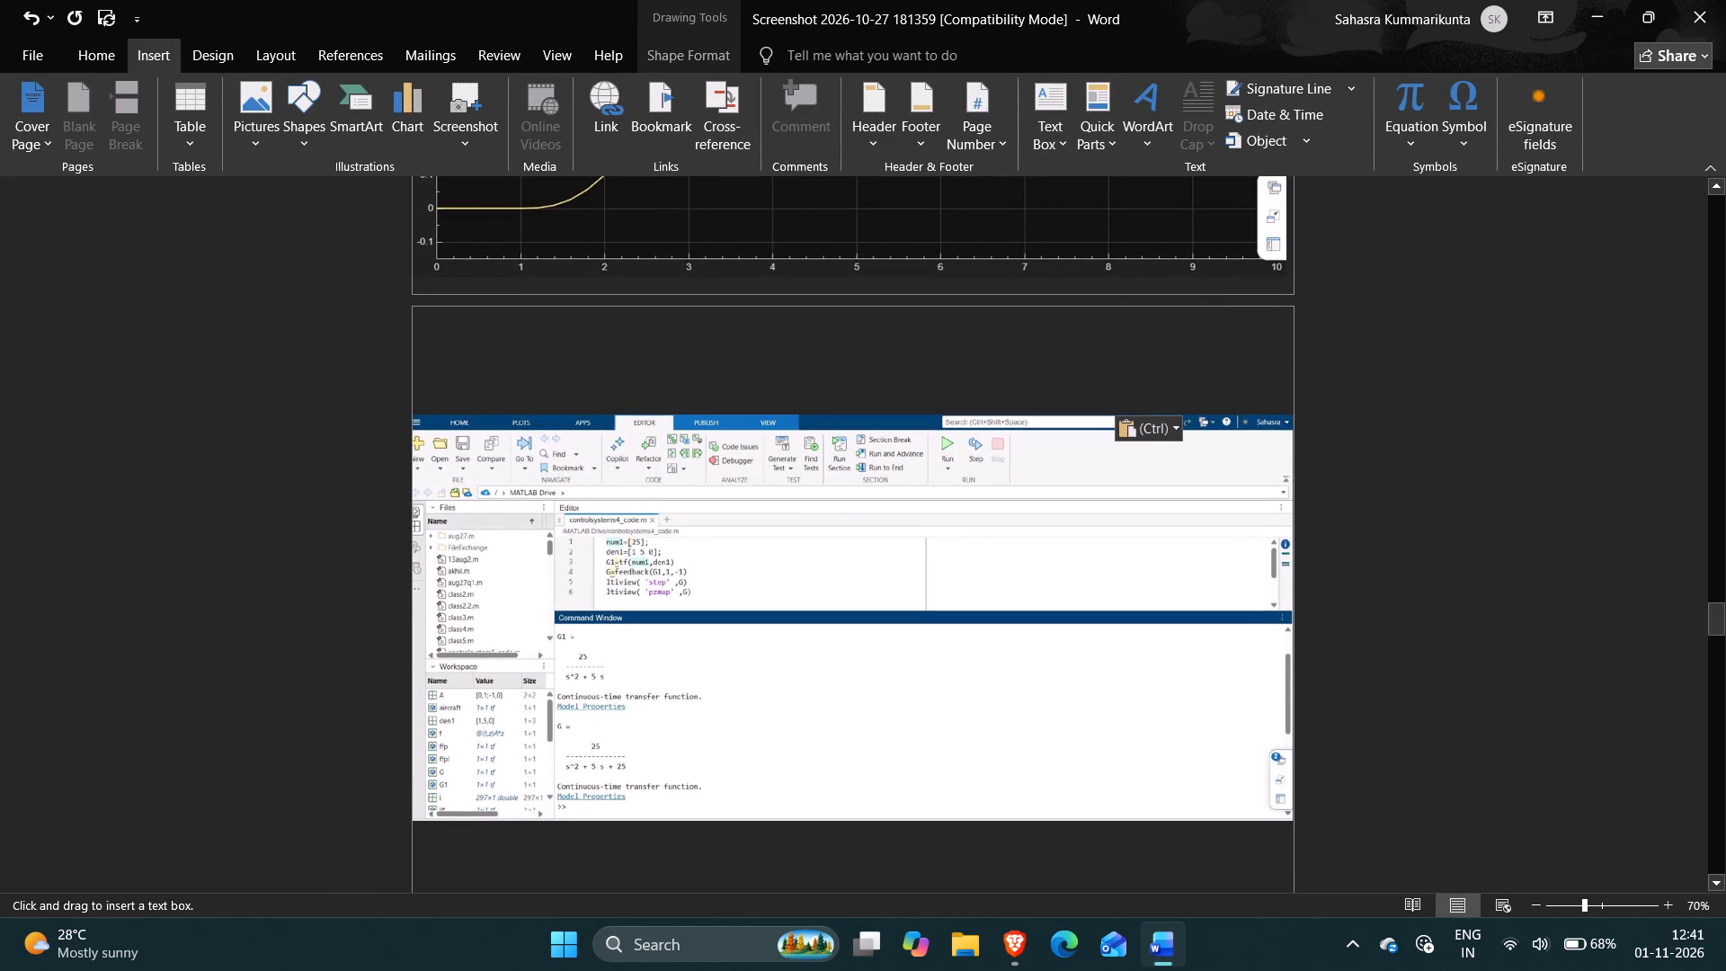
drag(986, 539, 1130, 585)
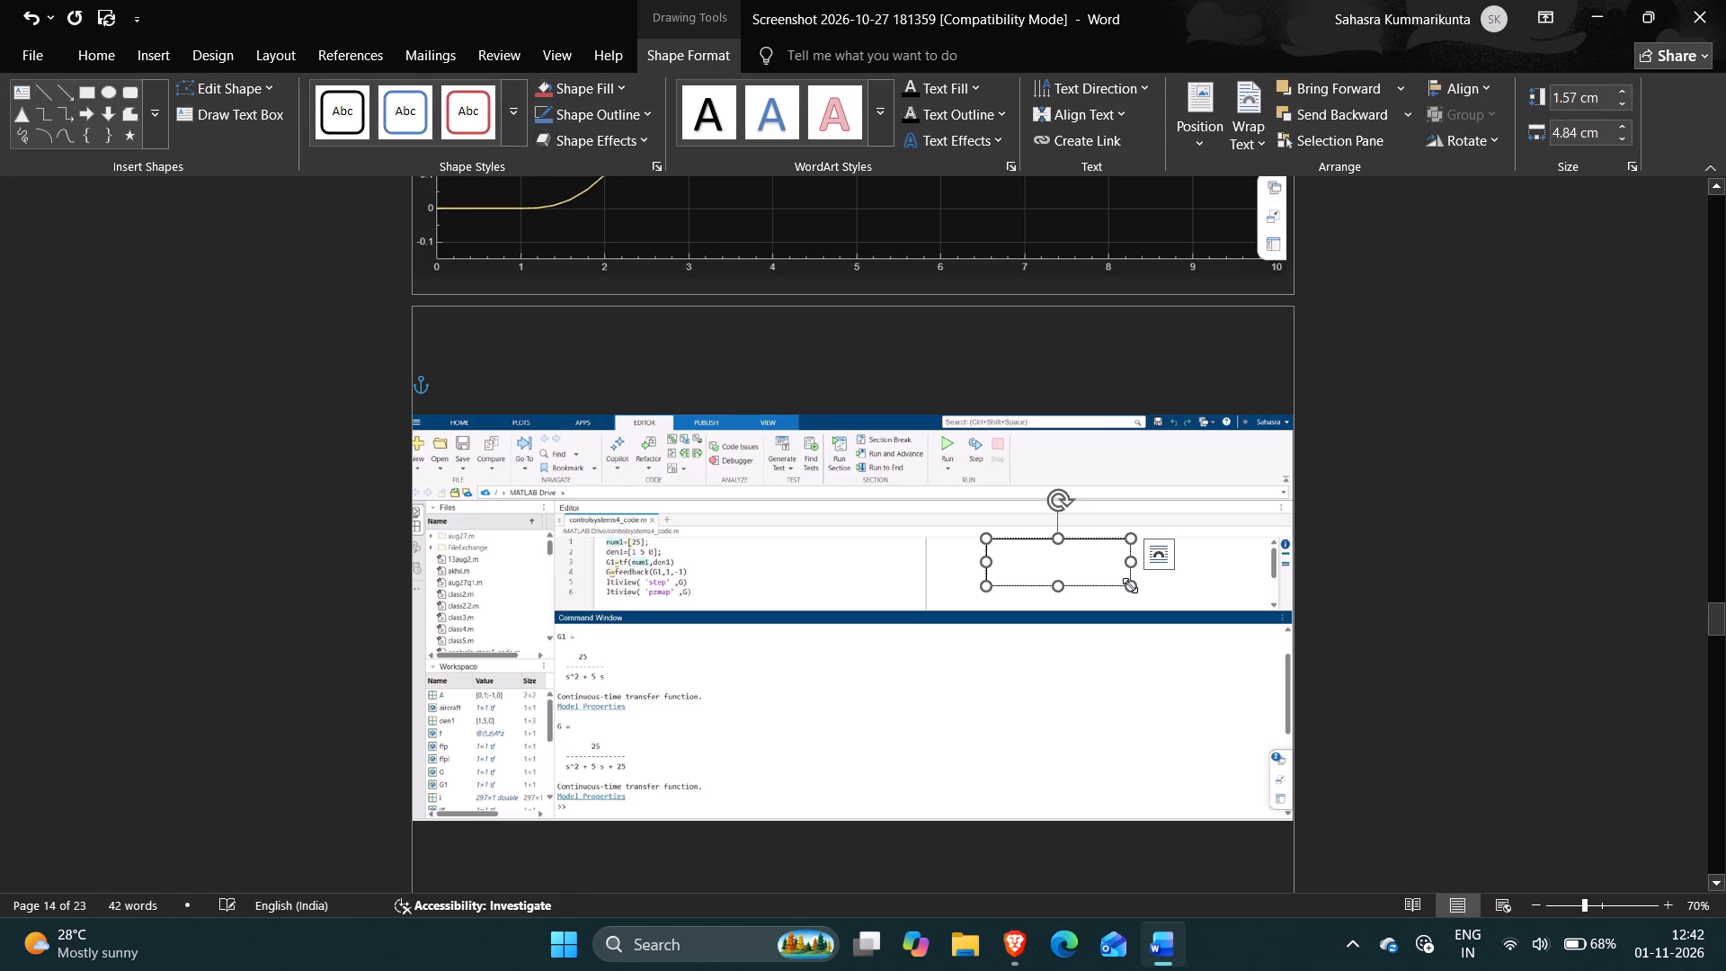
key(ctrl+v)
Draw a text box about 5.11 by 1.91 cm above the Pole-Zero Map plot and paste the name and ID lines.
scroll(1126, 575, down, 3)
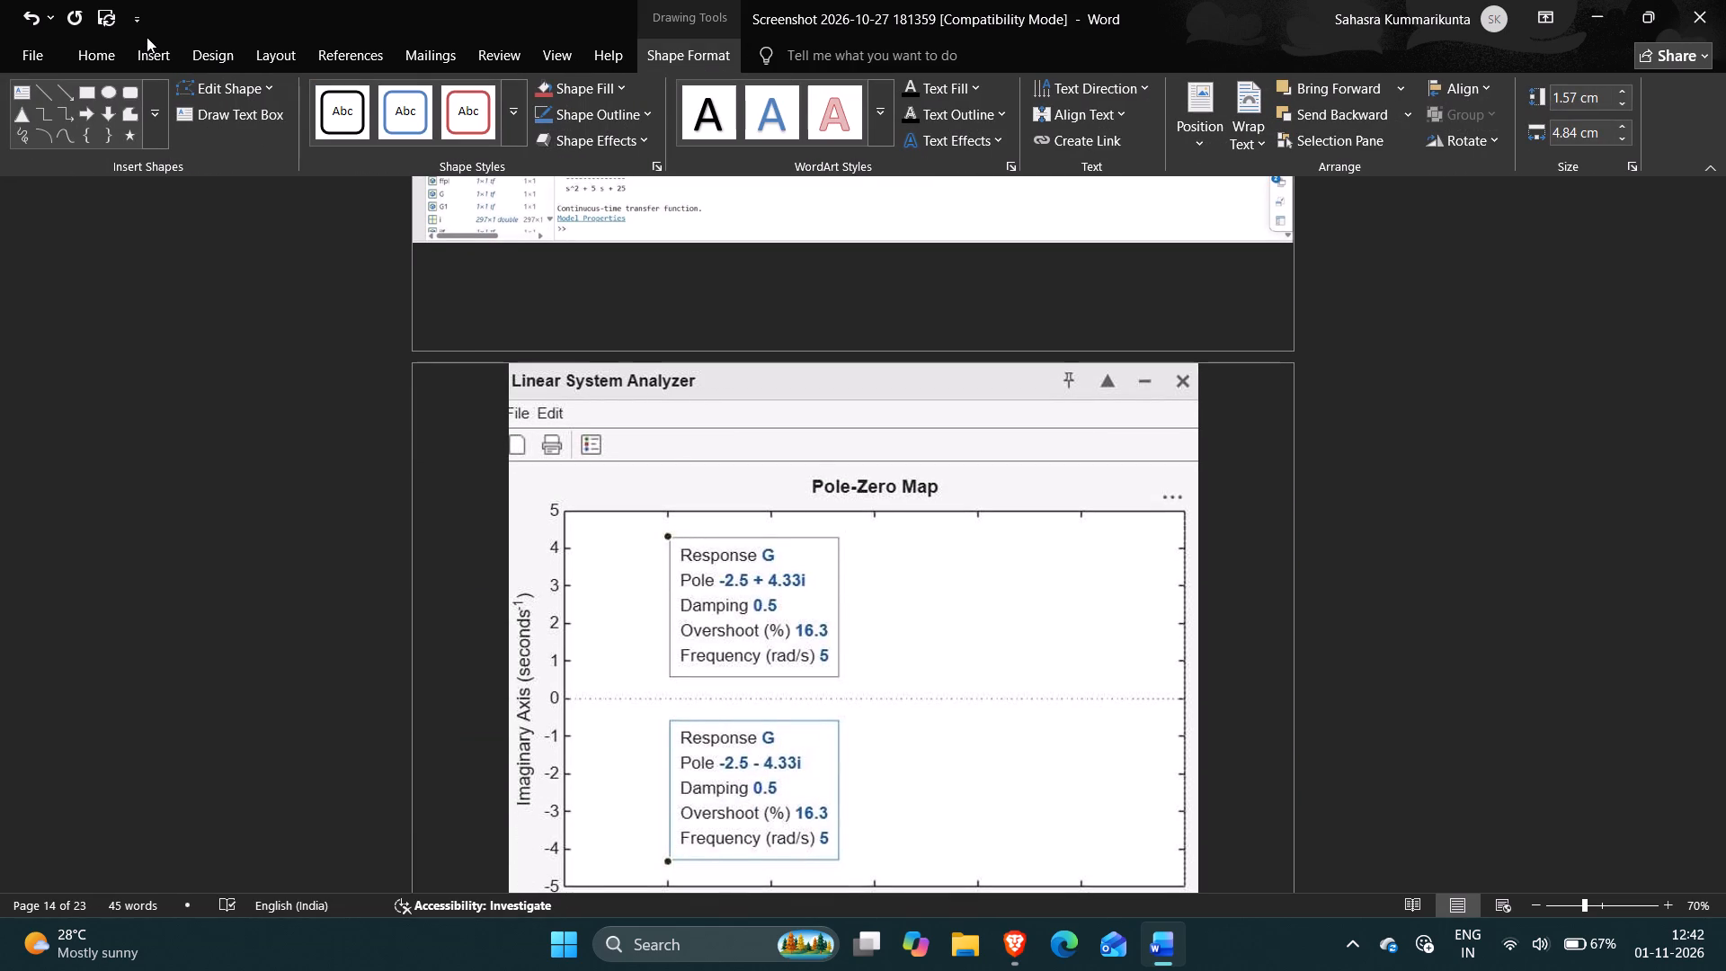
click(170, 52)
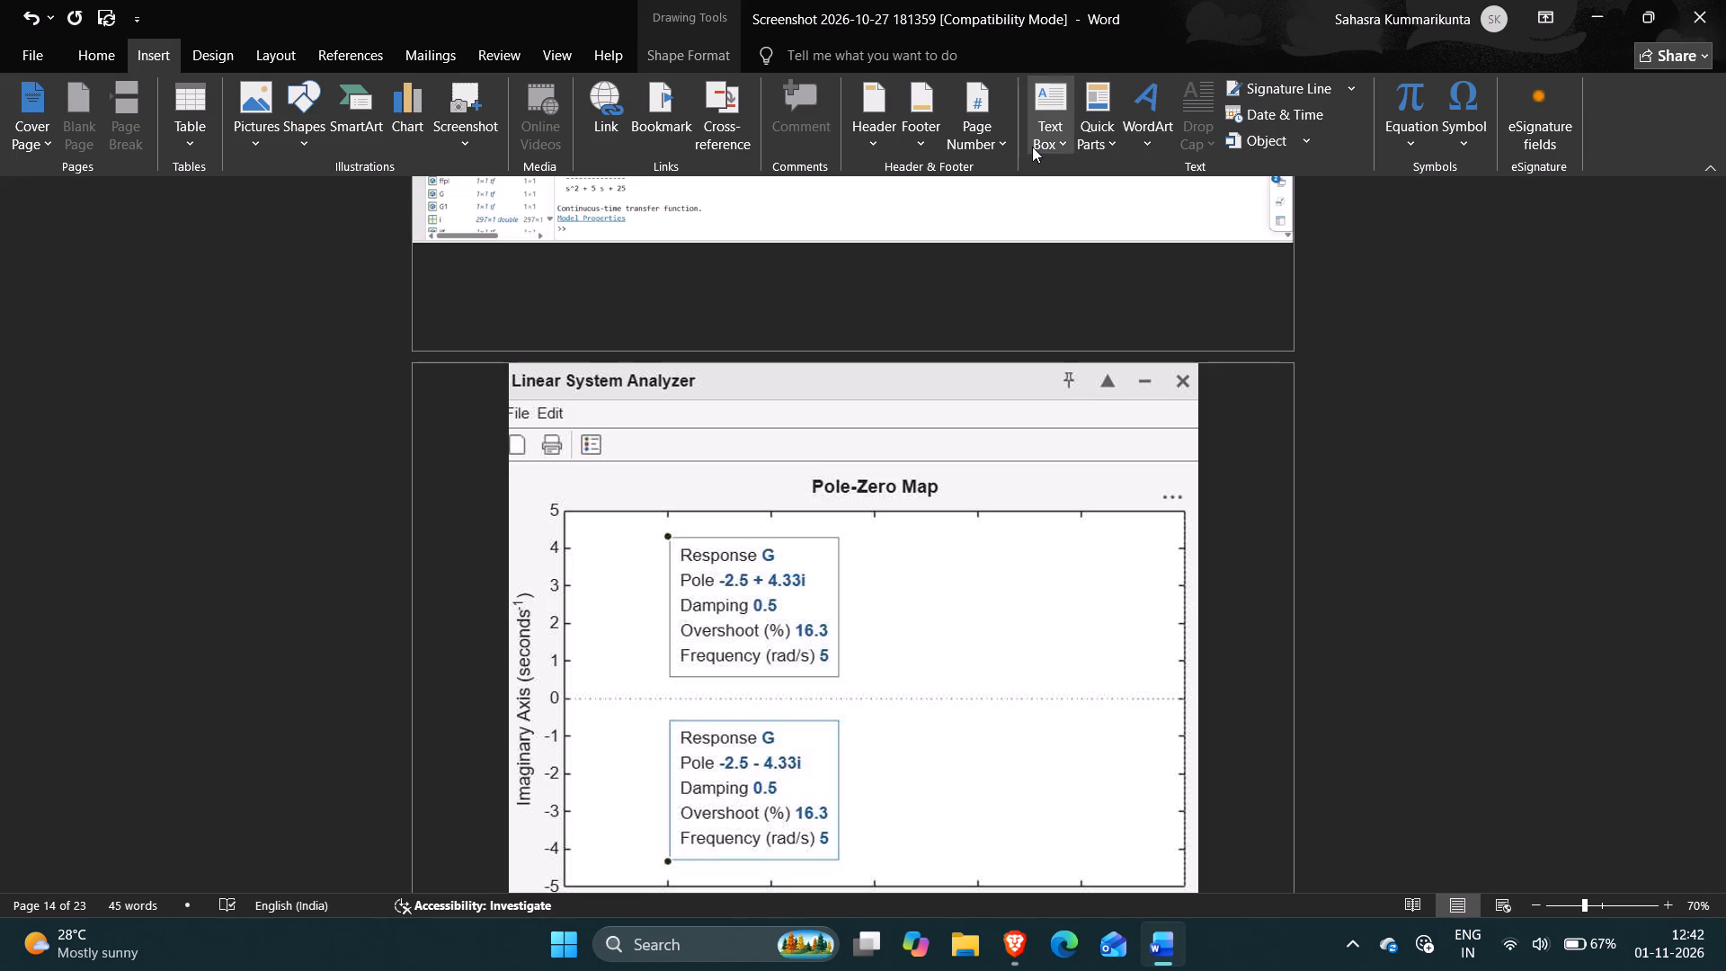
click(1032, 147)
click(1052, 192)
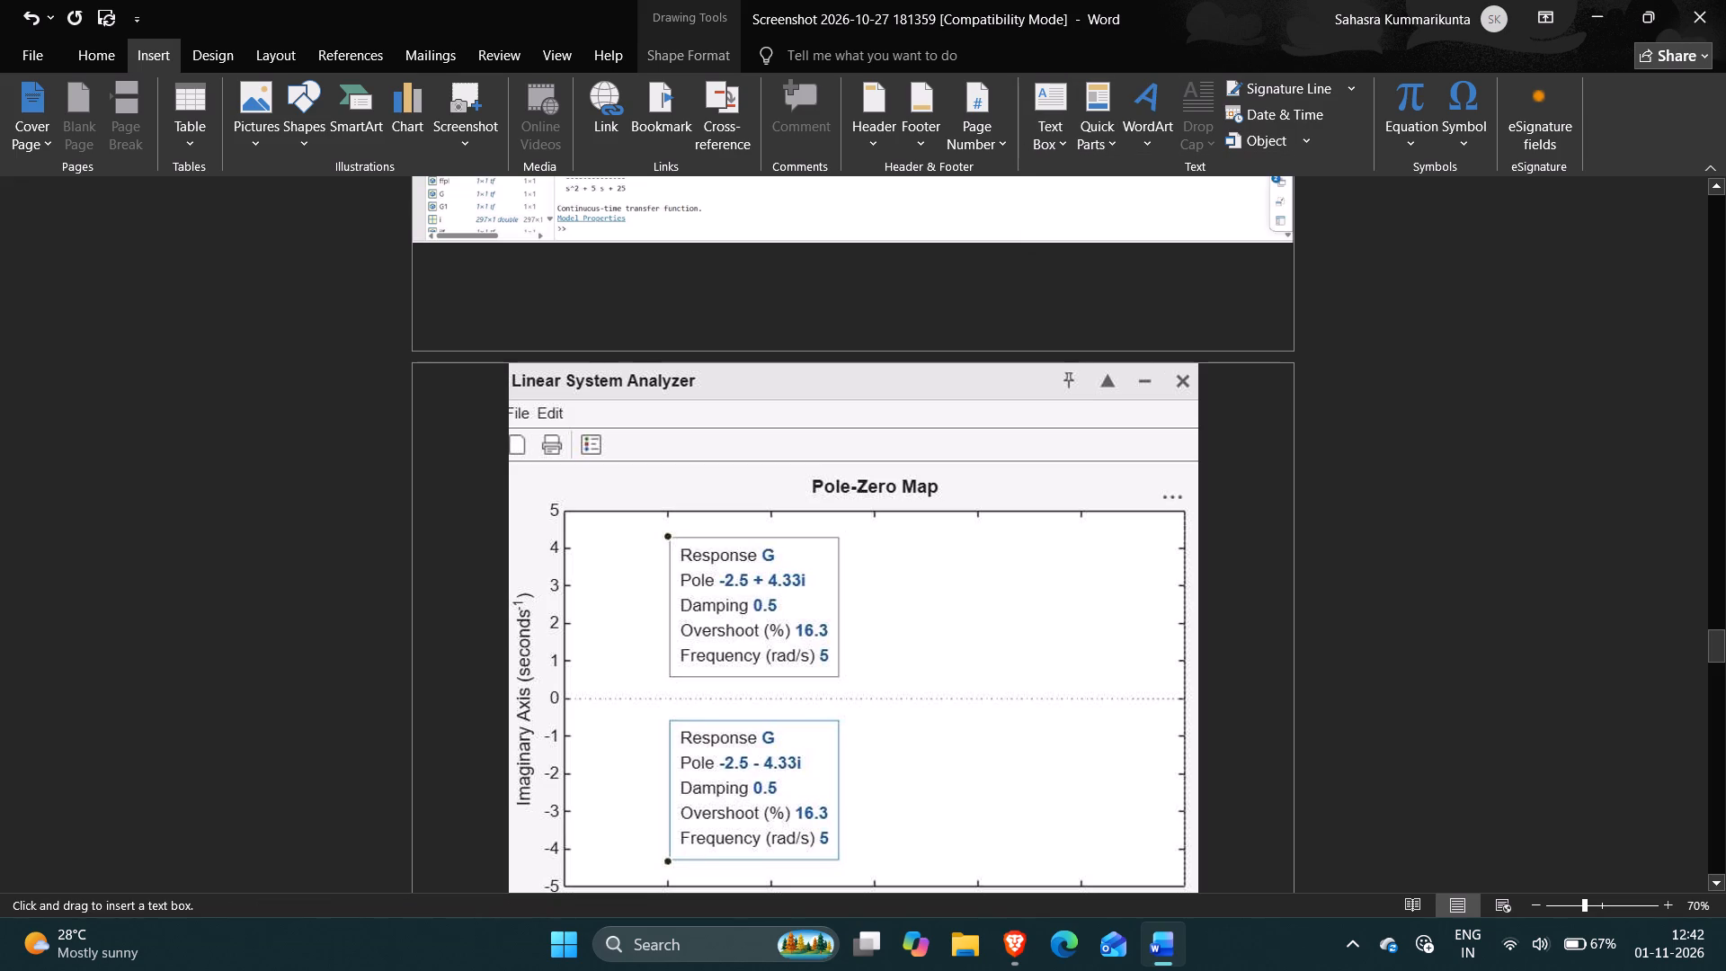
drag(965, 410, 1099, 473)
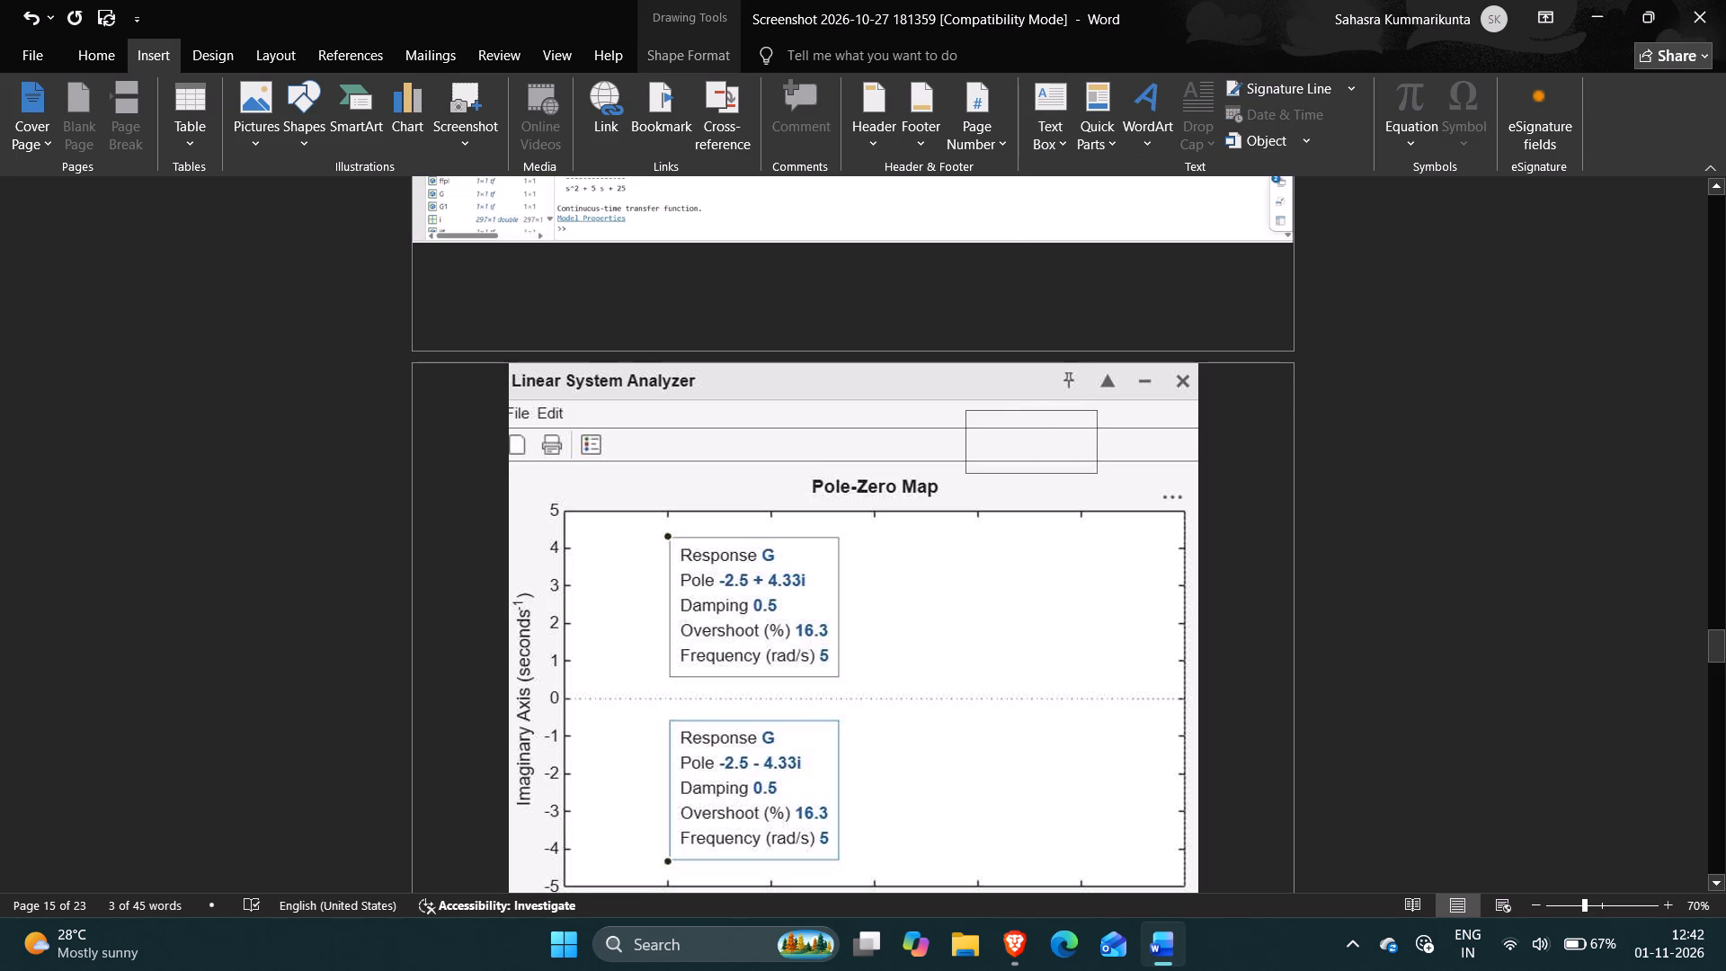
drag(1099, 473, 1117, 467)
key(ctrl+v)
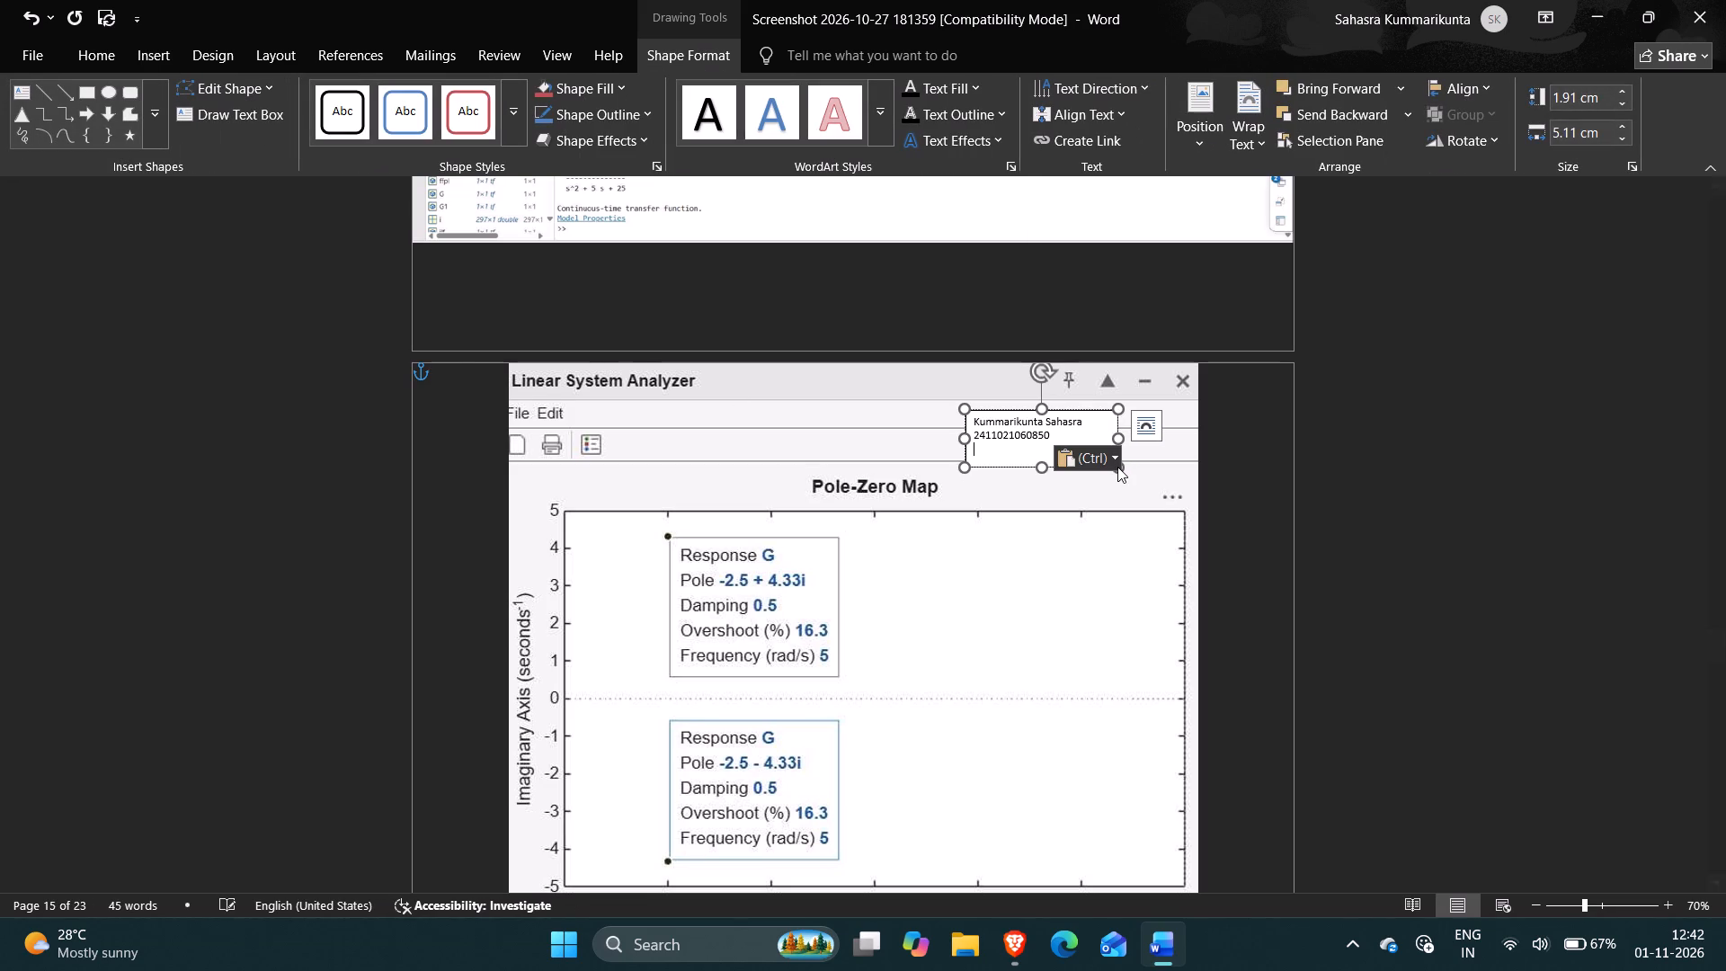
Draw a text box about 5.56 by 1.27 cm above the Step Response plot and paste the name and ID lines.
scroll(1052, 593, down, 5)
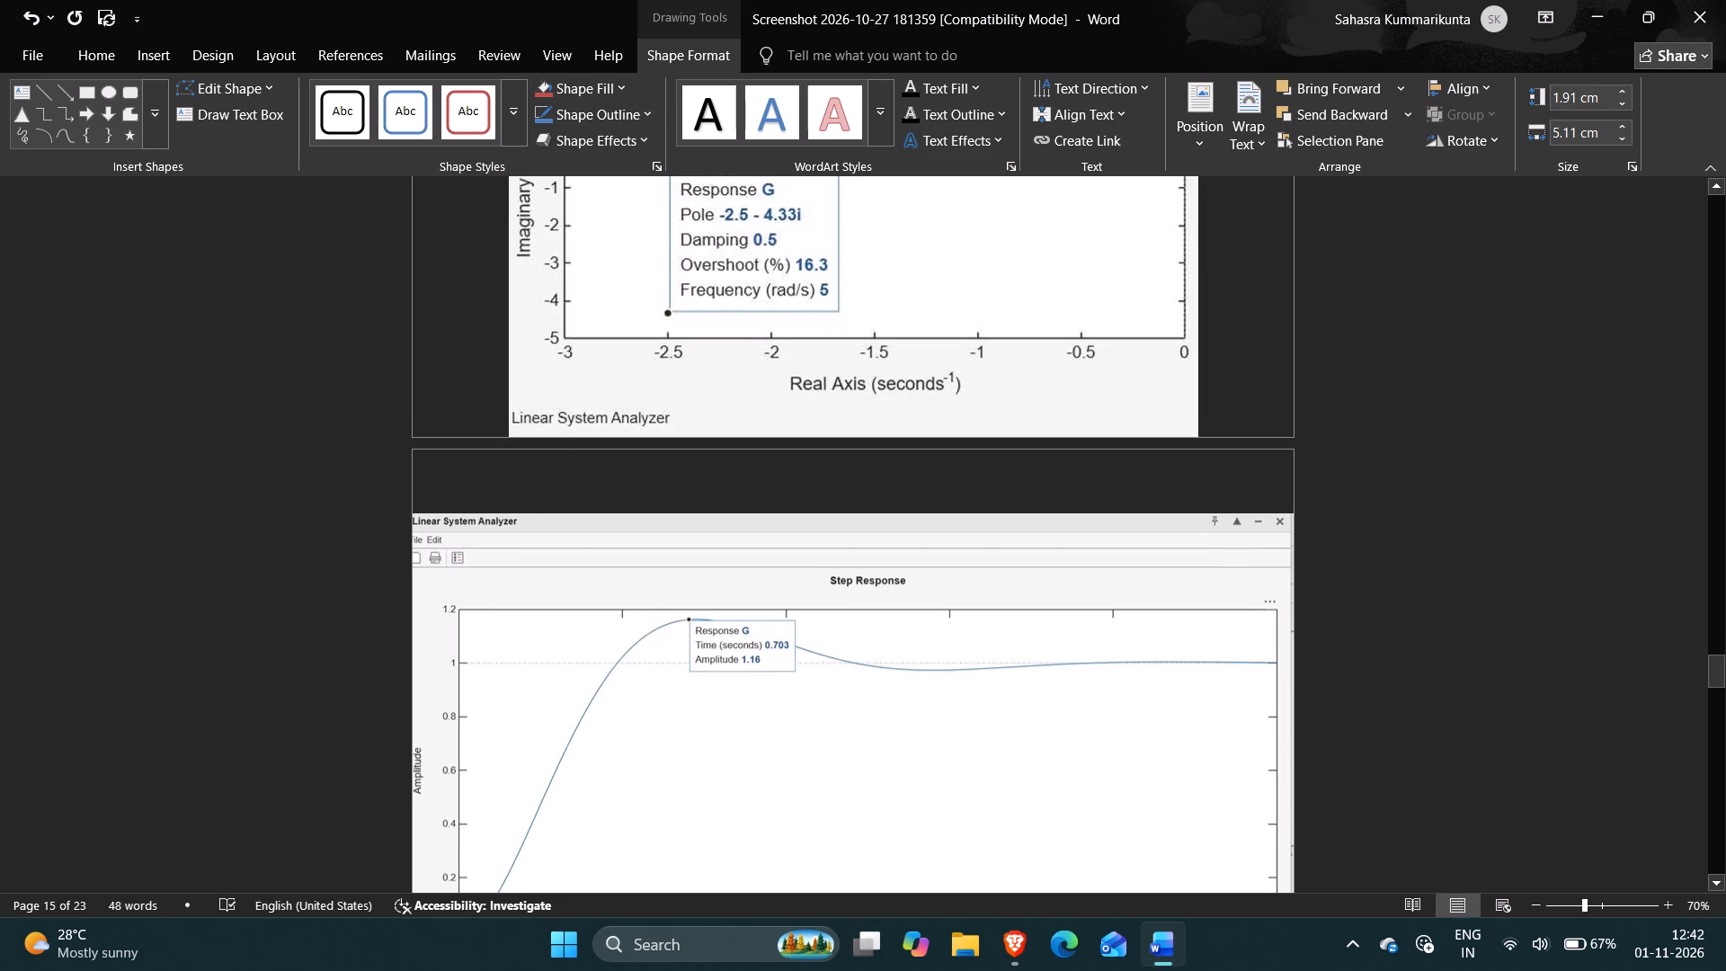
scroll(1052, 593, down, 1)
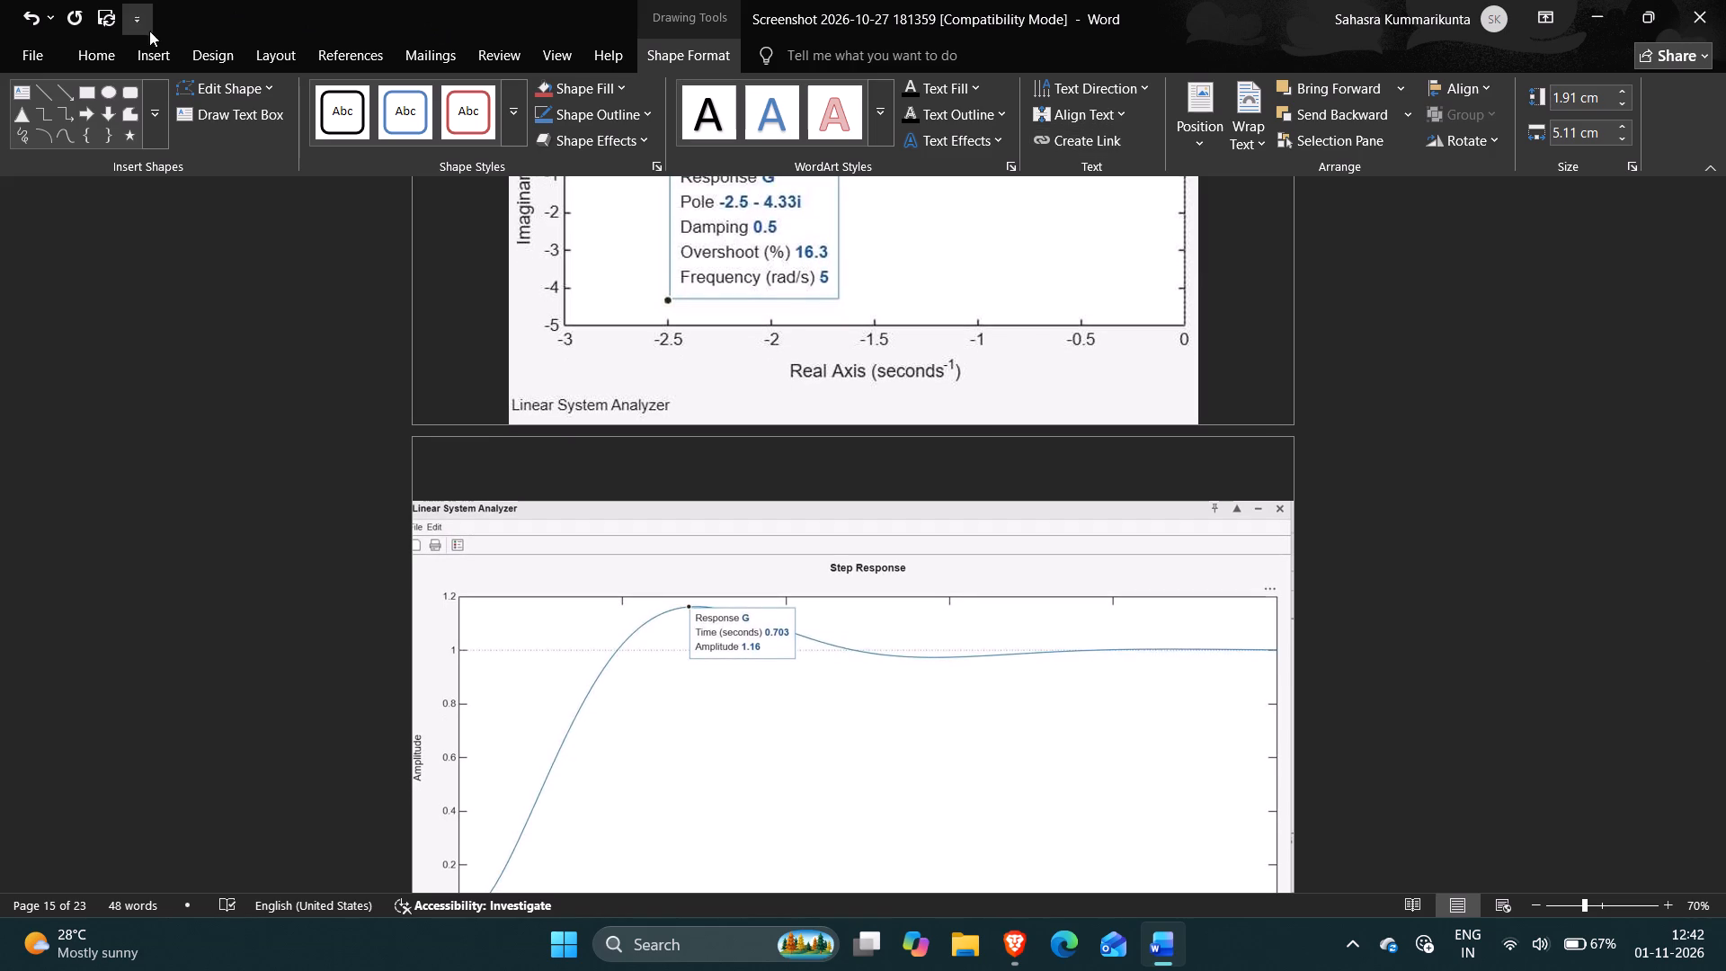
click(157, 48)
click(1053, 142)
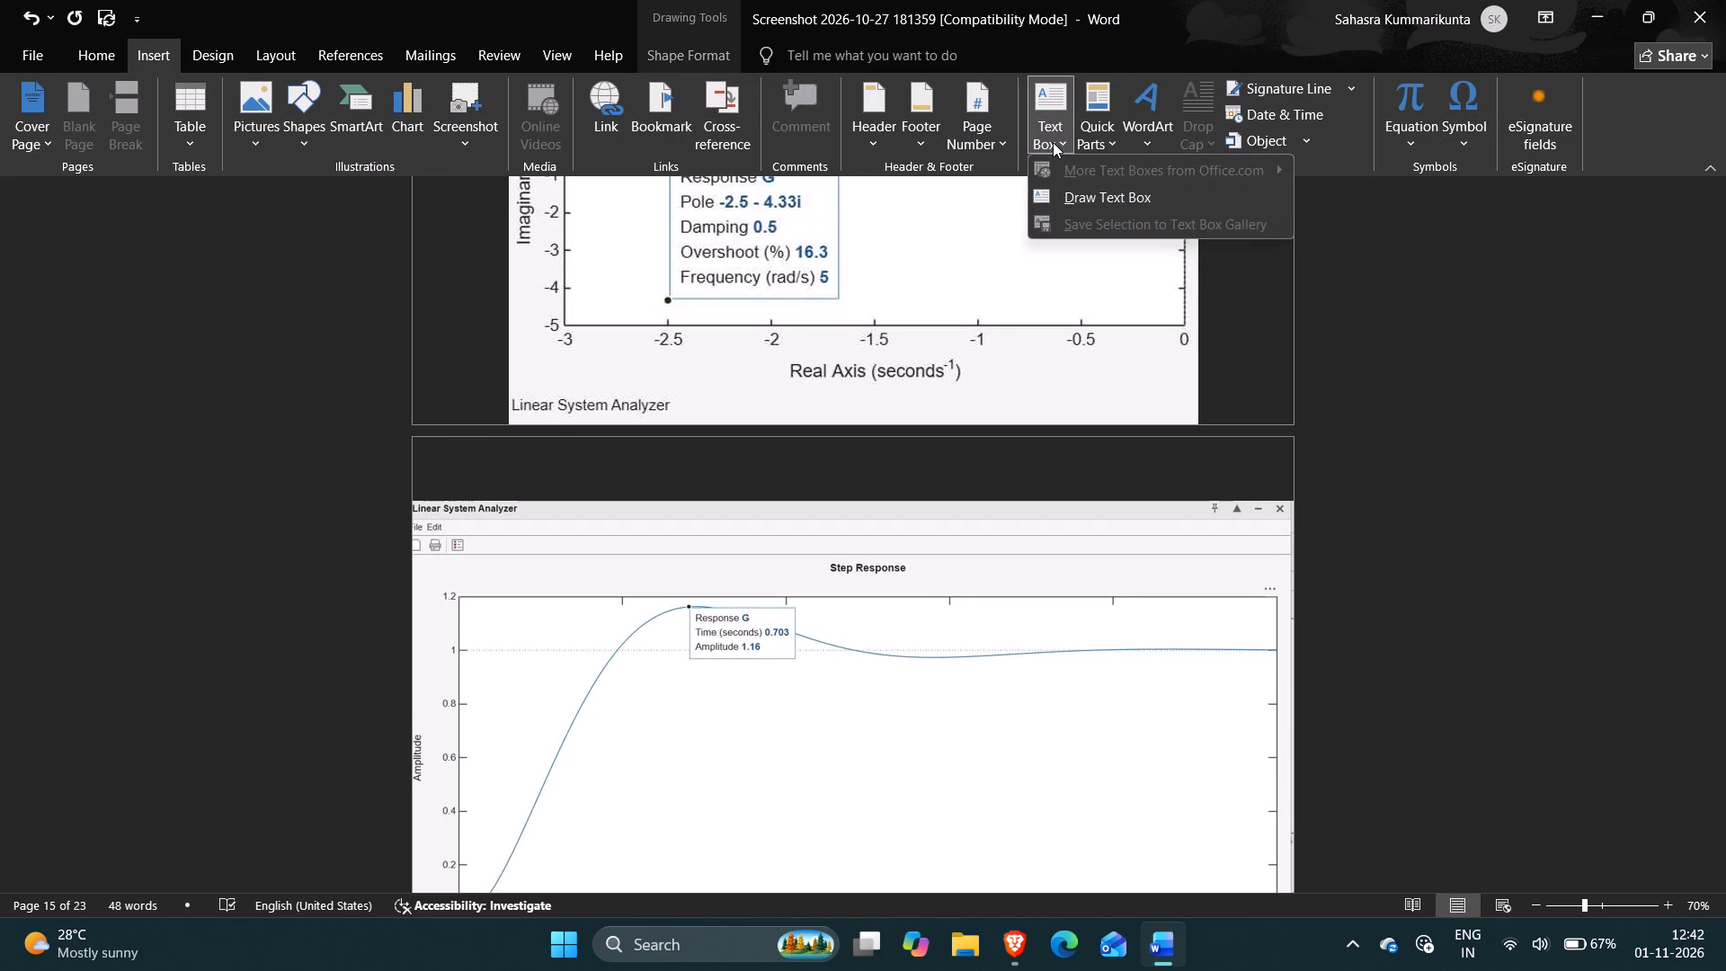
click(1084, 200)
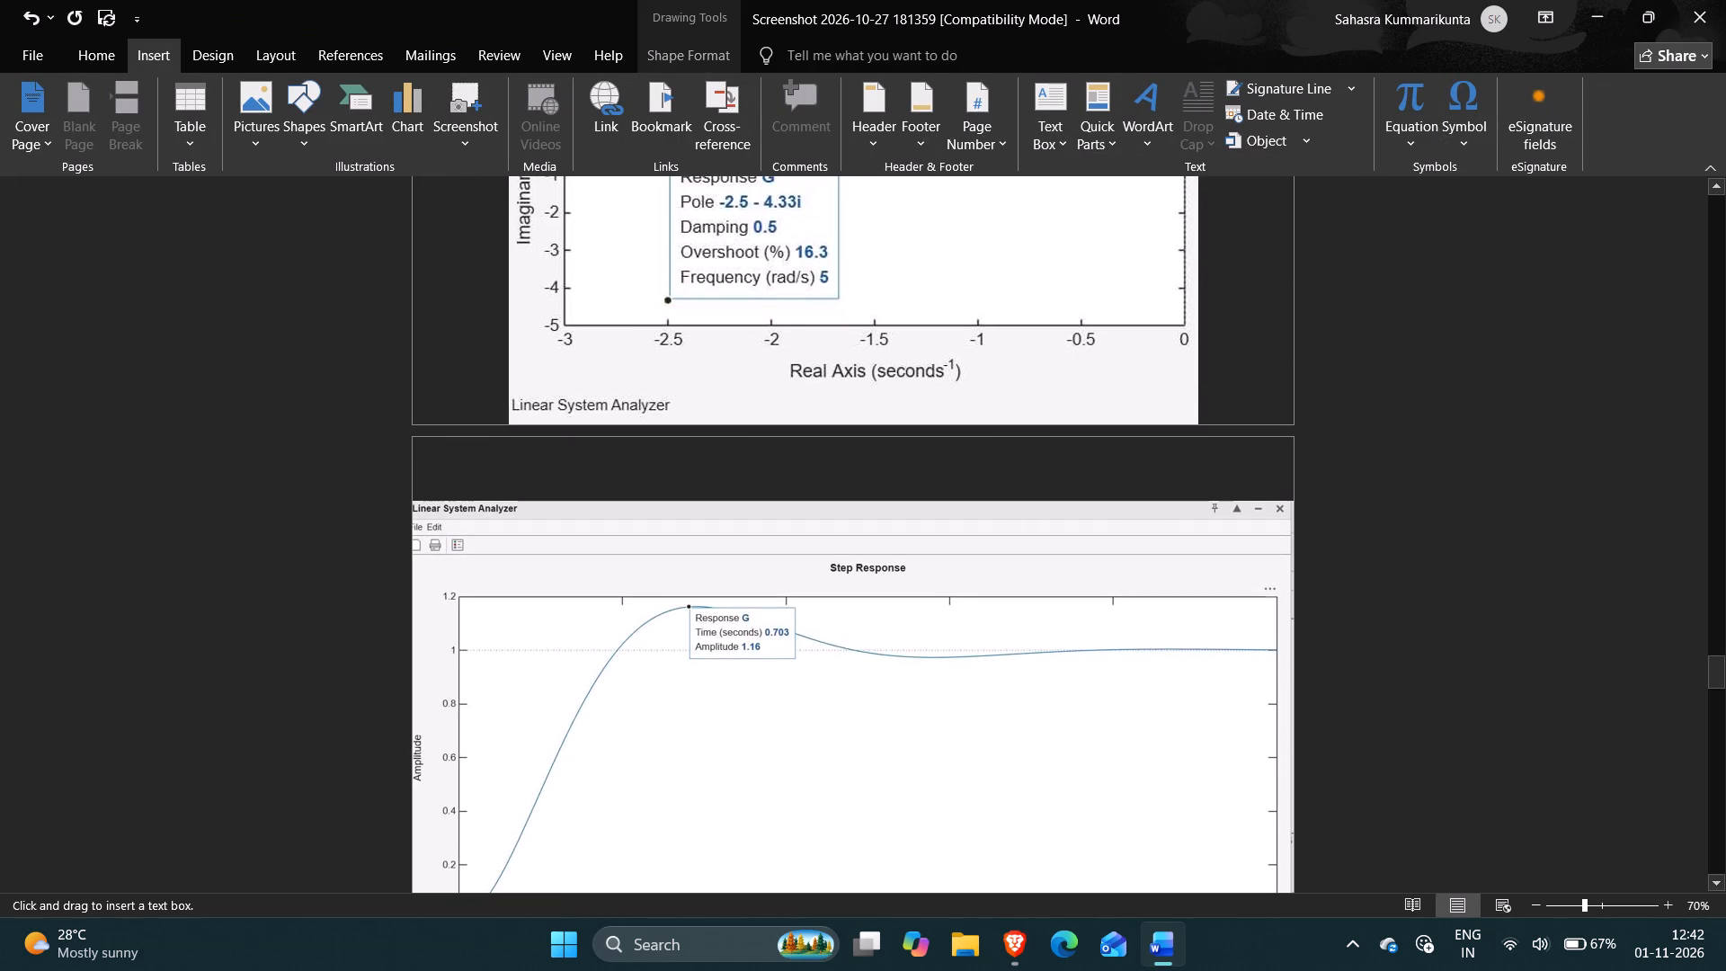
drag(984, 521, 1150, 559)
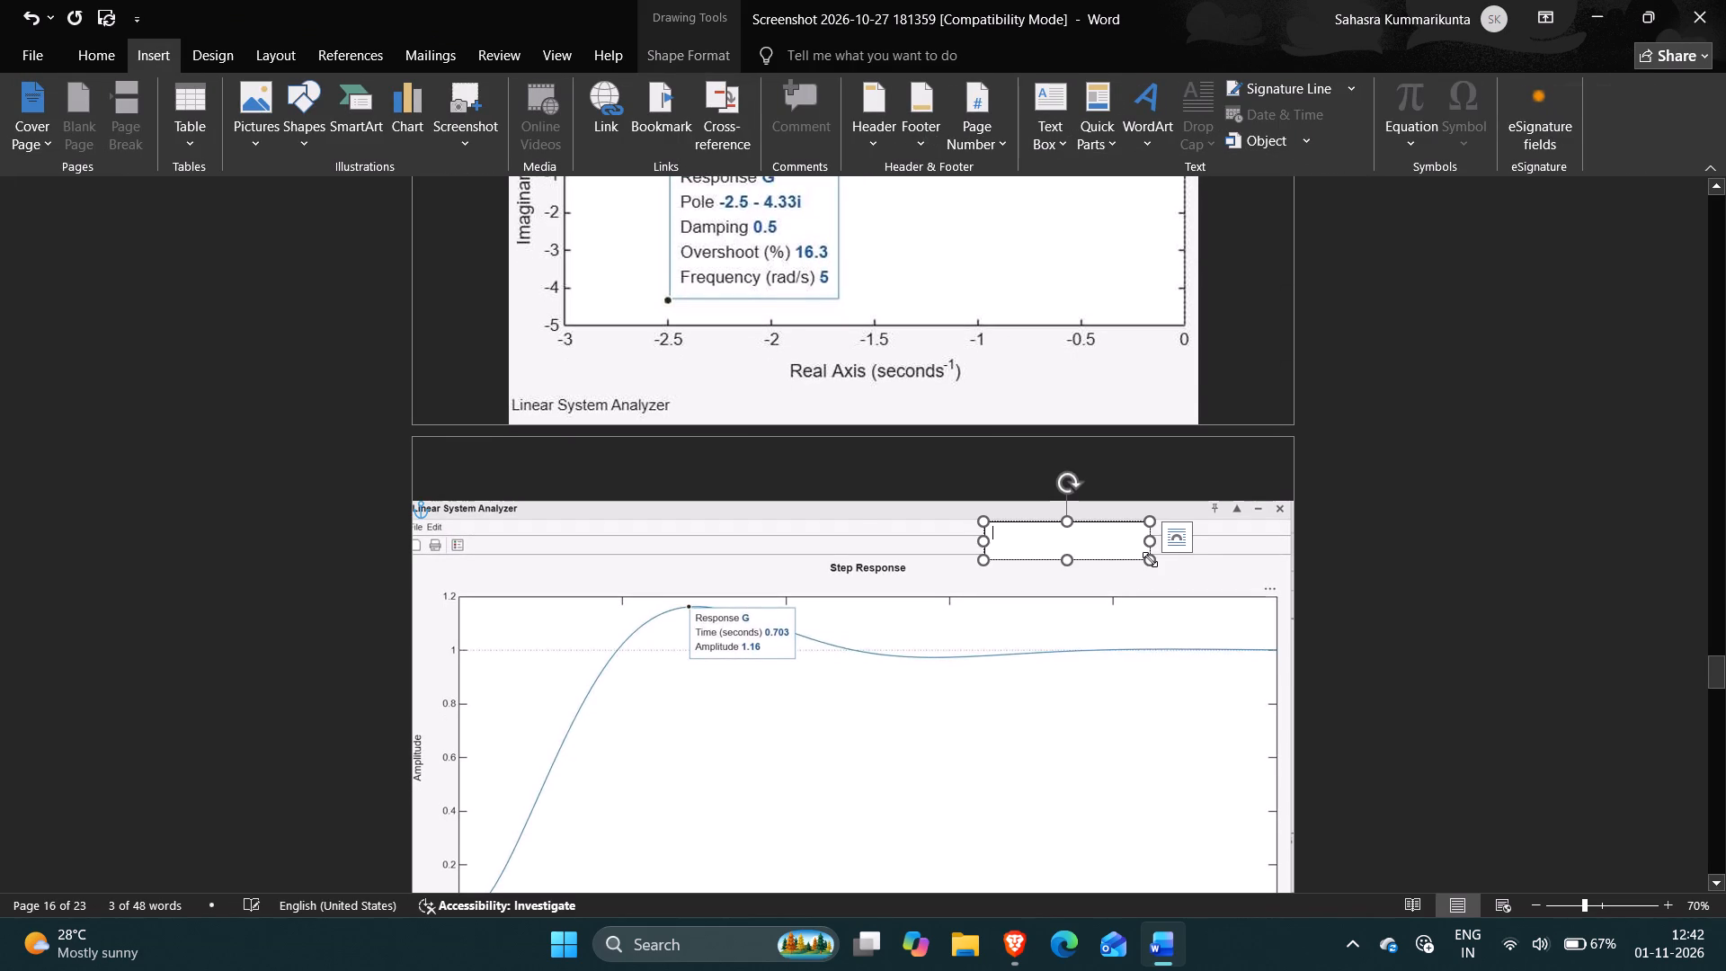
key(ctrl+v)
Draw a text box about 5.08 by 1.3 cm above the sine-and-circle figures of the next MATLAB picture and paste the name and ID lines.
scroll(1150, 559, down, 2)
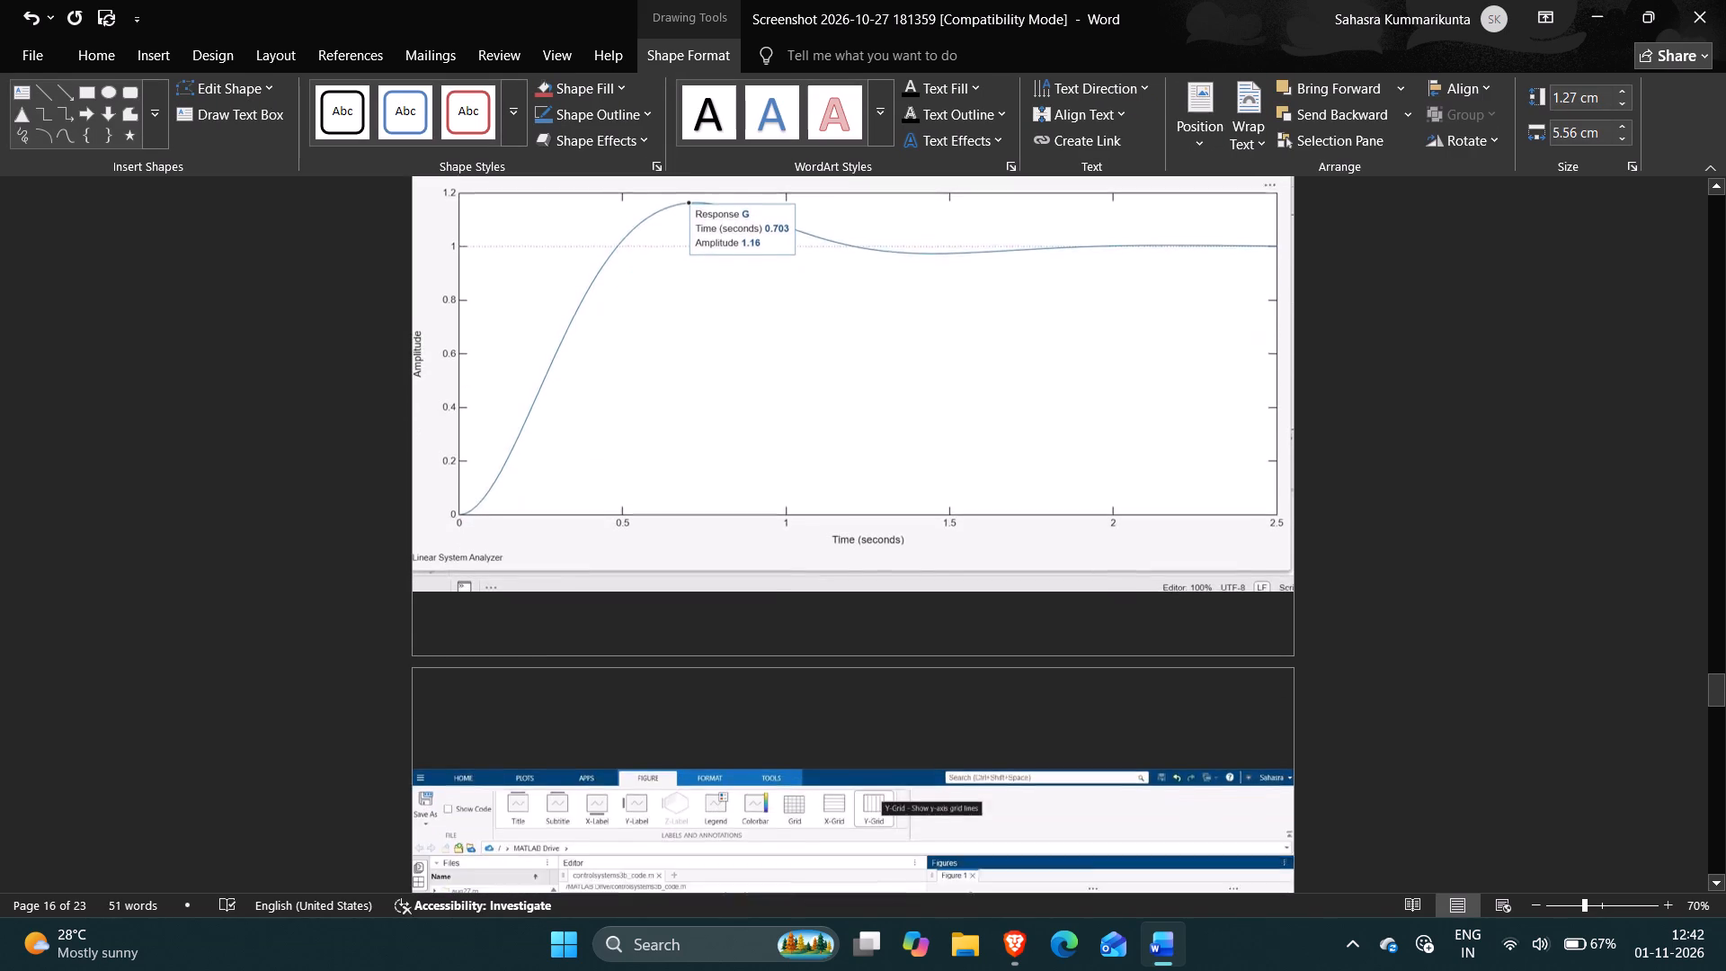
scroll(1150, 559, down, 3)
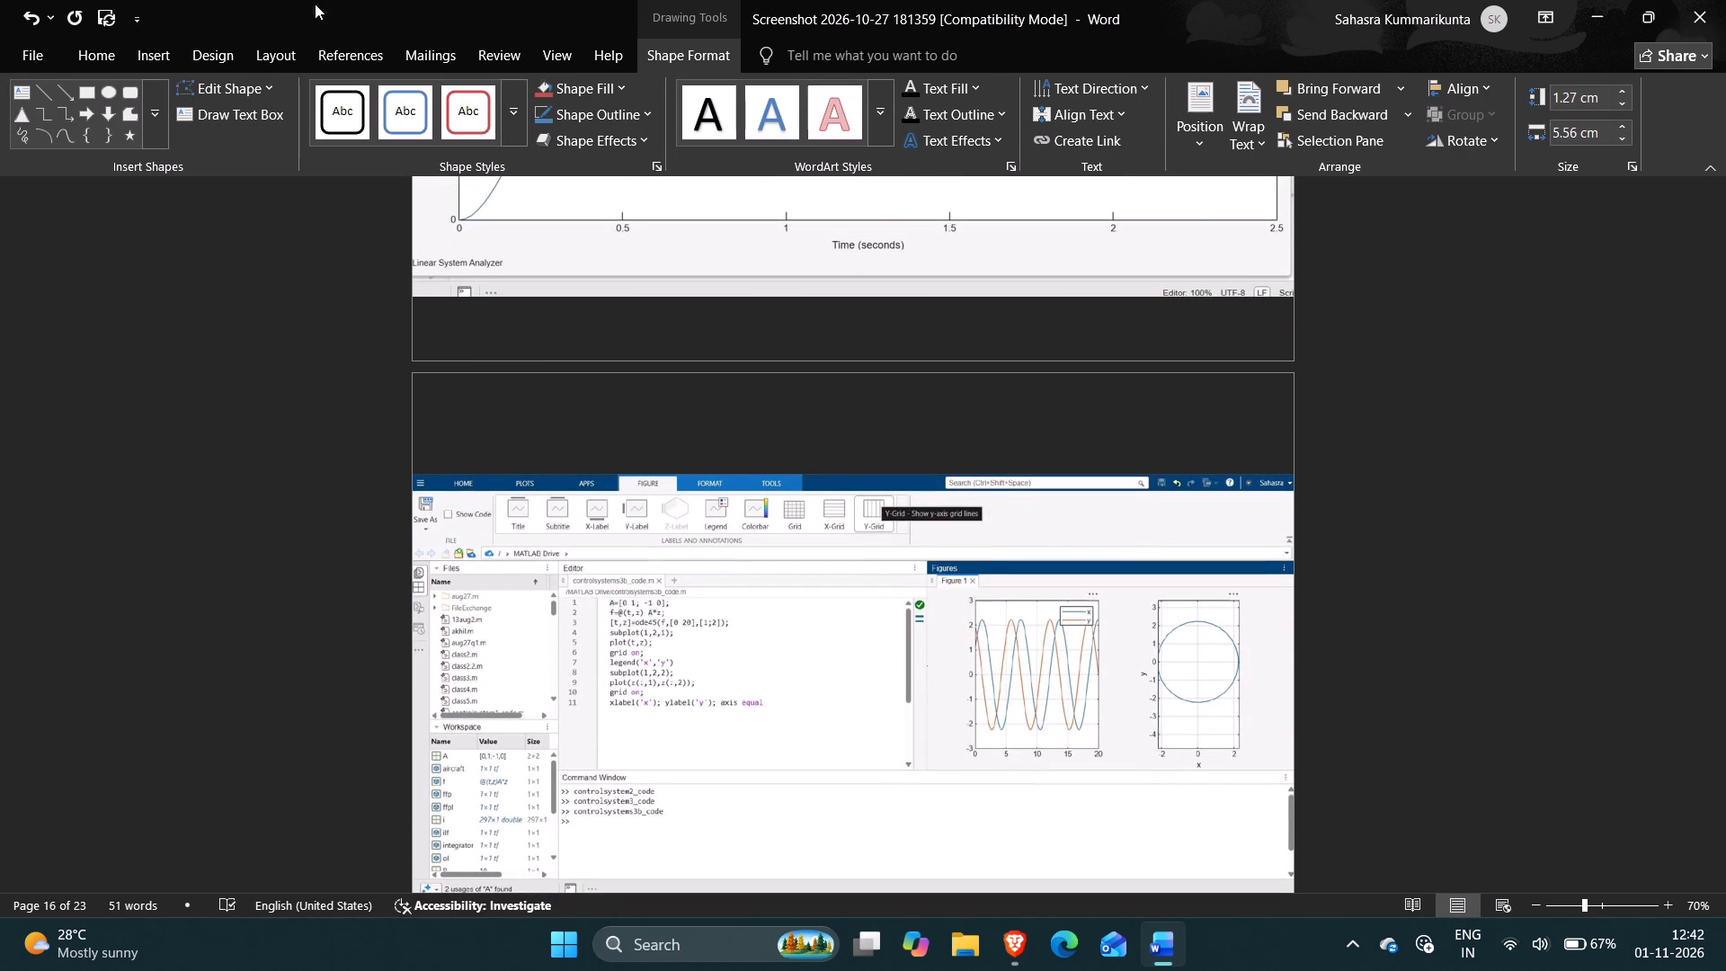
click(158, 48)
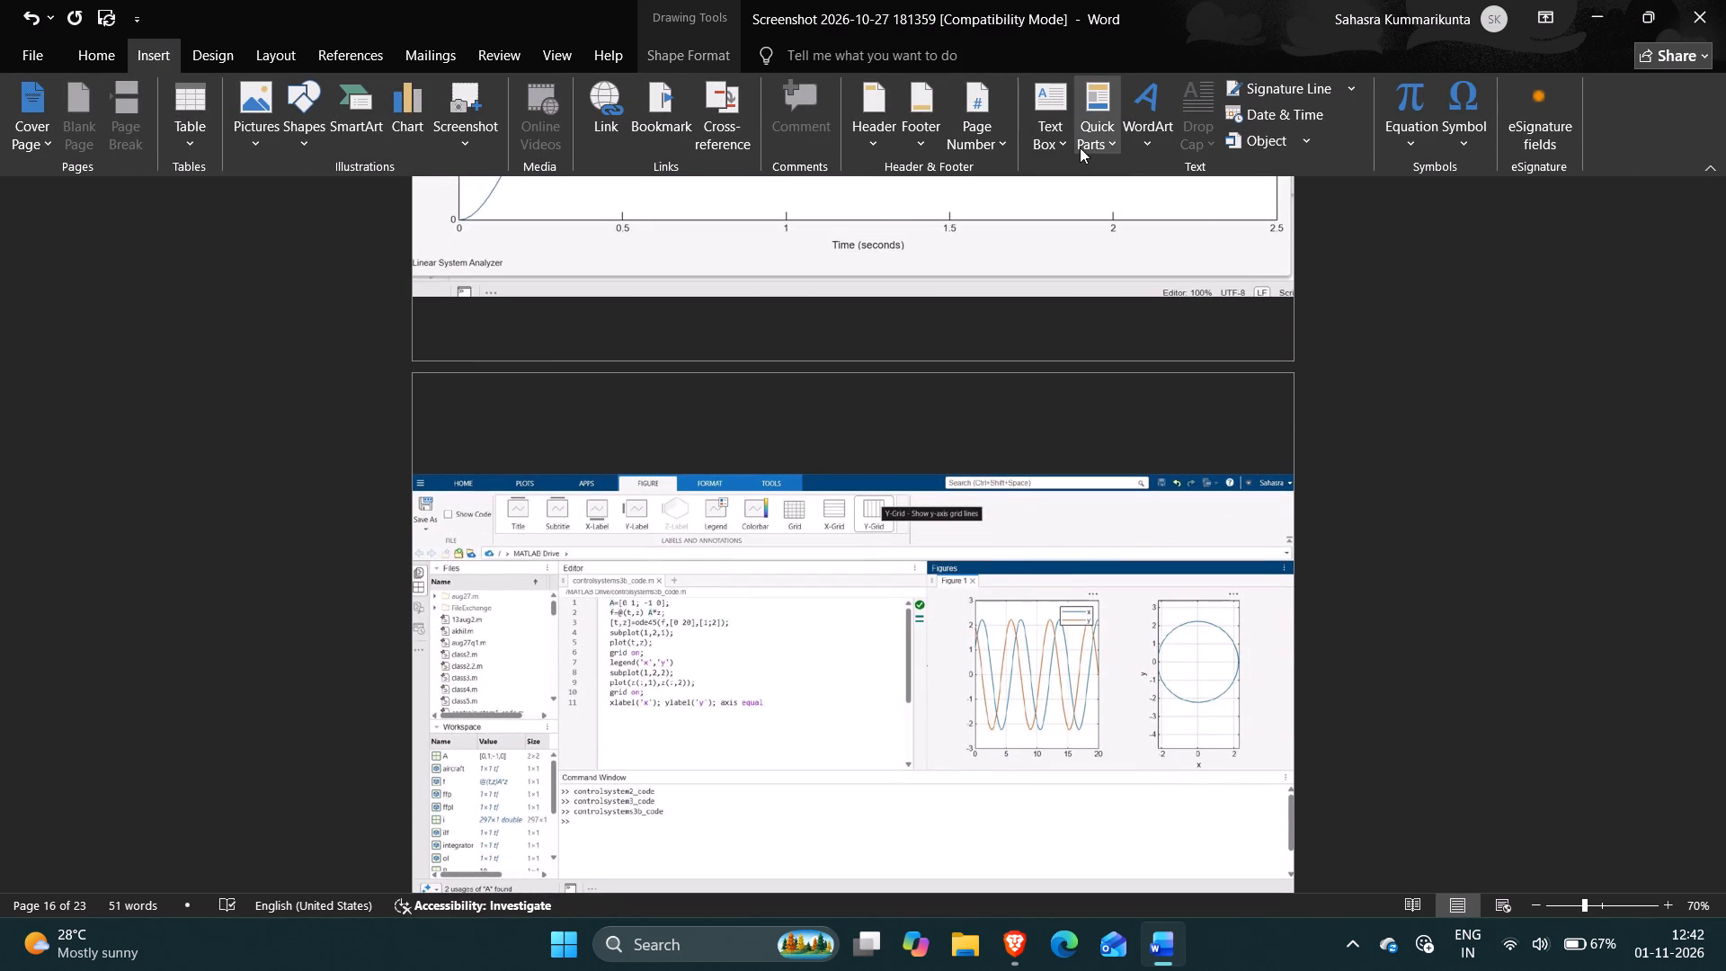
click(1064, 146)
click(1055, 198)
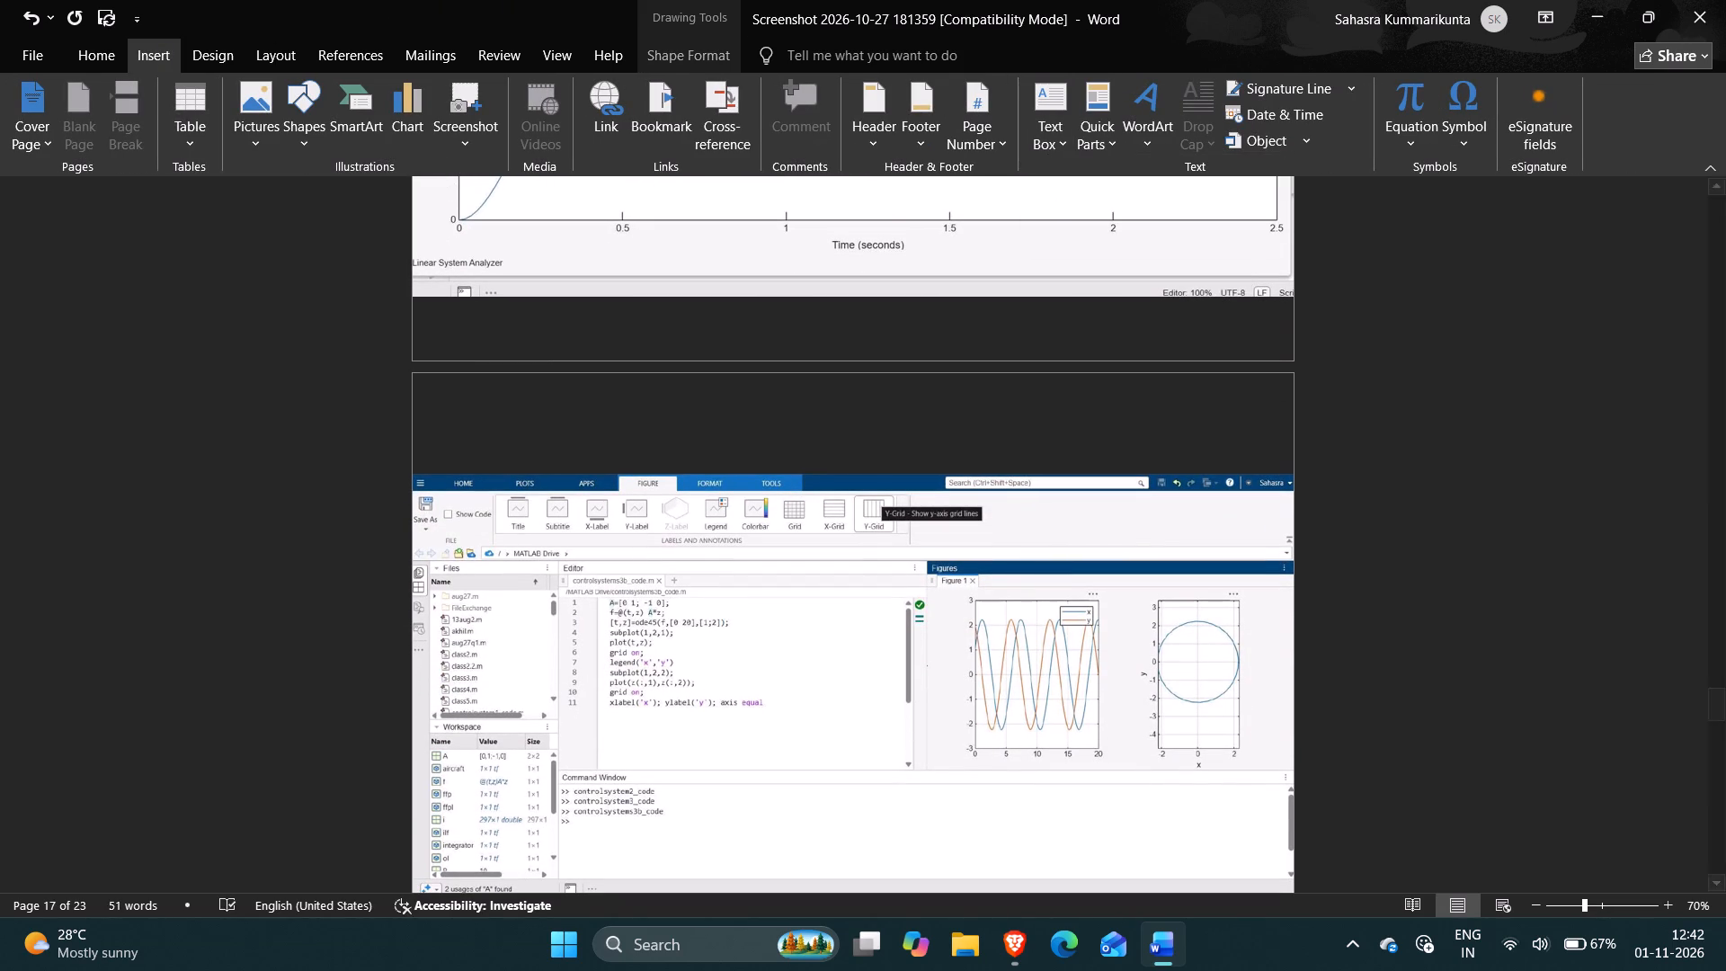
drag(1040, 511, 1191, 549)
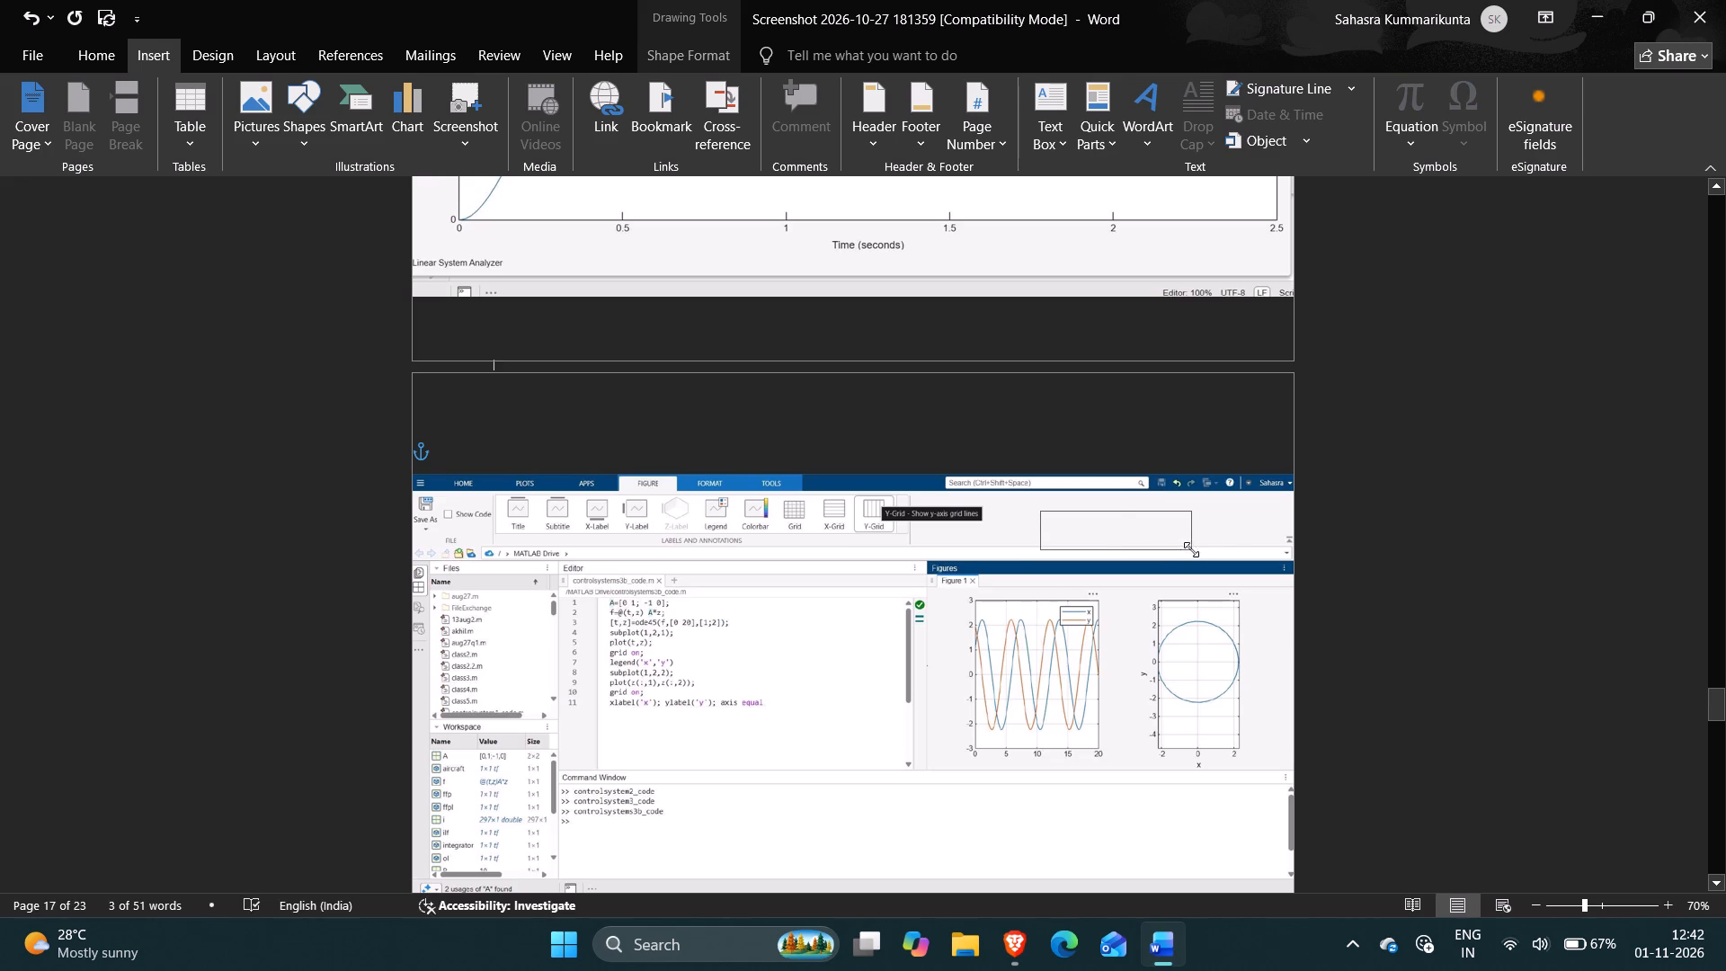
key(ctrl+v)
Add a name and ID text box about 4.6 by 1.24 cm above the current-versus-time figure, moved slightly up clear of the blue Figures bar.
scroll(1191, 549, down, 1)
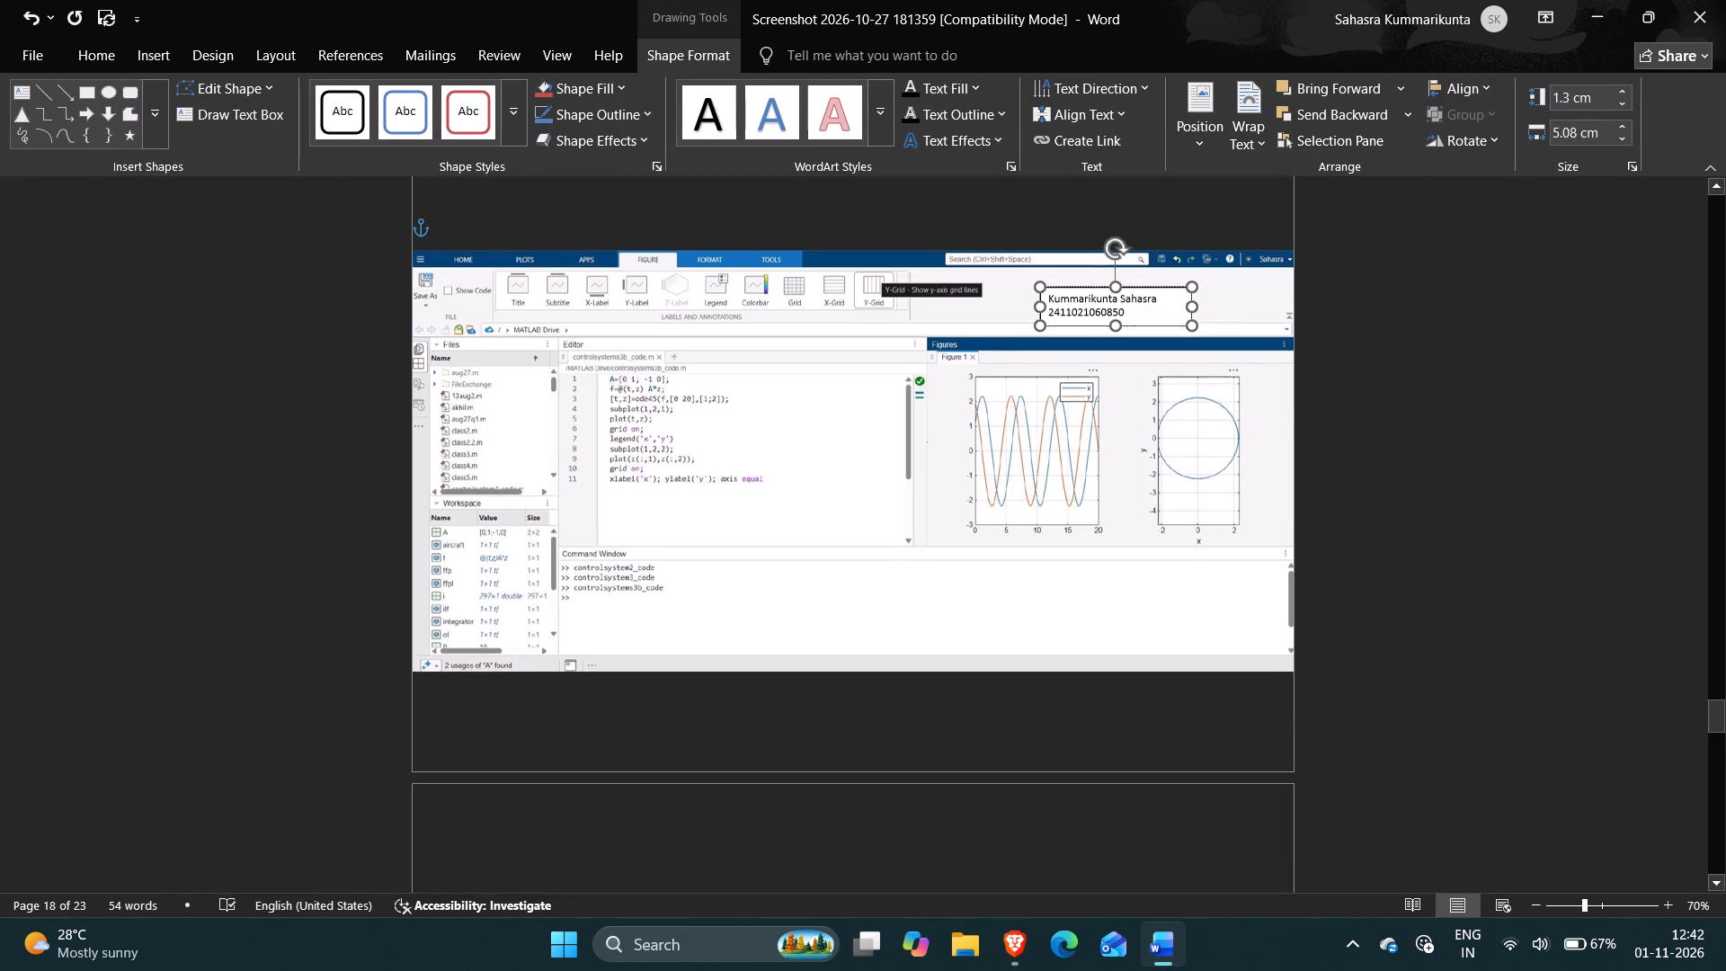
scroll(1191, 549, down, 2)
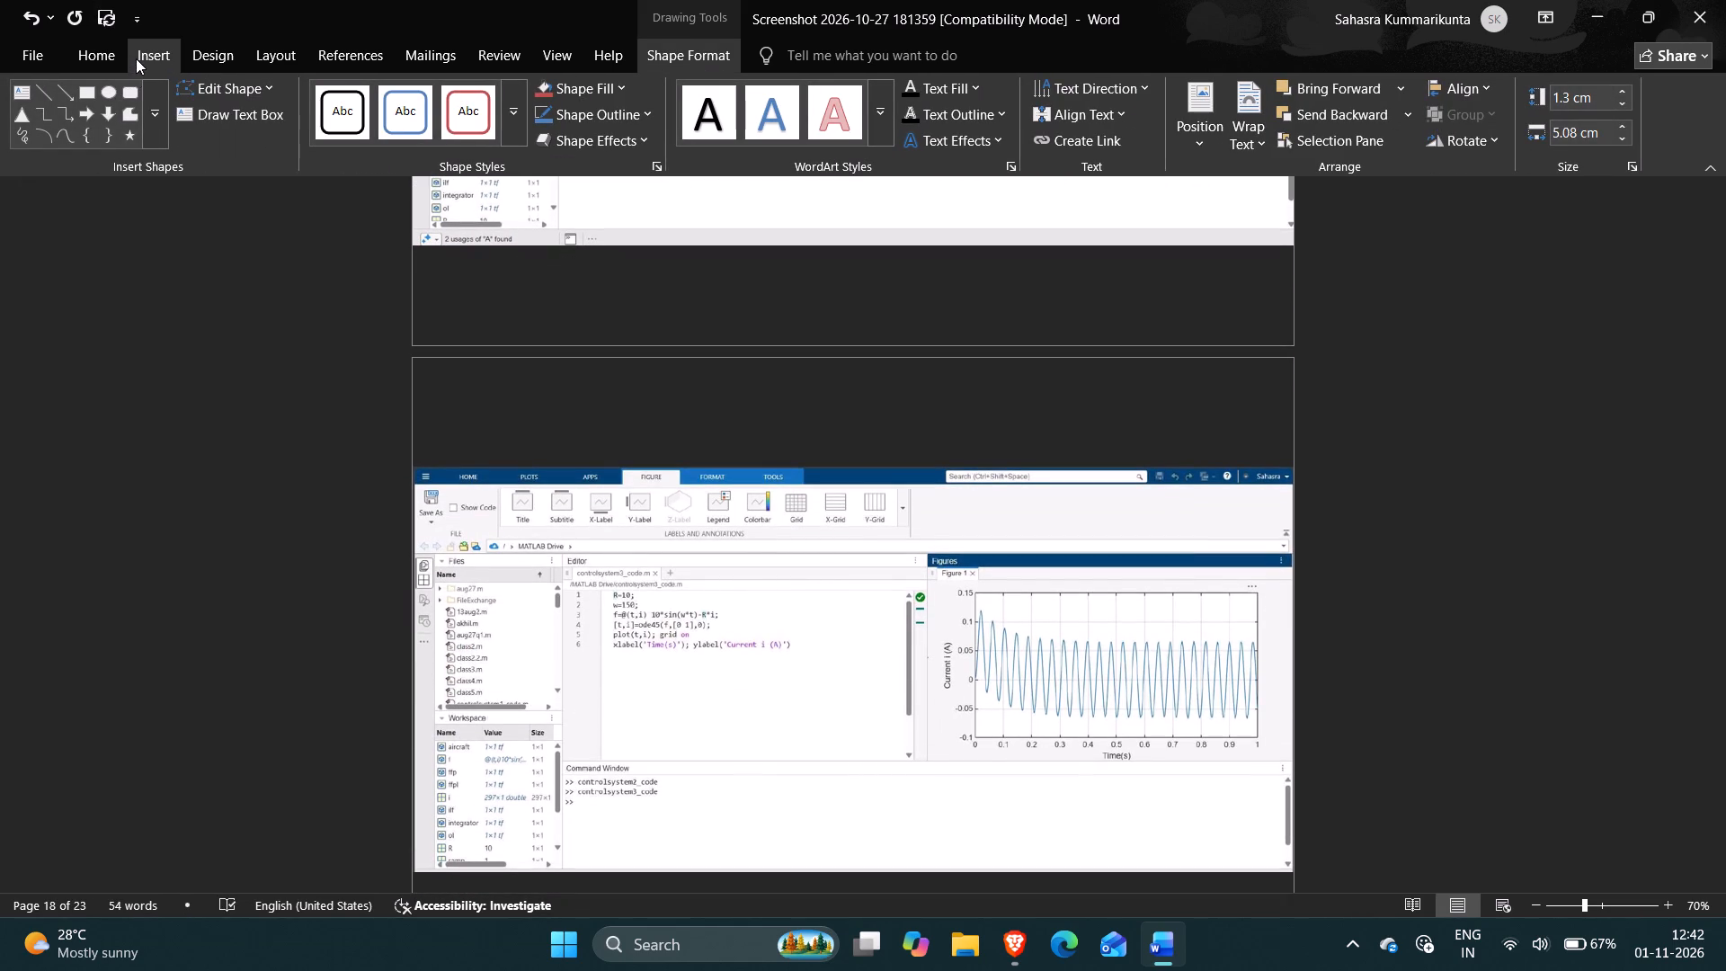
click(136, 58)
click(1048, 126)
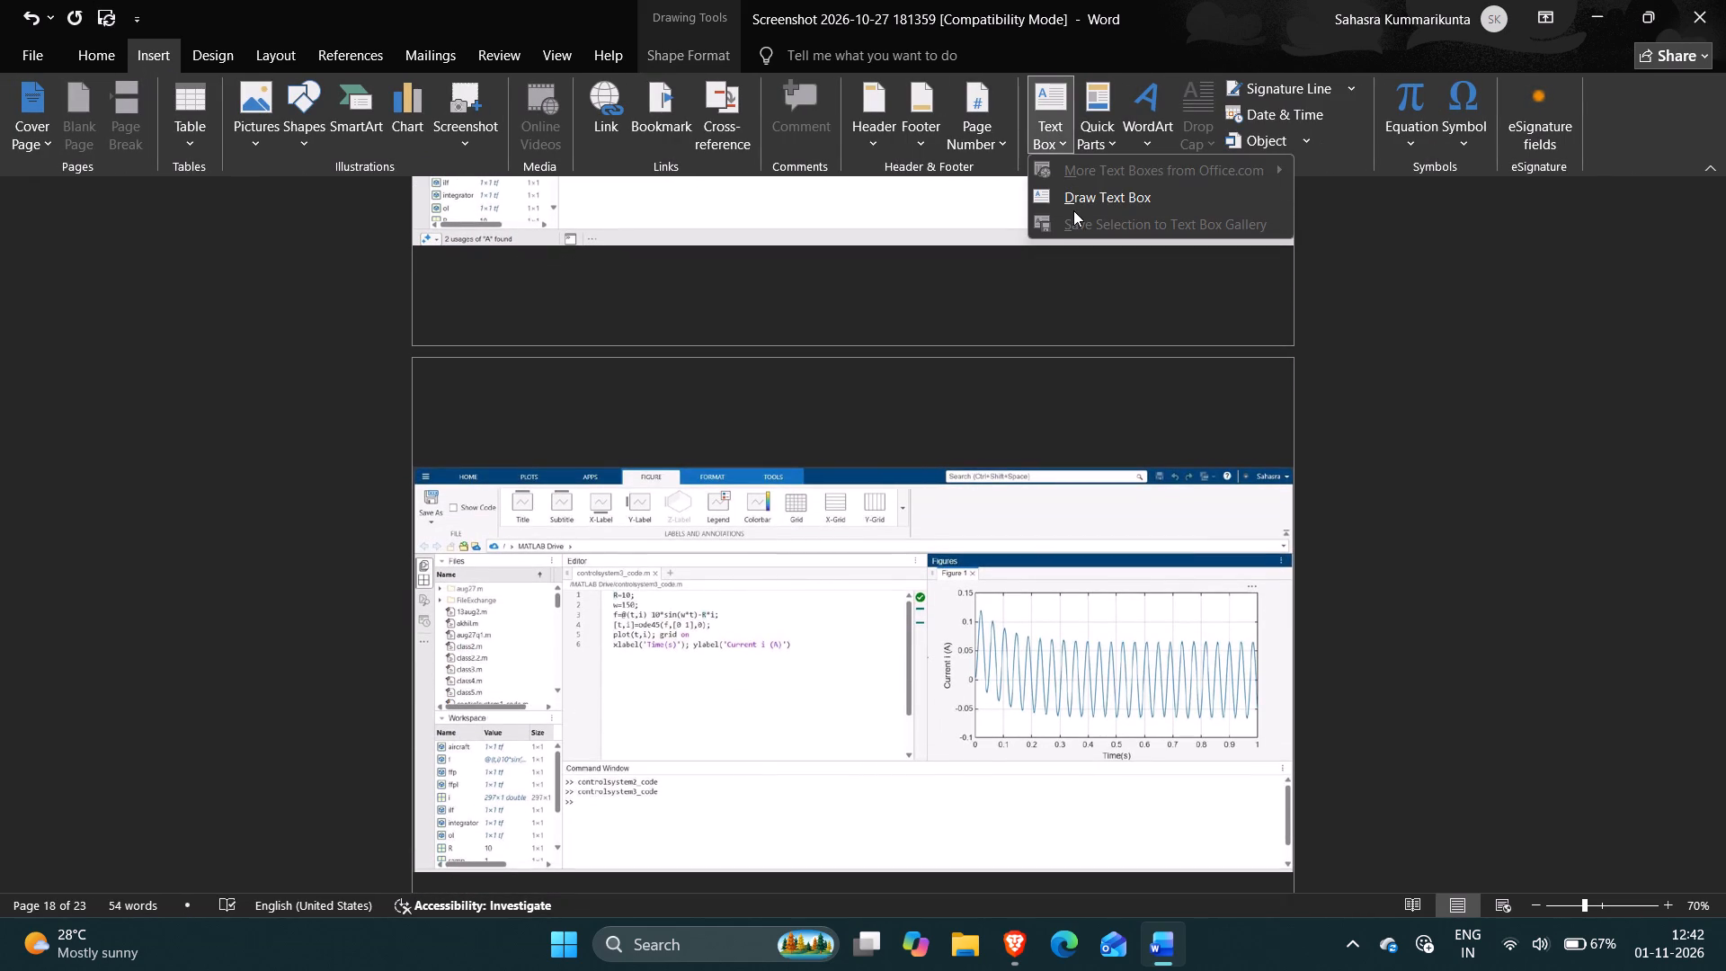
click(1073, 204)
drag(1025, 515, 1162, 552)
key(ctrl+v)
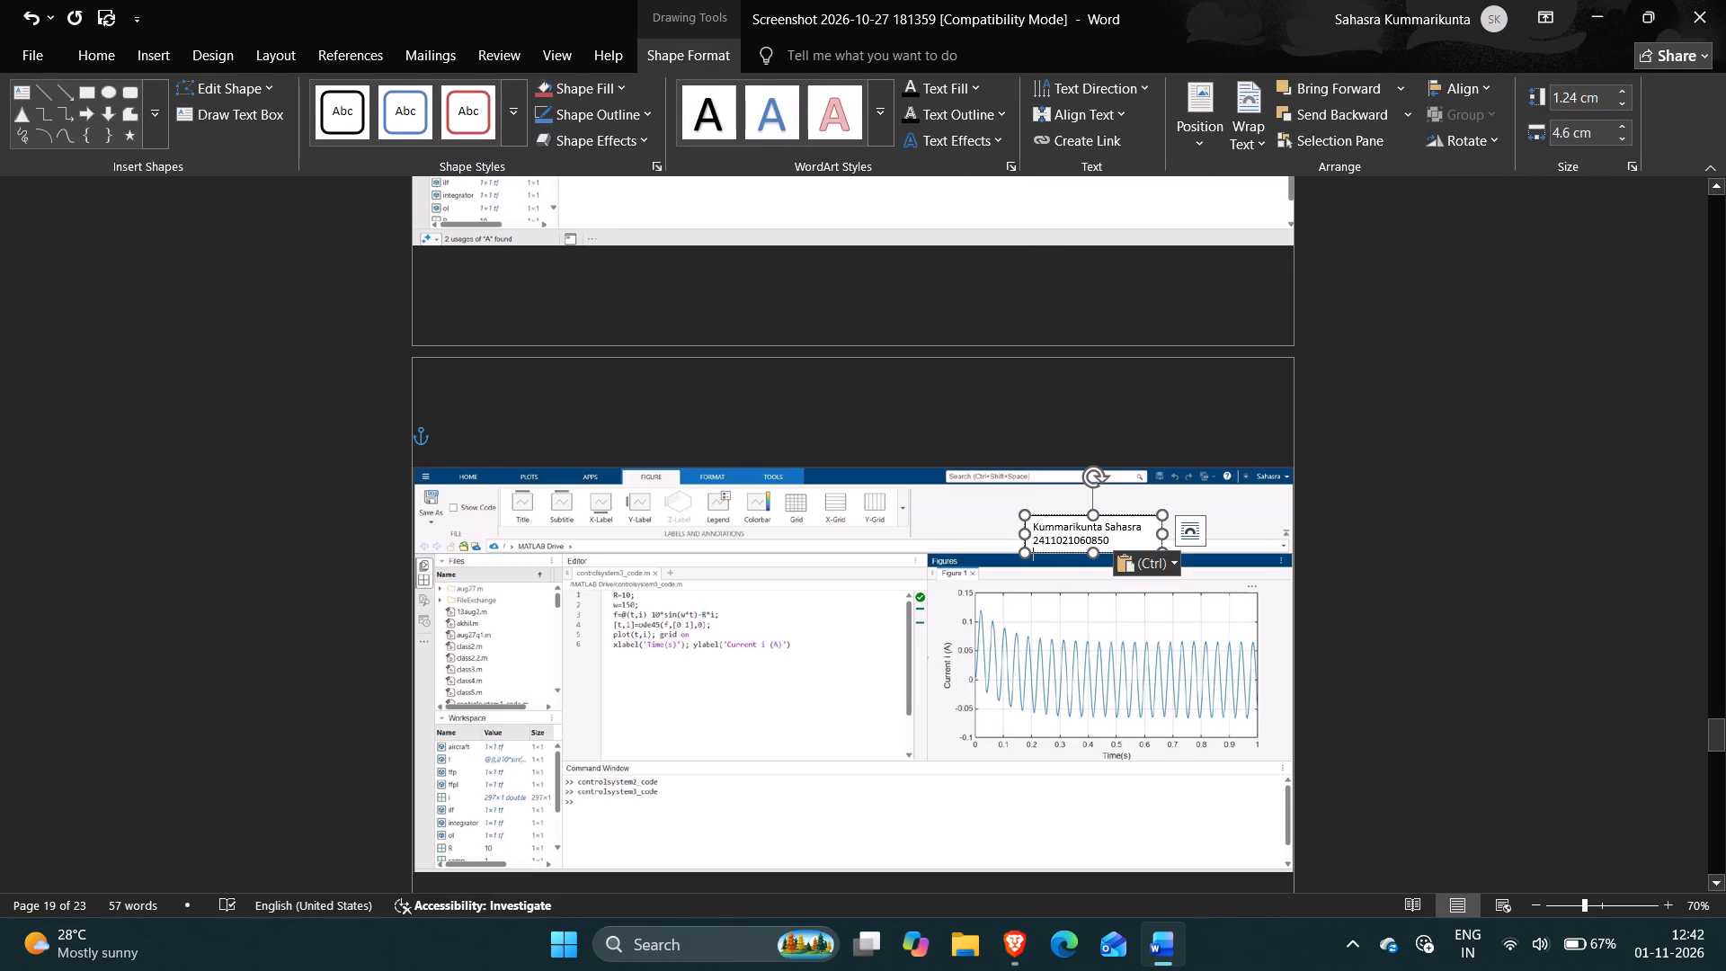
drag(1054, 514, 1047, 499)
Draw a text box about 4.2 by 1.3 cm above the Root Locus figure in its MATLAB picture and paste the name and ID lines.
scroll(1047, 499, down, 1)
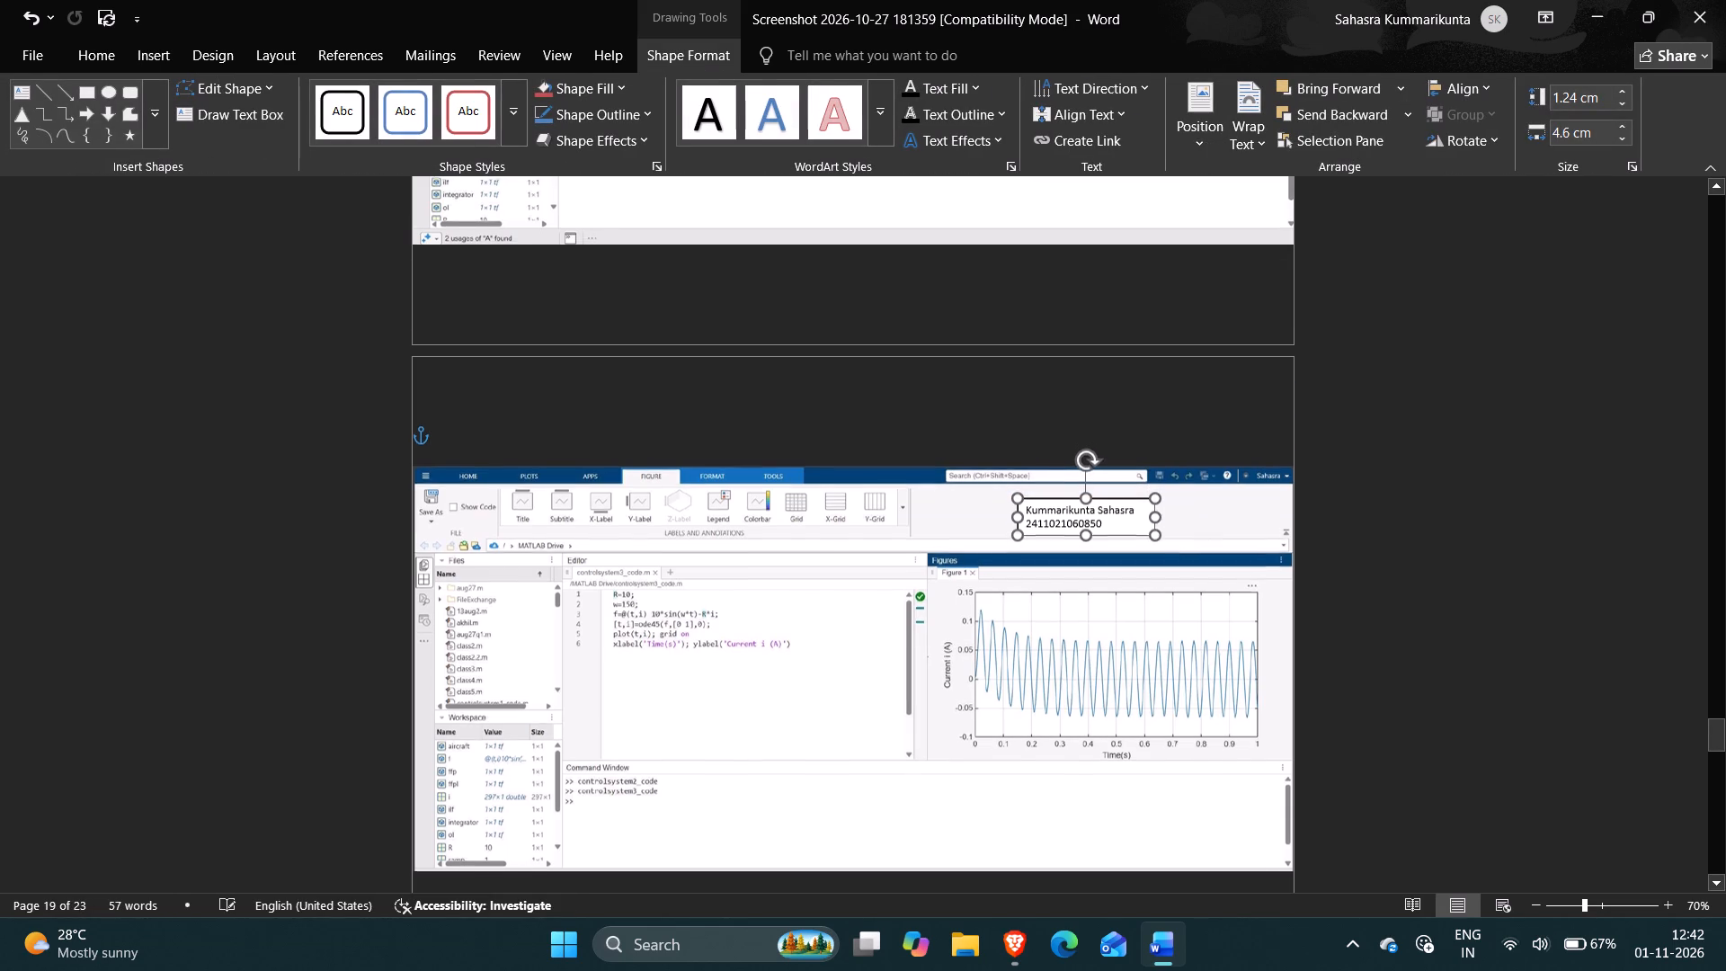
scroll(1047, 499, down, 4)
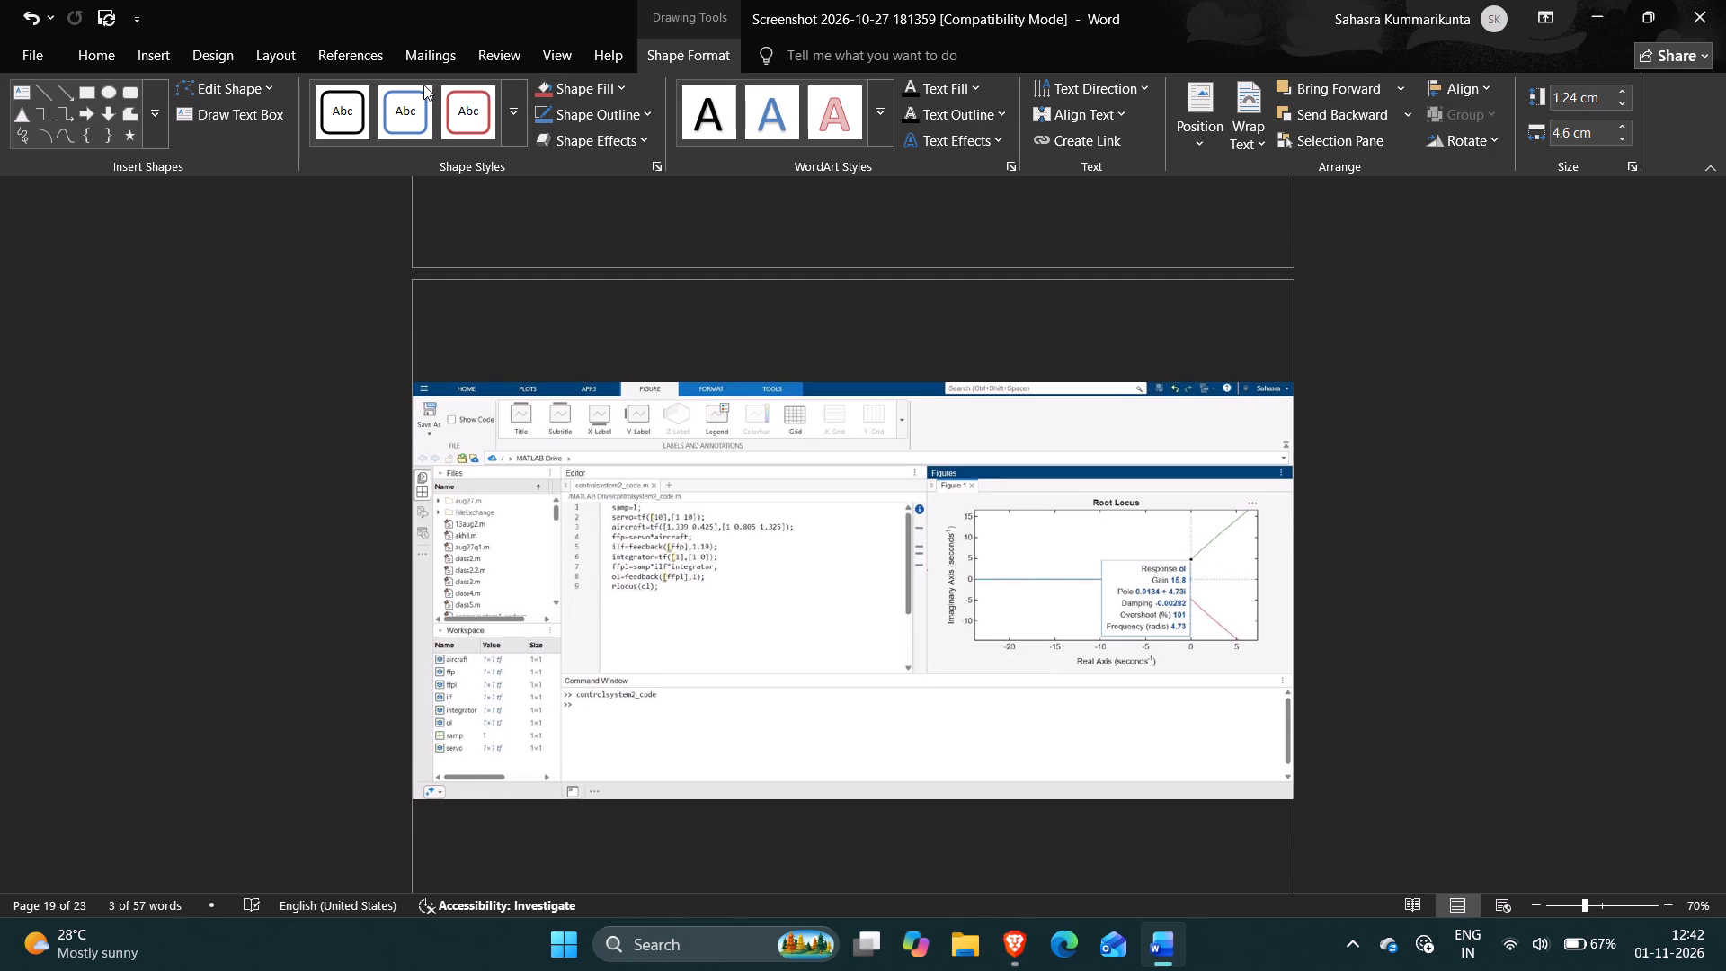
click(168, 49)
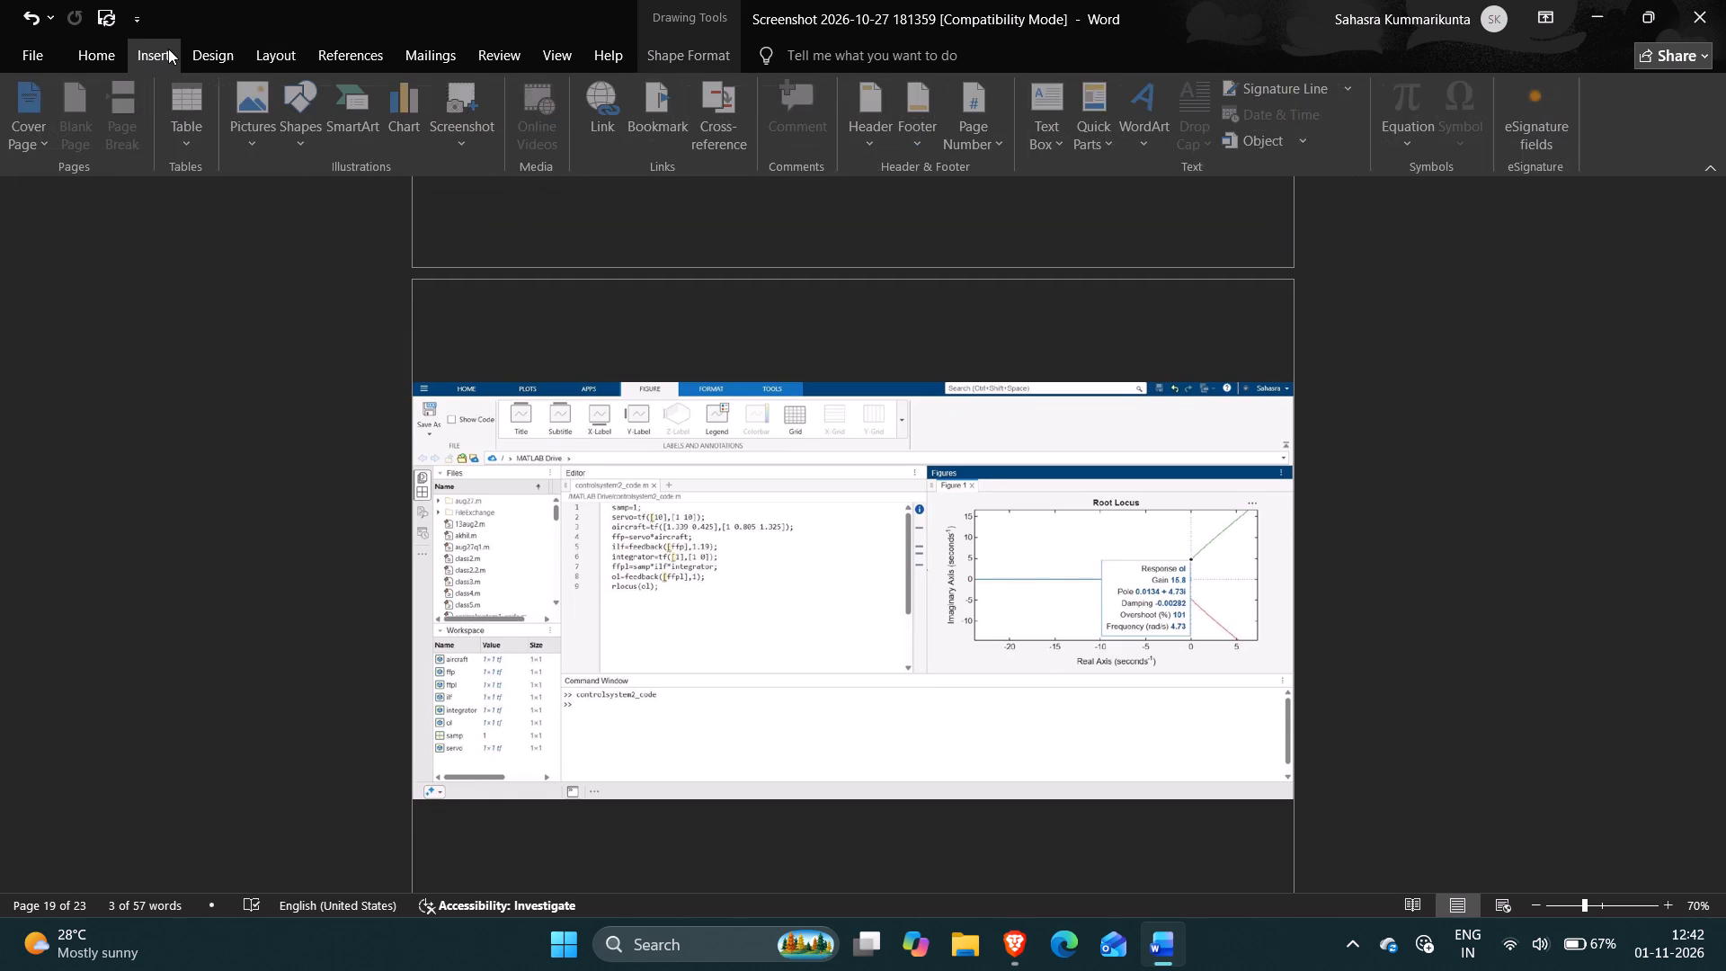
click(1054, 141)
click(1070, 196)
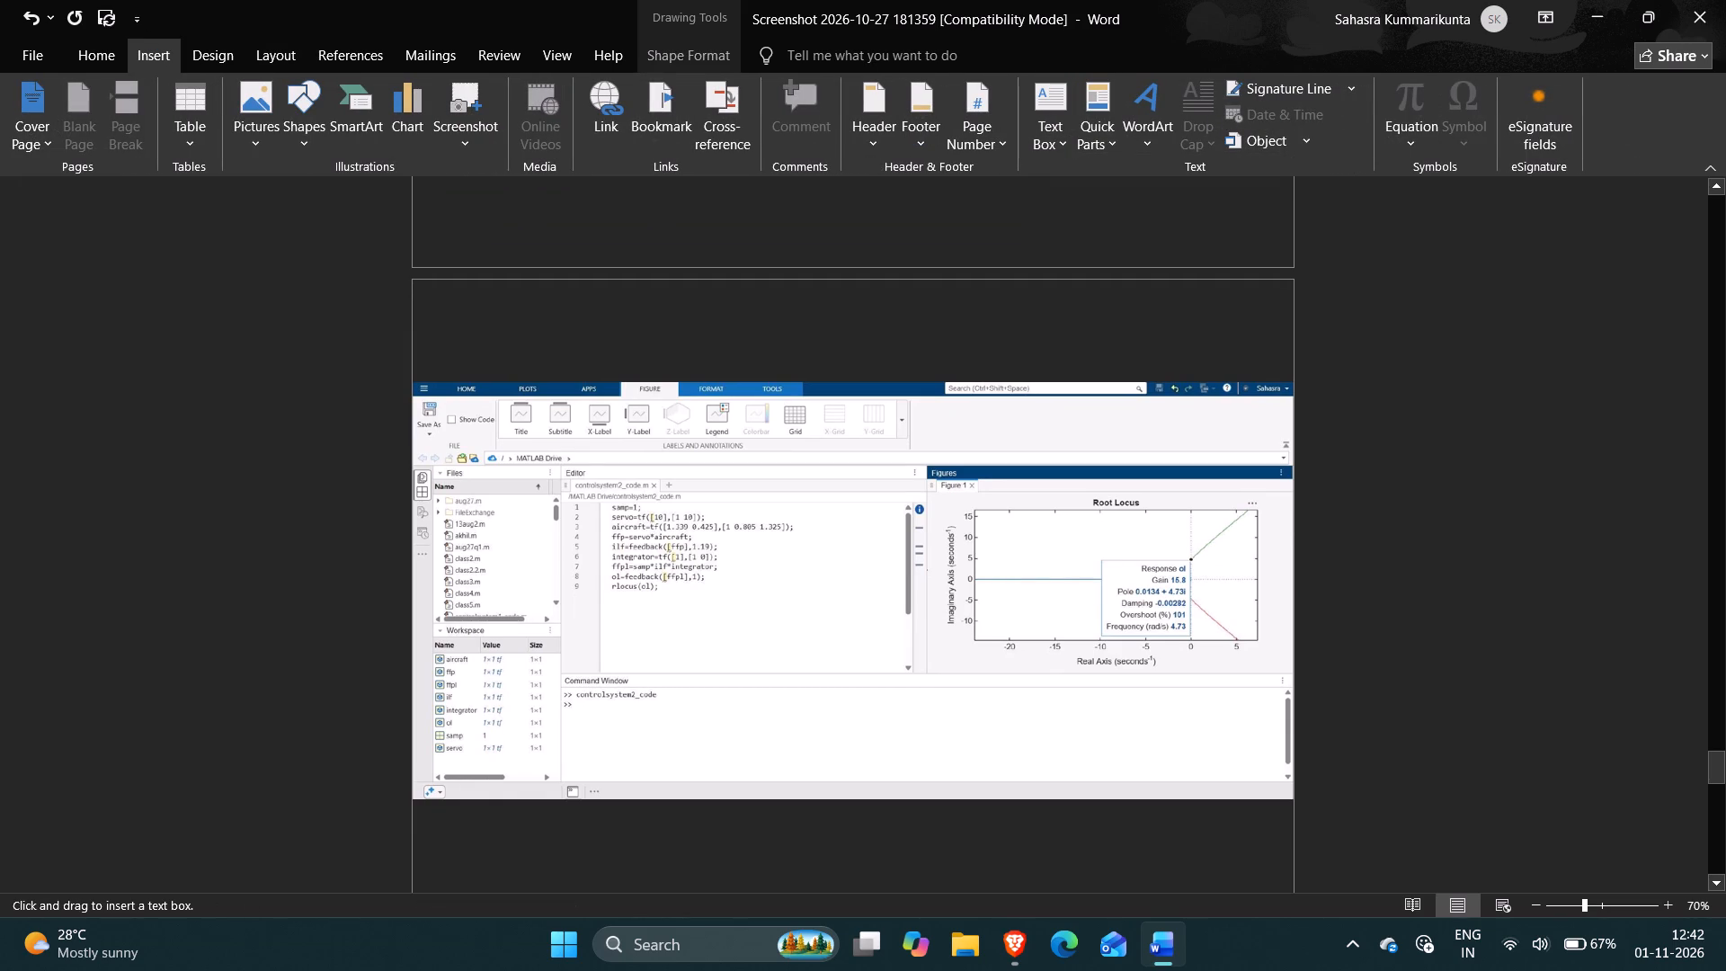
drag(962, 408, 1087, 447)
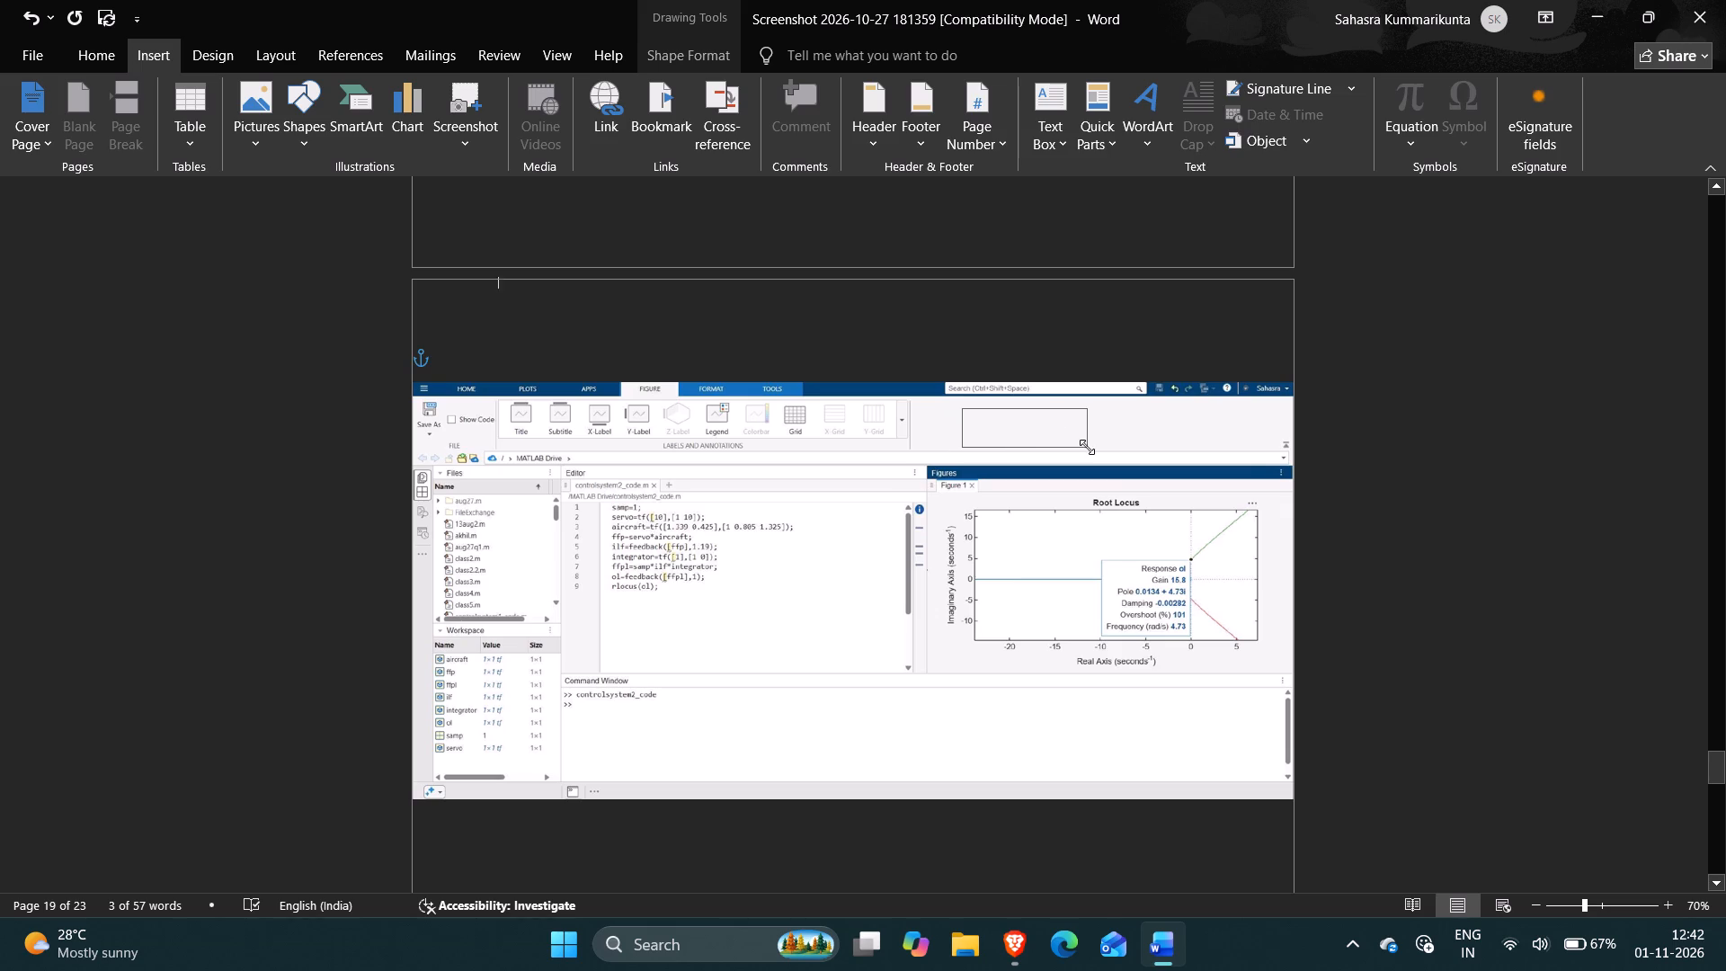
key(ctrl+v)
Draw a text box about 5.2 by 1.48 cm across the linear_system_model scope picture's title and blue bars and paste the name and ID lines.
scroll(1087, 447, down, 2)
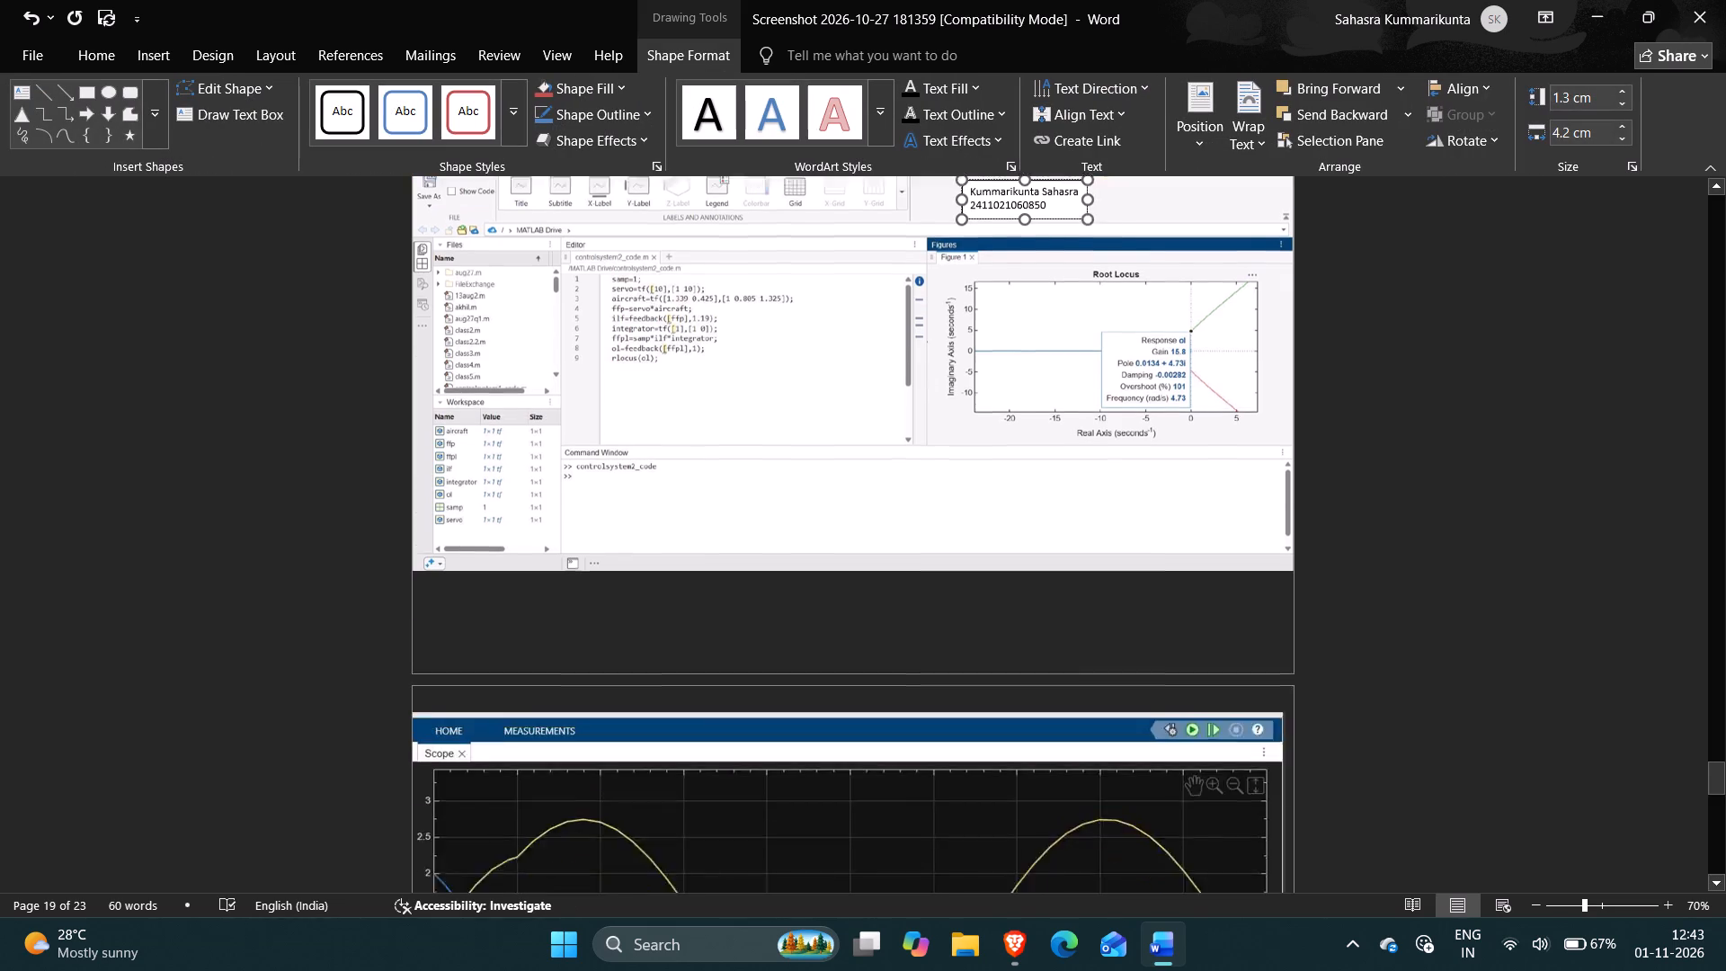
scroll(1087, 447, down, 3)
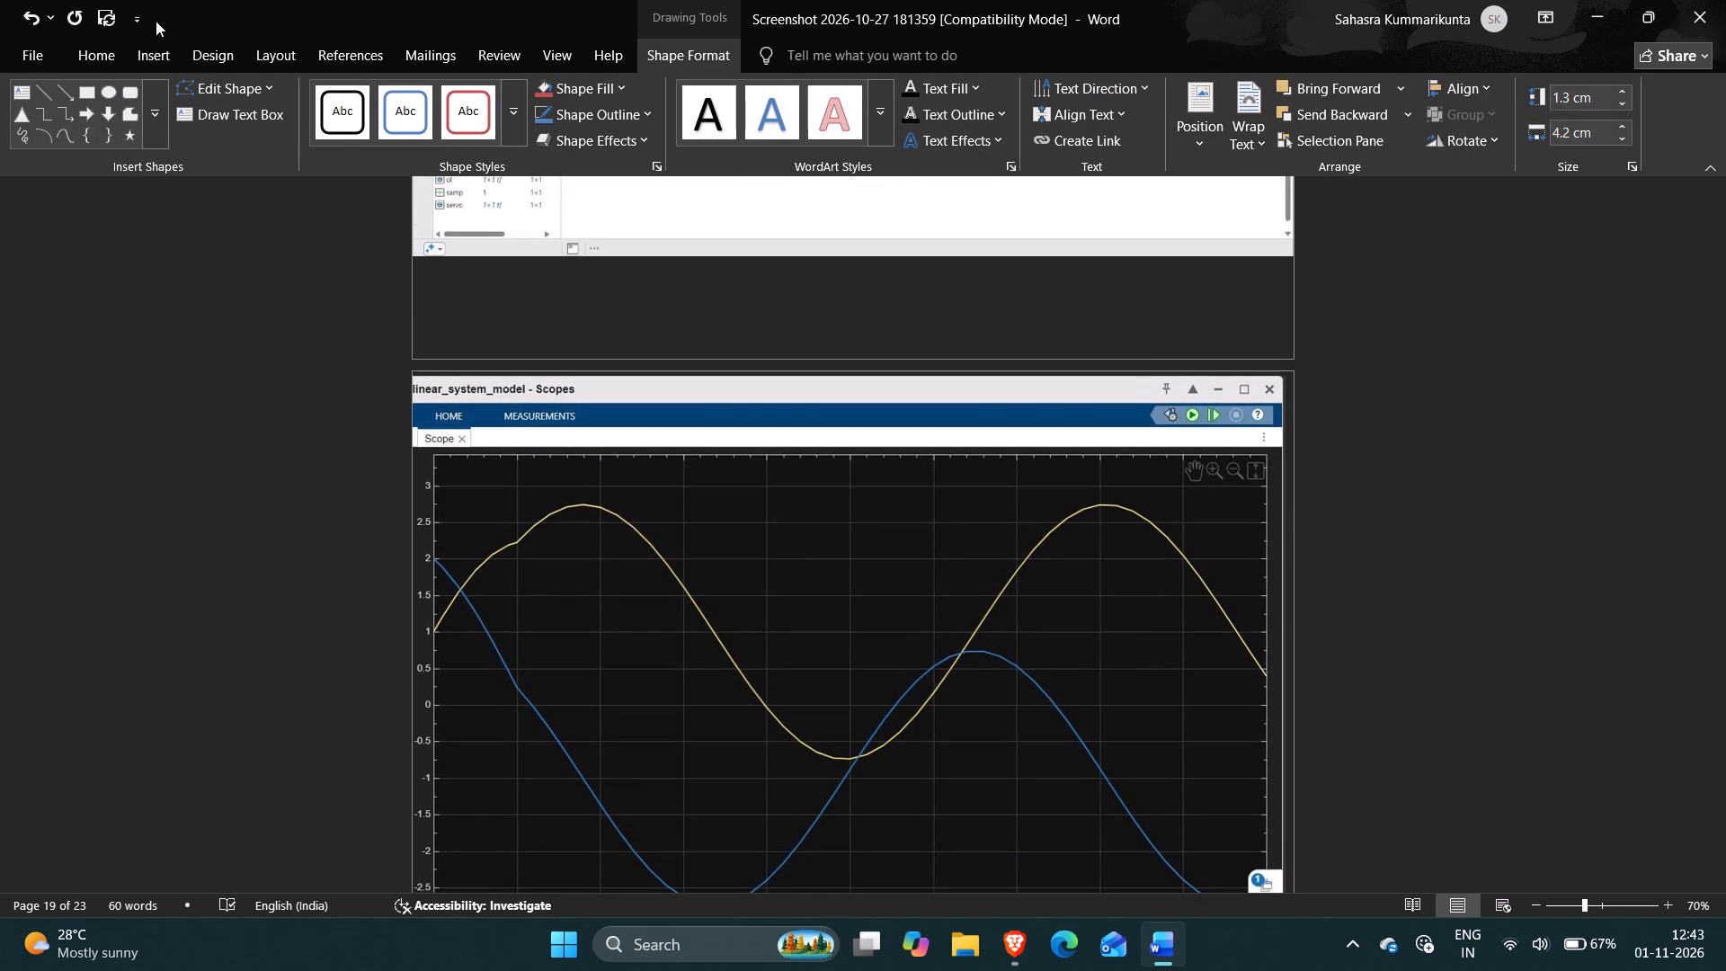
click(152, 40)
click(1061, 129)
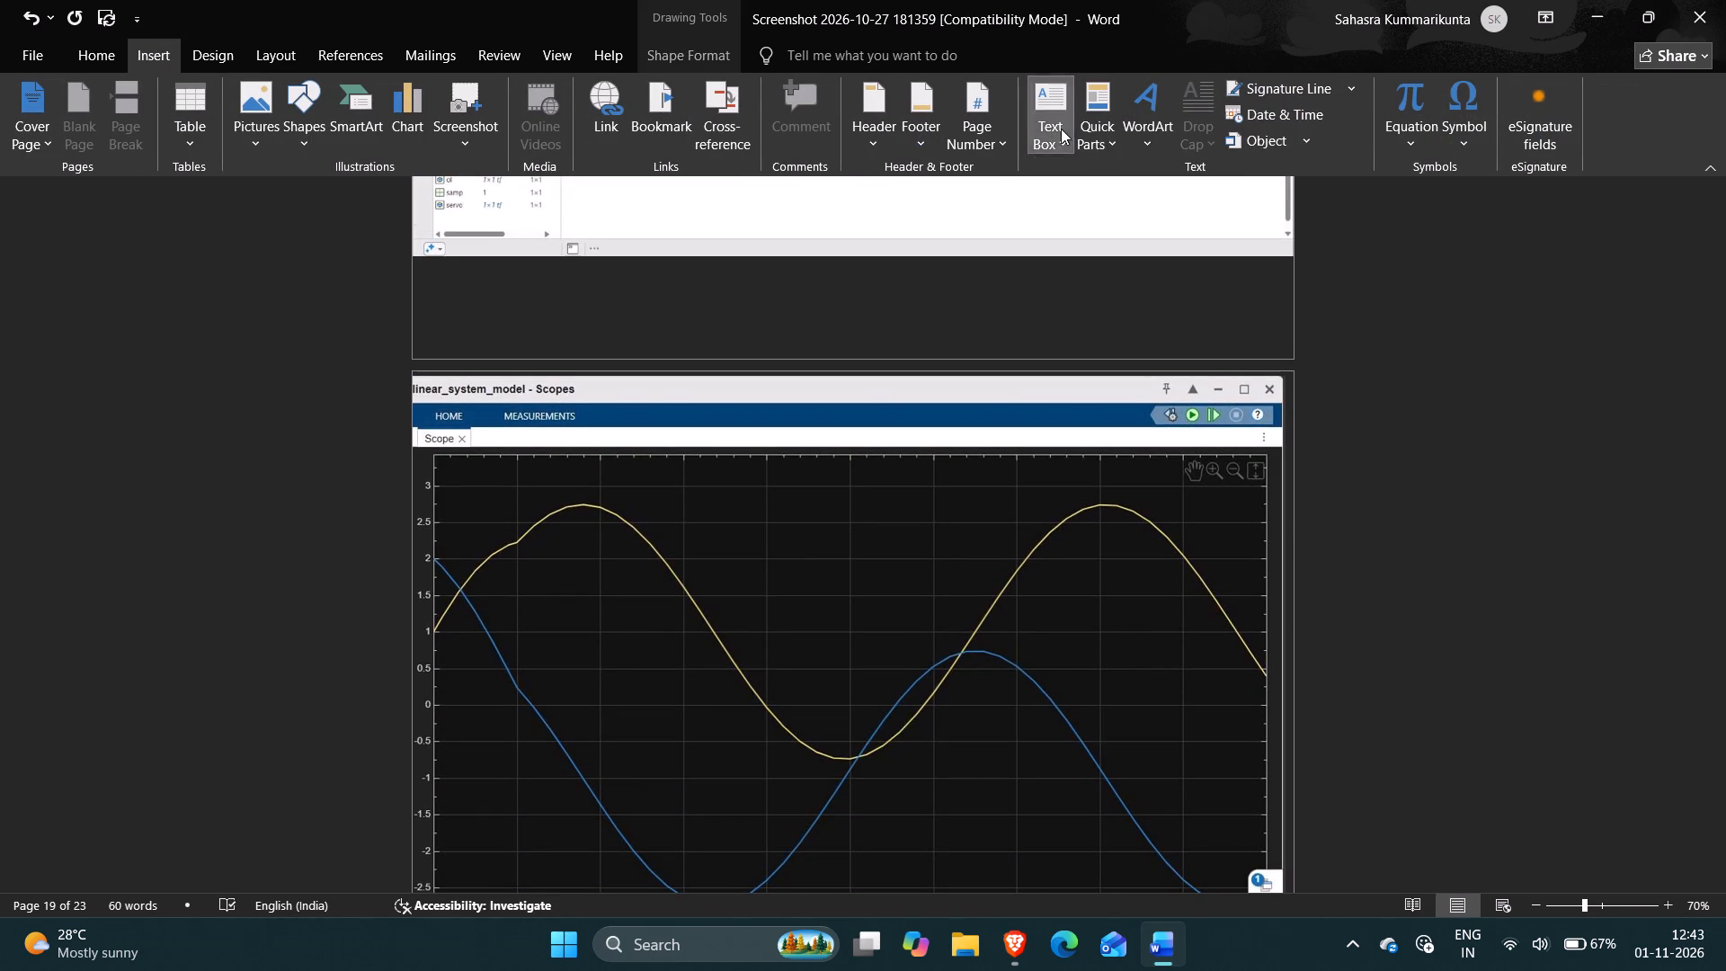
click(1054, 188)
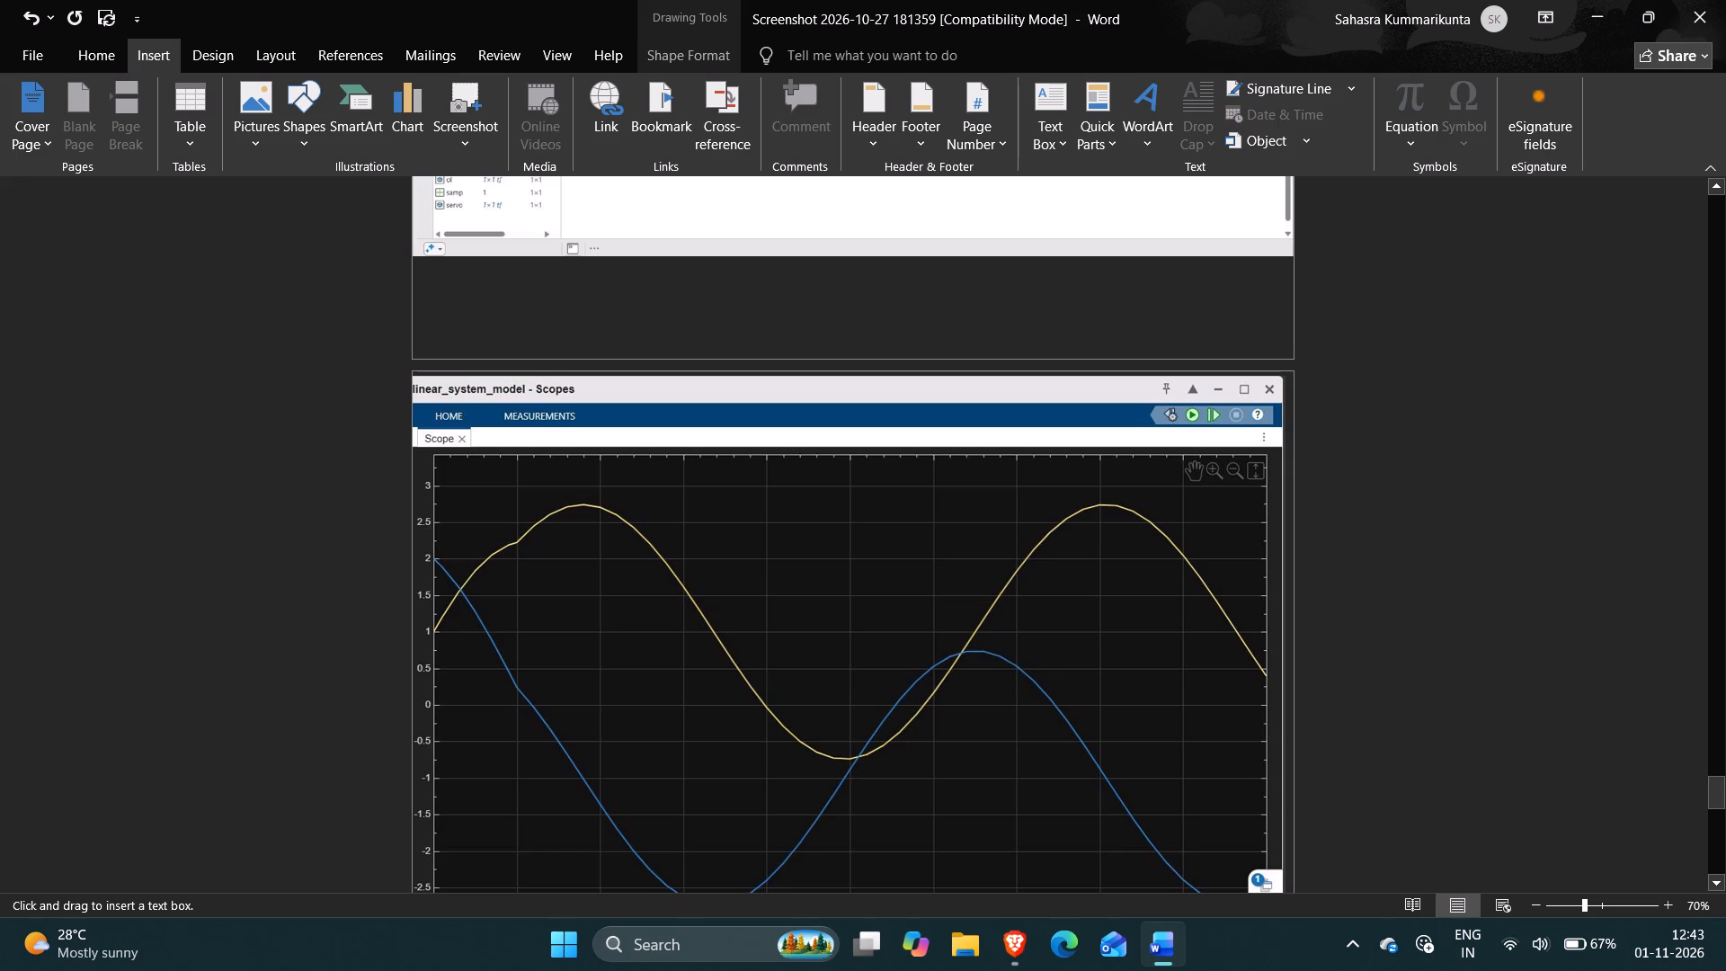
drag(965, 380, 1121, 424)
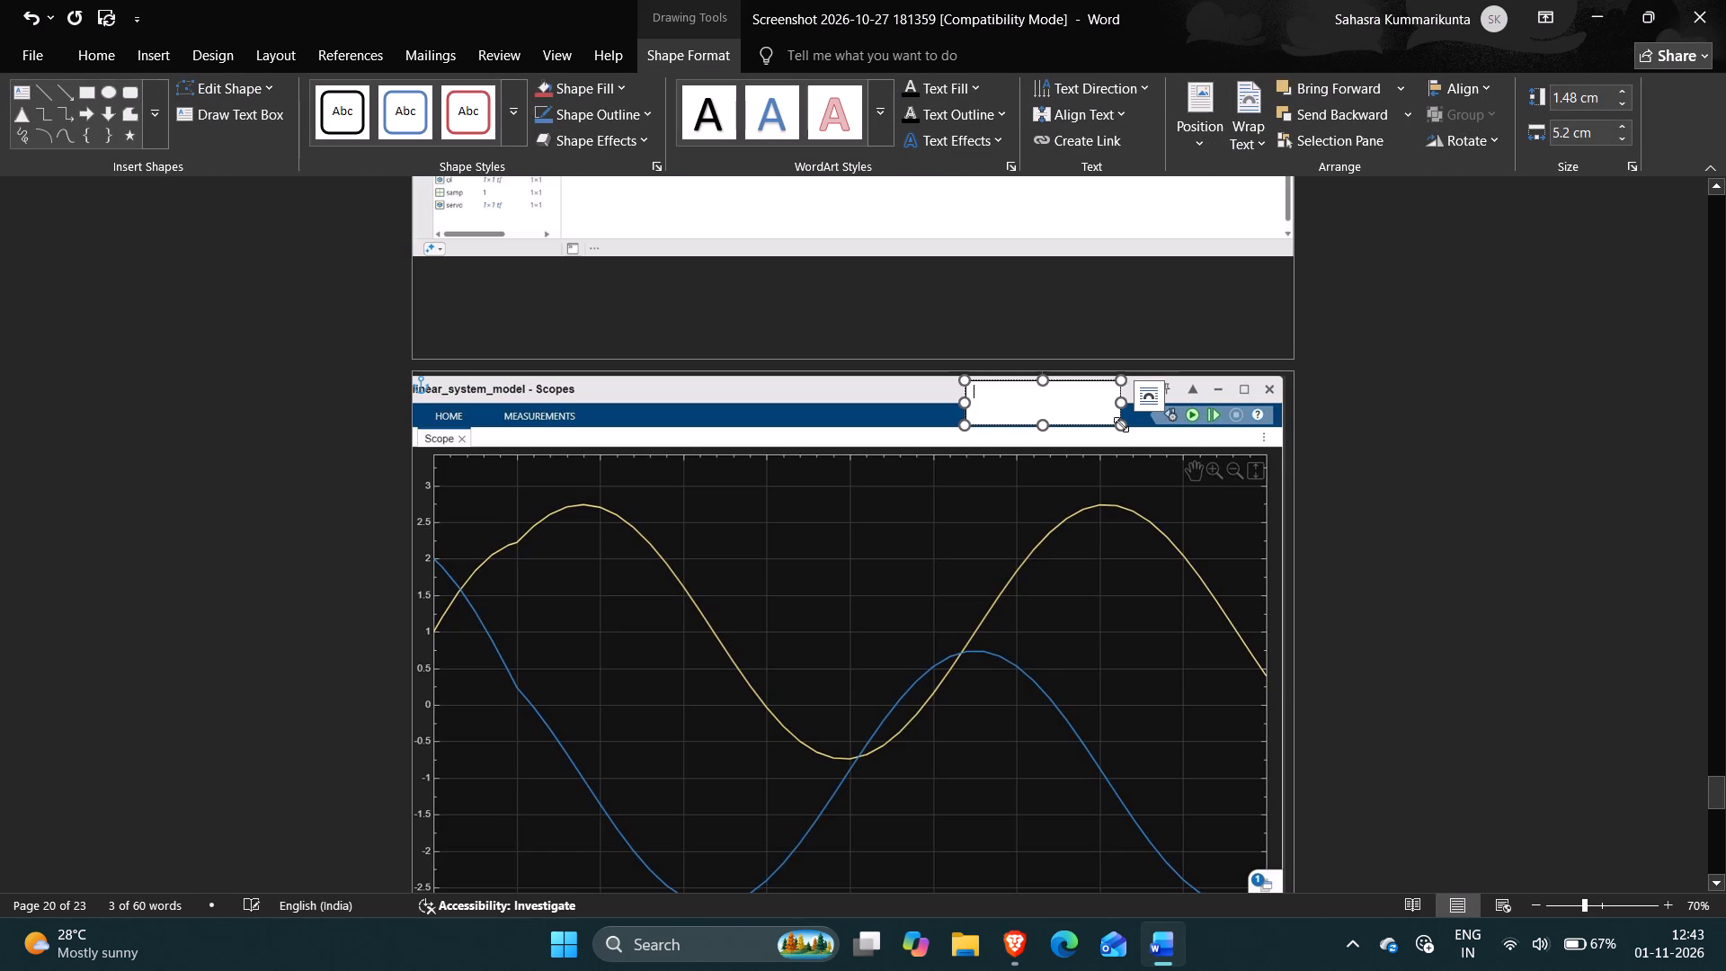
key(ctrl+v)
Draw a text box about 4.72 by 1.48 cm along the XY_Graph picture's upper edge and paste the name and ID lines.
scroll(1121, 424, down, 6)
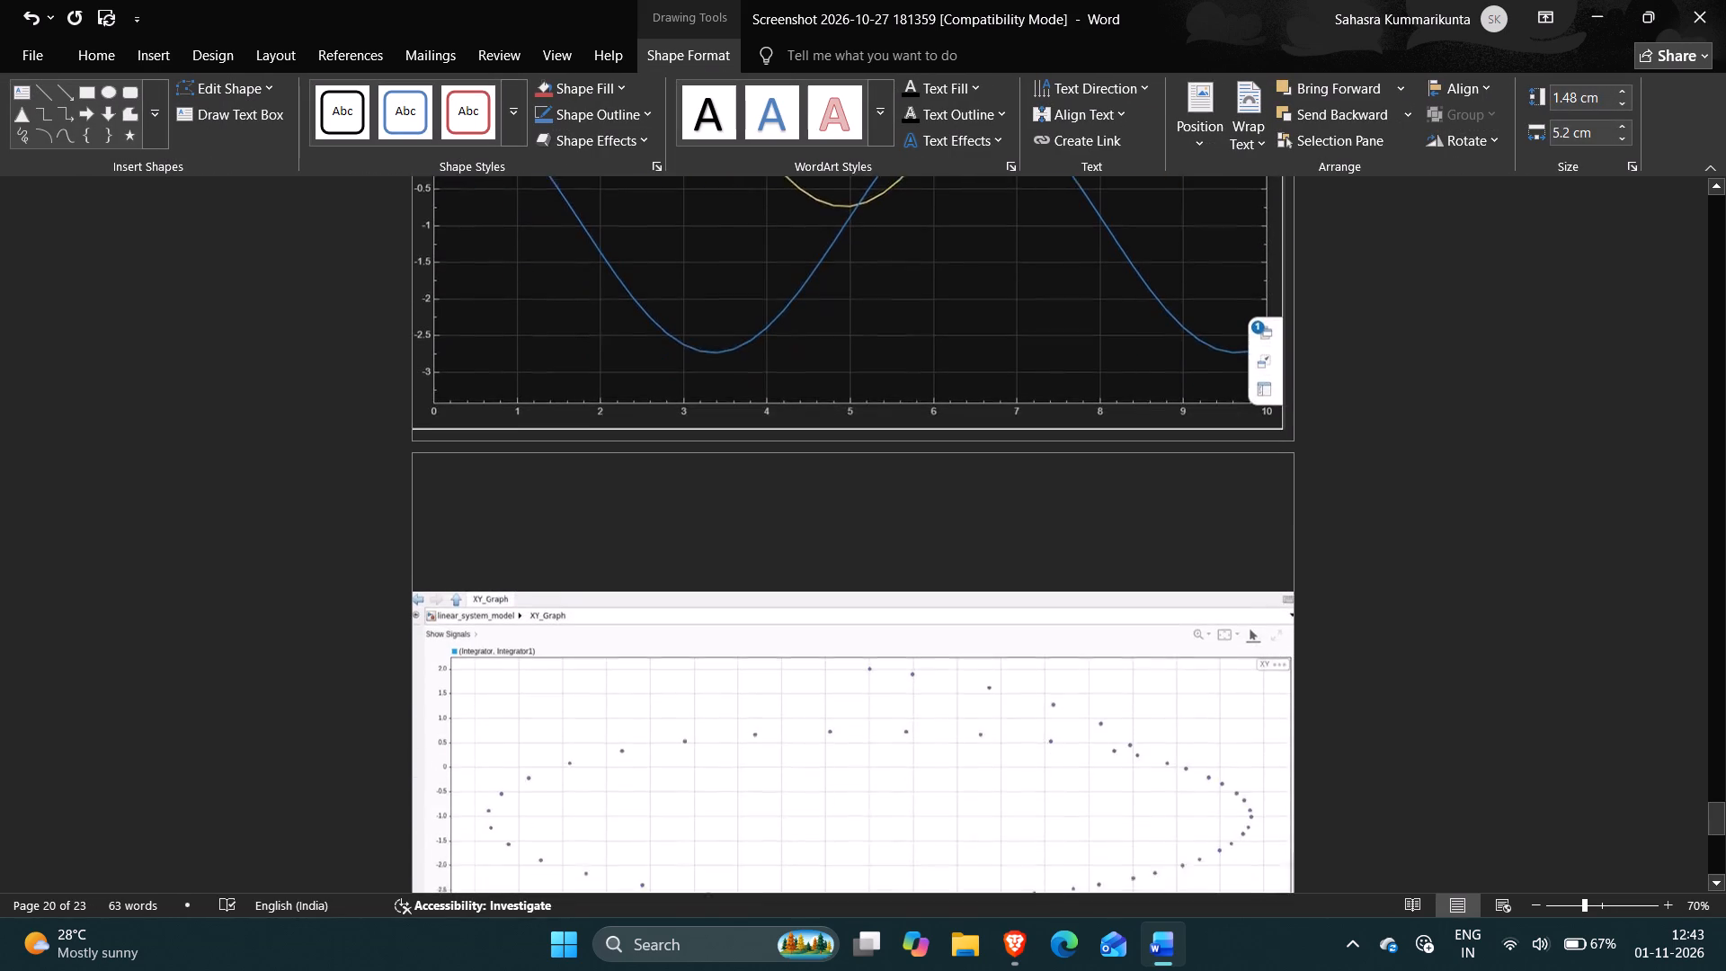
scroll(1121, 424, down, 1)
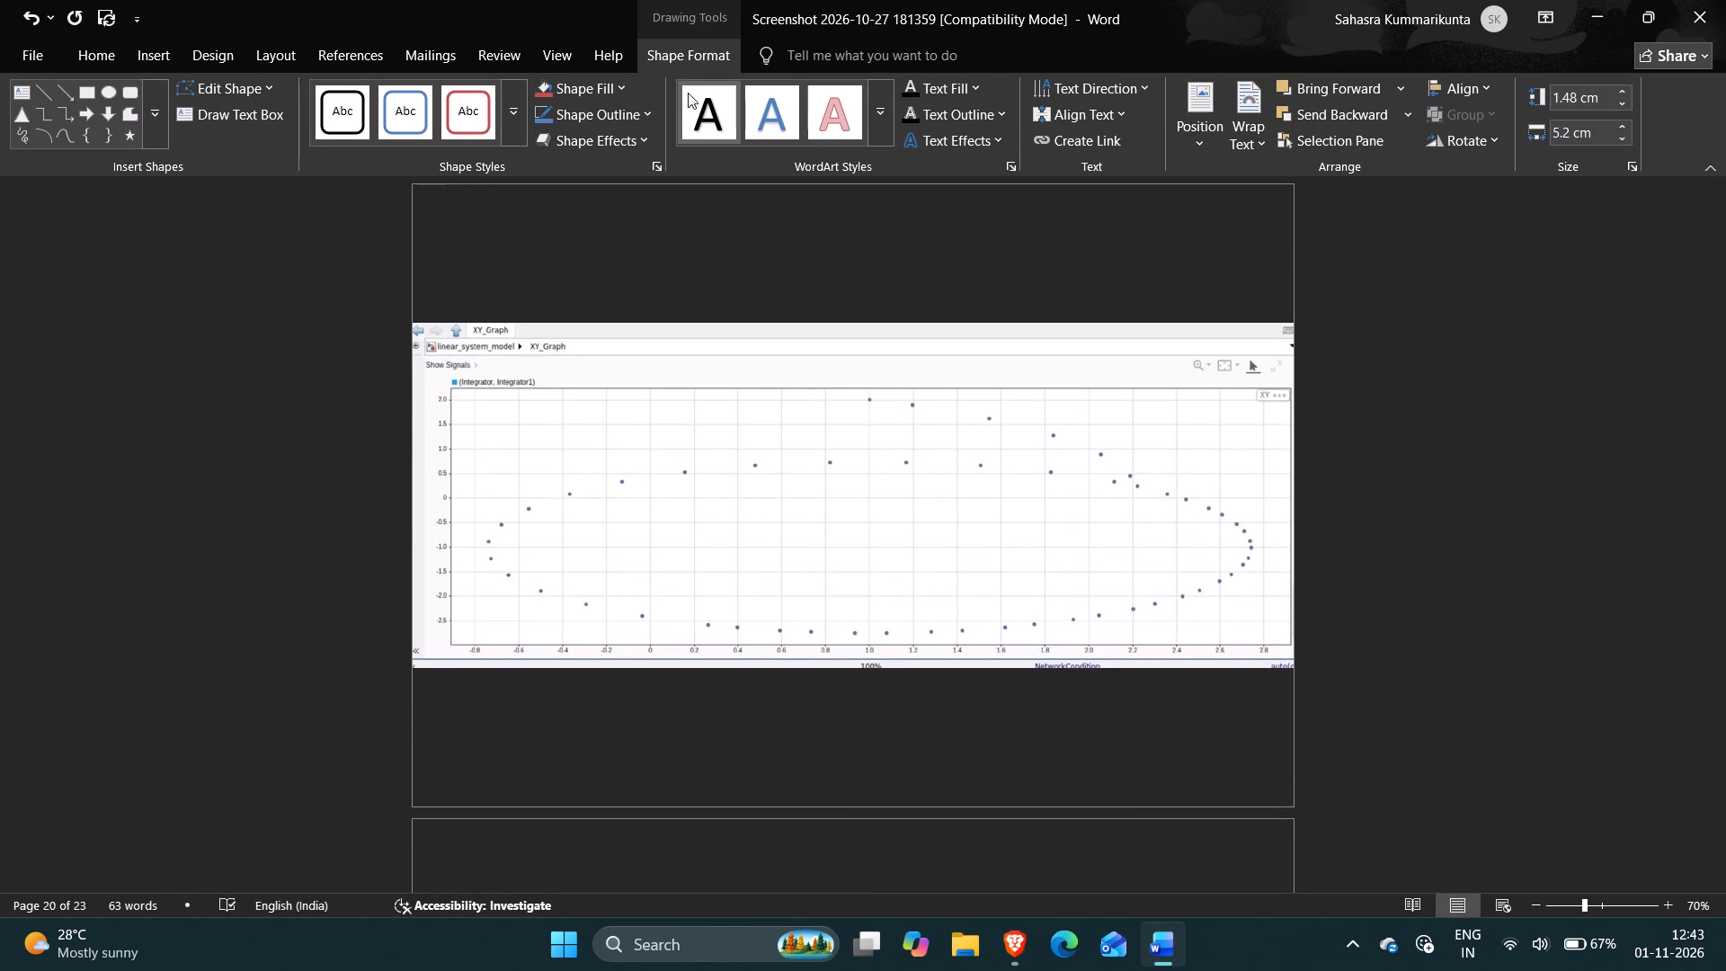
click(138, 50)
click(1054, 139)
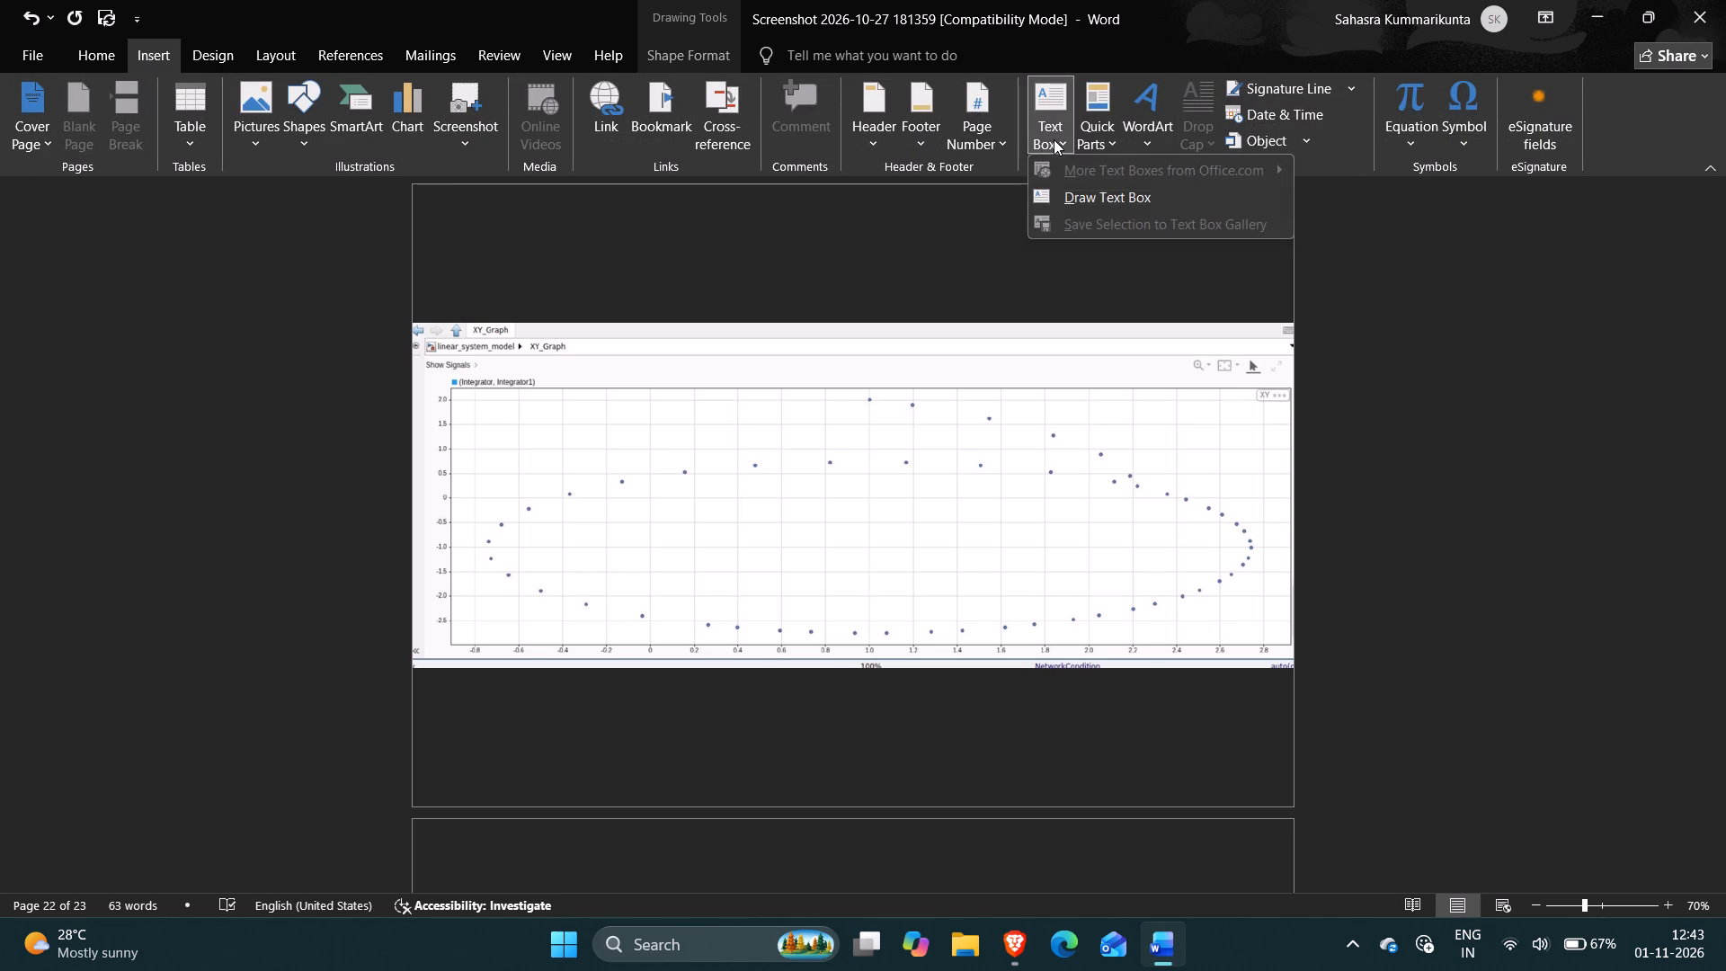
click(1063, 192)
drag(1020, 325, 1162, 369)
key(ctrl+v)
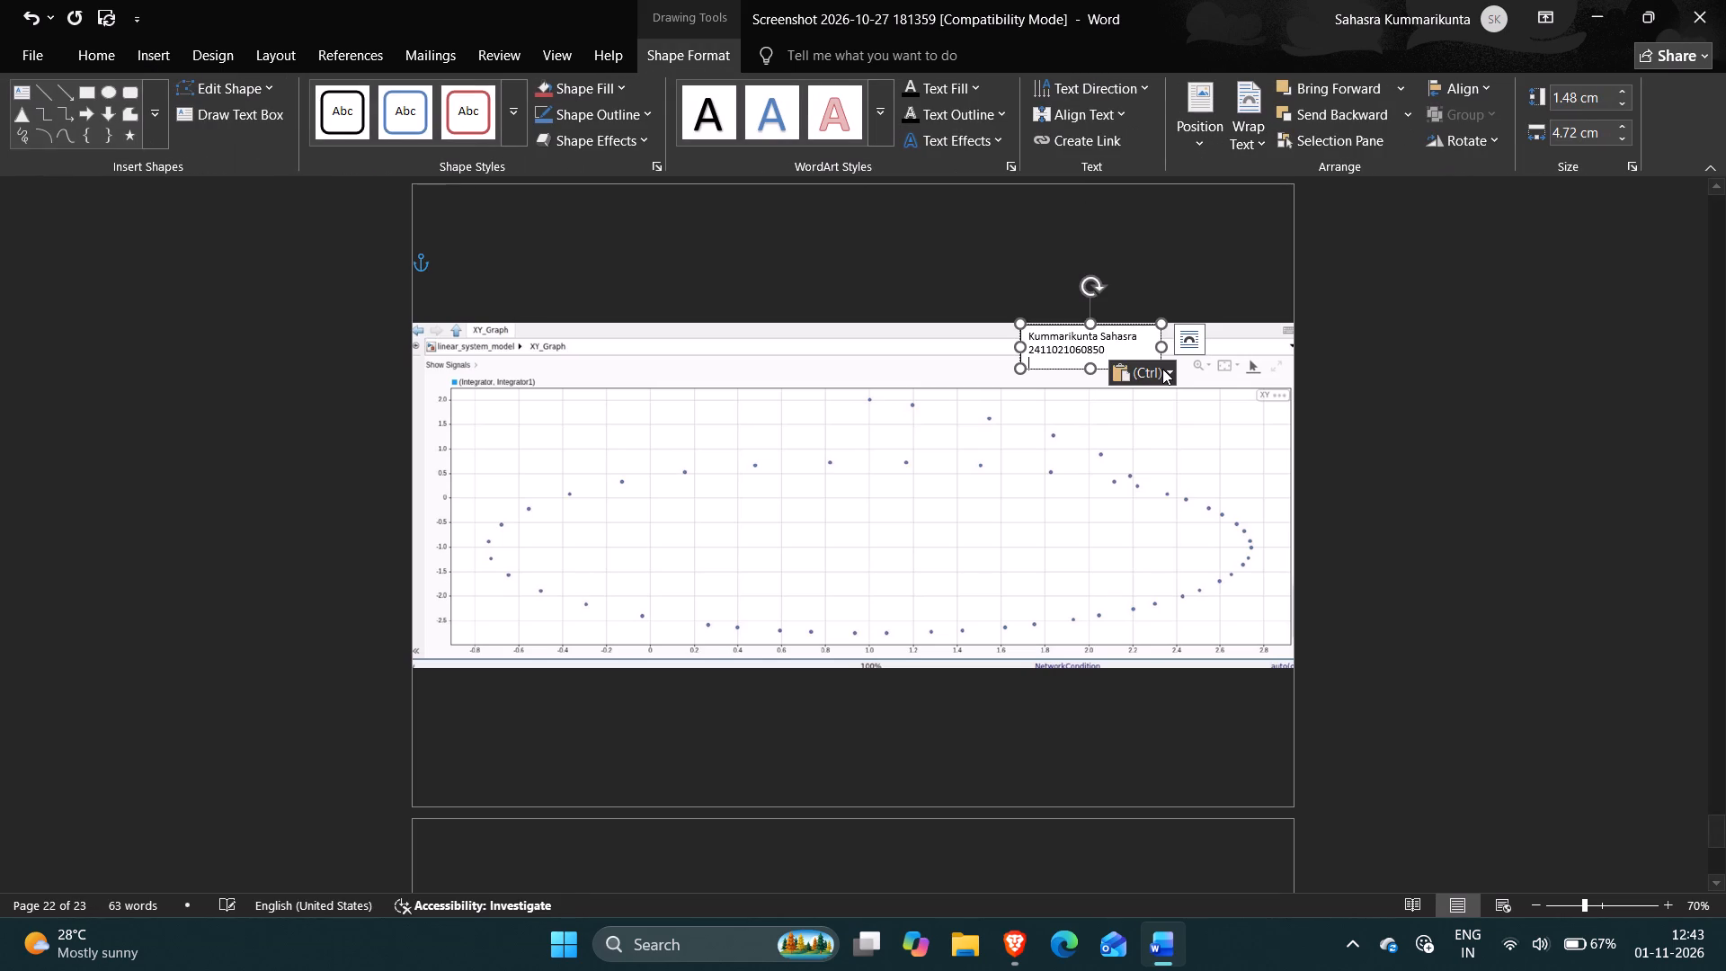
Draw a text box about 4.75 by 1.54 cm above the scope block in the last page's linear_system_model picture and paste the name and ID lines.
scroll(1162, 369, down, 6)
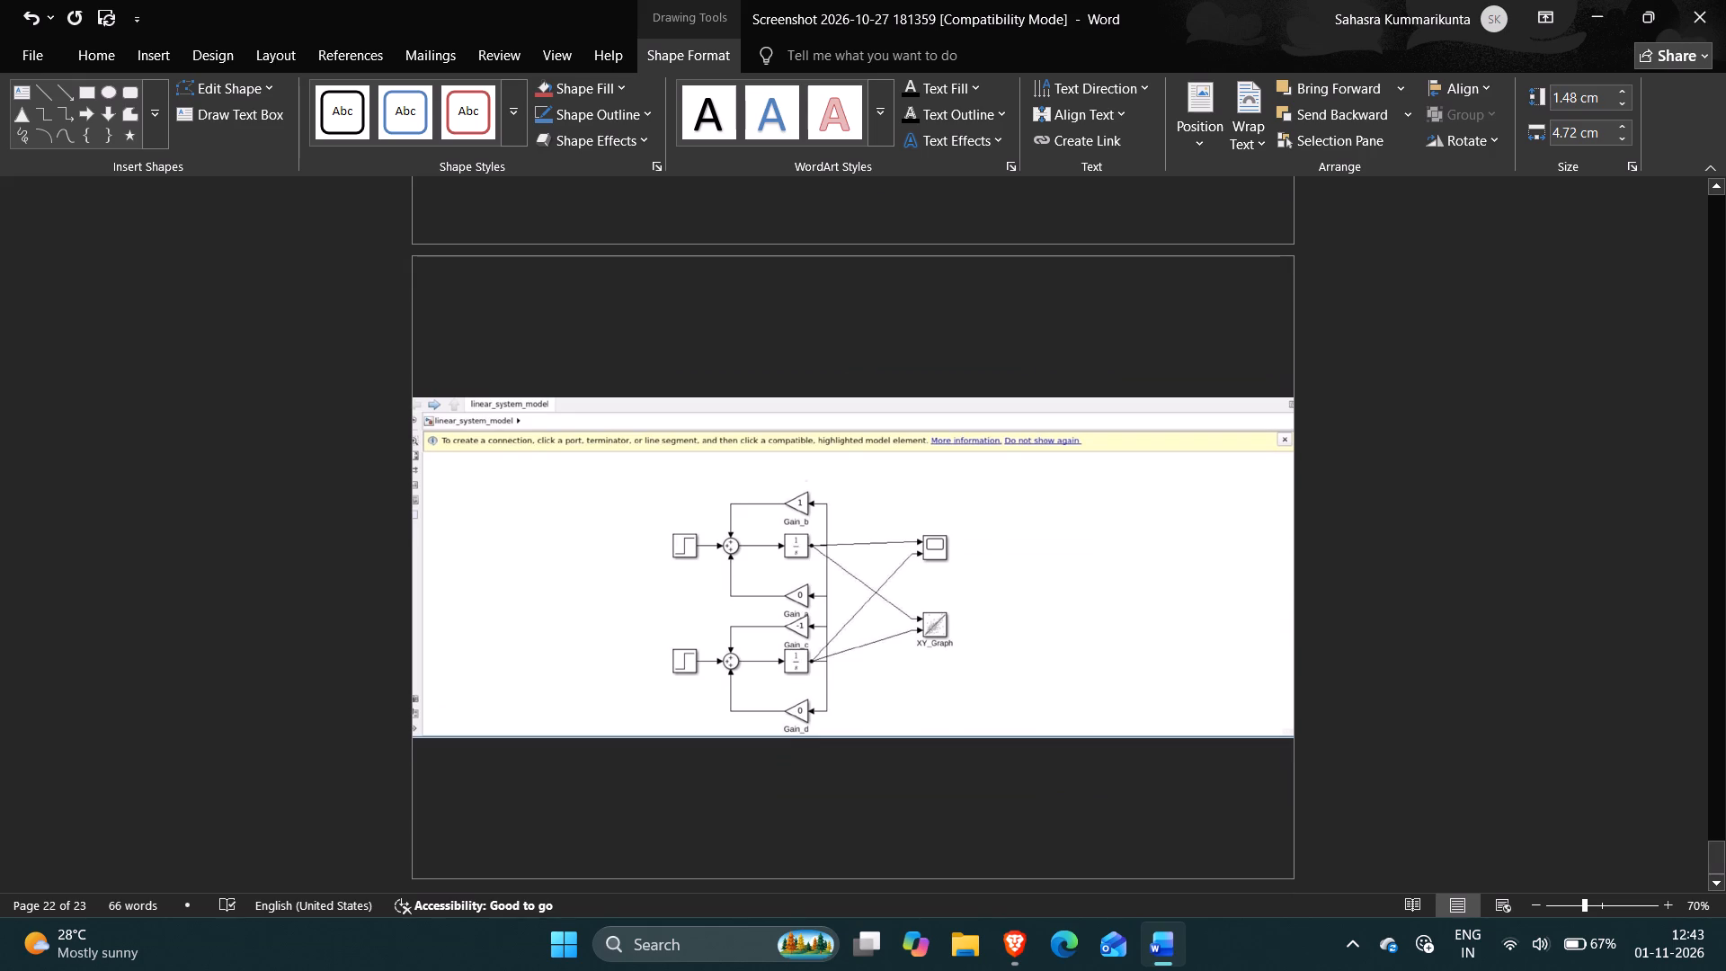
click(158, 42)
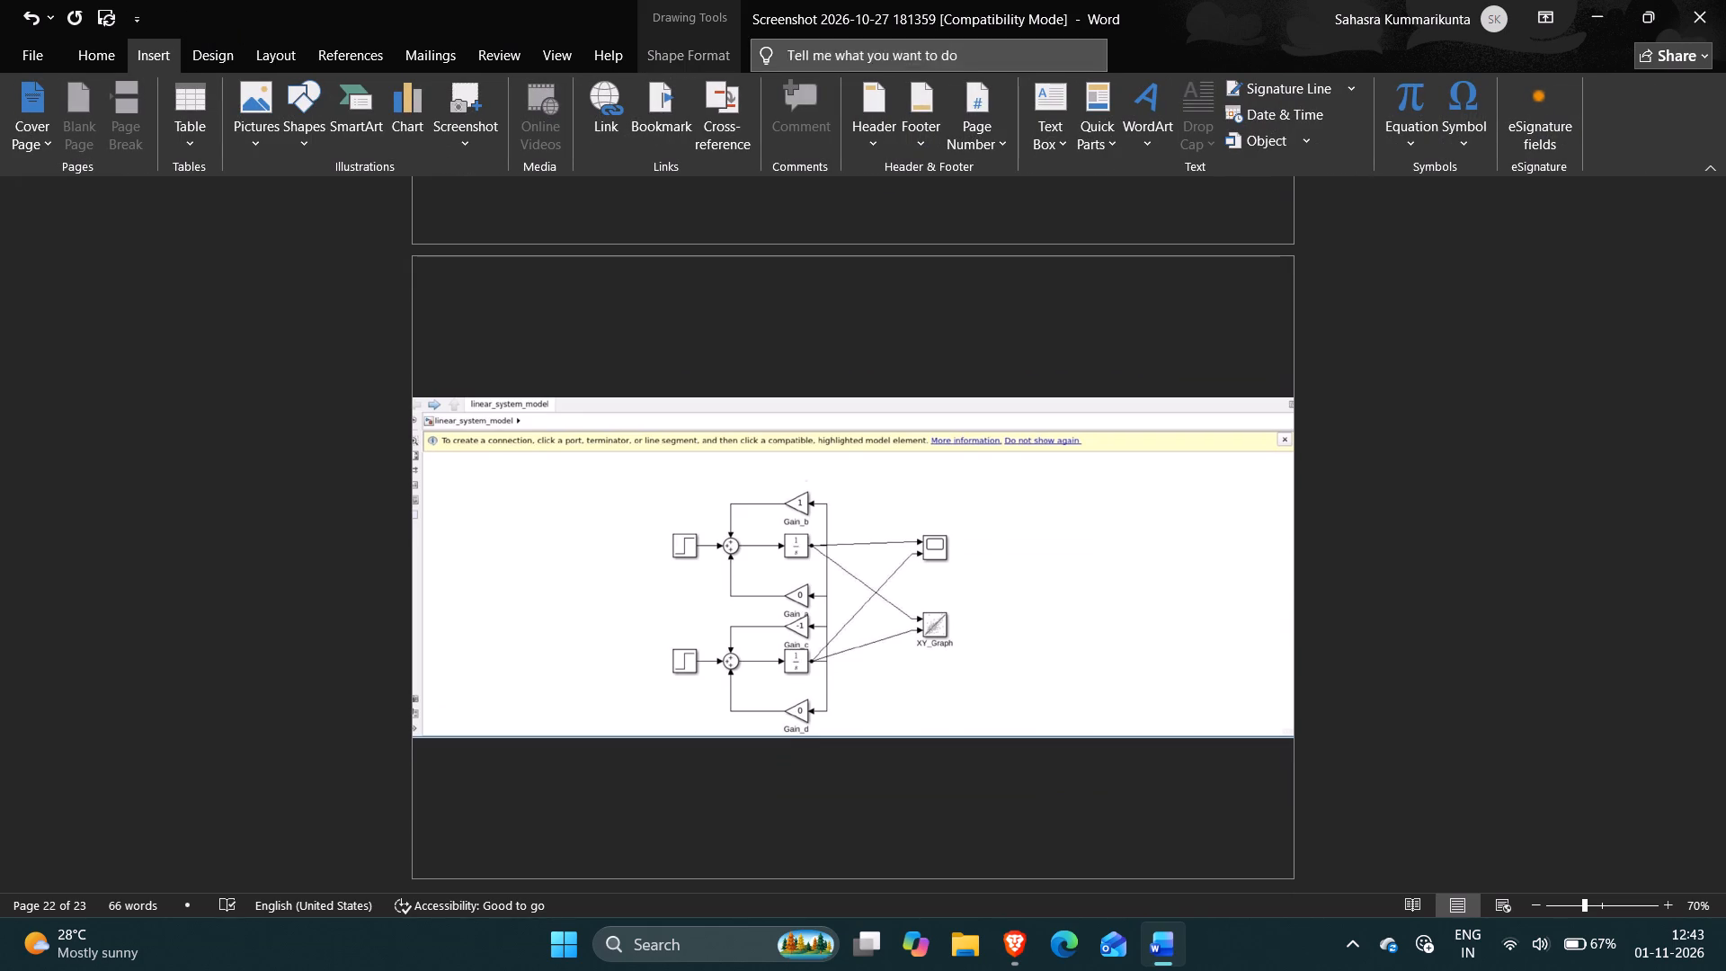
click(1042, 122)
click(1081, 207)
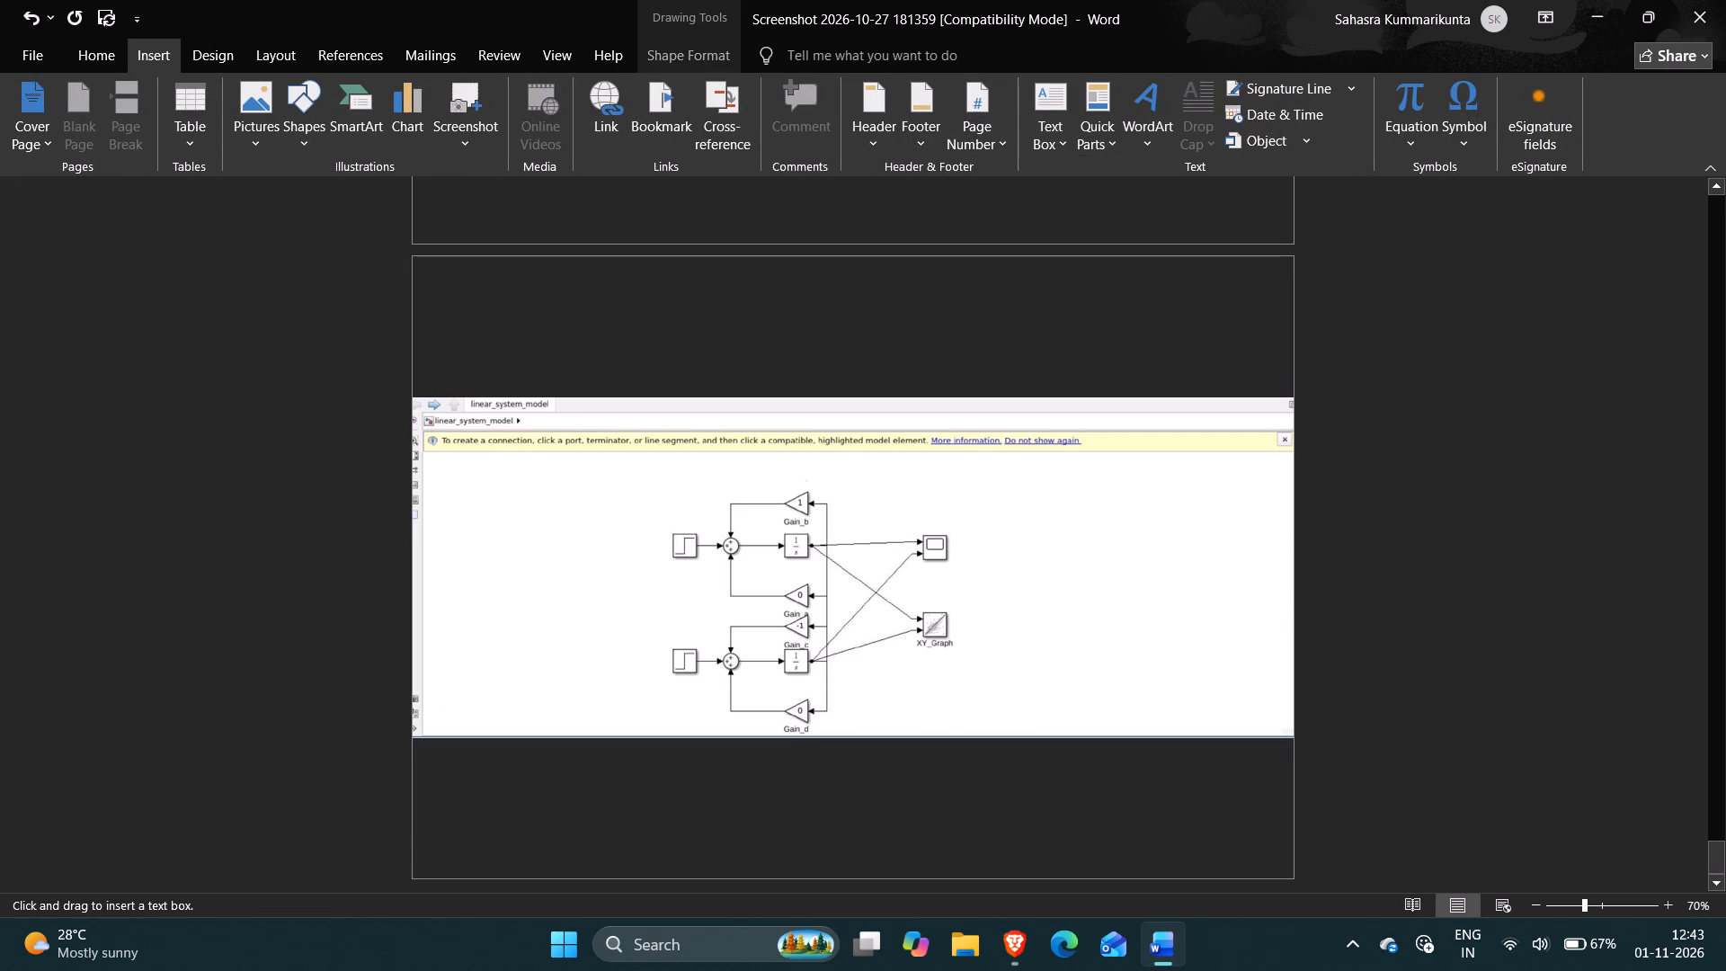
drag(954, 477, 1096, 522)
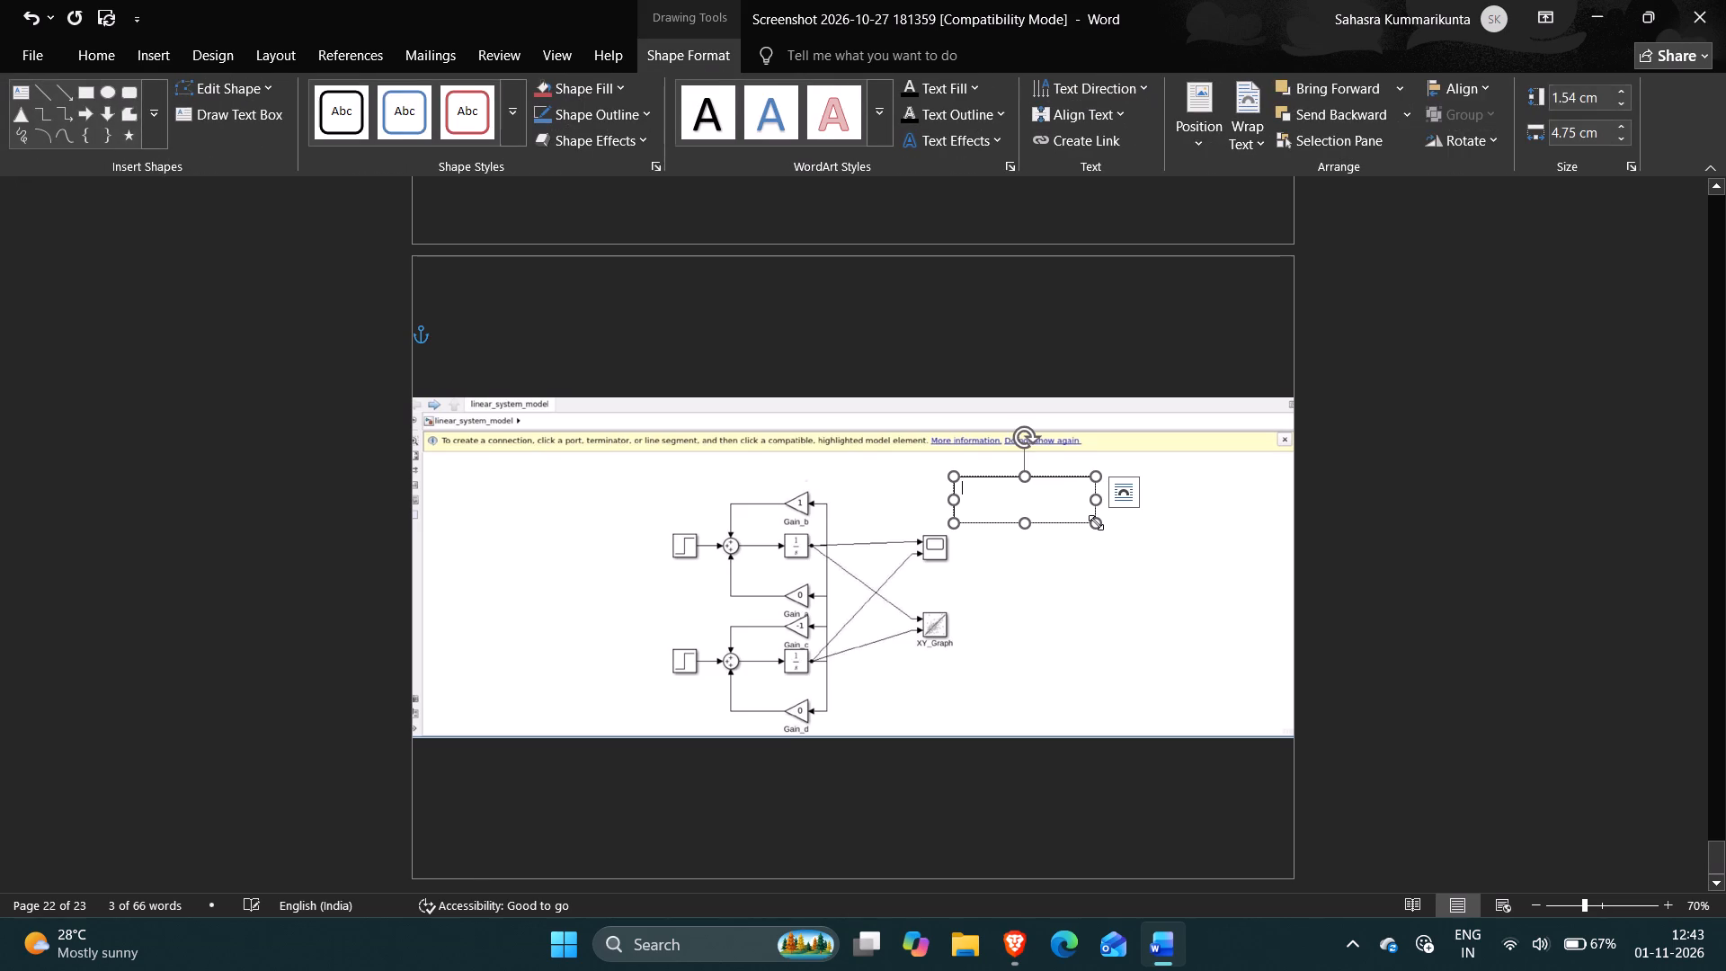
key(ctrl+v)
scroll(1096, 522, down, 5)
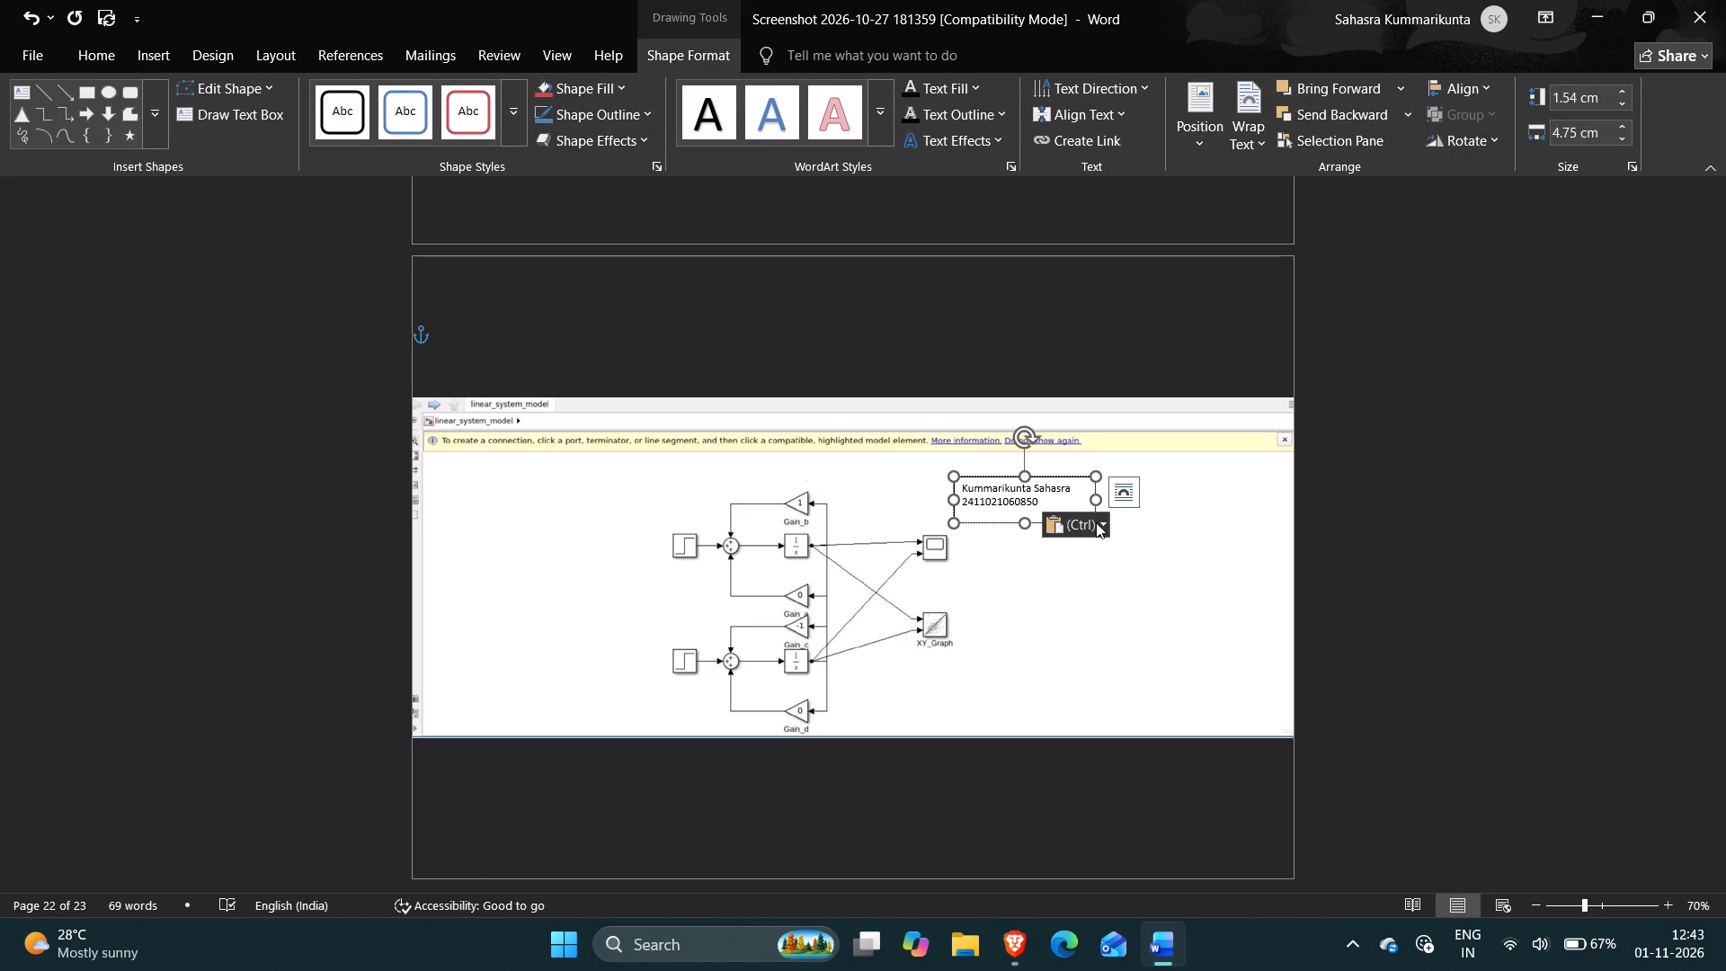
scroll(1197, 677, down, 4)
click(1197, 499)
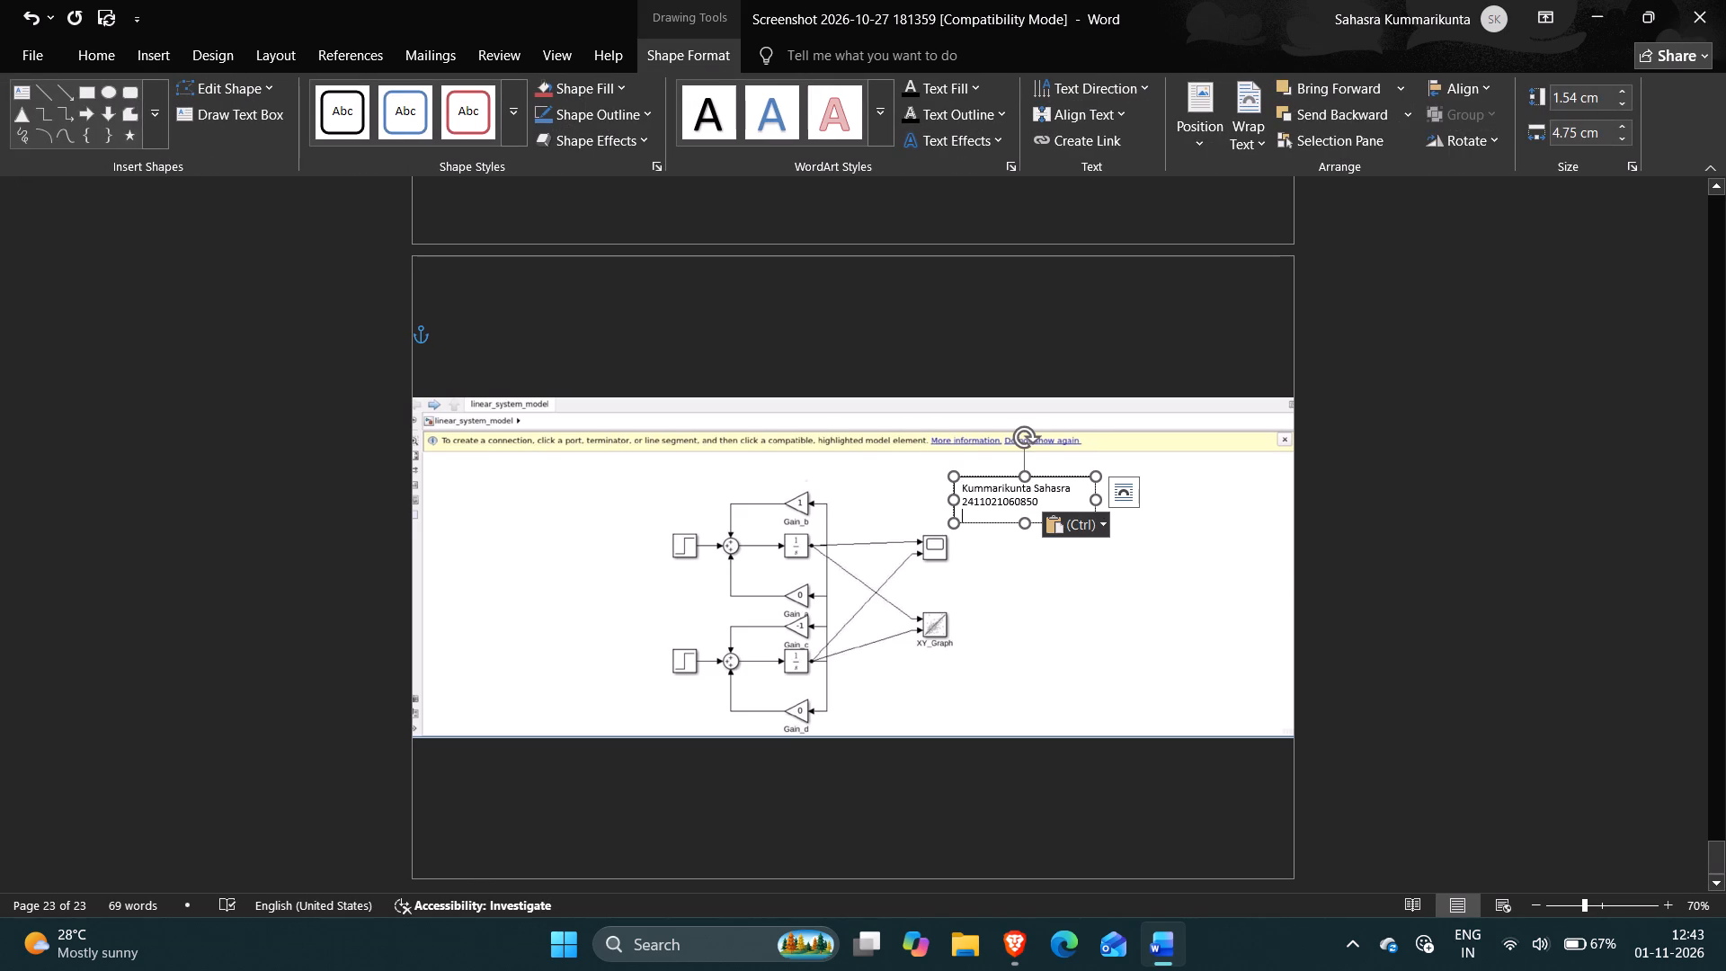
Review the whole document from first to last page, checking that every picture carries the name and ID label.
scroll(926, 336, up, 14)
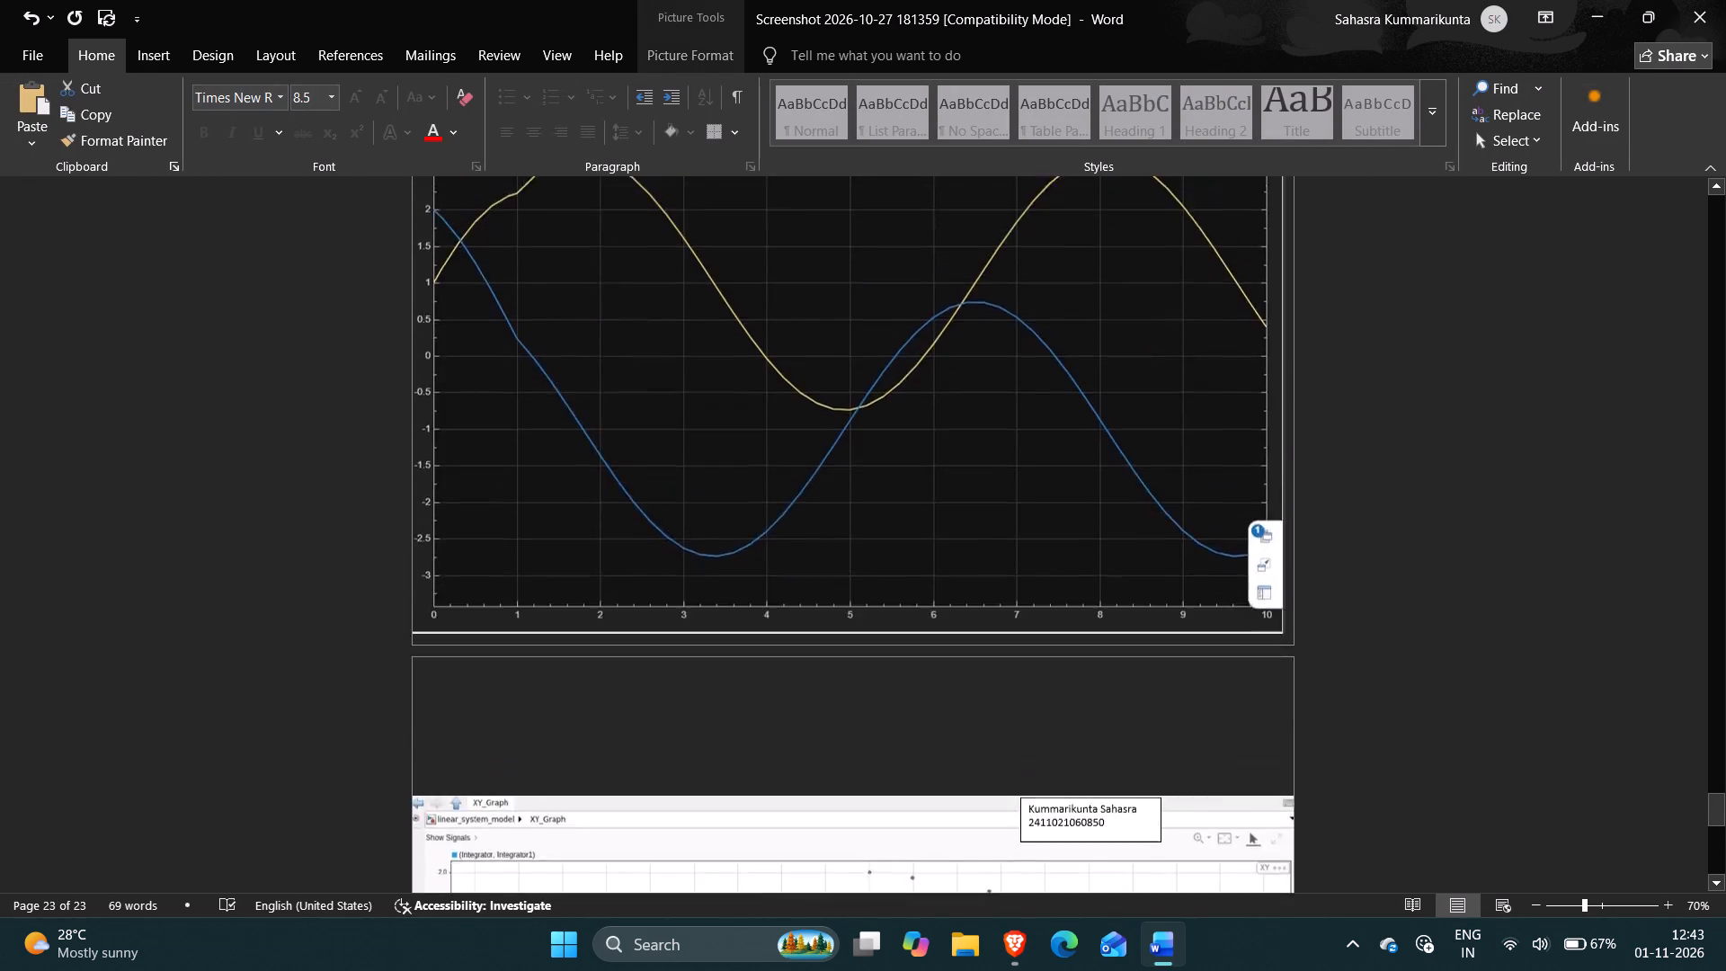
scroll(926, 336, up, 20)
scroll(926, 336, up, 8)
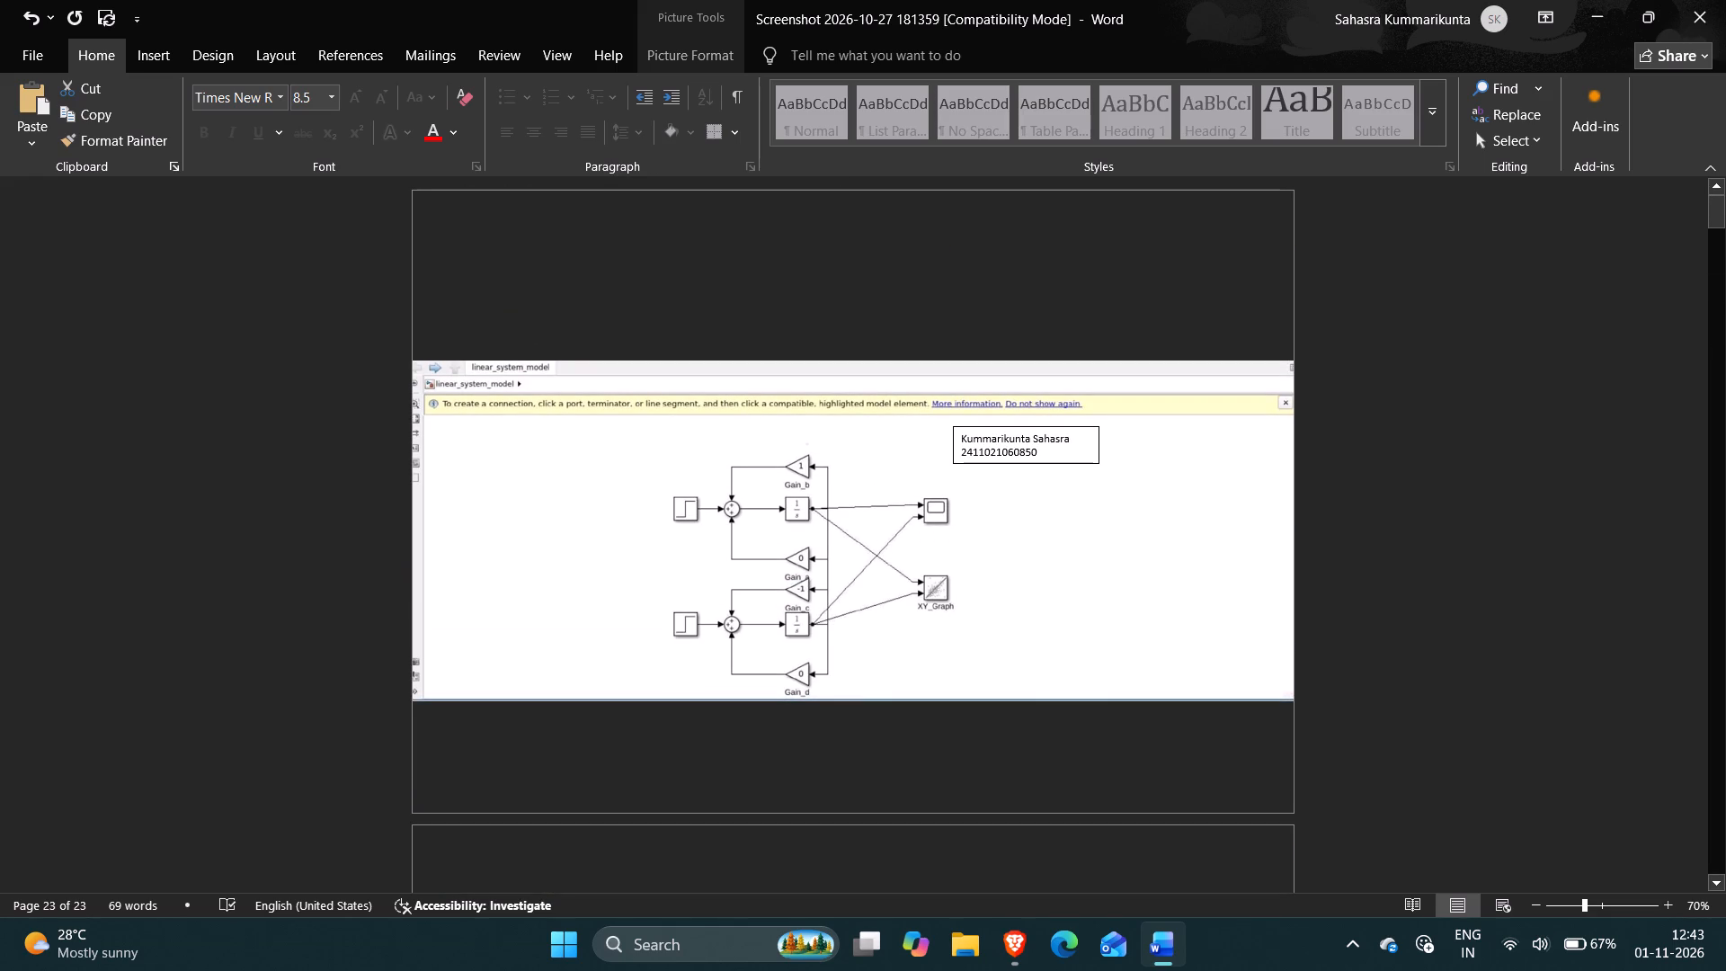
scroll(967, 562, down, 4)
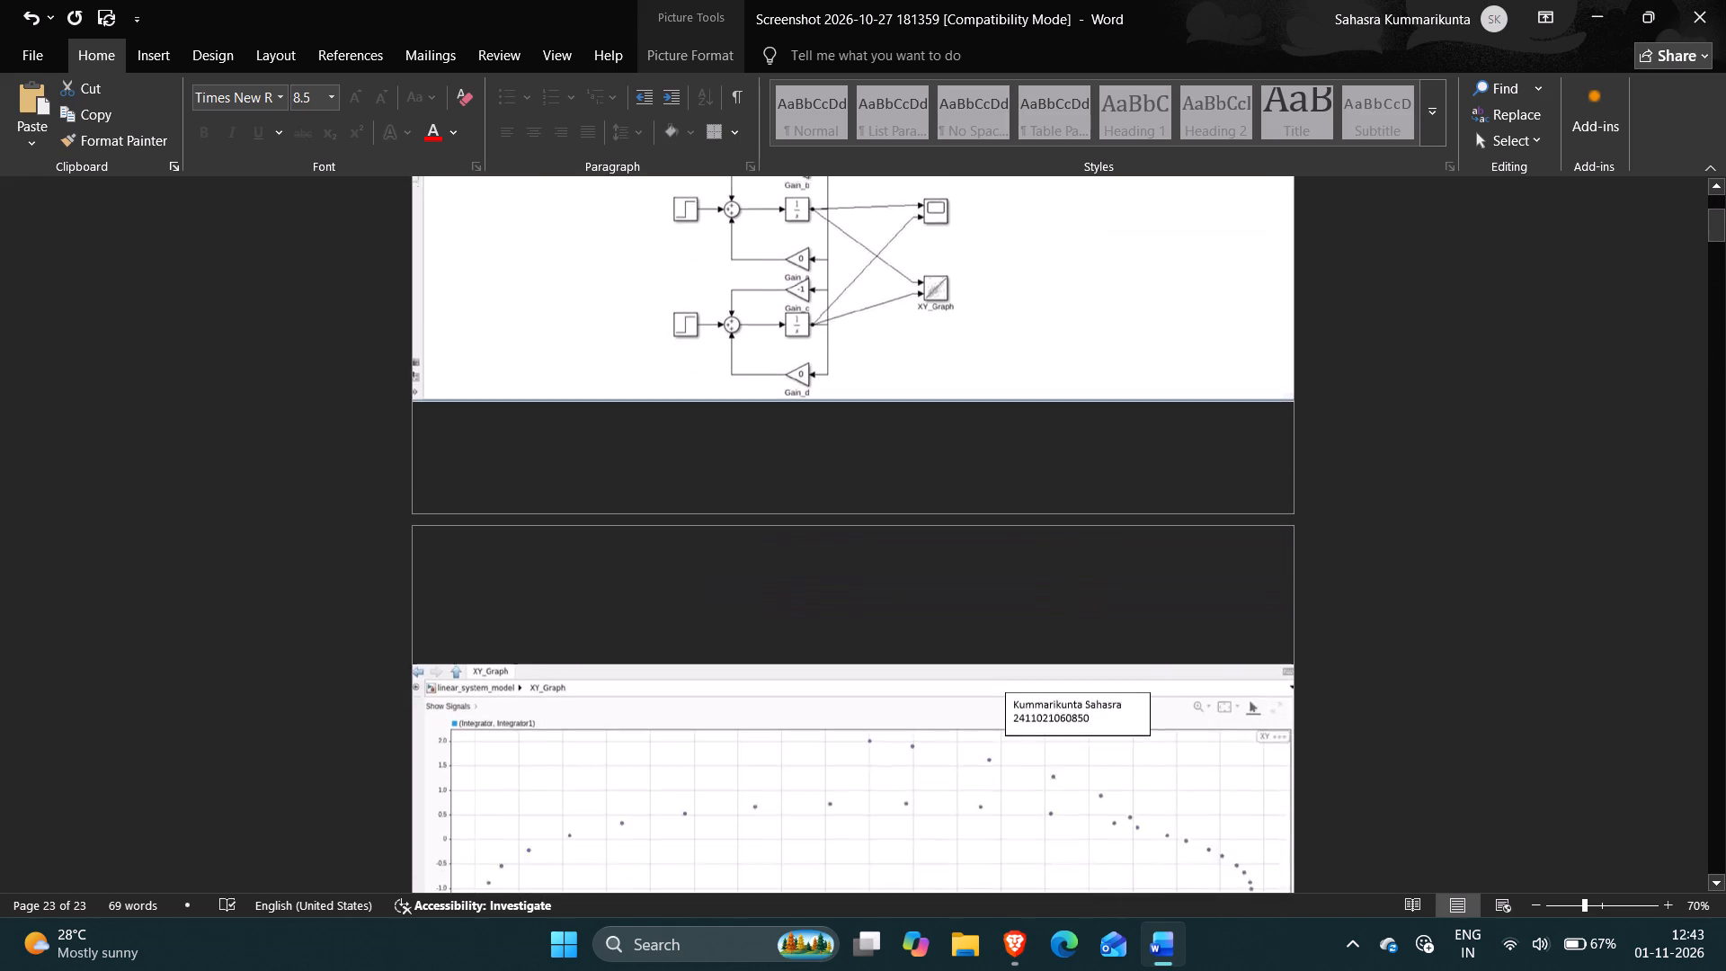
scroll(967, 562, down, 13)
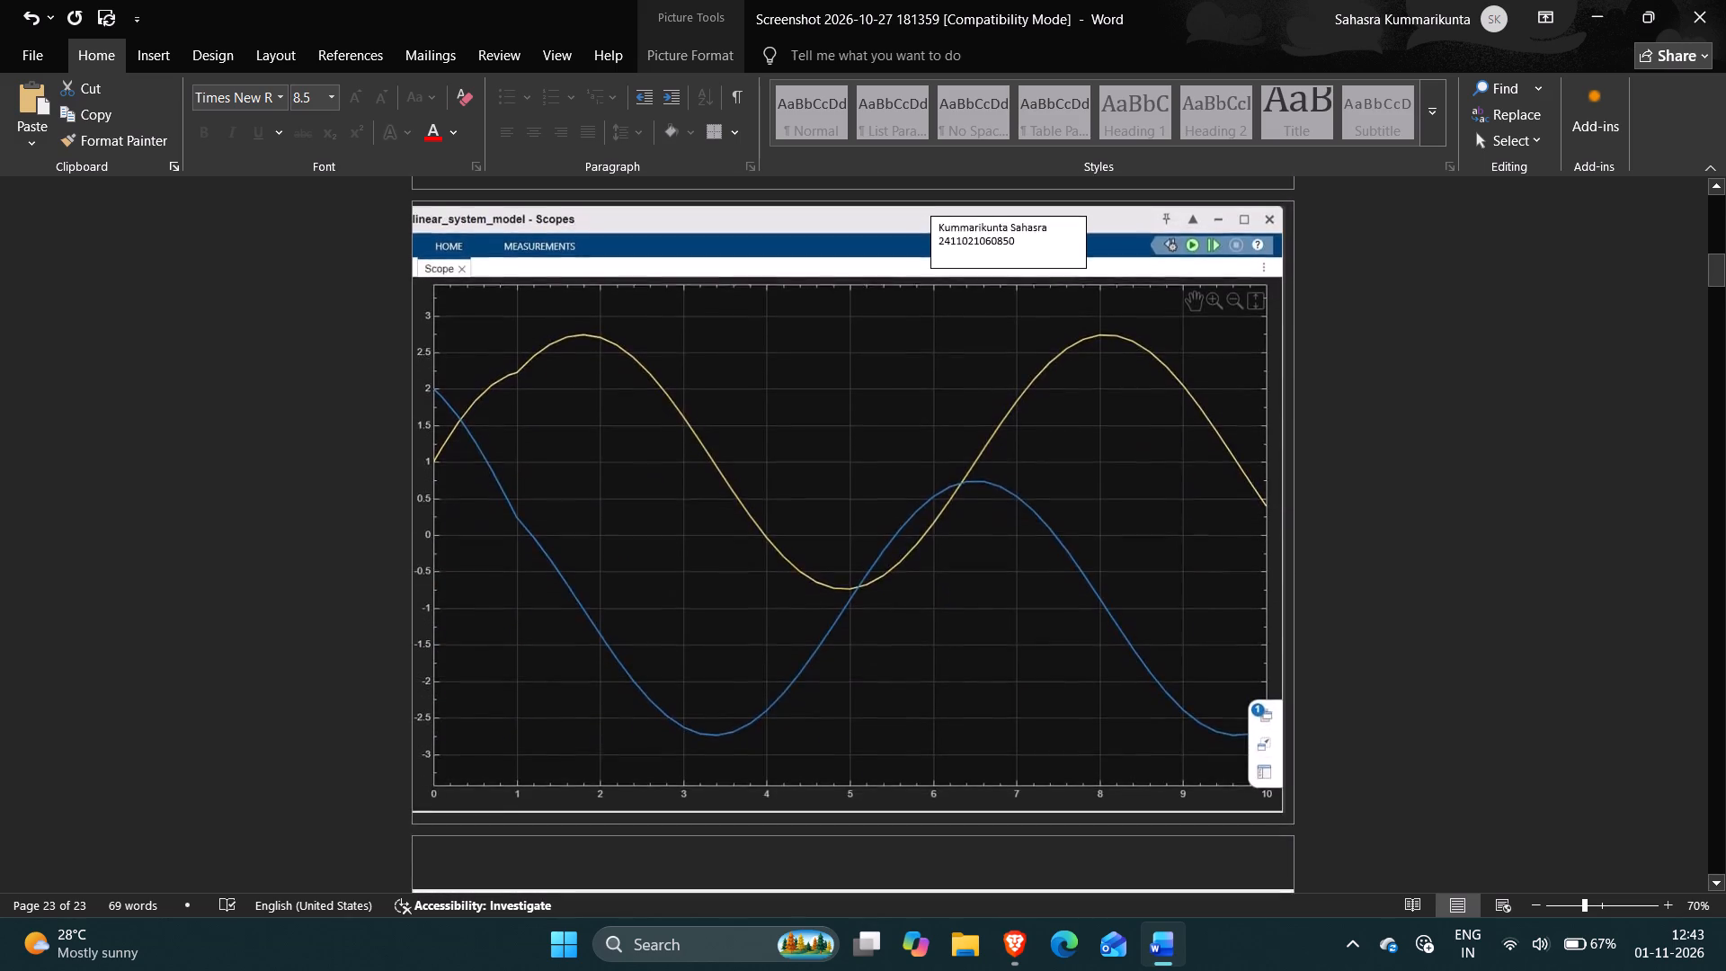
scroll(967, 562, down, 18)
scroll(967, 562, up, 15)
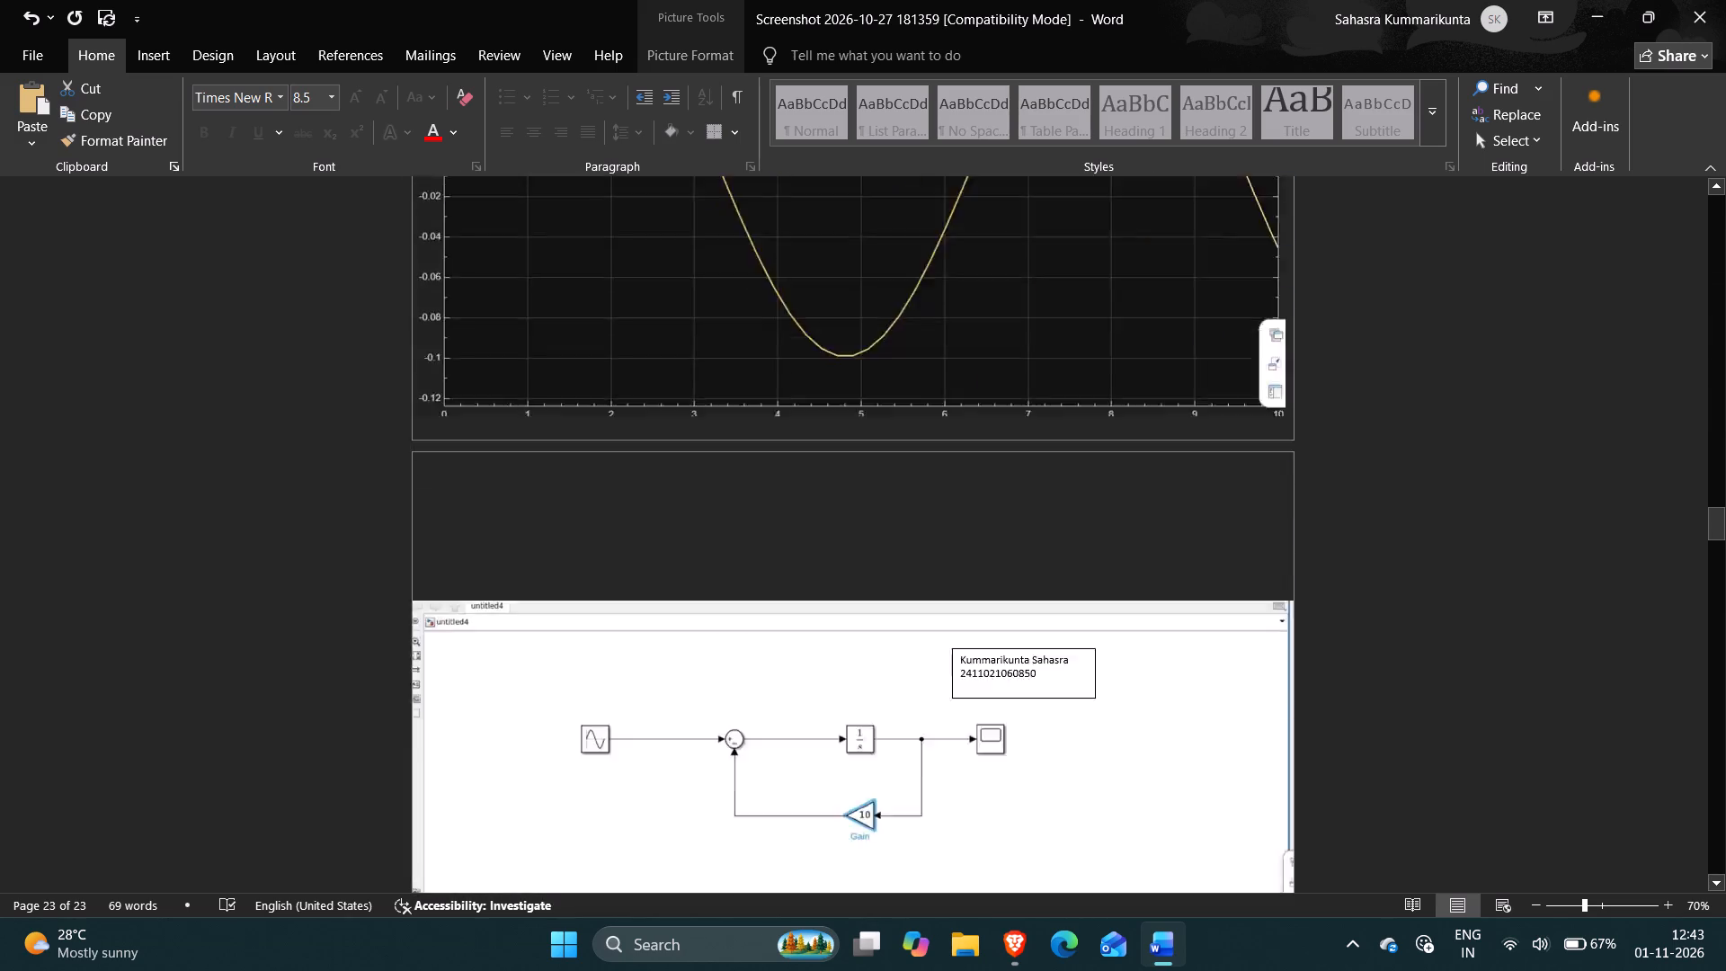
scroll(967, 562, up, 18)
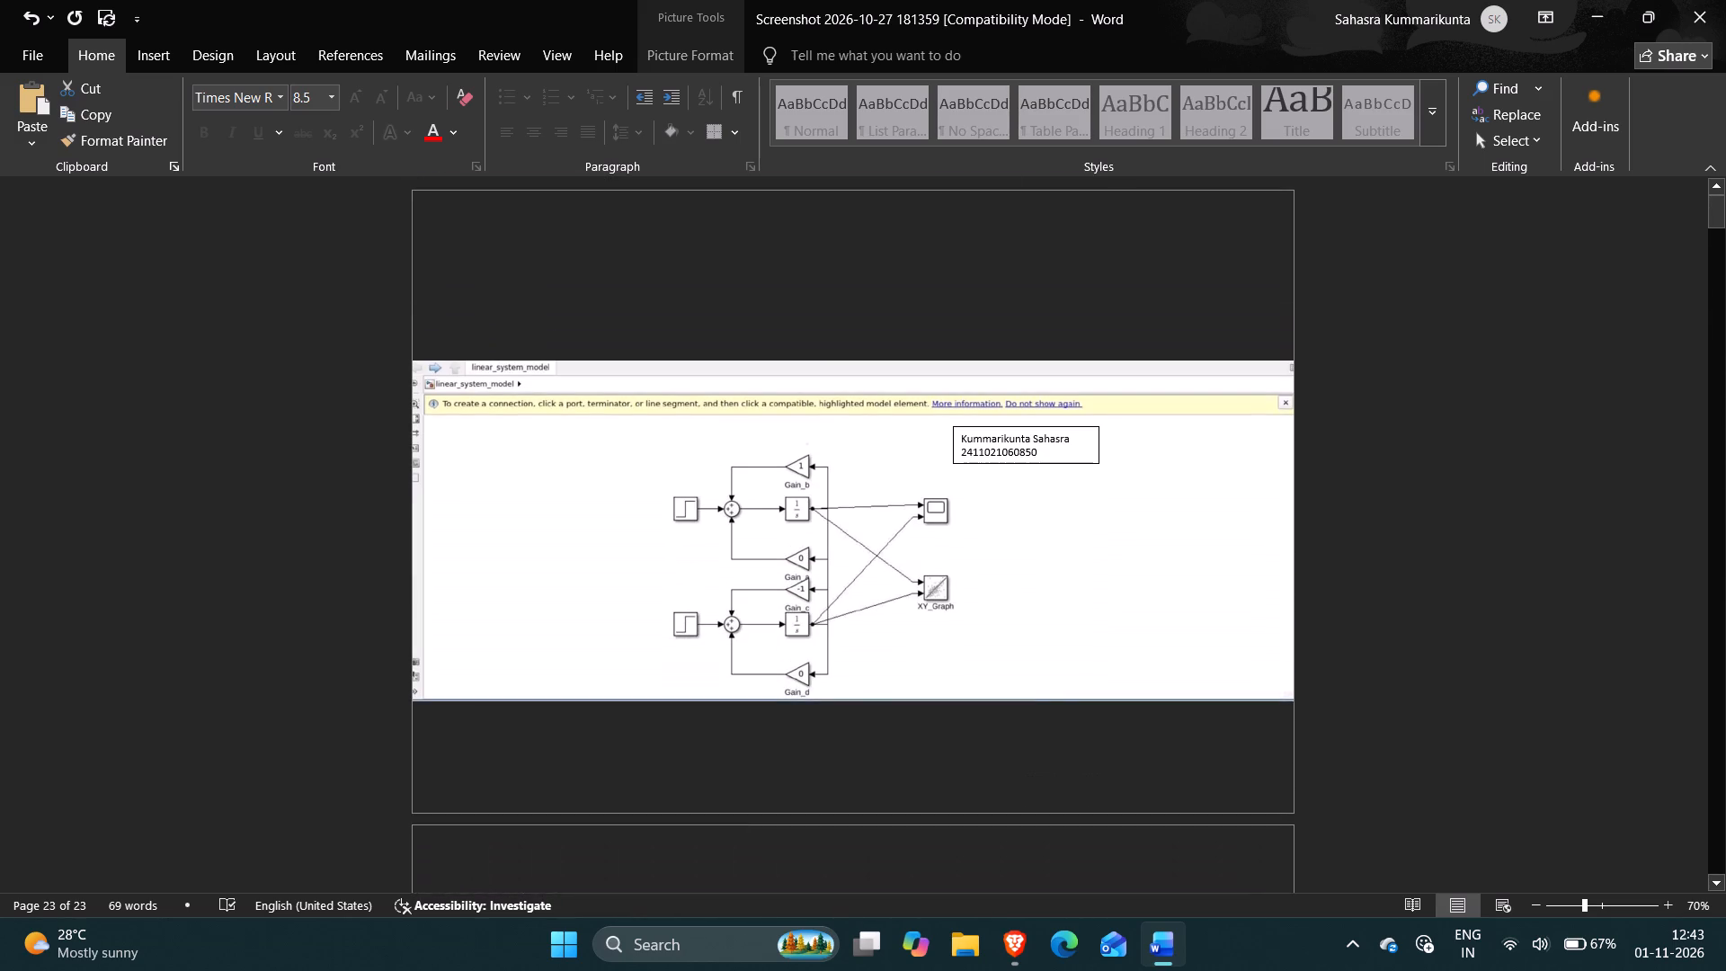
scroll(967, 562, up, 1)
scroll(967, 562, down, 4)
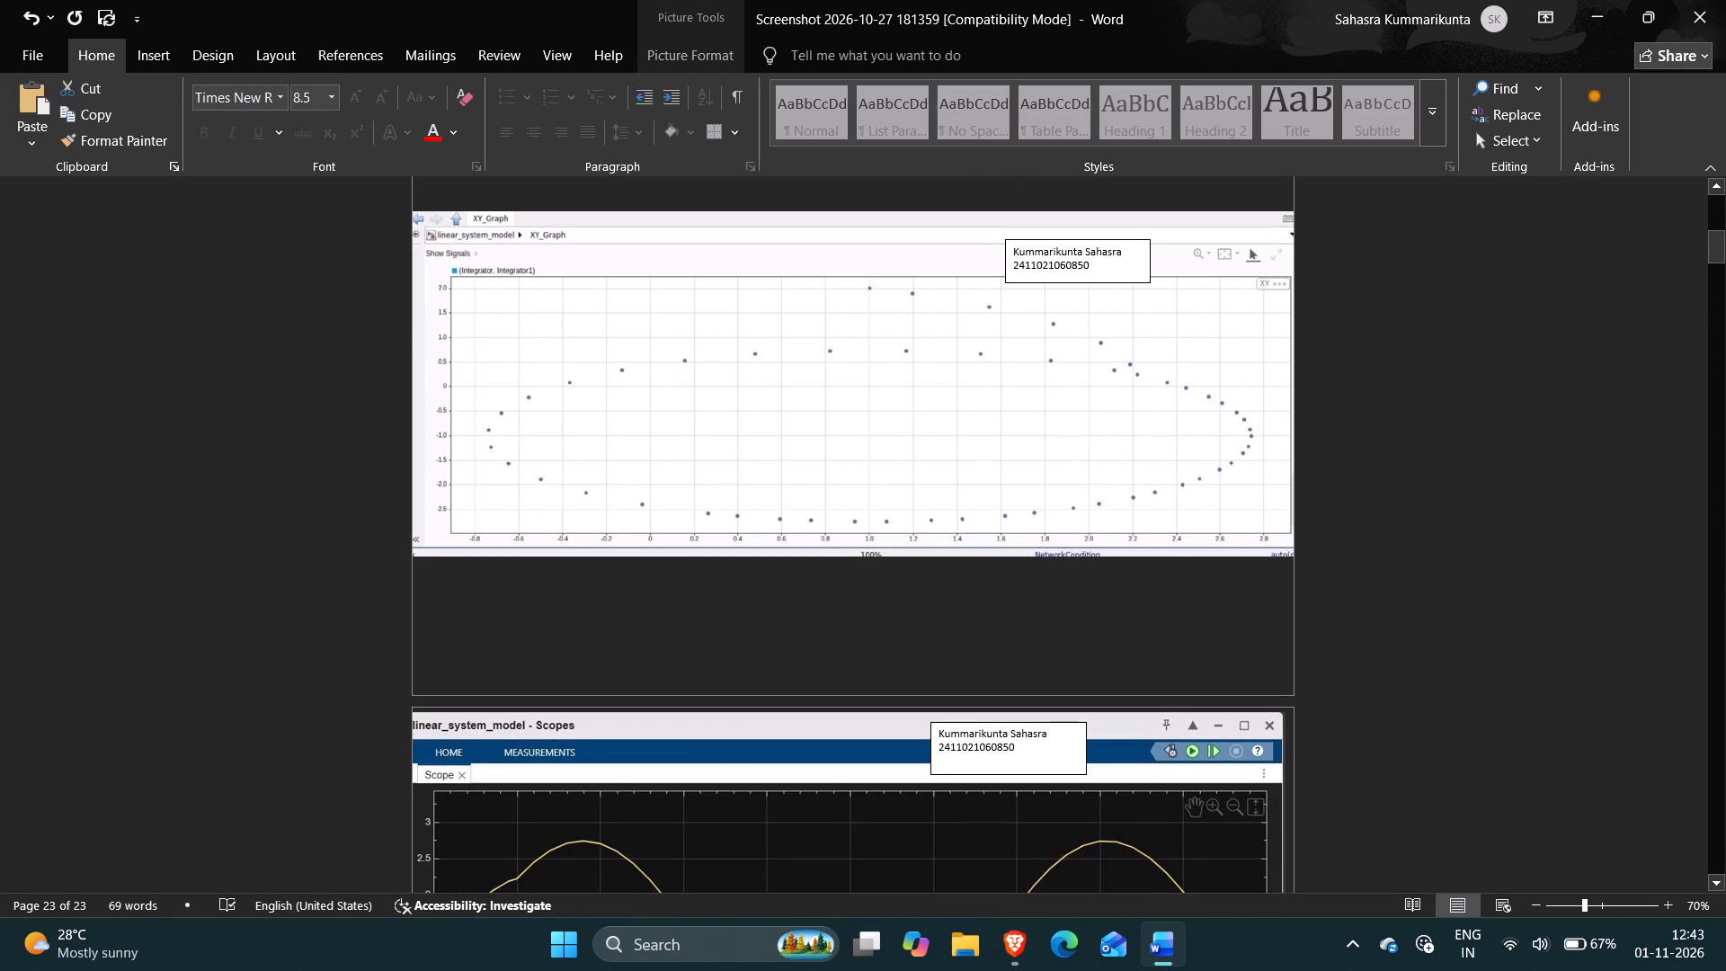
scroll(868, 510, up, 1)
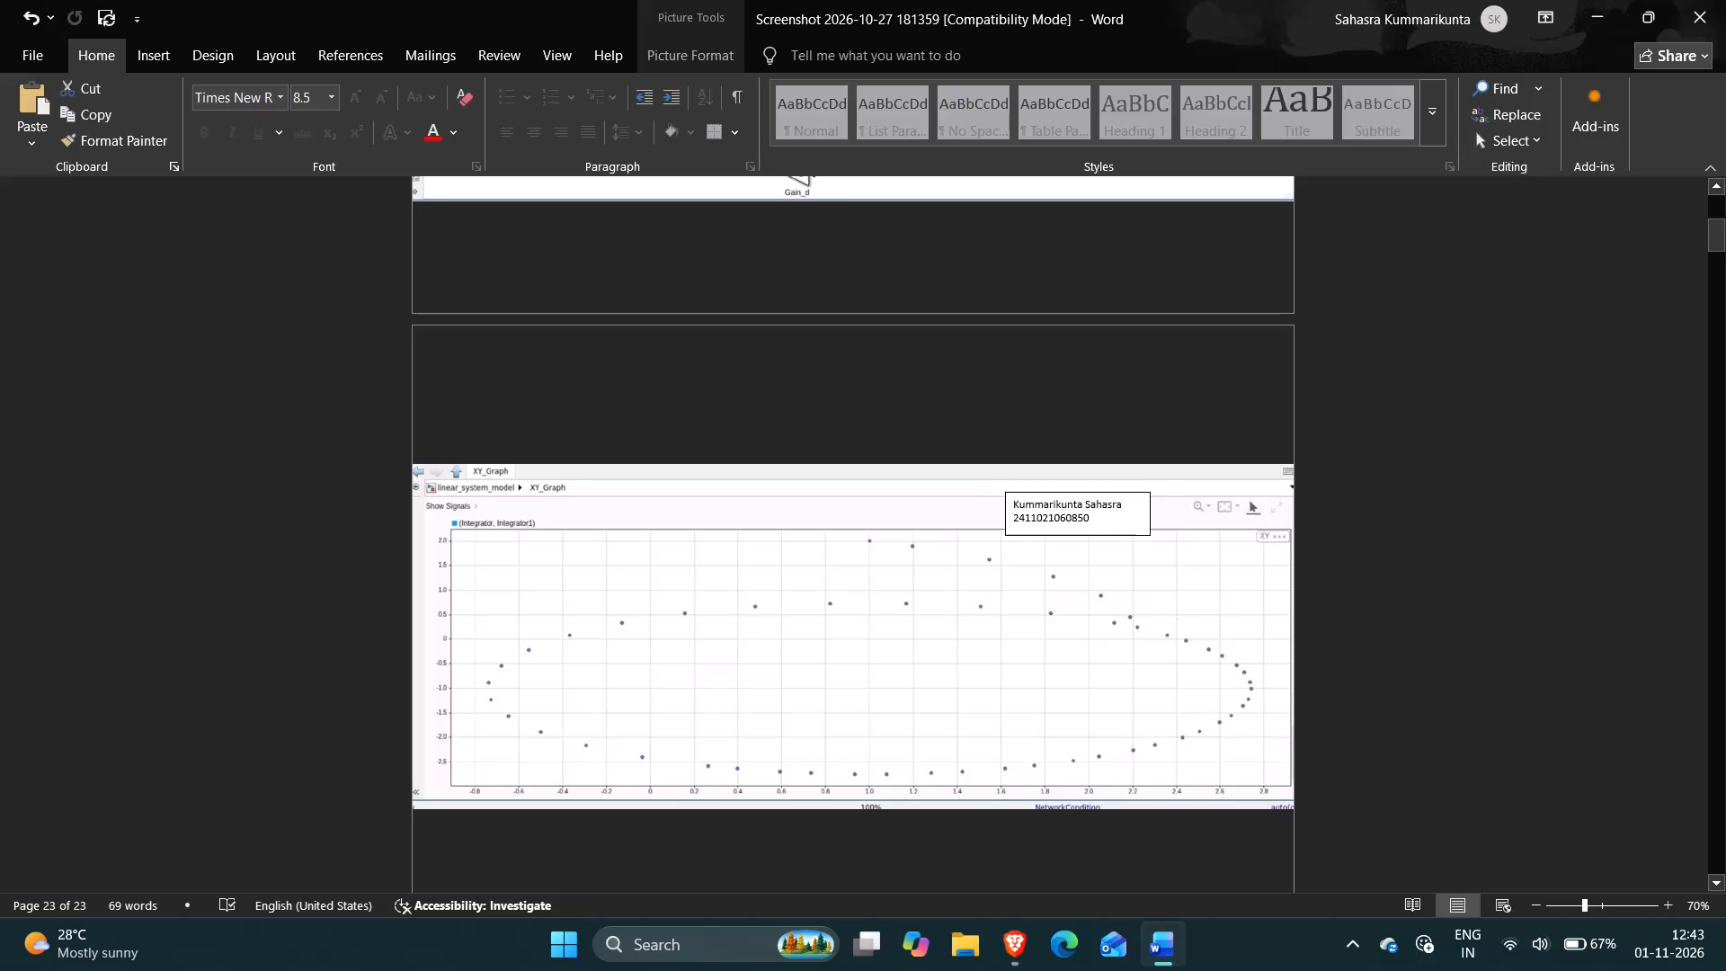
scroll(868, 510, down, 5)
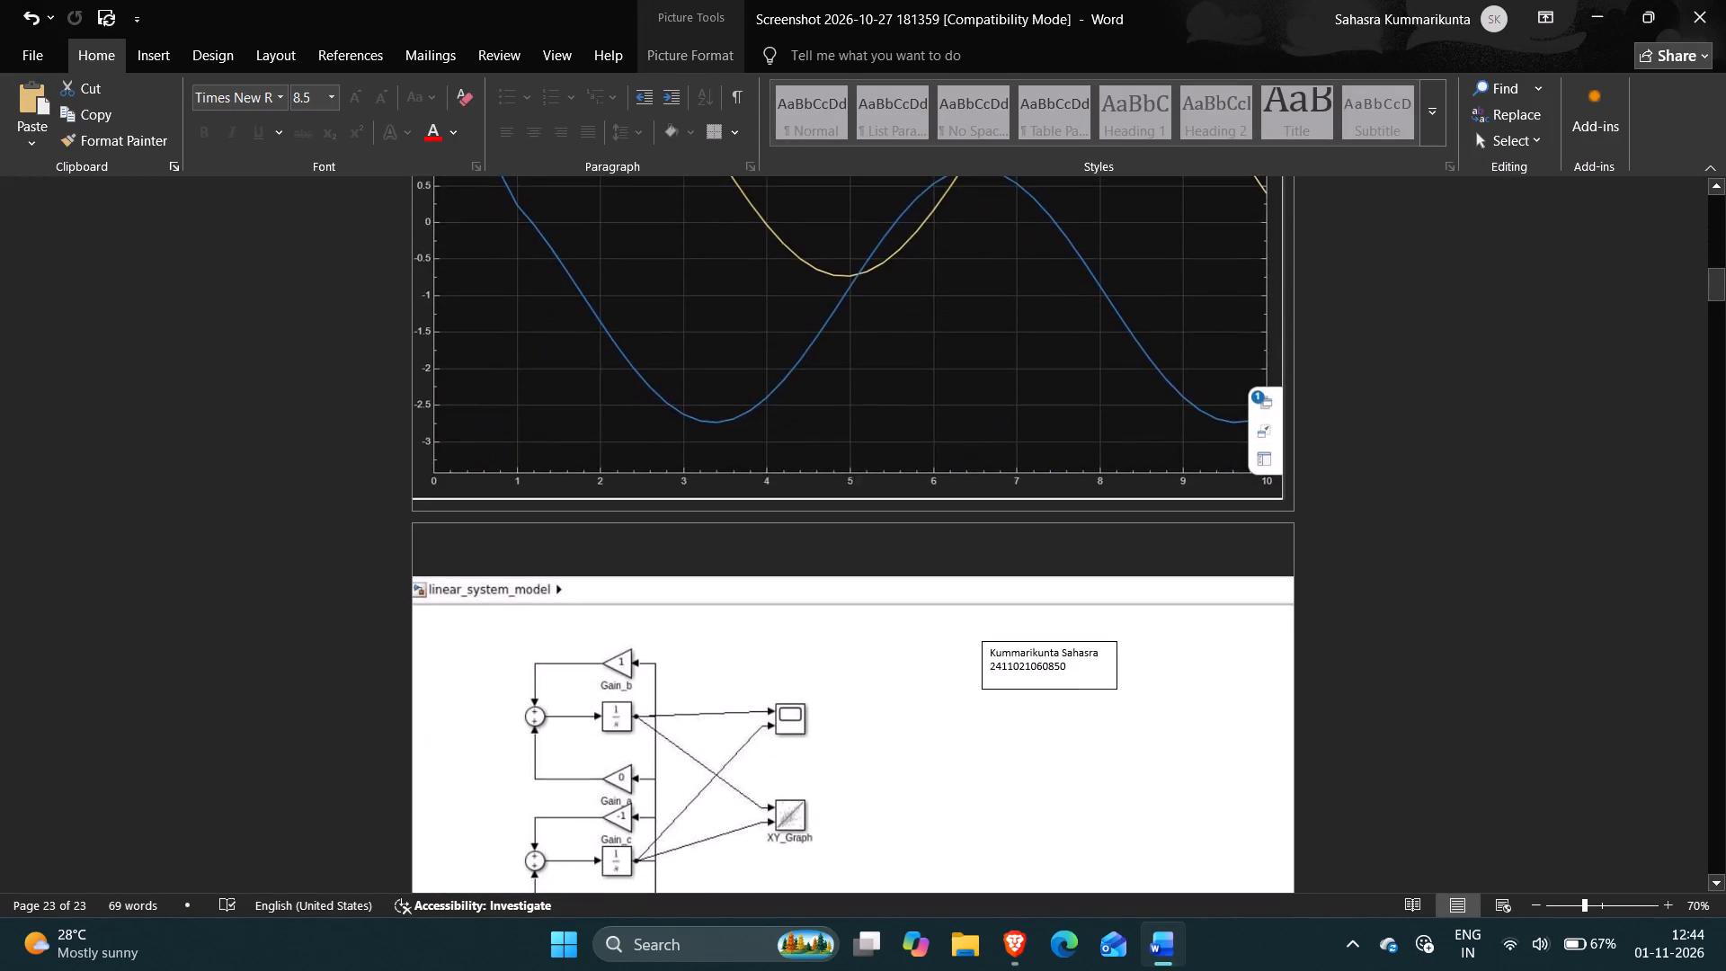
scroll(868, 510, down, 16)
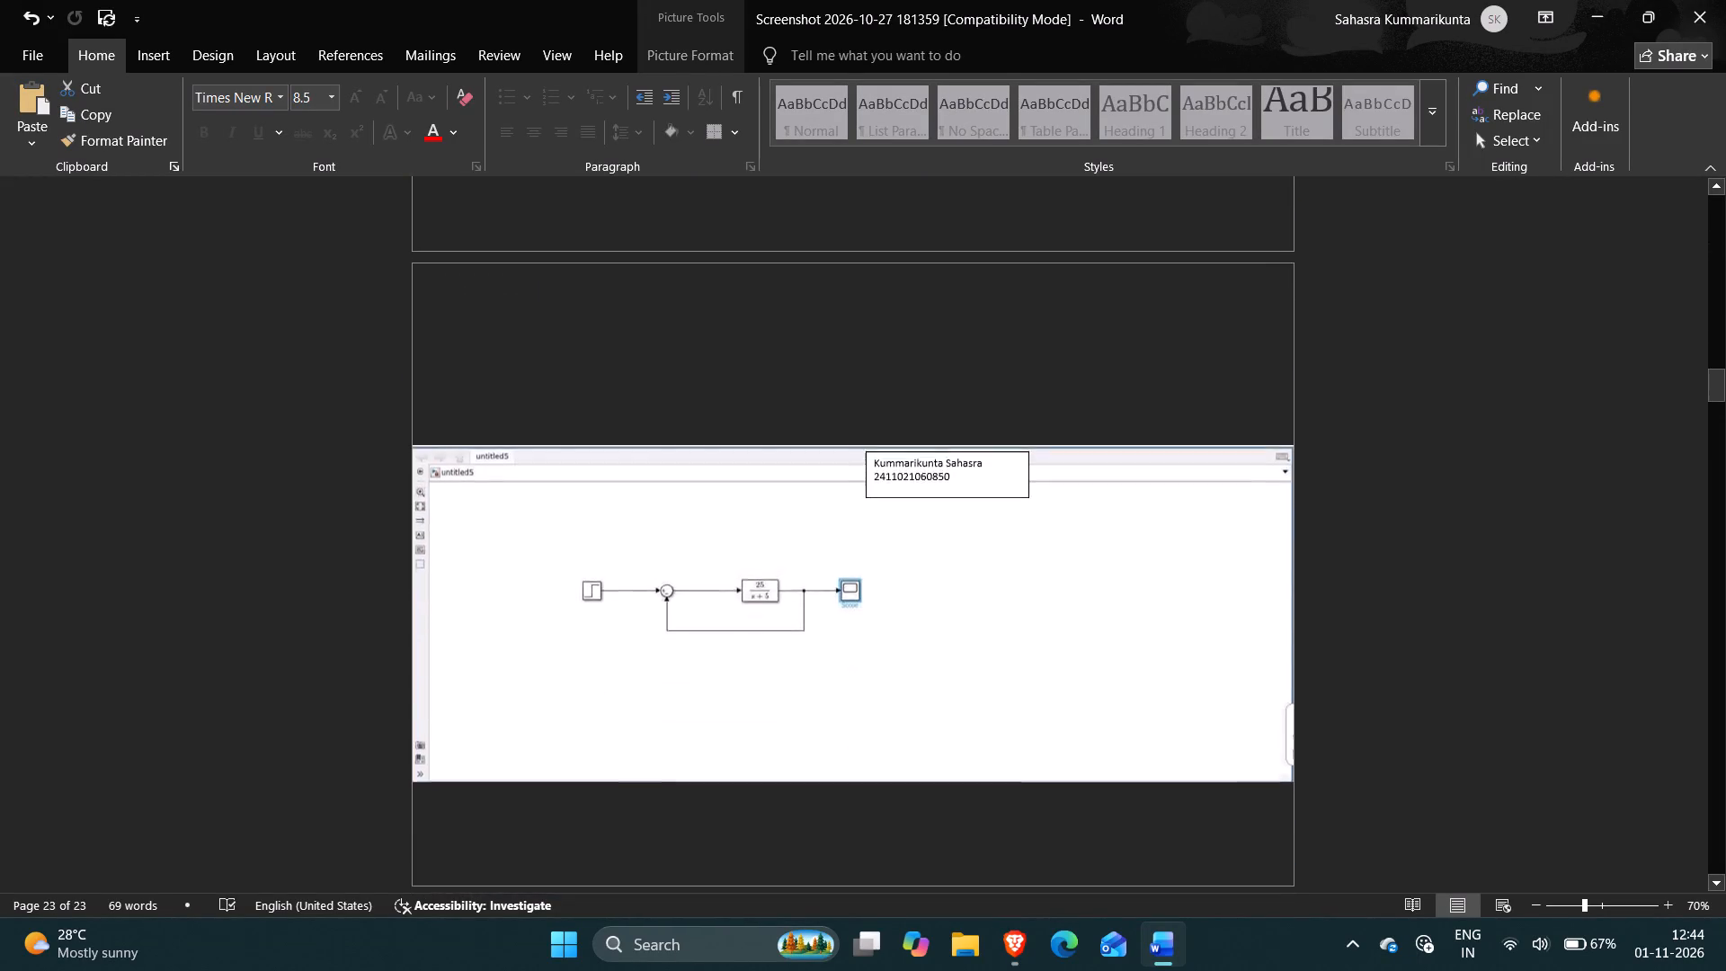
scroll(868, 510, down, 16)
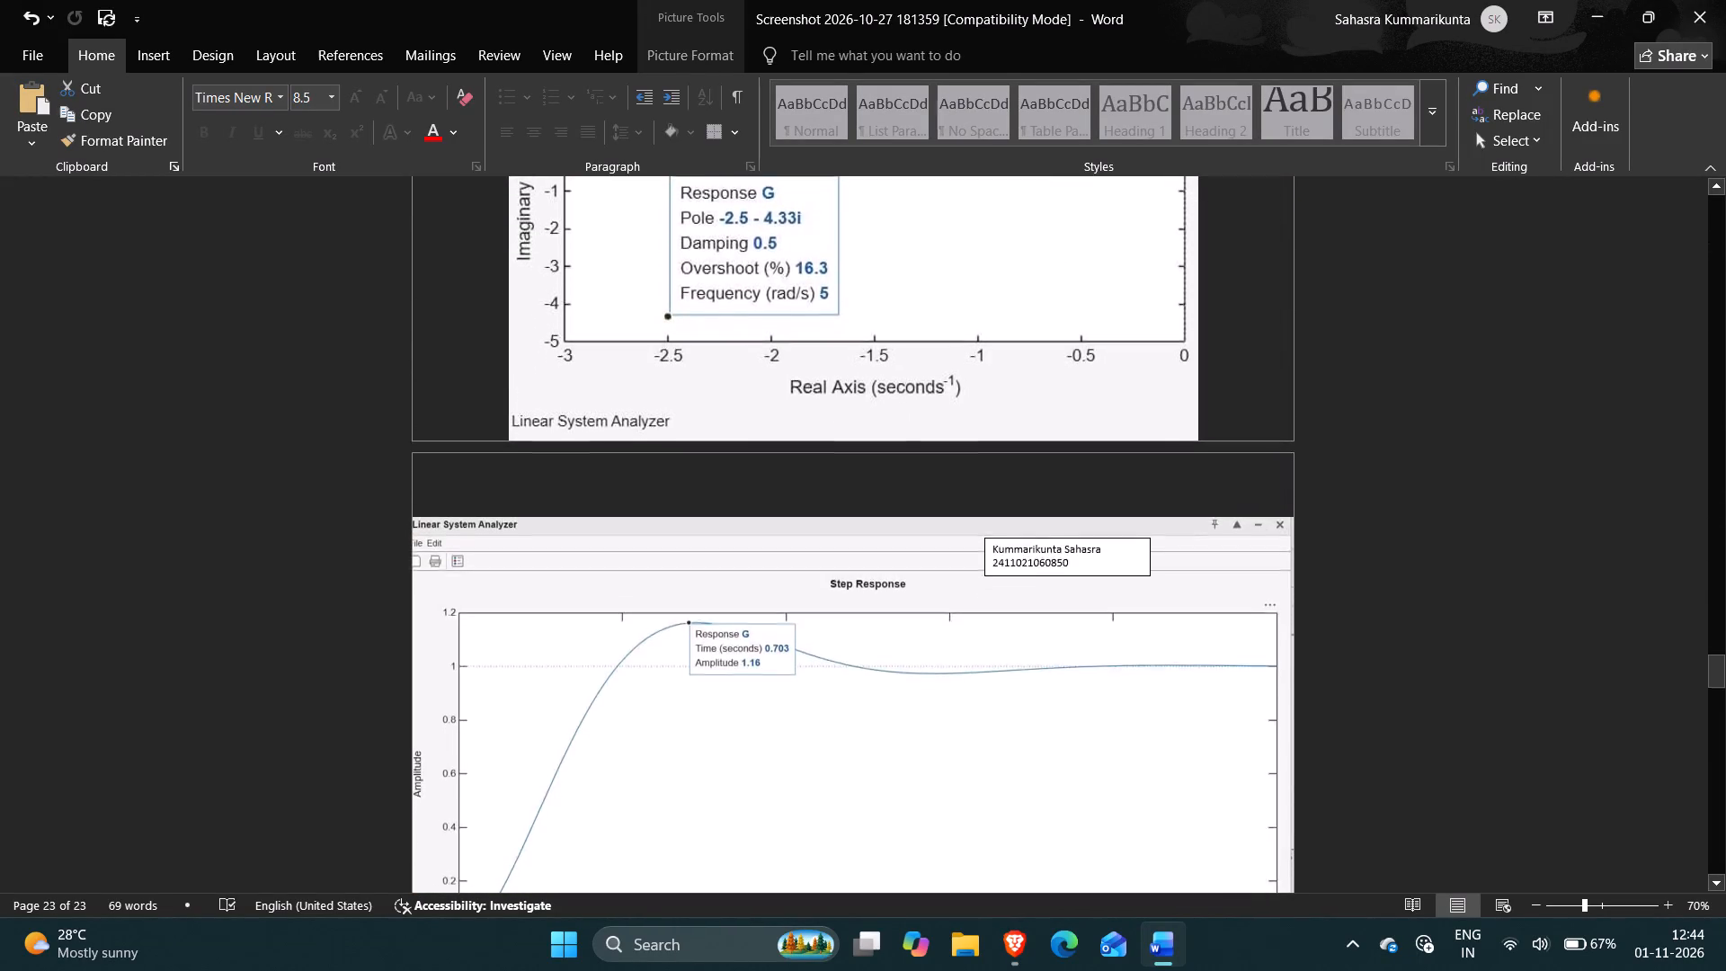
scroll(868, 510, down, 16)
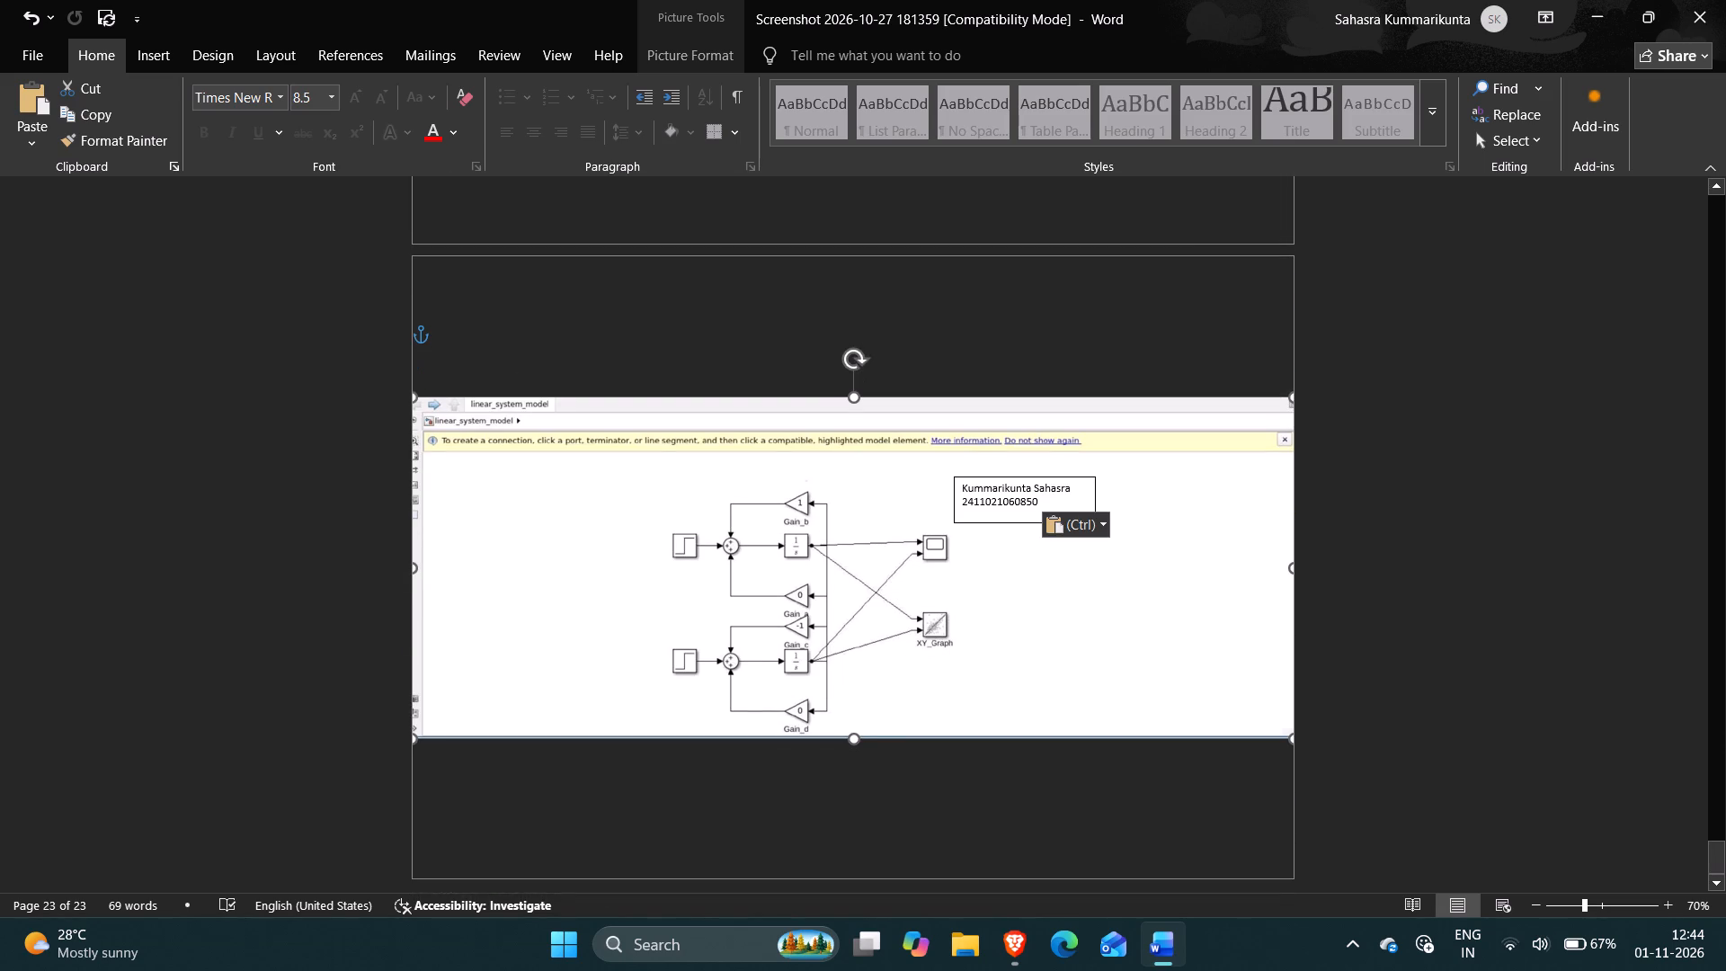
scroll(868, 510, down, 3)
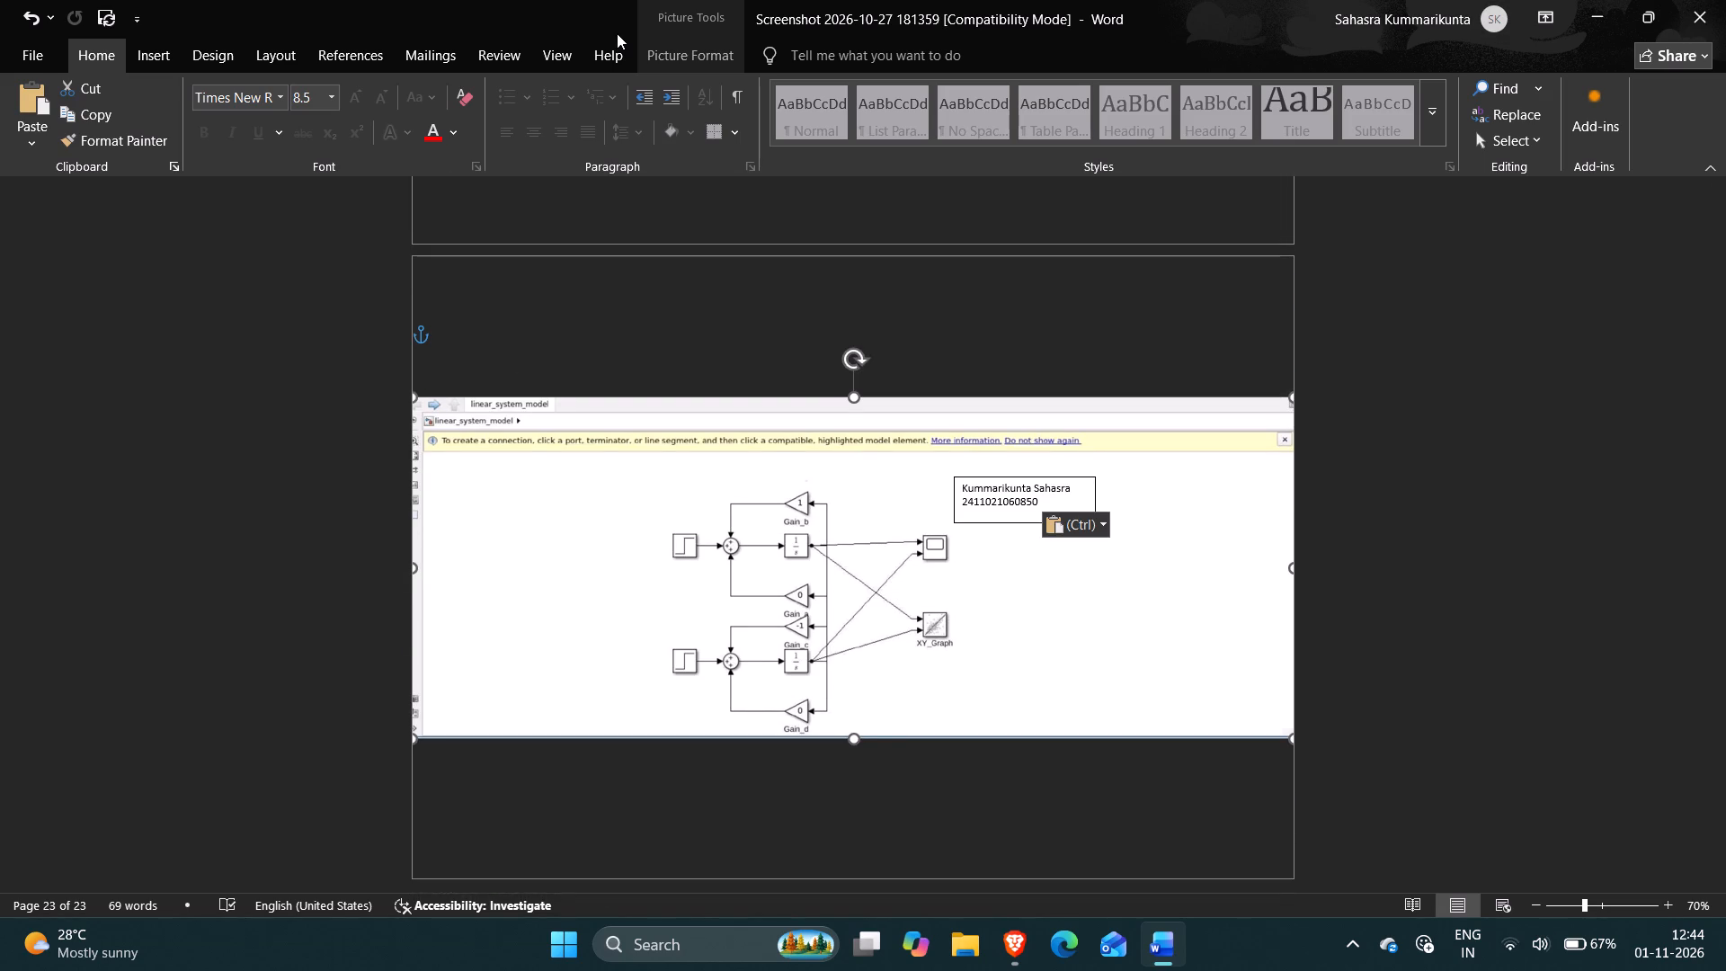
Close the labelled Word document and the browser window behind it.
click(1707, 5)
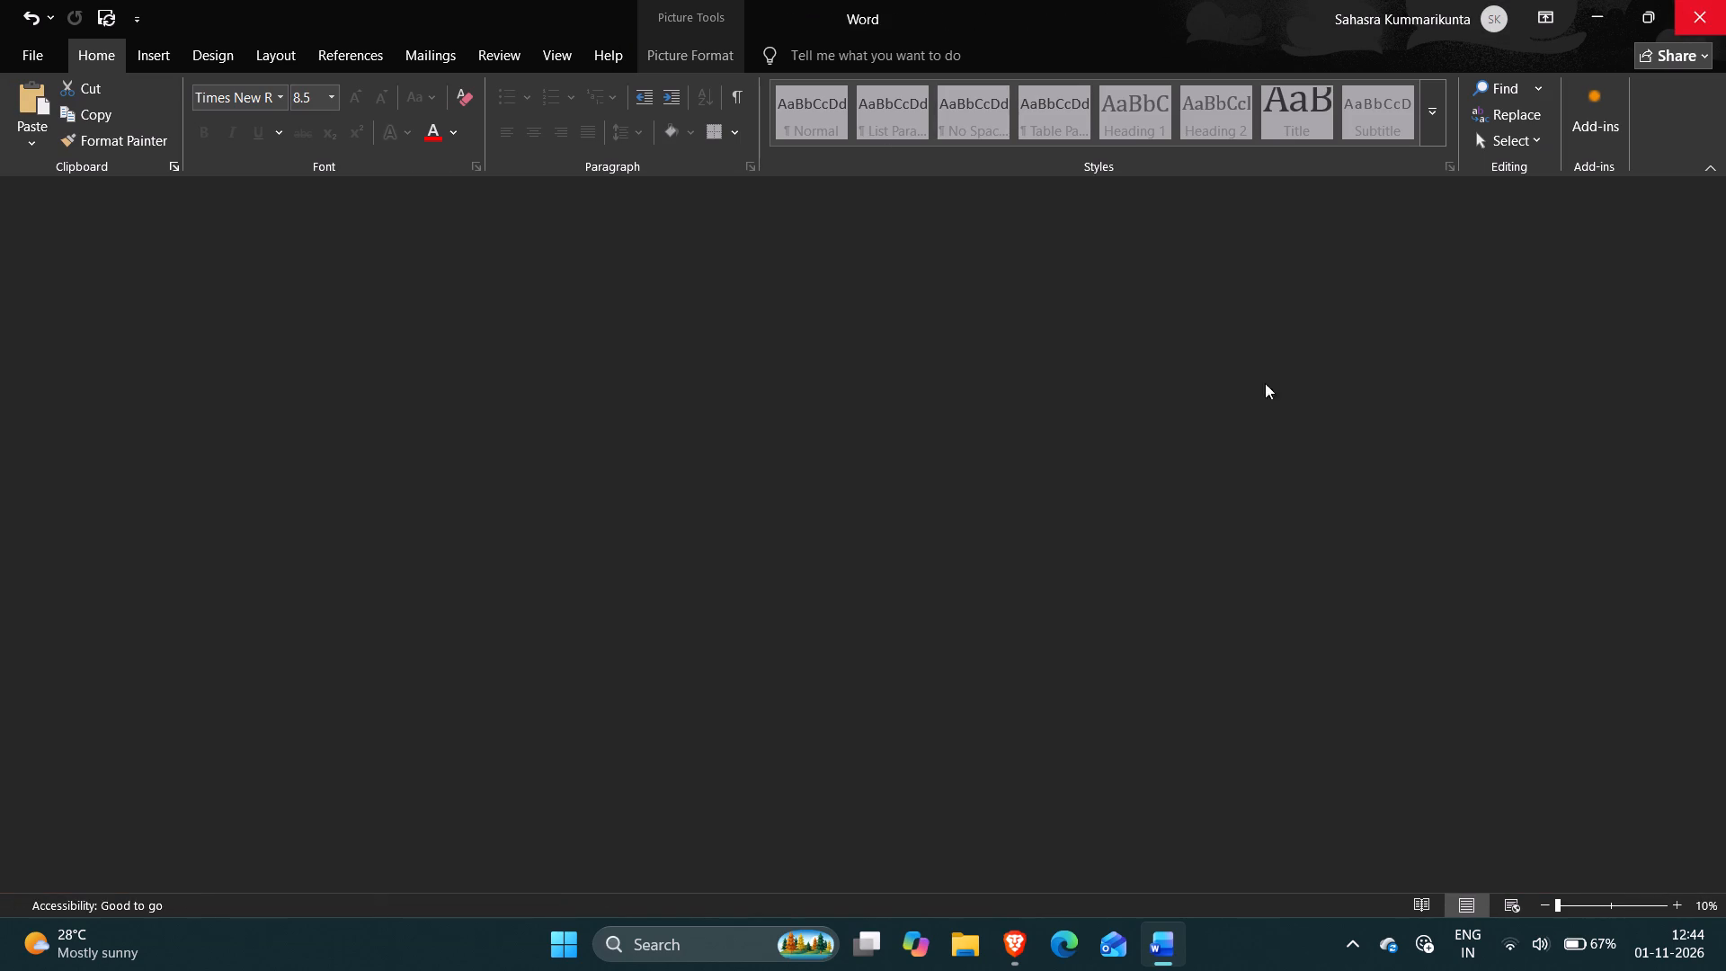
click(1690, 10)
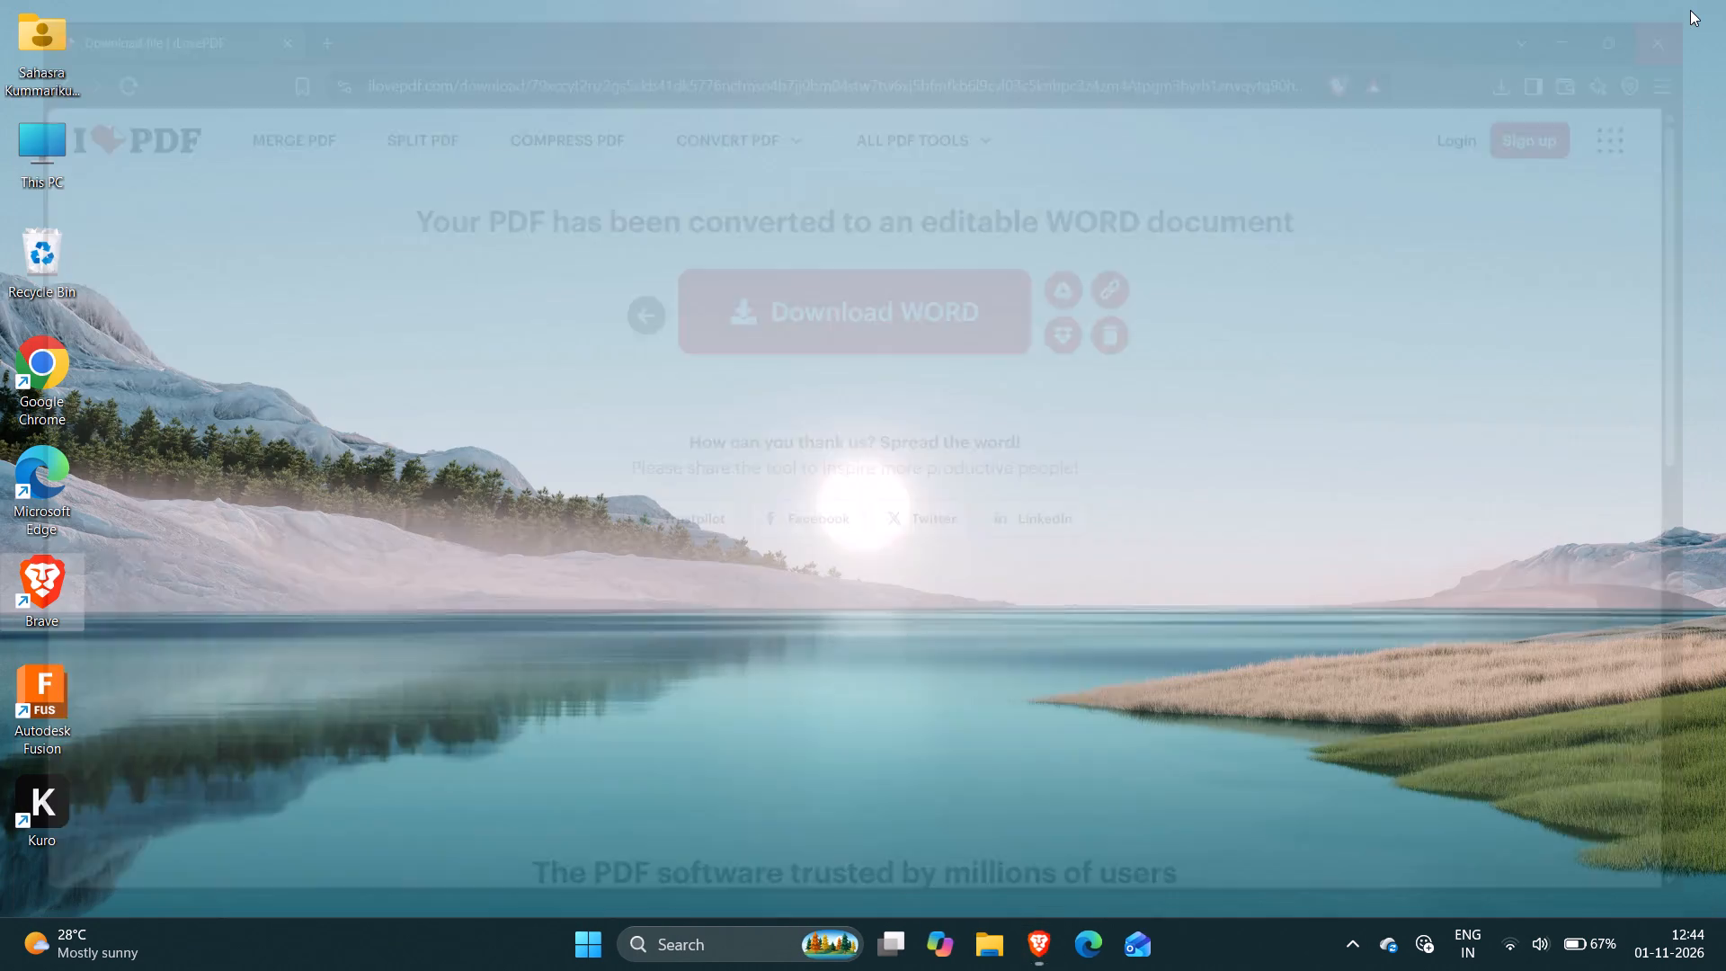
click(599, 945)
double_click(559, 275)
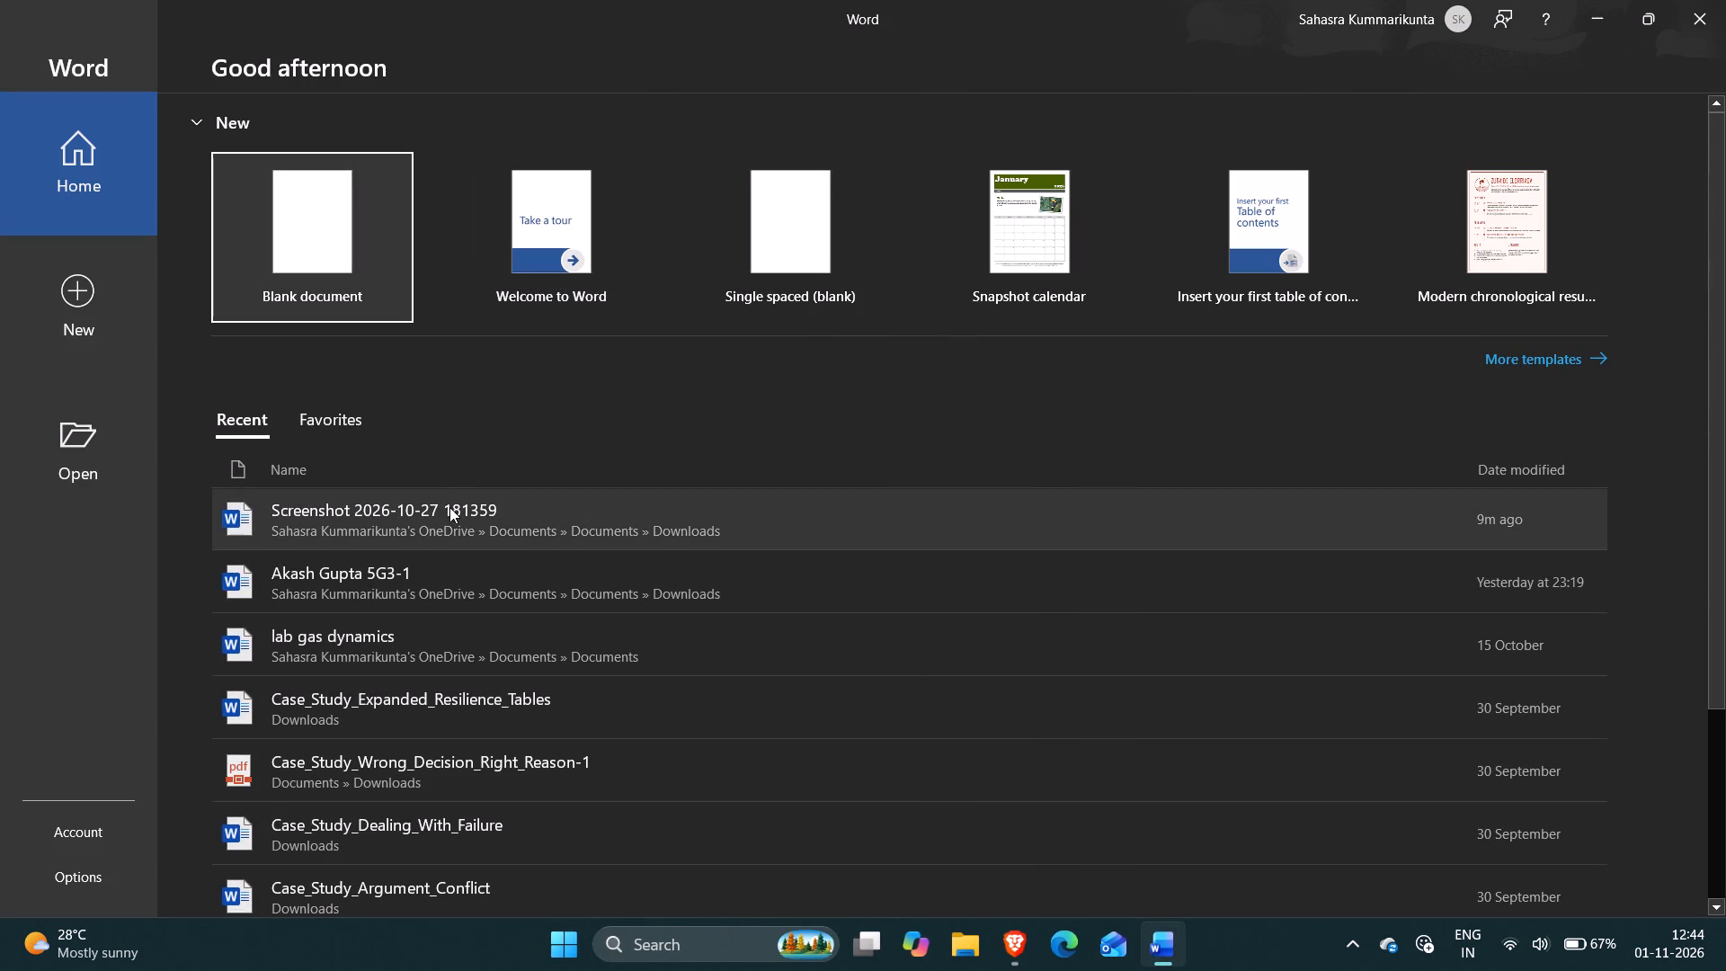
double_click(449, 512)
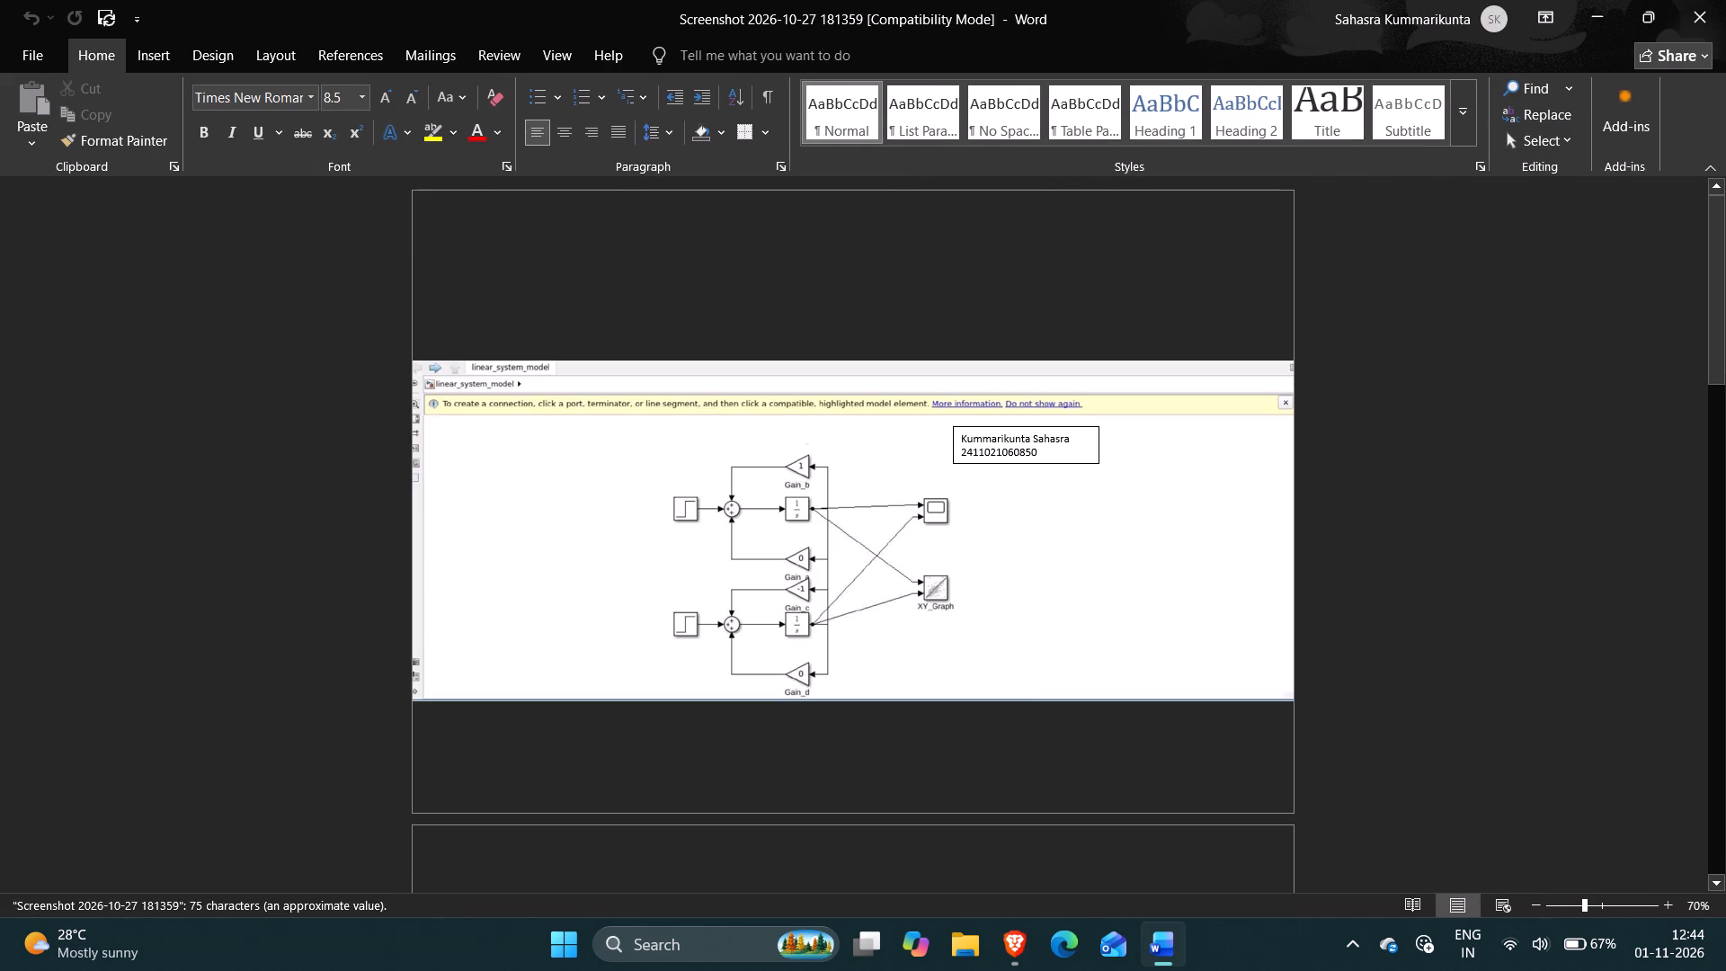
click(1725, 0)
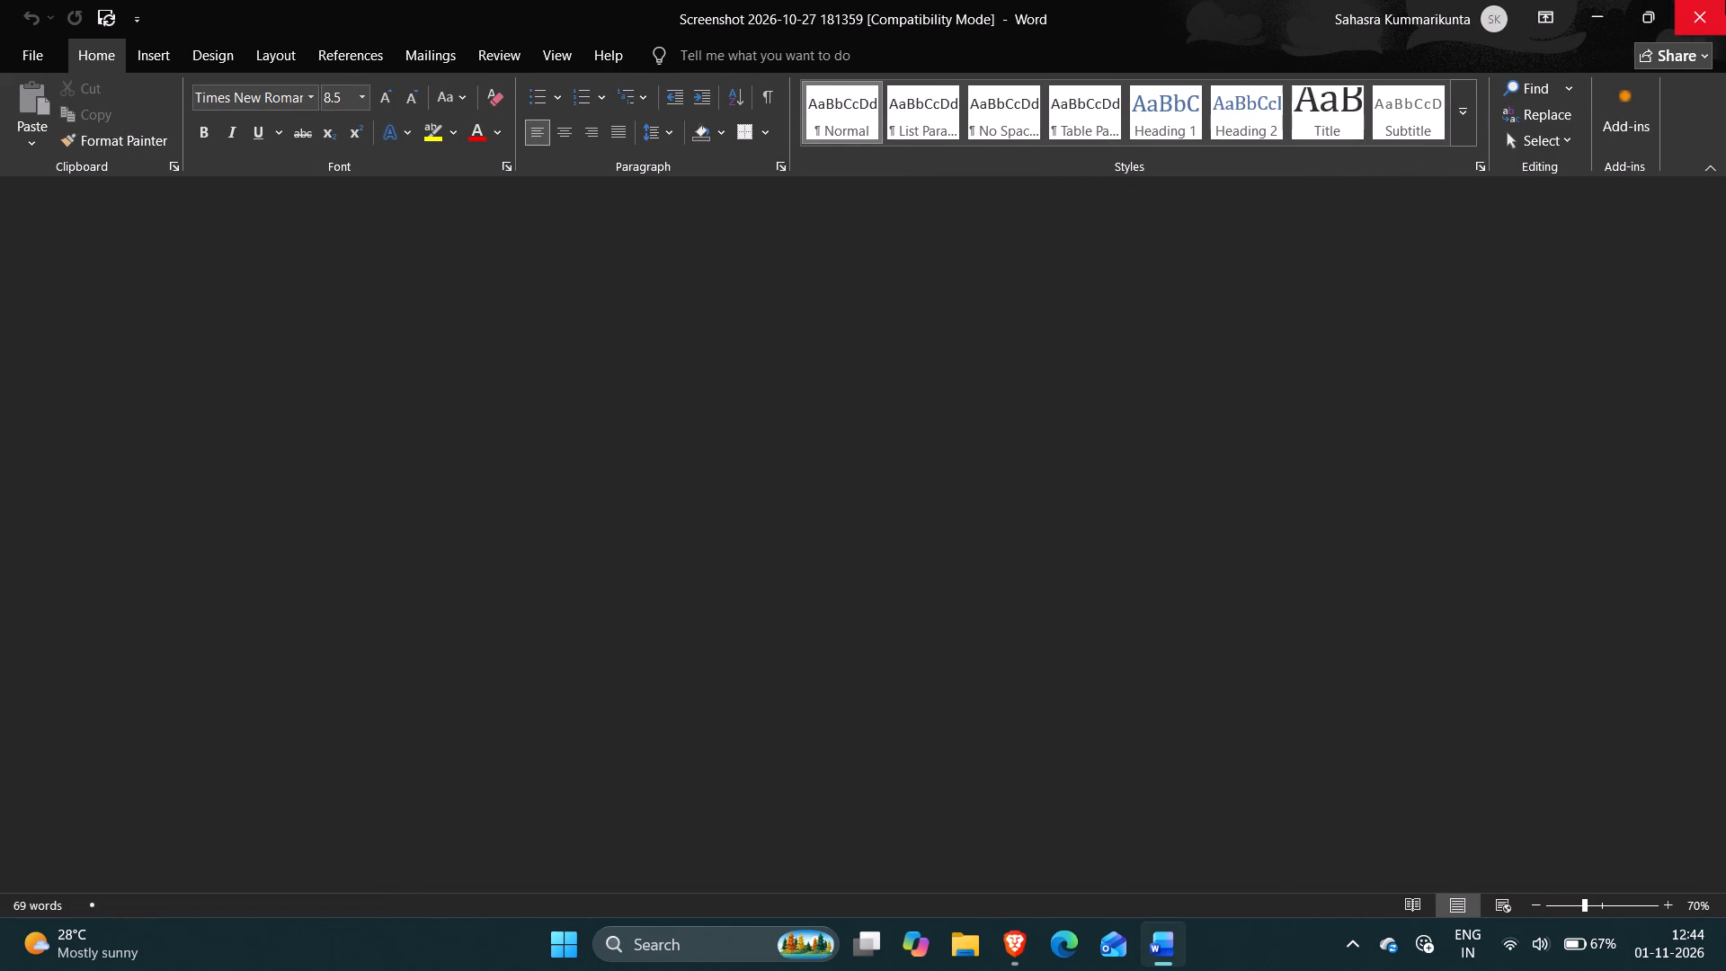
triple_click(1725, 0)
click(1725, 0)
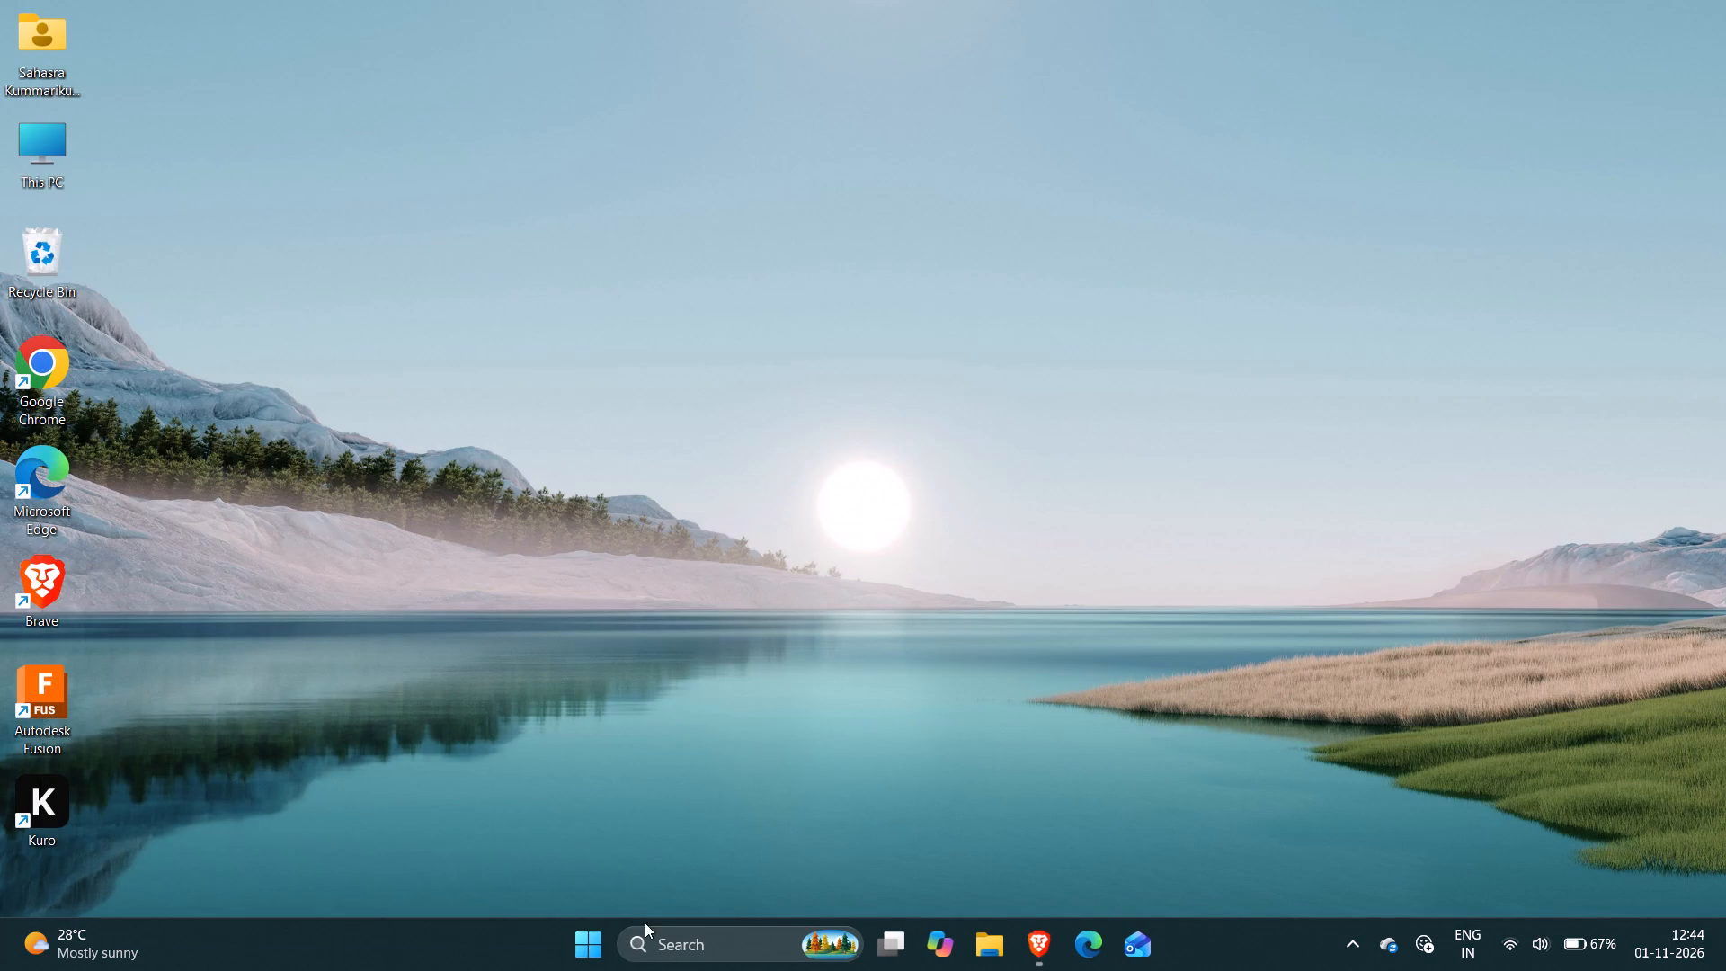
Open the Windows Start menu.
click(593, 945)
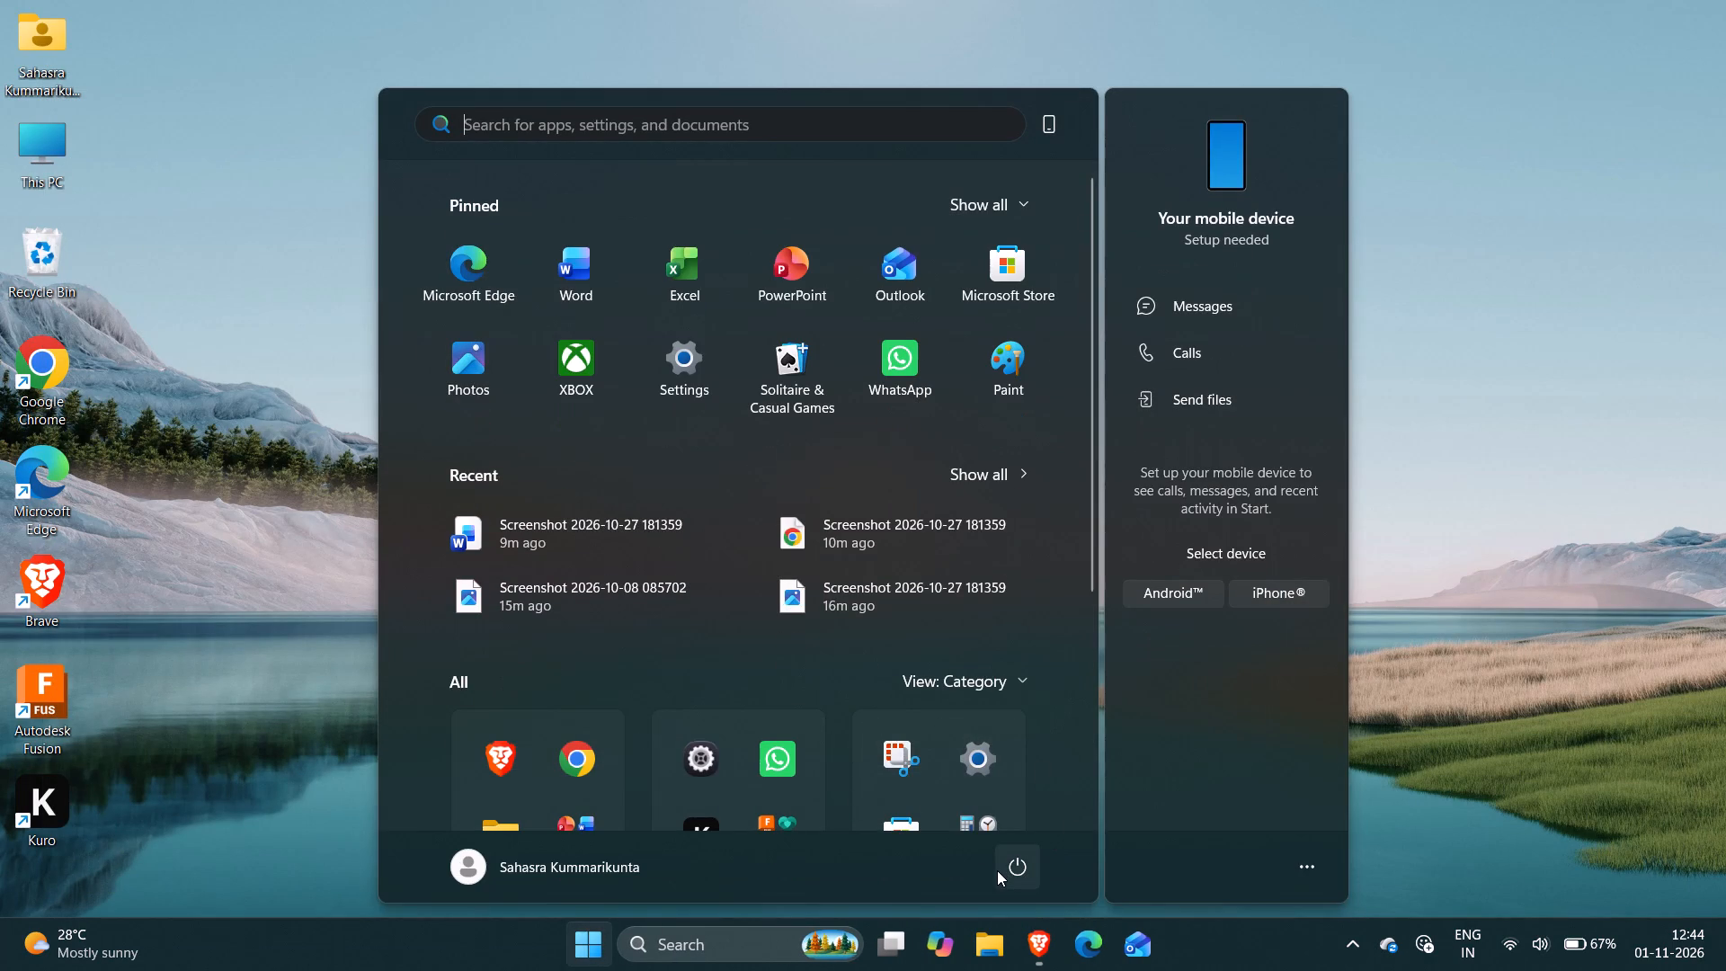